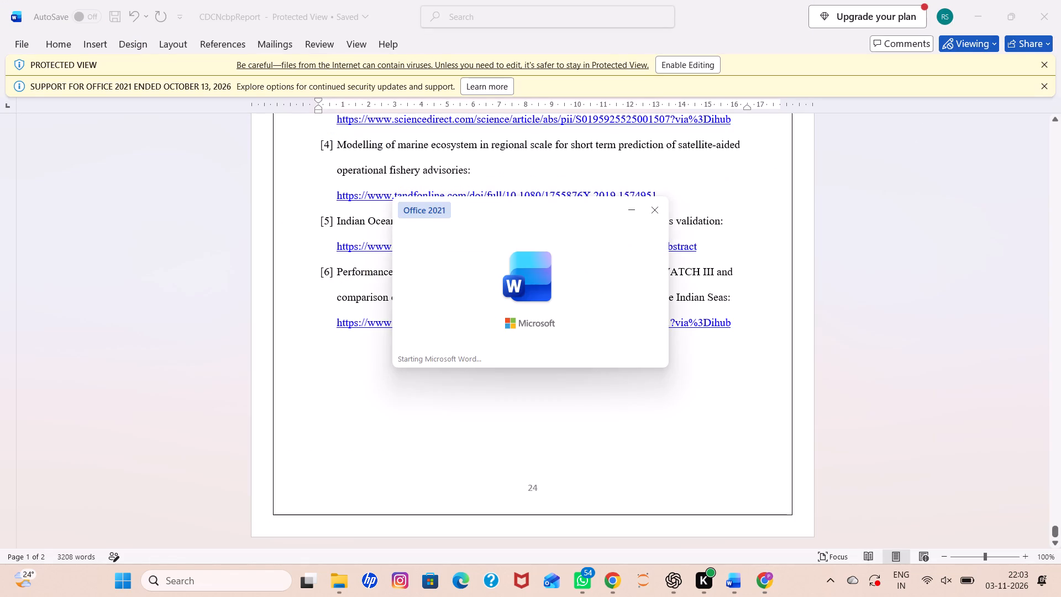
Review the report's opening pages, from the cover, certificate and abstract through the index and introduction to the architecture figure.
{"action": "scroll", "coordinate": [619, 167], "scroll_direction": "down", "scroll_amount": 6}
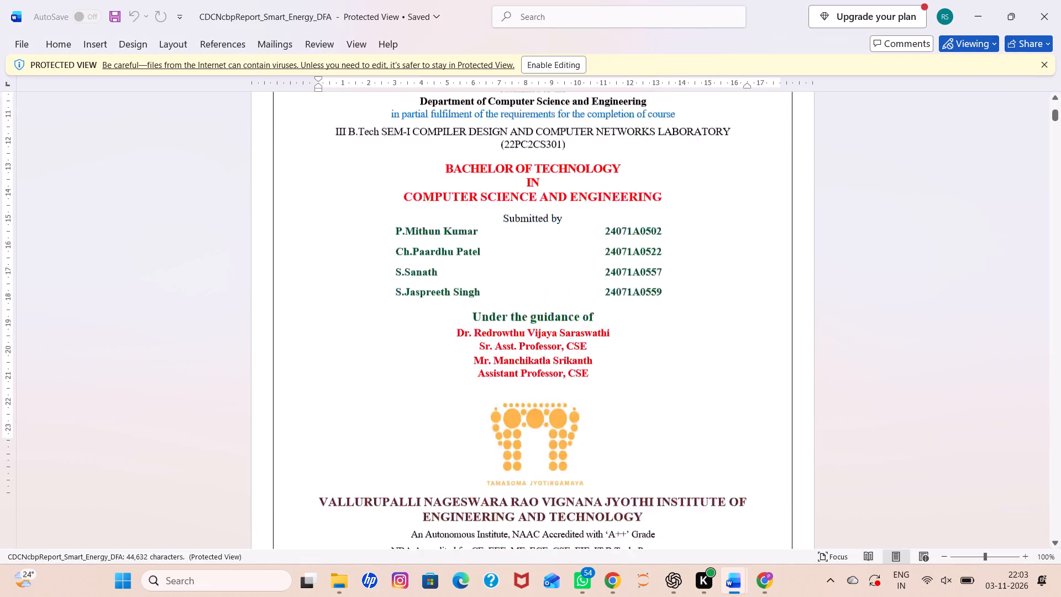
{"action": "scroll", "coordinate": [619, 167], "scroll_direction": "down", "scroll_amount": 13}
{"action": "scroll", "coordinate": [619, 167], "scroll_direction": "down", "scroll_amount": 13}
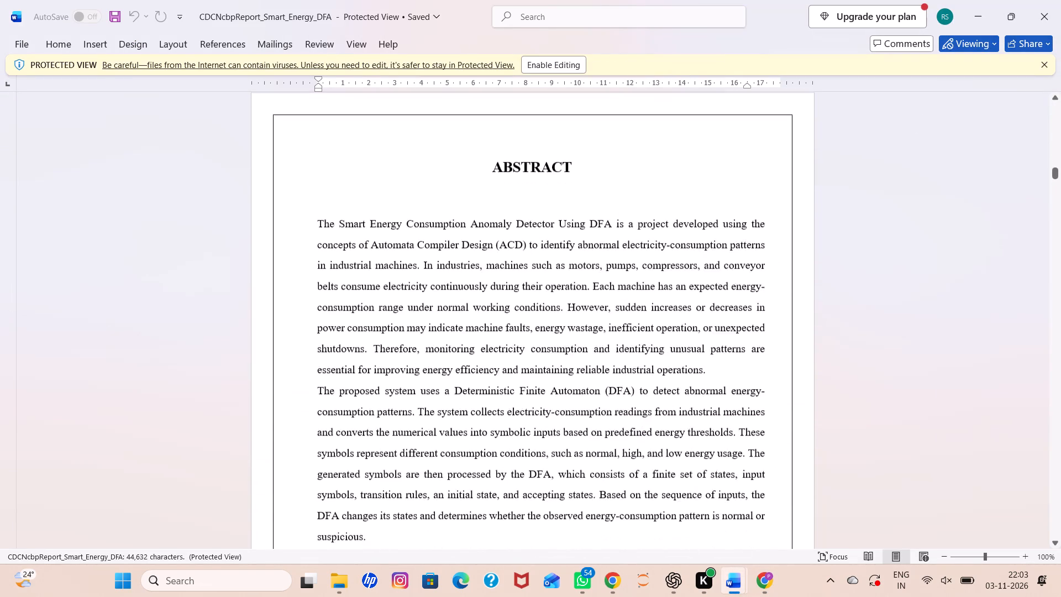
{"action": "scroll", "coordinate": [619, 167], "scroll_direction": "up", "scroll_amount": 3}
{"action": "scroll", "coordinate": [619, 167], "scroll_direction": "down", "scroll_amount": 8}
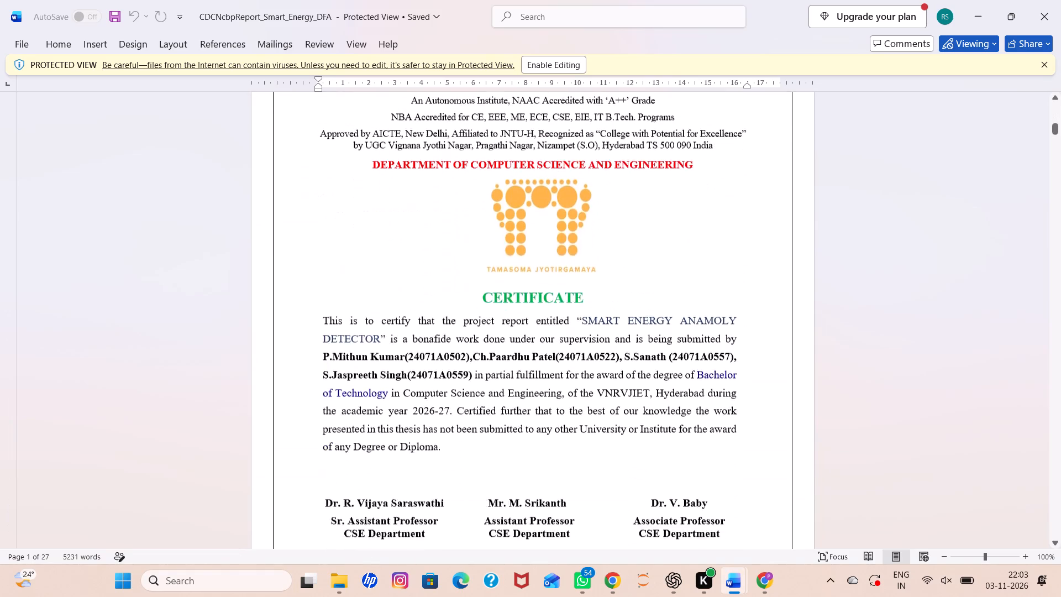
{"action": "scroll", "coordinate": [619, 167], "scroll_direction": "down", "scroll_amount": 12}
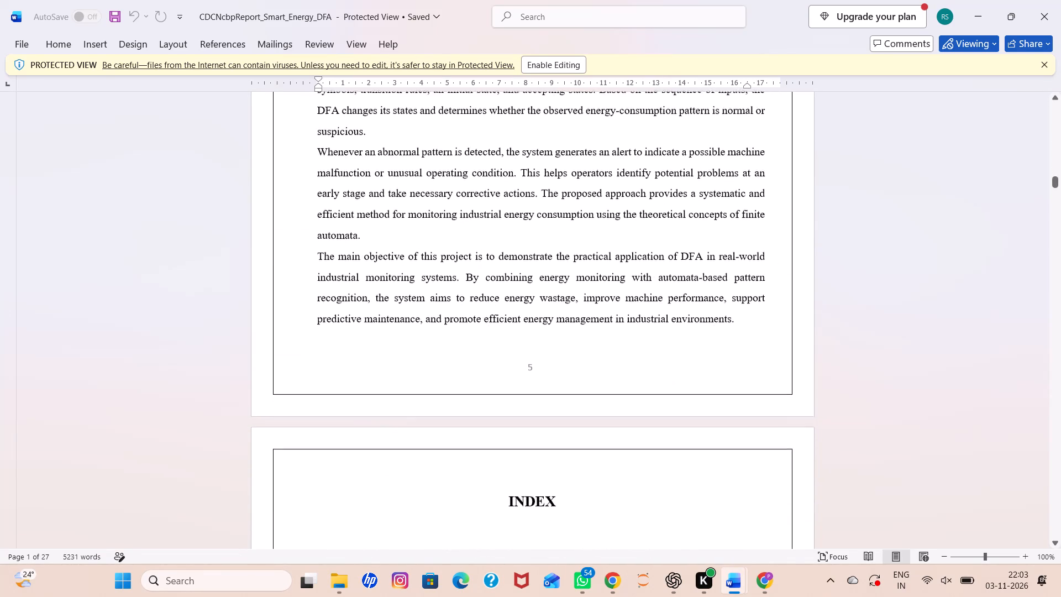
{"action": "scroll", "coordinate": [619, 167], "scroll_direction": "down", "scroll_amount": 5}
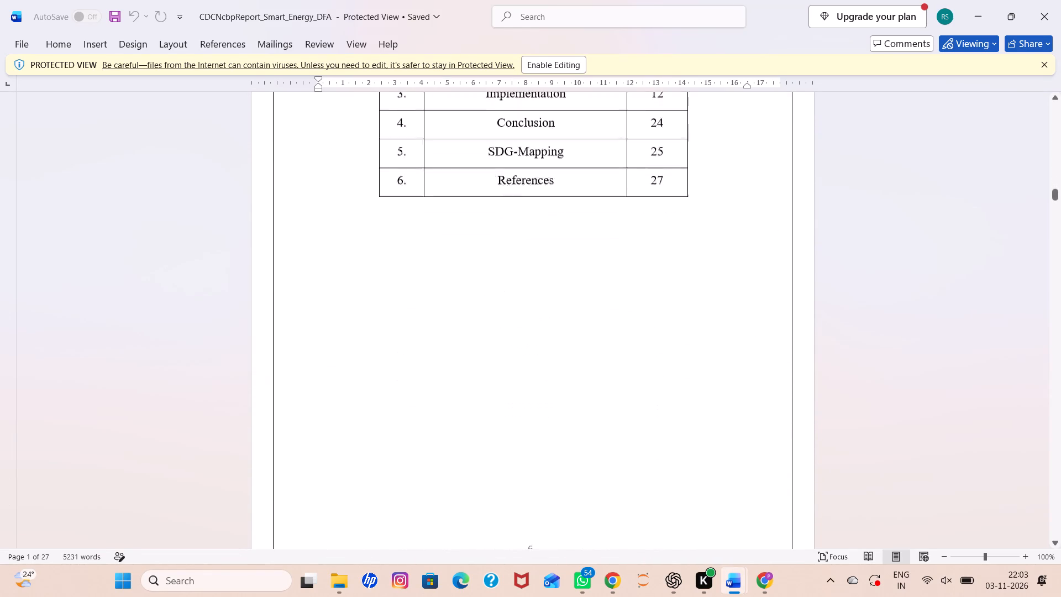
{"action": "scroll", "coordinate": [619, 167], "scroll_direction": "down", "scroll_amount": 5}
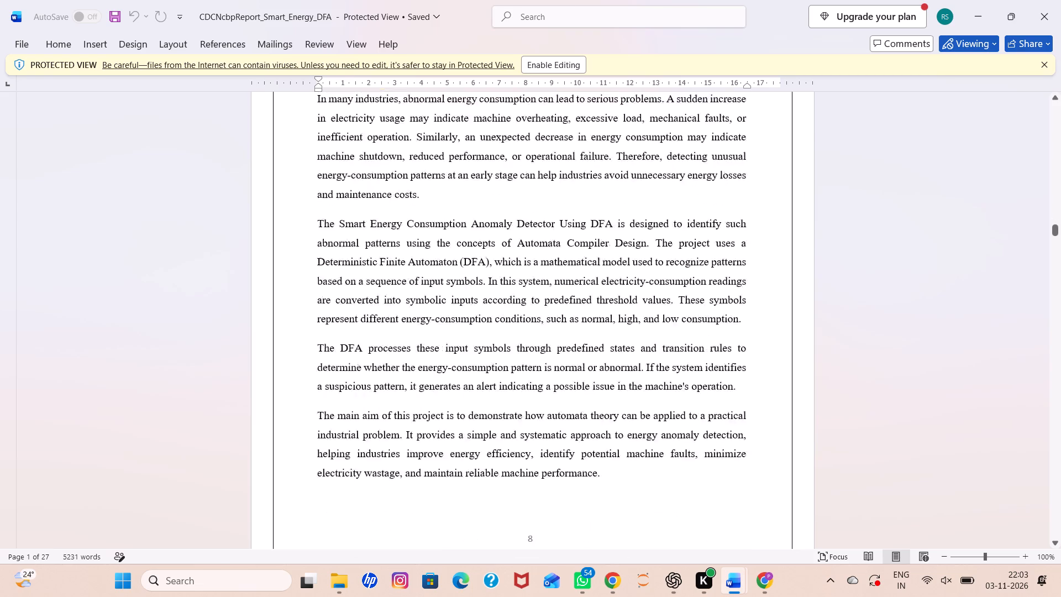
{"action": "scroll", "coordinate": [619, 167], "scroll_direction": "down", "scroll_amount": 7}
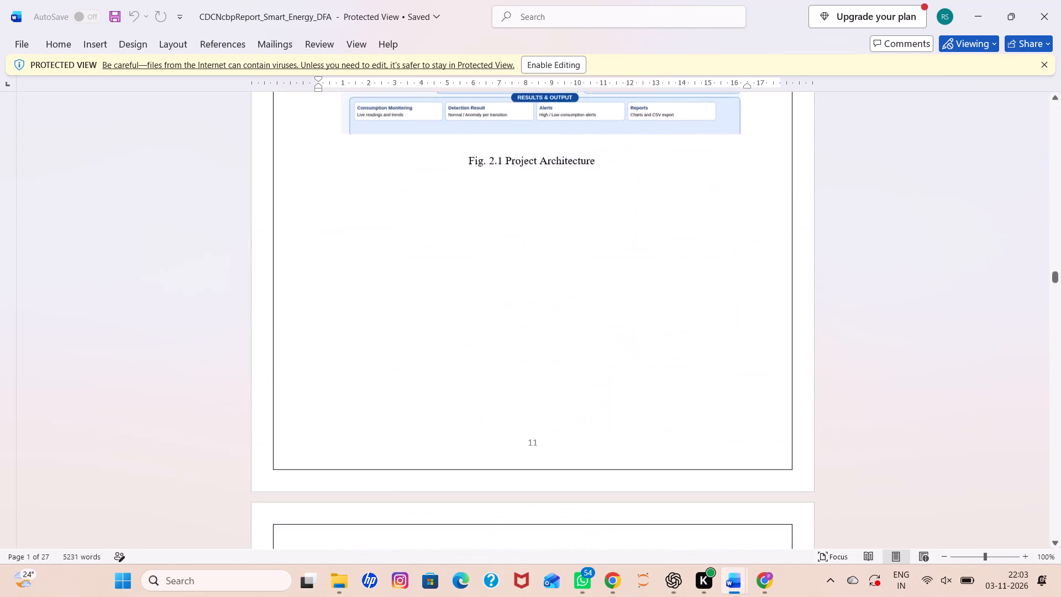
Examine the Implementation section's code listings, from the routes and DFA engine through to the test file.
{"action": "scroll", "coordinate": [619, 167], "scroll_direction": "down", "scroll_amount": 2}
{"action": "scroll", "coordinate": [619, 167], "scroll_direction": "up", "scroll_amount": 1}
{"action": "scroll", "coordinate": [619, 167], "scroll_direction": "down", "scroll_amount": 1}
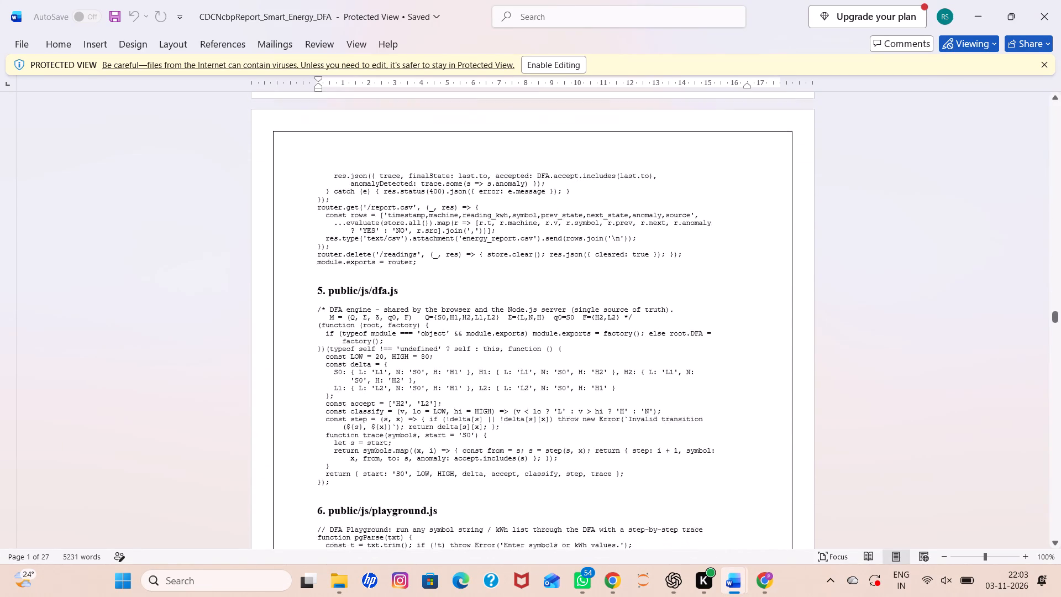
{"action": "scroll", "coordinate": [619, 167], "scroll_direction": "down", "scroll_amount": 4}
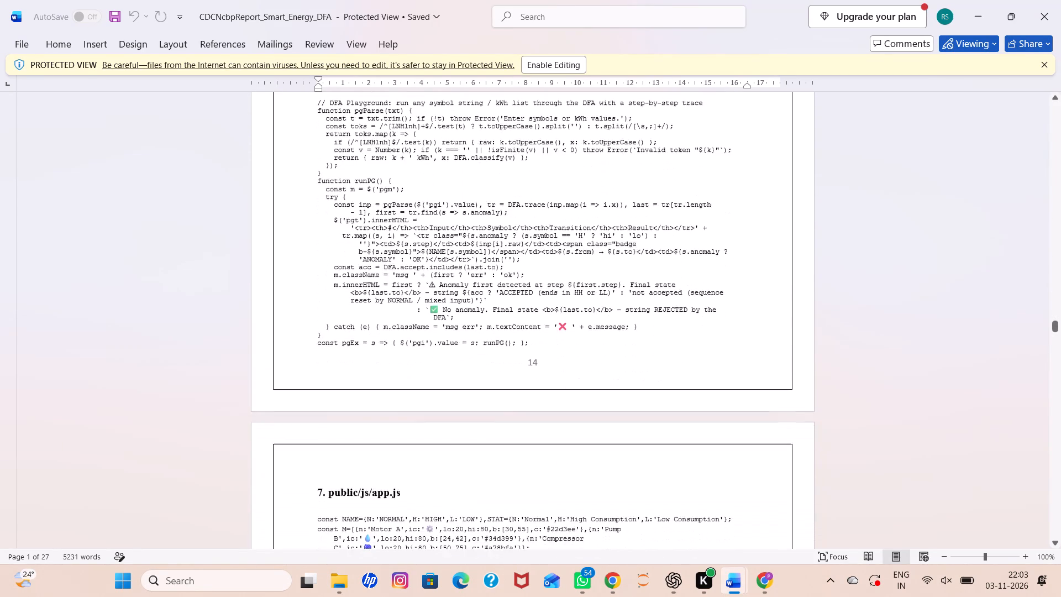
{"action": "scroll", "coordinate": [619, 167], "scroll_direction": "down", "scroll_amount": 3}
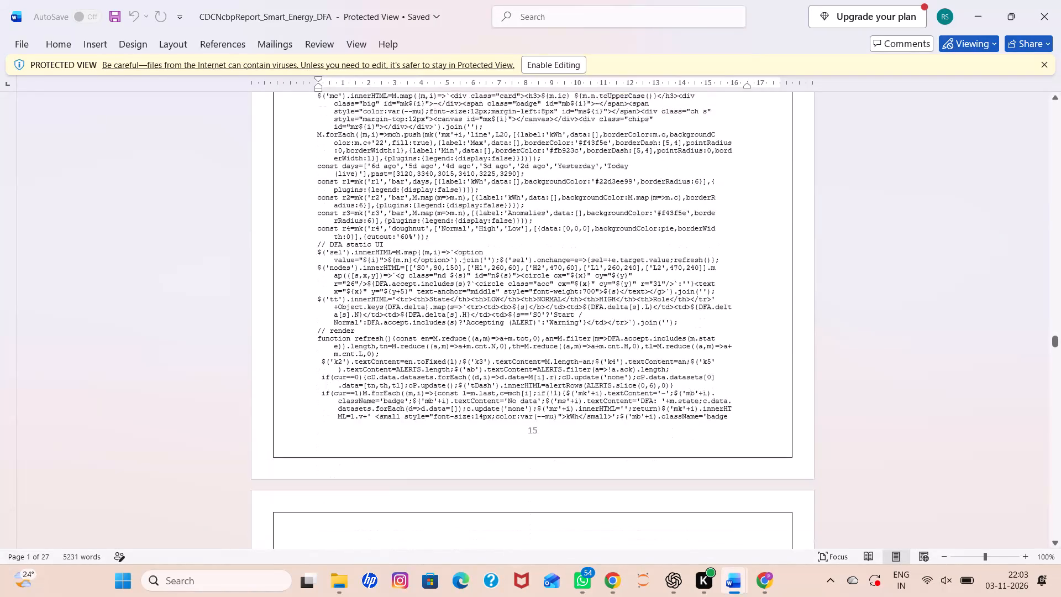
{"action": "scroll", "coordinate": [619, 167], "scroll_direction": "down", "scroll_amount": 8}
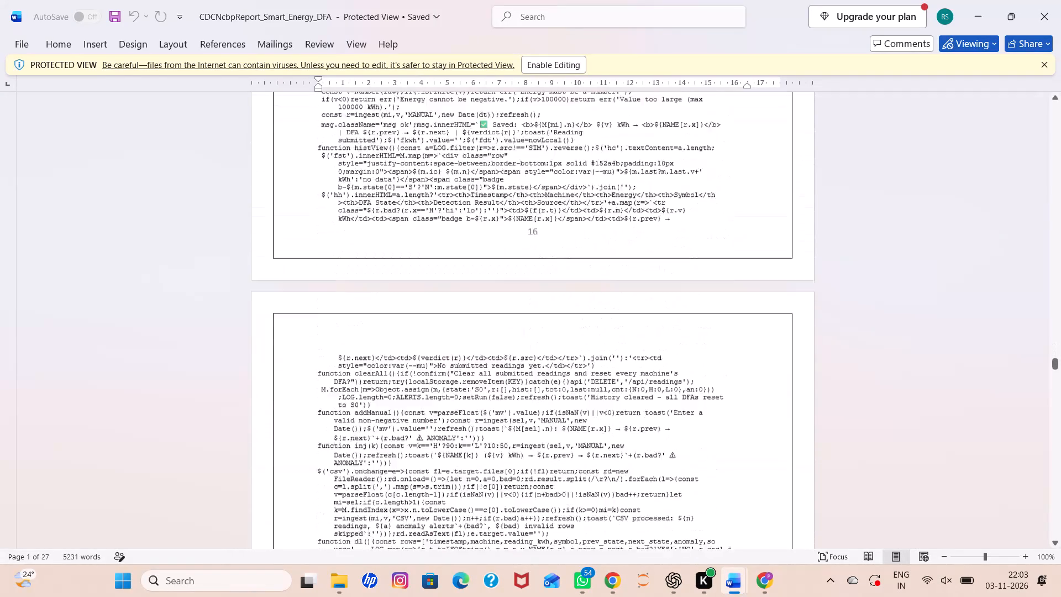
{"action": "scroll", "coordinate": [619, 167], "scroll_direction": "down", "scroll_amount": 8}
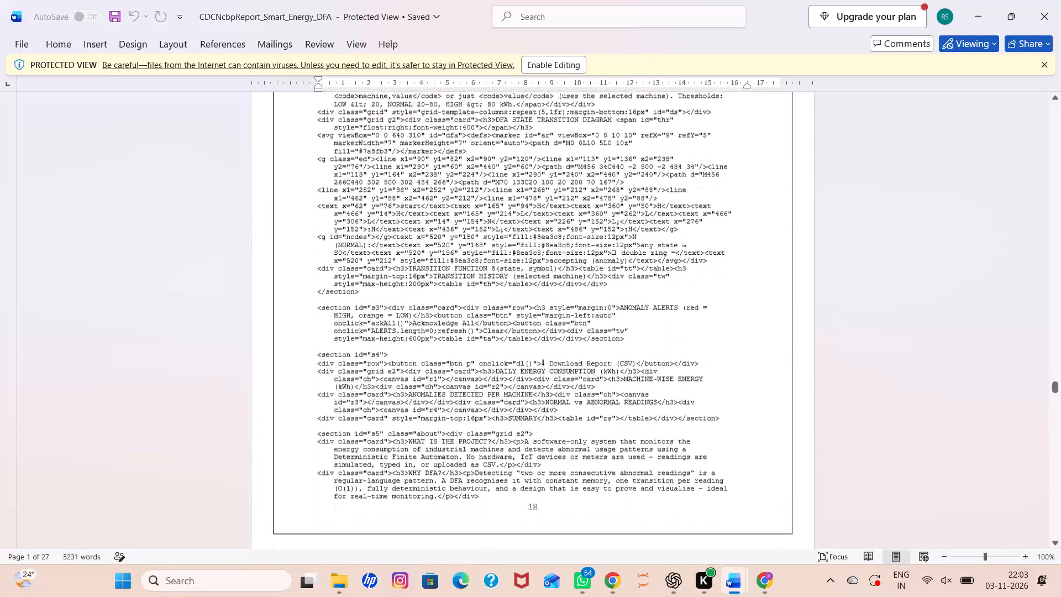
{"action": "scroll", "coordinate": [619, 167], "scroll_direction": "down", "scroll_amount": 4}
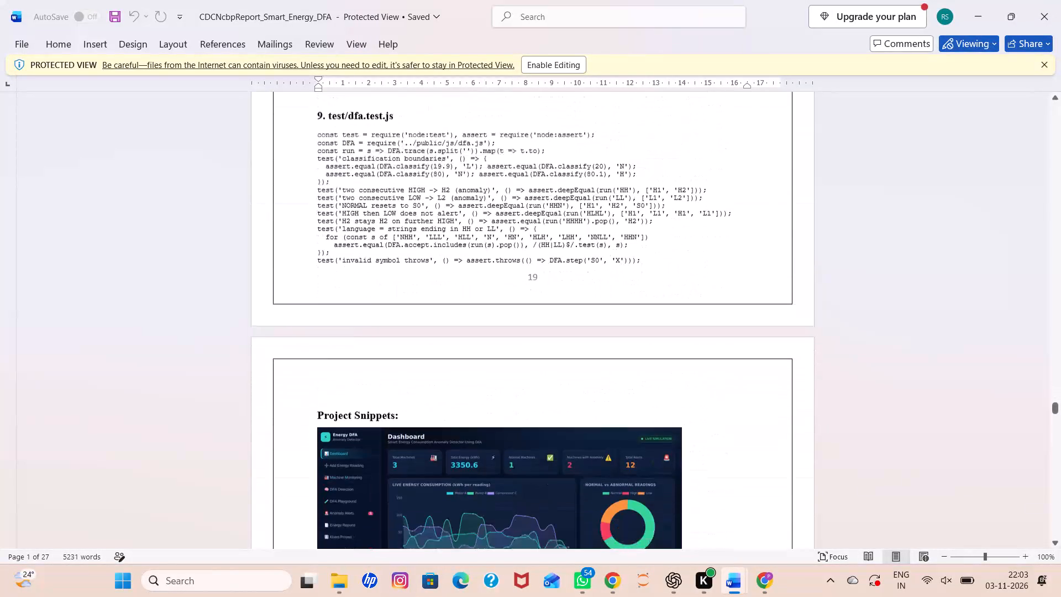
Inspect the Project Snippets screenshots and their captions, from the dashboard figure through to the anomaly alerts figure.
{"action": "scroll", "coordinate": [619, 167], "scroll_direction": "down", "scroll_amount": 4}
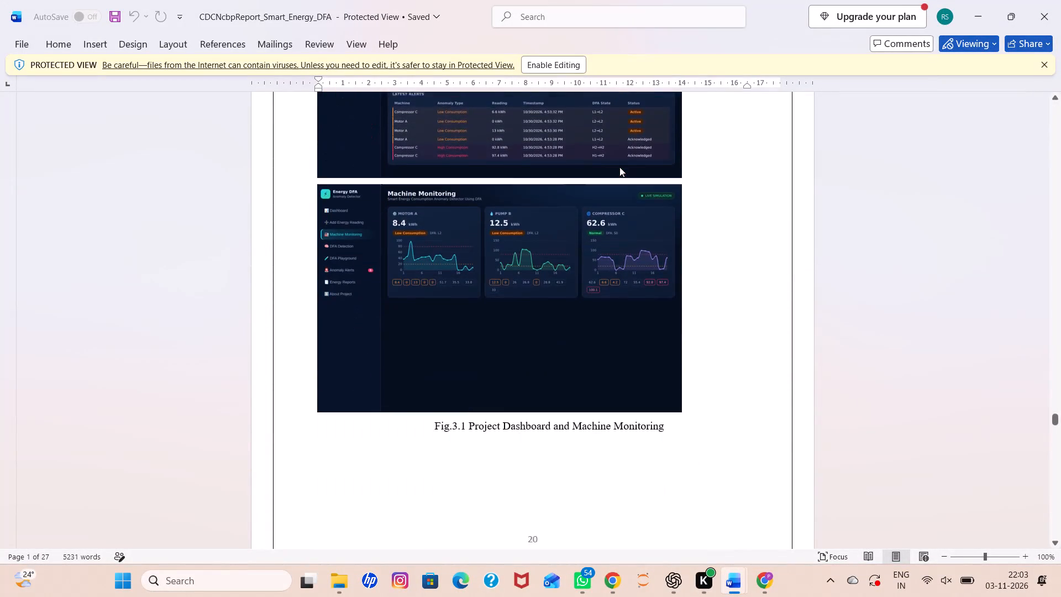
{"action": "scroll", "coordinate": [619, 167], "scroll_direction": "down", "scroll_amount": 5}
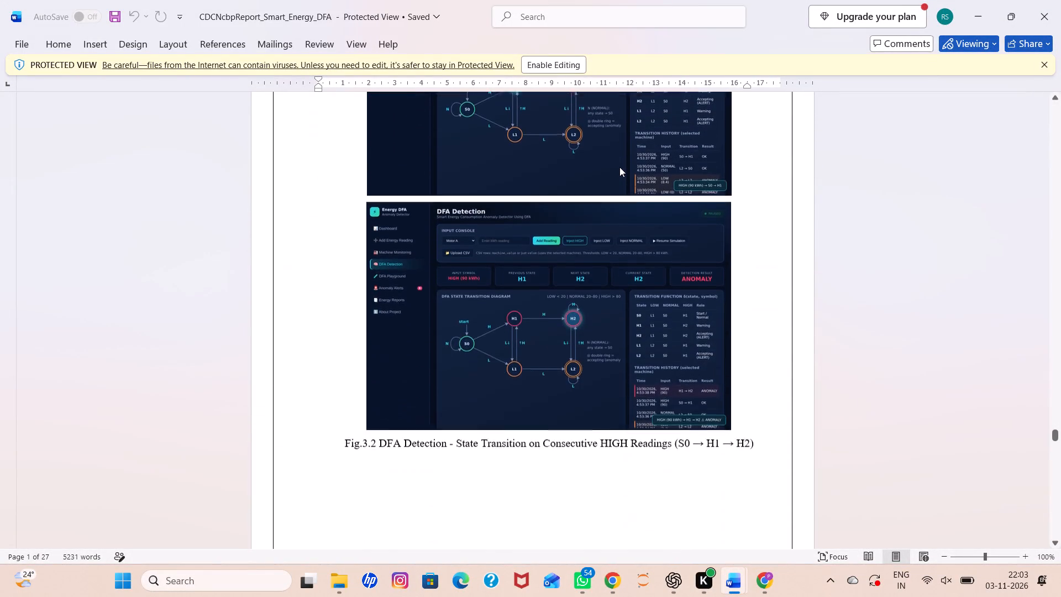
{"action": "scroll", "coordinate": [619, 167], "scroll_direction": "down", "scroll_amount": 4}
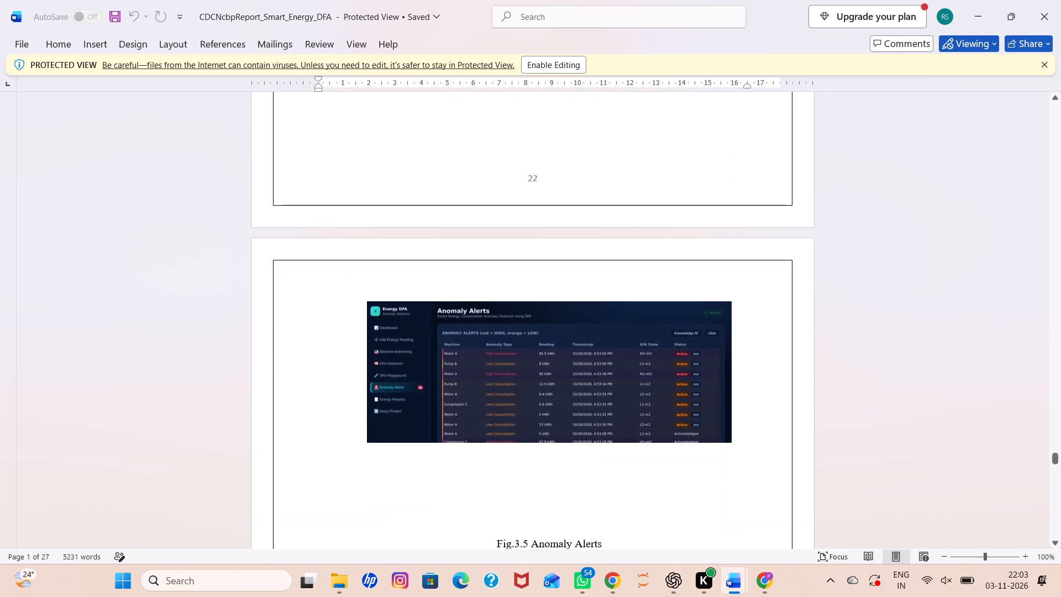
Review the end of the report's Project Snippets, the Conclusion section and the opening of the SDG-Mapping section.
{"action": "scroll", "coordinate": [619, 167], "scroll_direction": "down", "scroll_amount": 3}
{"action": "scroll", "coordinate": [619, 167], "scroll_direction": "up", "scroll_amount": 1}
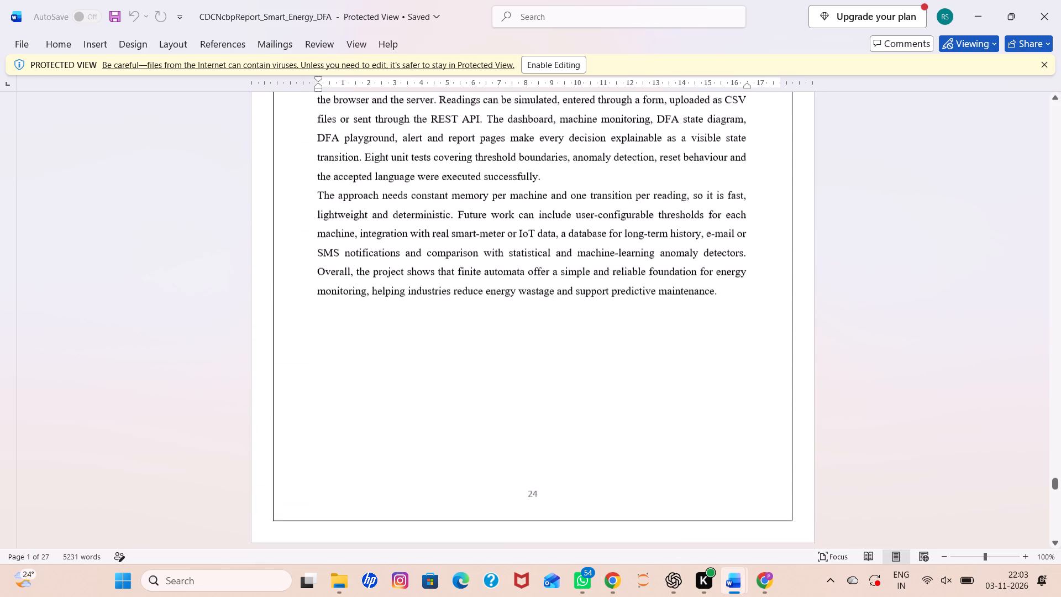
{"action": "scroll", "coordinate": [619, 167], "scroll_direction": "up", "scroll_amount": 1}
{"action": "scroll", "coordinate": [619, 167], "scroll_direction": "down", "scroll_amount": 7}
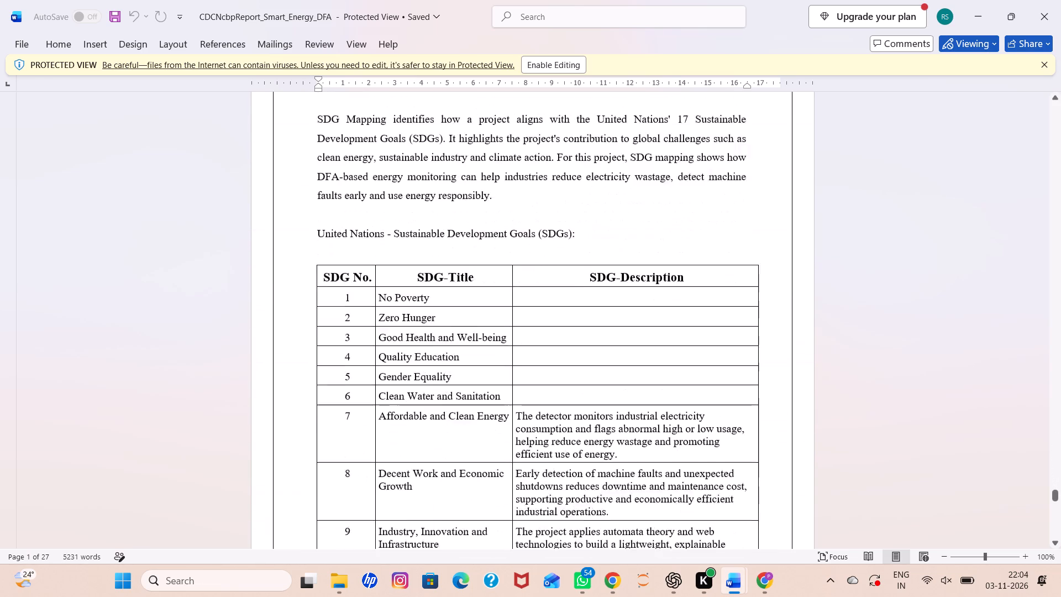
{"action": "scroll", "coordinate": [619, 167], "scroll_direction": "down", "scroll_amount": 1}
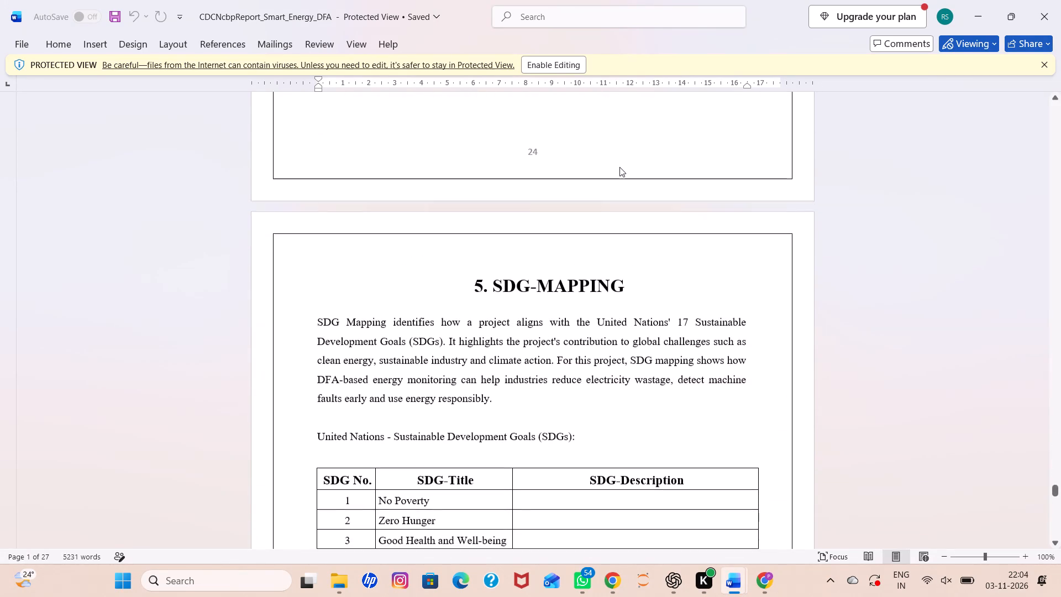
Examine the SDG-Mapping section's introduction and its table of Sustainable Development Goals, including the part continued on the following page.
{"action": "scroll", "coordinate": [619, 167], "scroll_direction": "down", "scroll_amount": 4}
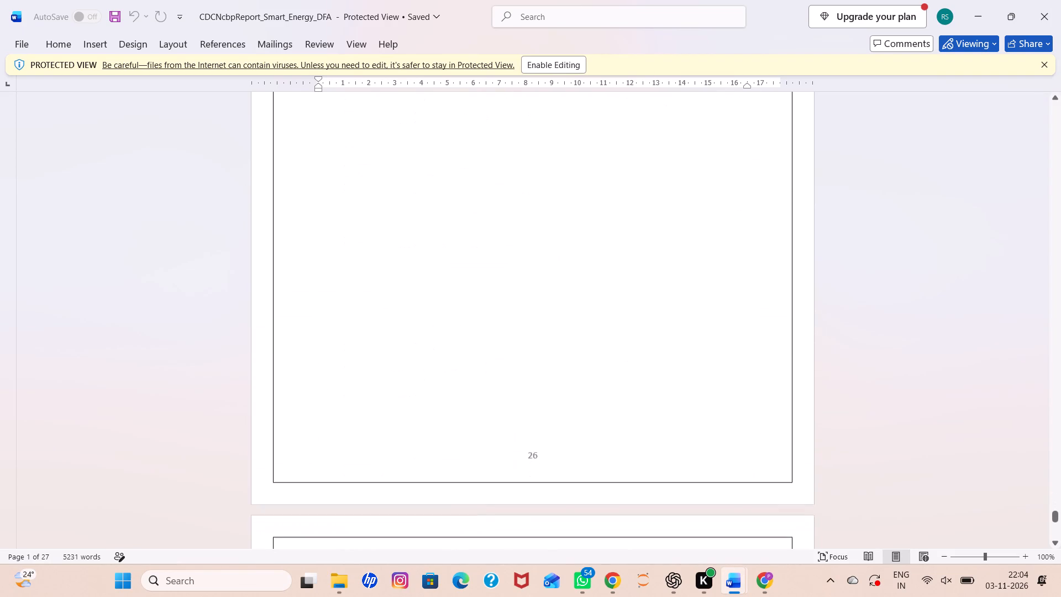
{"action": "scroll", "coordinate": [619, 167], "scroll_direction": "up", "scroll_amount": 4}
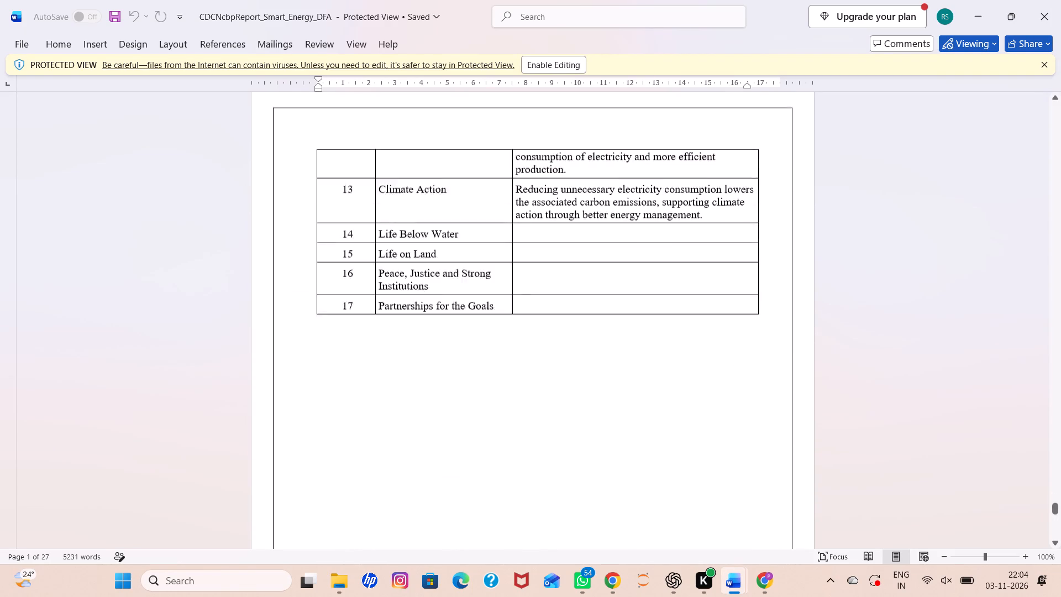
{"action": "scroll", "coordinate": [619, 167], "scroll_direction": "up", "scroll_amount": 2}
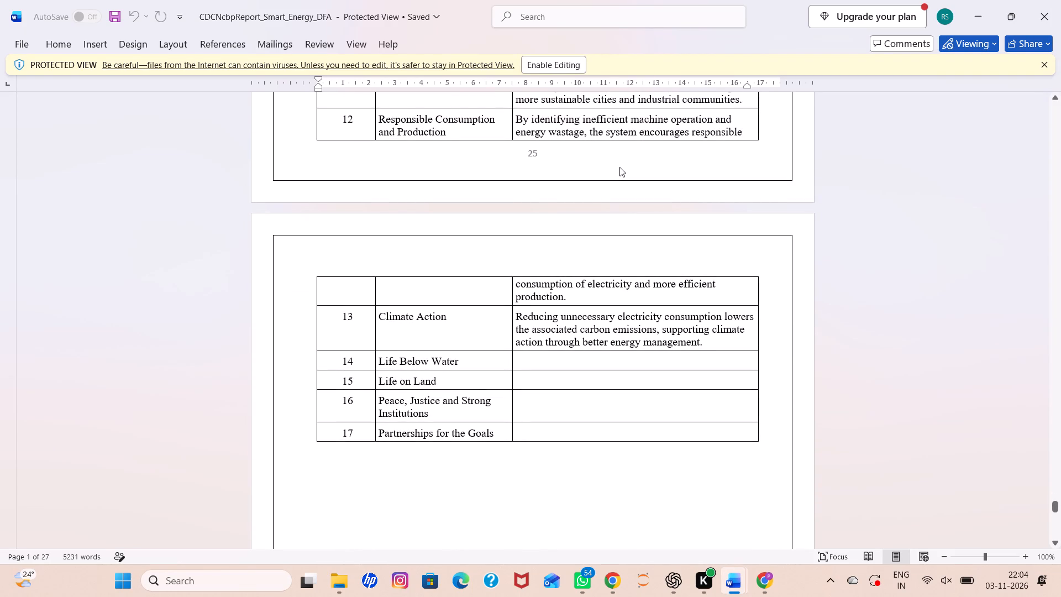
{"action": "scroll", "coordinate": [619, 167], "scroll_direction": "down", "scroll_amount": 1}
{"action": "scroll", "coordinate": [619, 167], "scroll_direction": "up", "scroll_amount": 1}
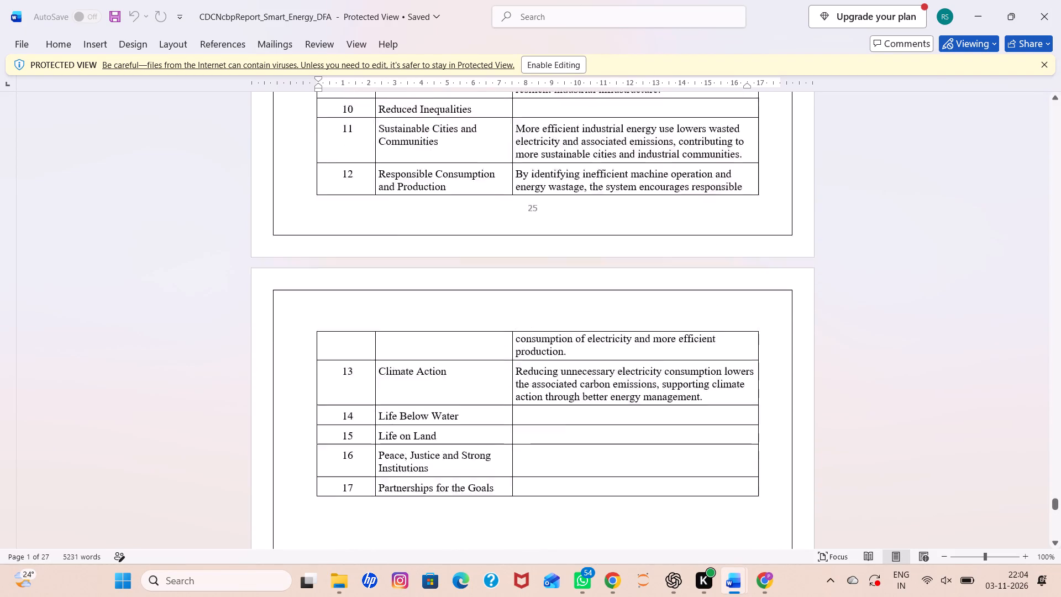
{"action": "scroll", "coordinate": [619, 167], "scroll_direction": "up", "scroll_amount": 4}
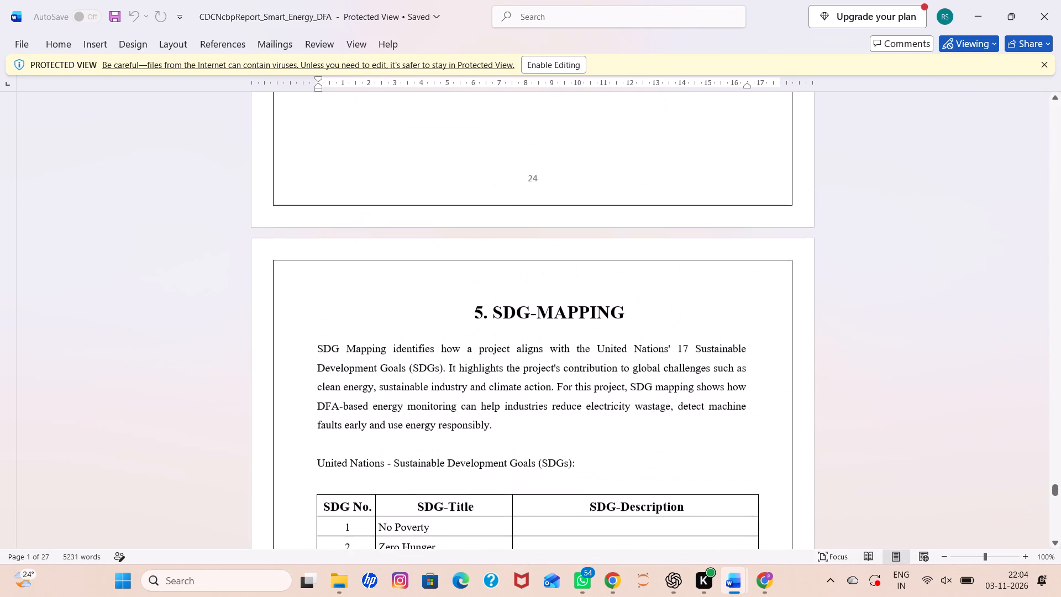
{"action": "scroll", "coordinate": [640, 269], "scroll_direction": "down", "scroll_amount": 1}
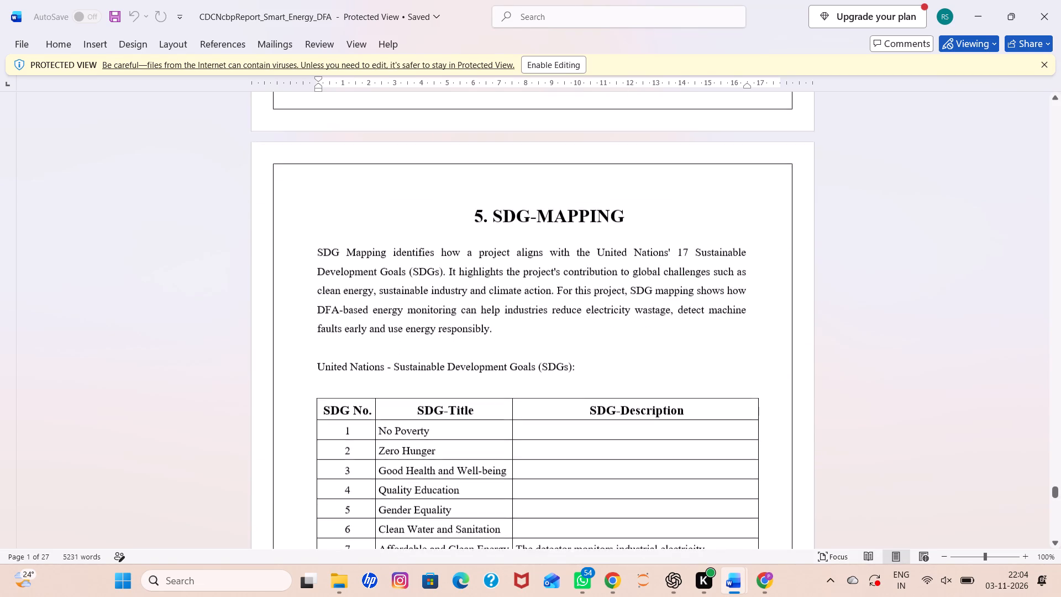
Review the remainder of the SDG table and the list of sources in the References section.
{"action": "scroll", "coordinate": [640, 269], "scroll_direction": "down", "scroll_amount": 5}
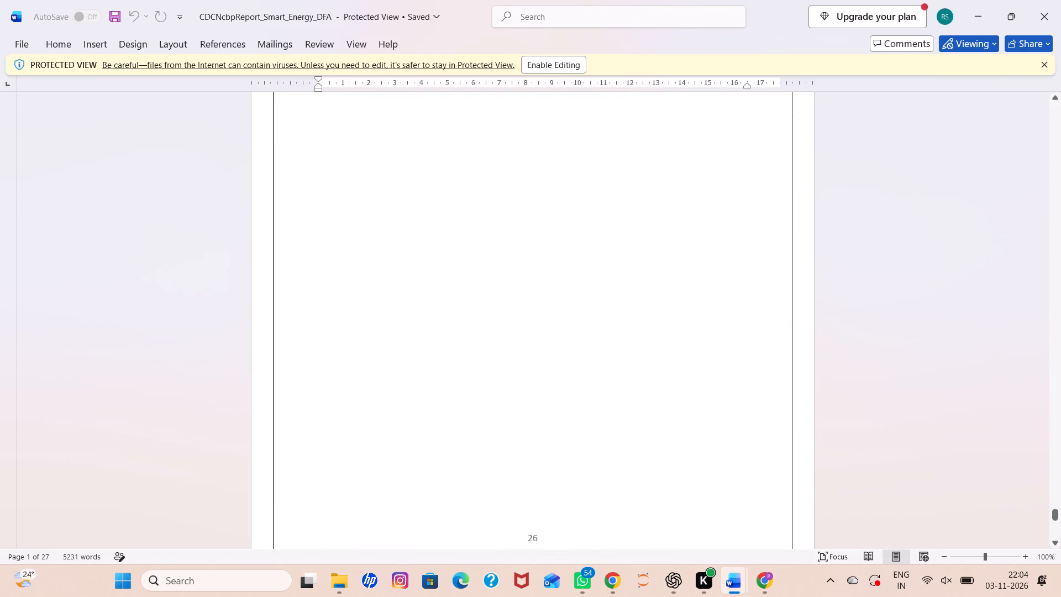
{"action": "scroll", "coordinate": [640, 269], "scroll_direction": "down", "scroll_amount": 4}
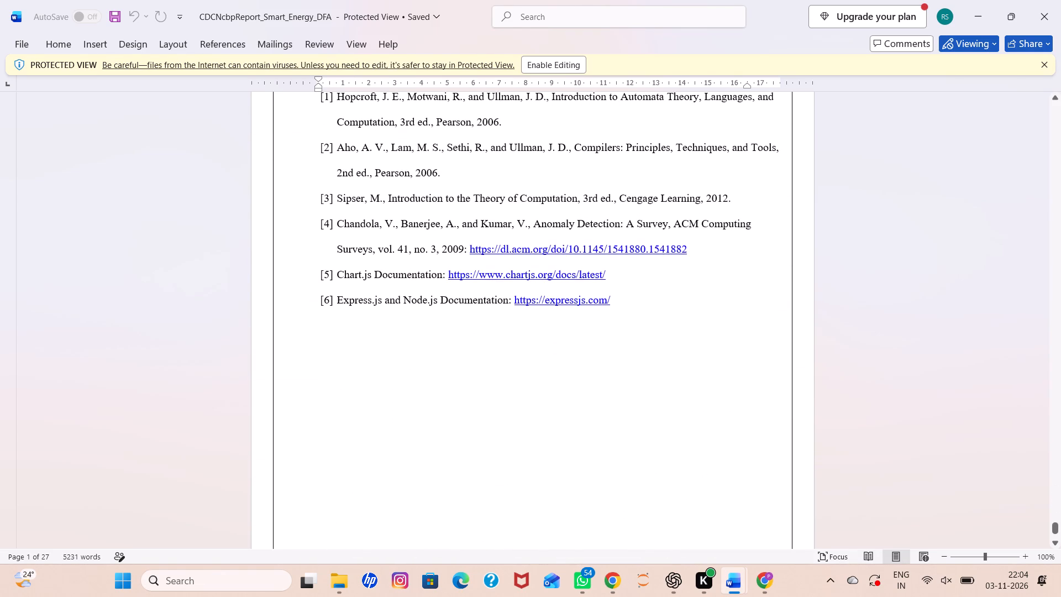
{"action": "scroll", "coordinate": [640, 269], "scroll_direction": "up", "scroll_amount": 2}
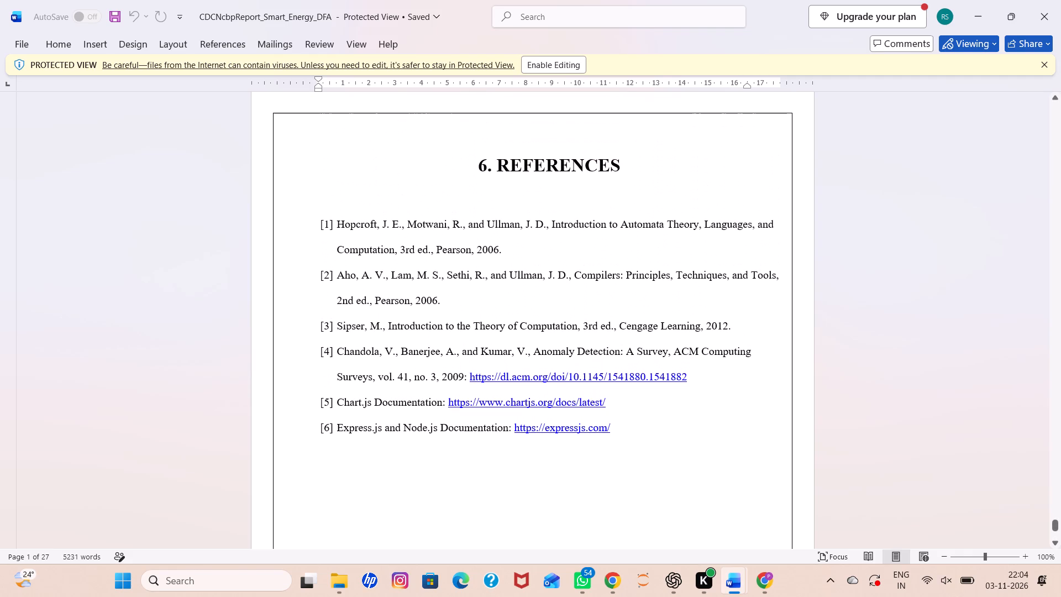
Recheck the SDG-Mapping table and the Conclusion, going back as far as the Anomaly Alerts and Energy Reports figures.
{"action": "scroll", "coordinate": [640, 269], "scroll_direction": "up", "scroll_amount": 6}
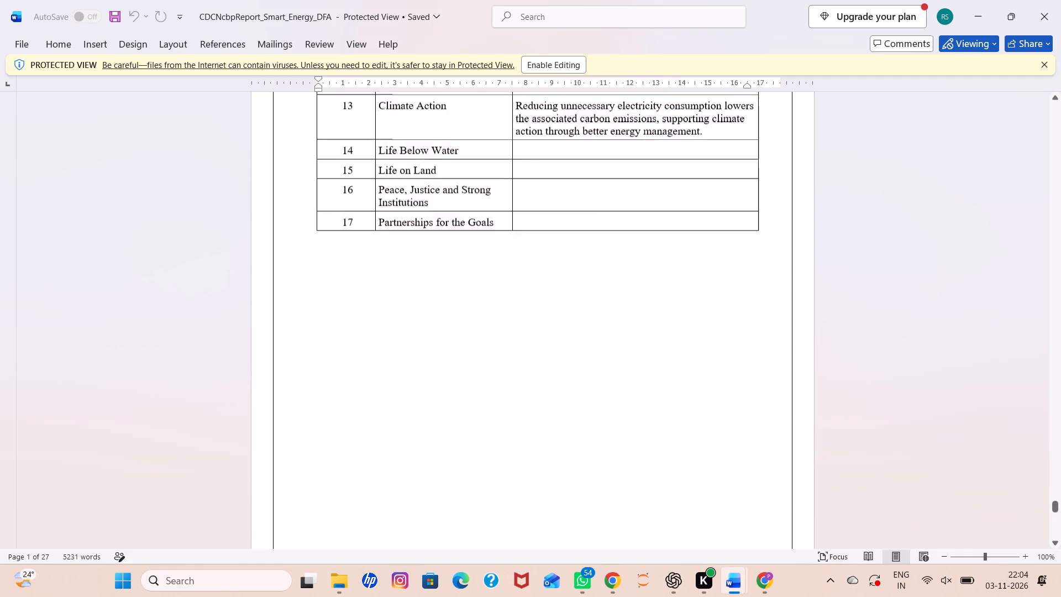
{"action": "scroll", "coordinate": [640, 269], "scroll_direction": "up", "scroll_amount": 4}
{"action": "scroll", "coordinate": [640, 269], "scroll_direction": "down", "scroll_amount": 3}
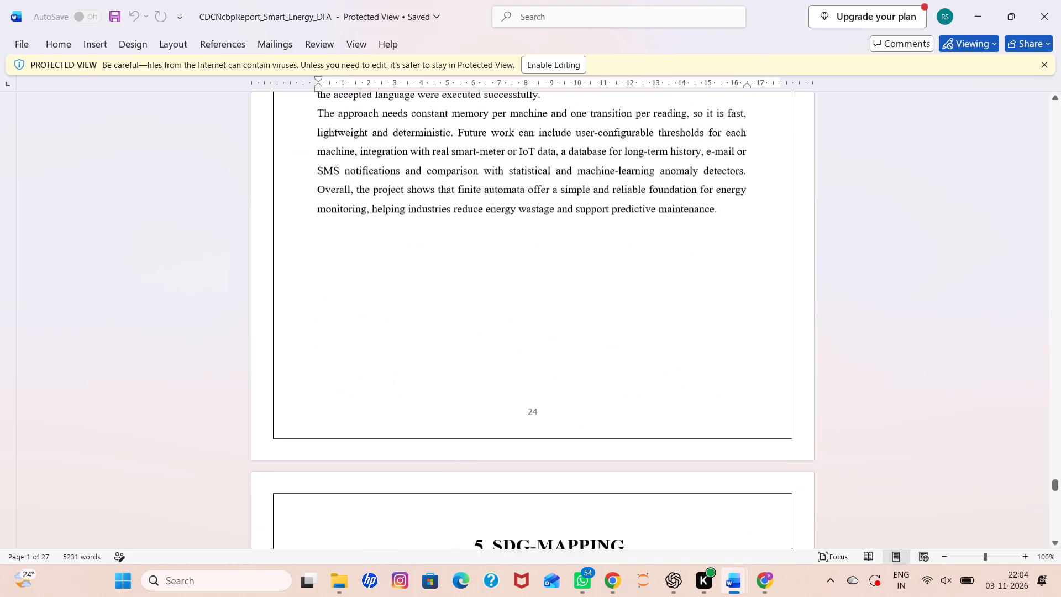
{"action": "scroll", "coordinate": [640, 269], "scroll_direction": "down", "scroll_amount": 4}
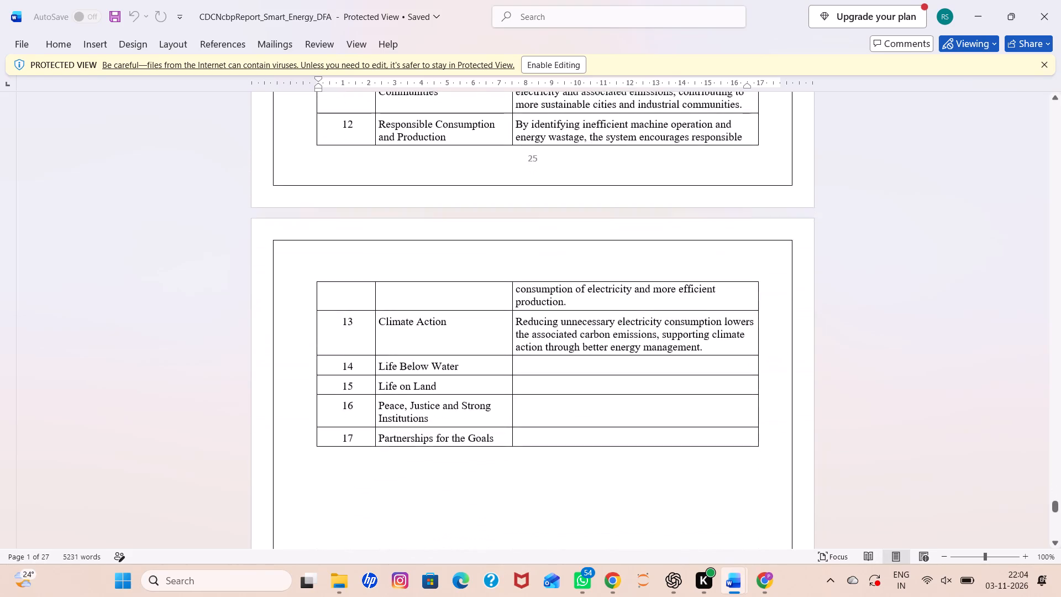
{"action": "scroll", "coordinate": [640, 269], "scroll_direction": "up", "scroll_amount": 8}
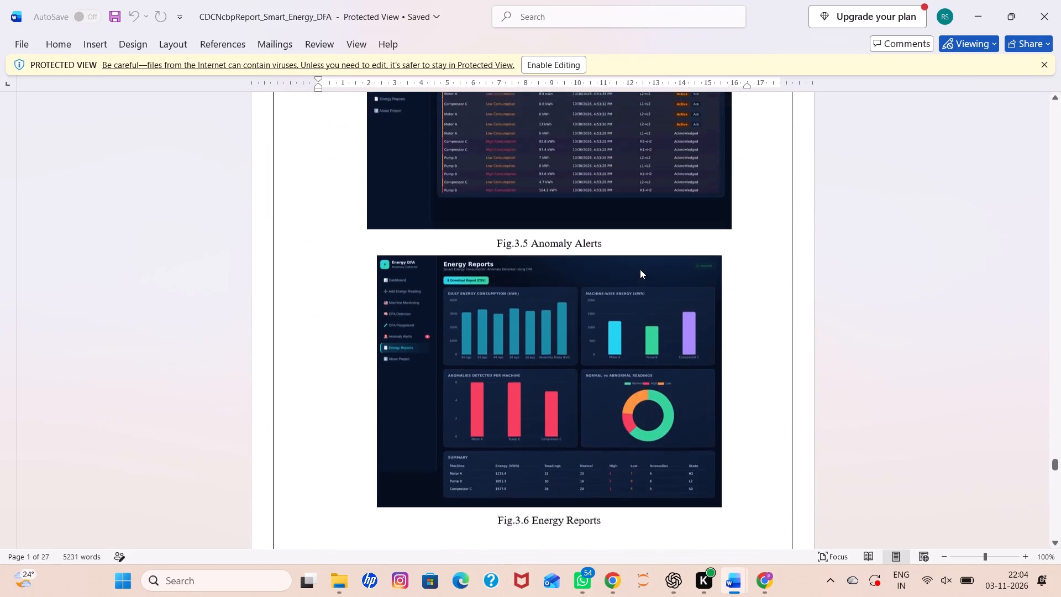
{"action": "scroll", "coordinate": [640, 269], "scroll_direction": "up", "scroll_amount": 1}
{"action": "scroll", "coordinate": [640, 269], "scroll_direction": "down", "scroll_amount": 1}
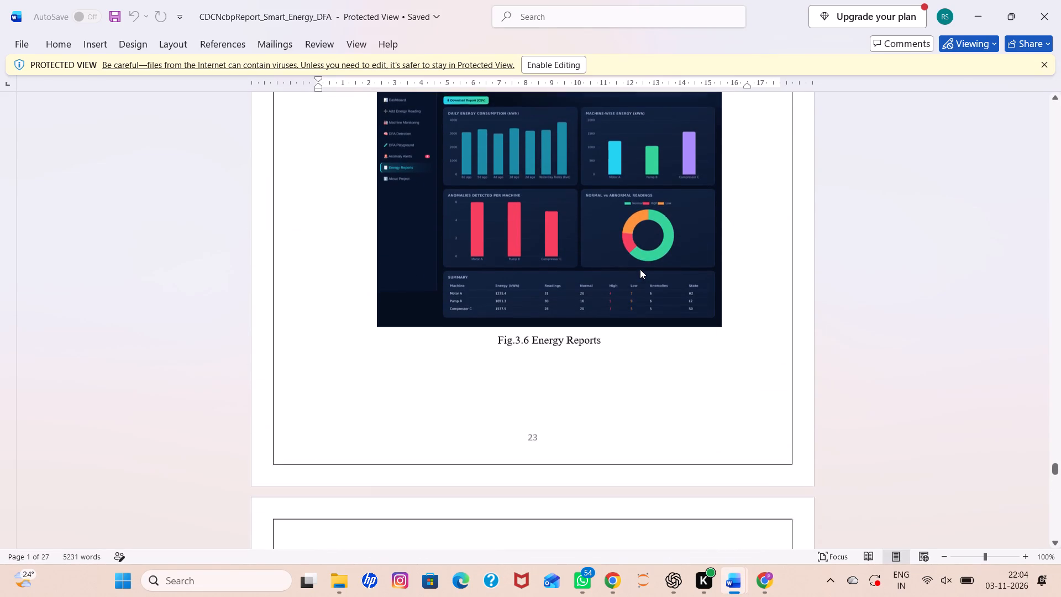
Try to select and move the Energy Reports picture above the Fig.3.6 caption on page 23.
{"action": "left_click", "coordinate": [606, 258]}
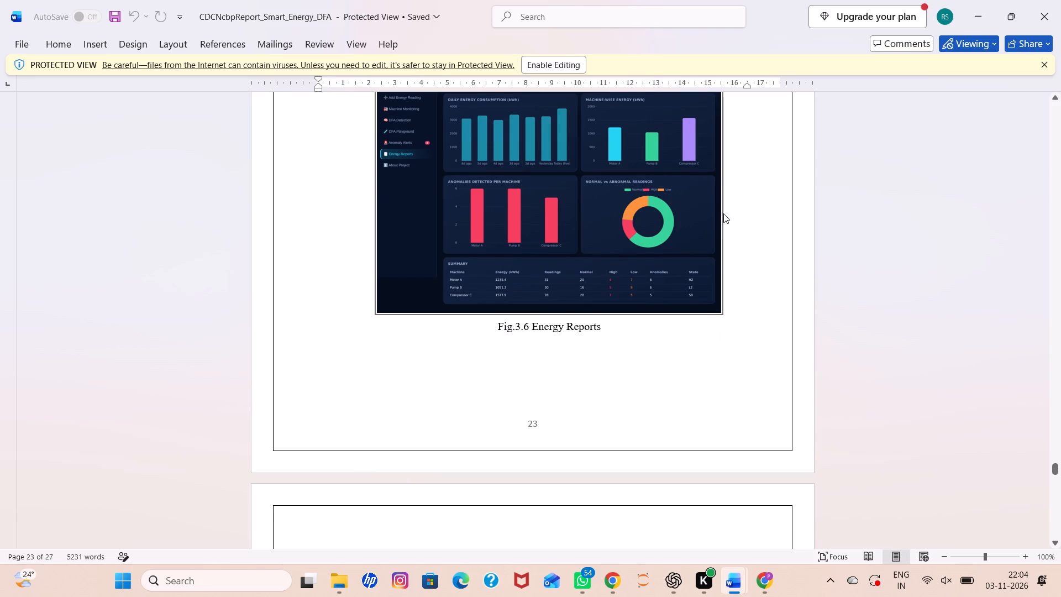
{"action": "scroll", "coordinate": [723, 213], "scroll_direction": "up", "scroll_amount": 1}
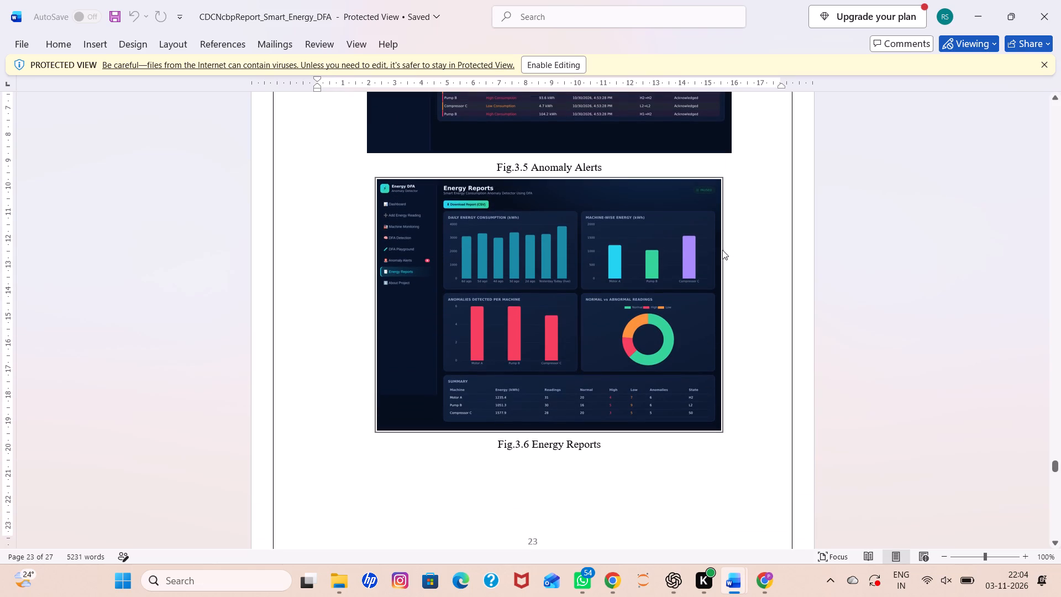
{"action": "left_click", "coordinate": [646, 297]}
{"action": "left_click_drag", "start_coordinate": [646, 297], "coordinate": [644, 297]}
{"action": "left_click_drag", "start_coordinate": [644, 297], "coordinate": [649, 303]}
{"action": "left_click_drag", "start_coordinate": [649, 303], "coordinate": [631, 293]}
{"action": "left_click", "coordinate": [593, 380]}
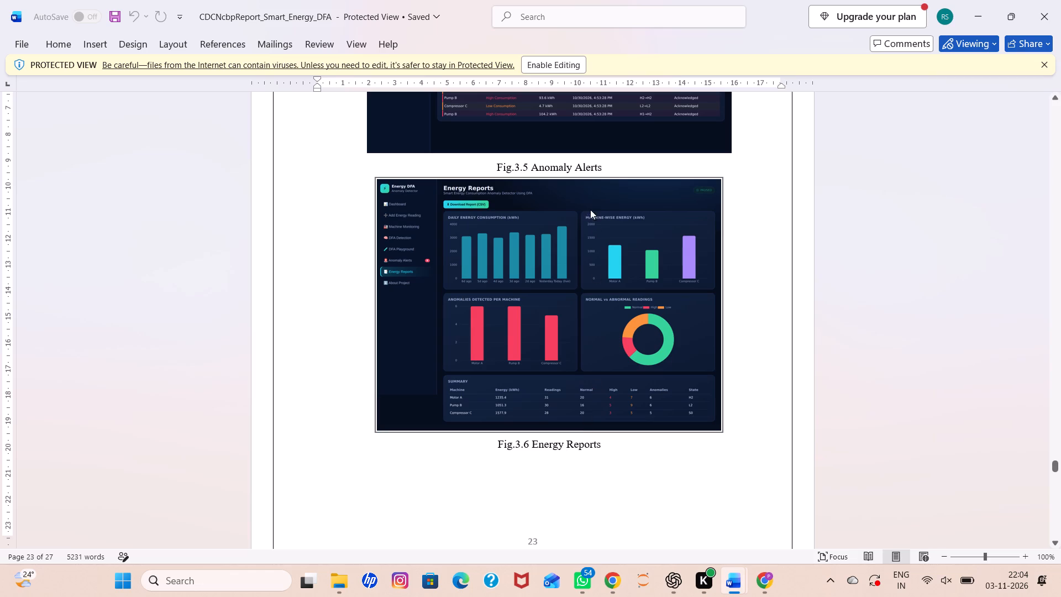
Enable editing of the CDCNcbpReport_Smart_Energy_DFA document so it leaves Protected View.
{"action": "left_click", "coordinate": [574, 69]}
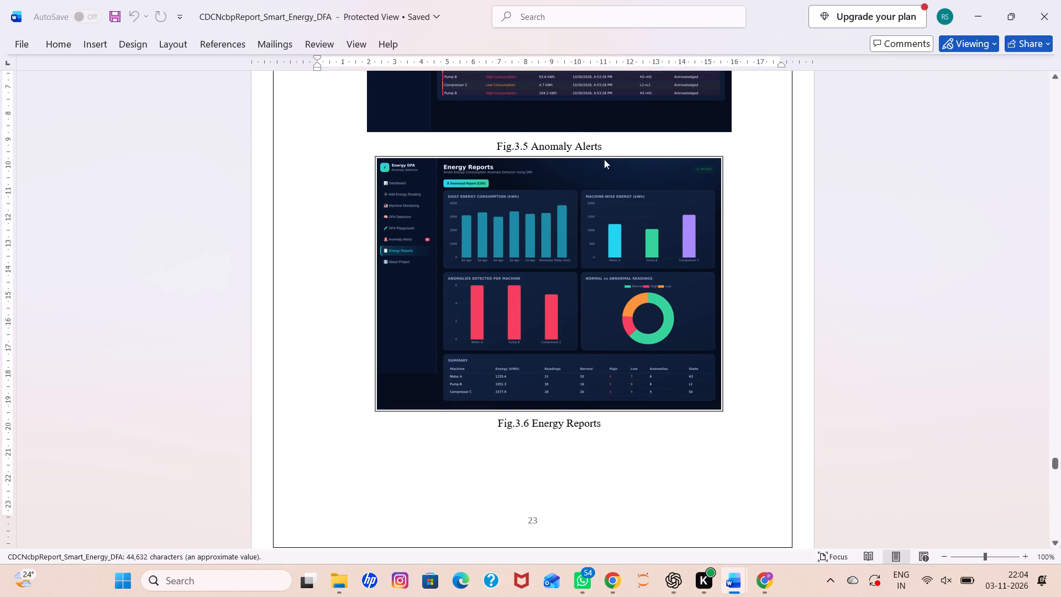
Return to the start of the report and review the cover, certificate and declaration pages.
{"action": "scroll", "coordinate": [617, 210], "scroll_direction": "down", "scroll_amount": 9}
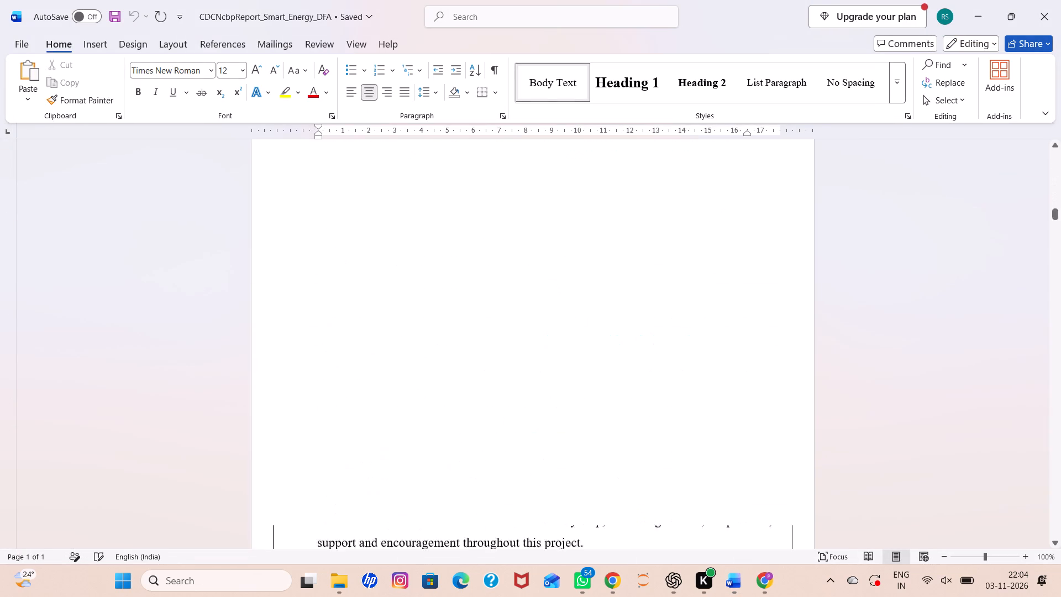
{"action": "scroll", "coordinate": [617, 210], "scroll_direction": "up", "scroll_amount": 8}
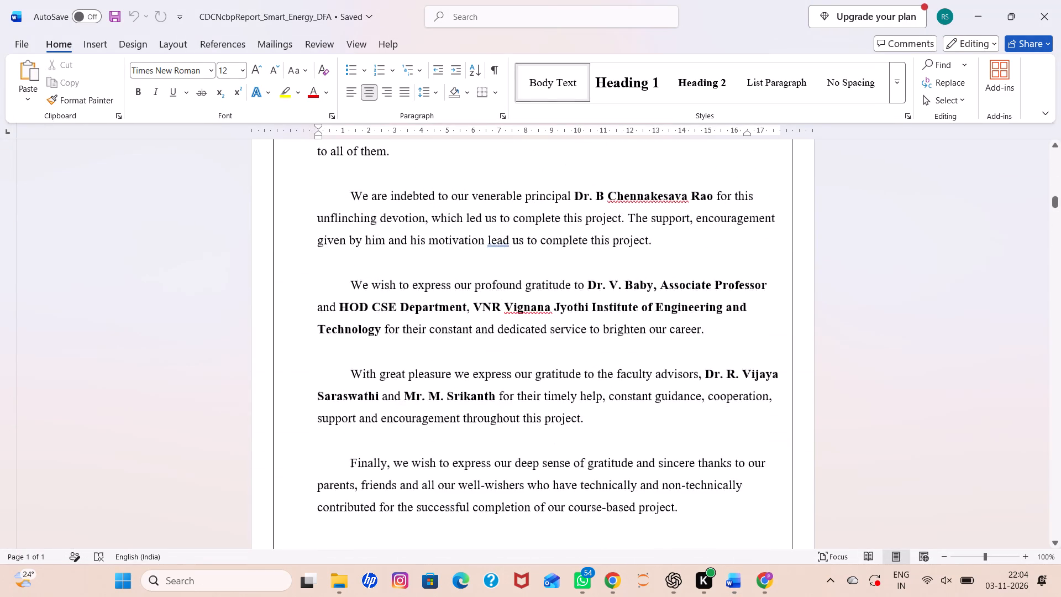
{"action": "scroll", "coordinate": [617, 210], "scroll_direction": "up", "scroll_amount": 5}
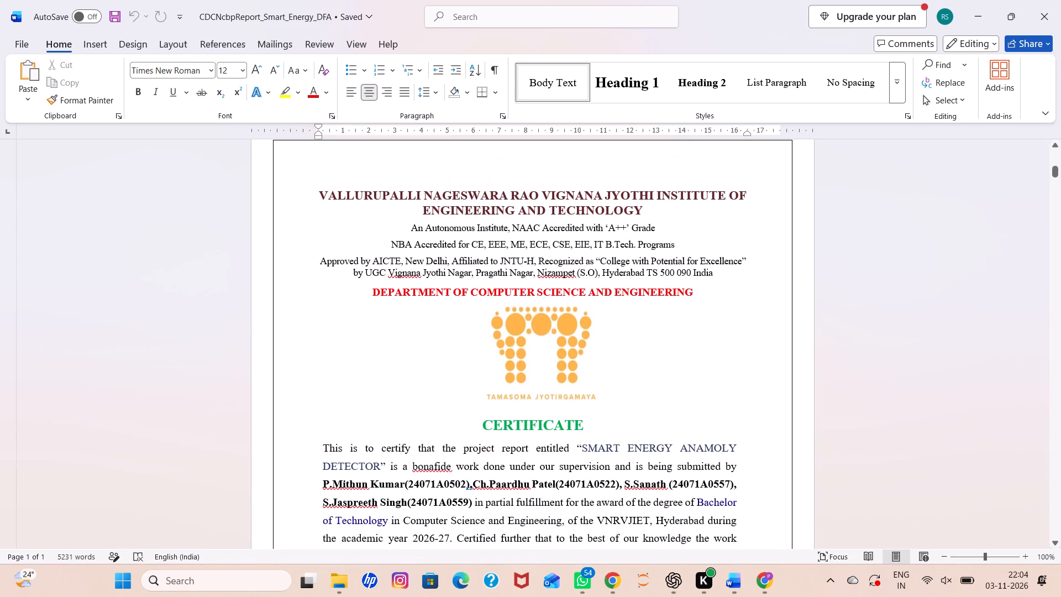
{"action": "scroll", "coordinate": [643, 308], "scroll_direction": "up", "scroll_amount": 12}
{"action": "scroll", "coordinate": [643, 308], "scroll_direction": "down", "scroll_amount": 1}
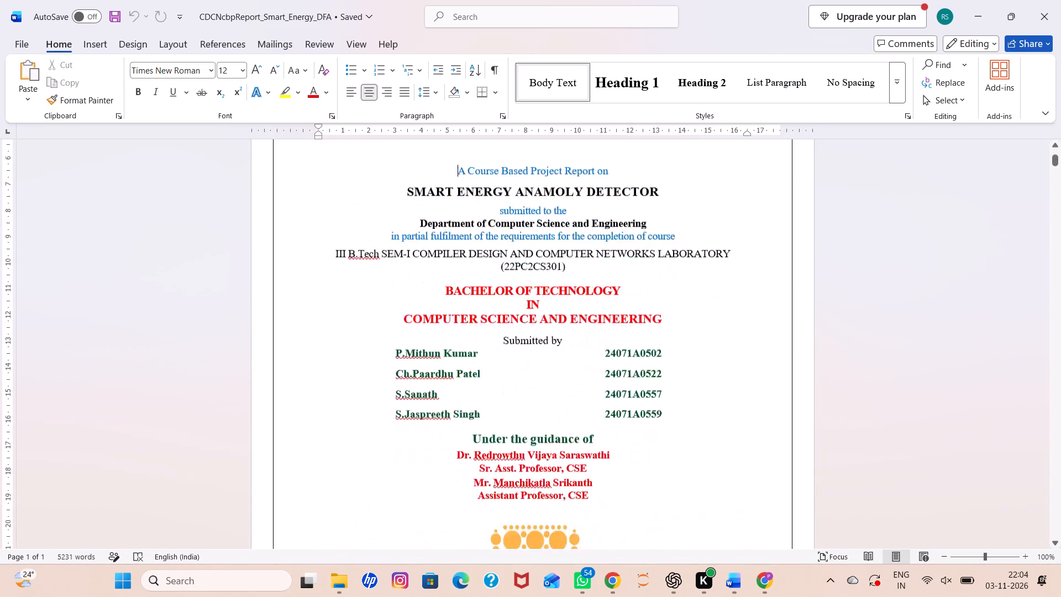
{"action": "scroll", "coordinate": [643, 308], "scroll_direction": "down", "scroll_amount": 1}
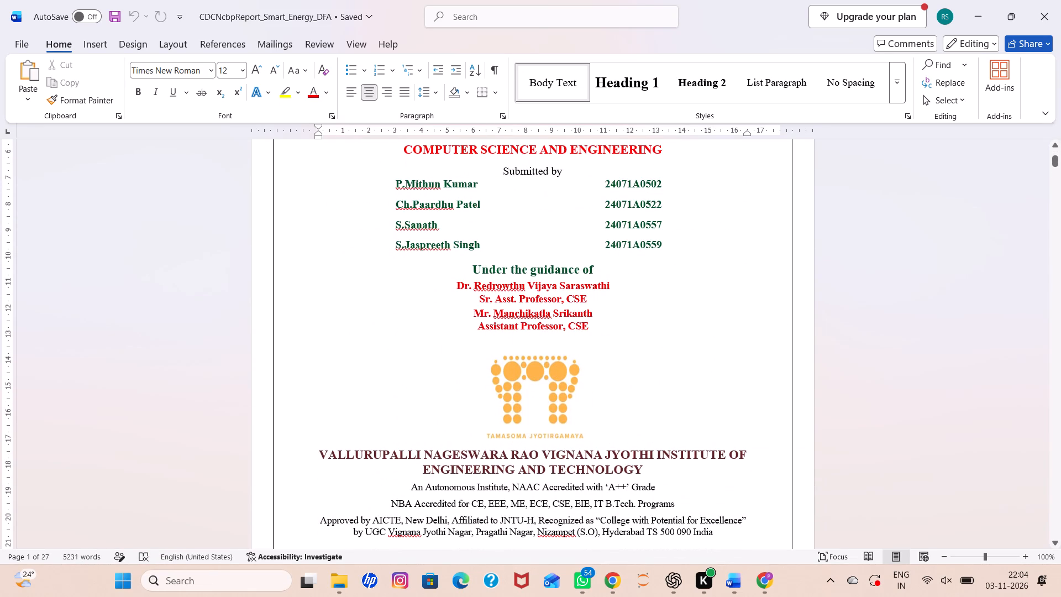
{"action": "scroll", "coordinate": [548, 305], "scroll_direction": "down", "scroll_amount": 3}
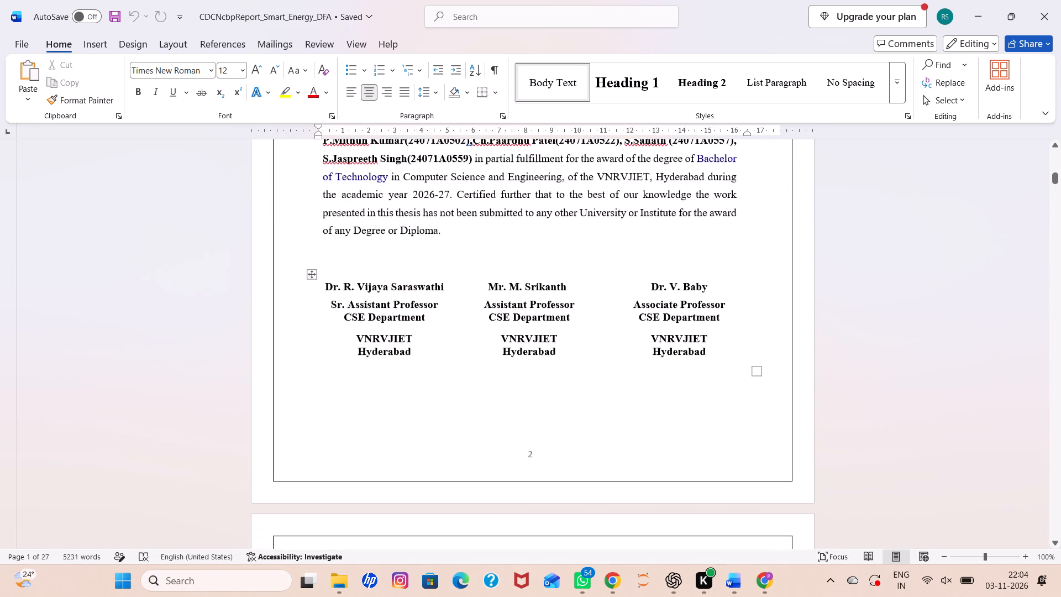
{"action": "scroll", "coordinate": [548, 305], "scroll_direction": "down", "scroll_amount": 3}
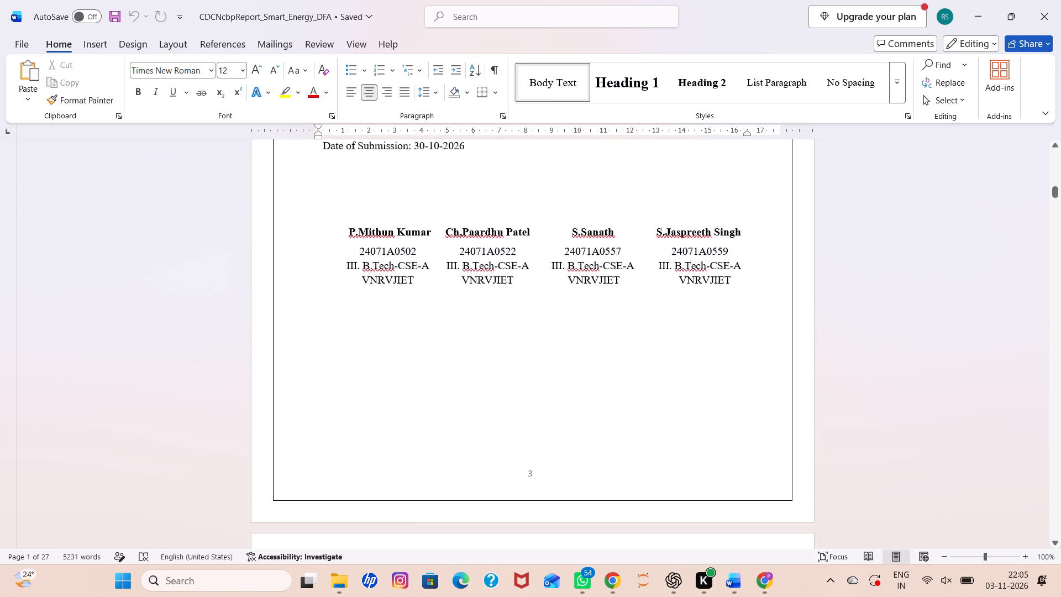
Review the acknowledgement and abstract pages, and check the index table's section titles and page numbers.
{"action": "scroll", "coordinate": [548, 305], "scroll_direction": "down", "scroll_amount": 4}
{"action": "scroll", "coordinate": [548, 305], "scroll_direction": "up", "scroll_amount": 2}
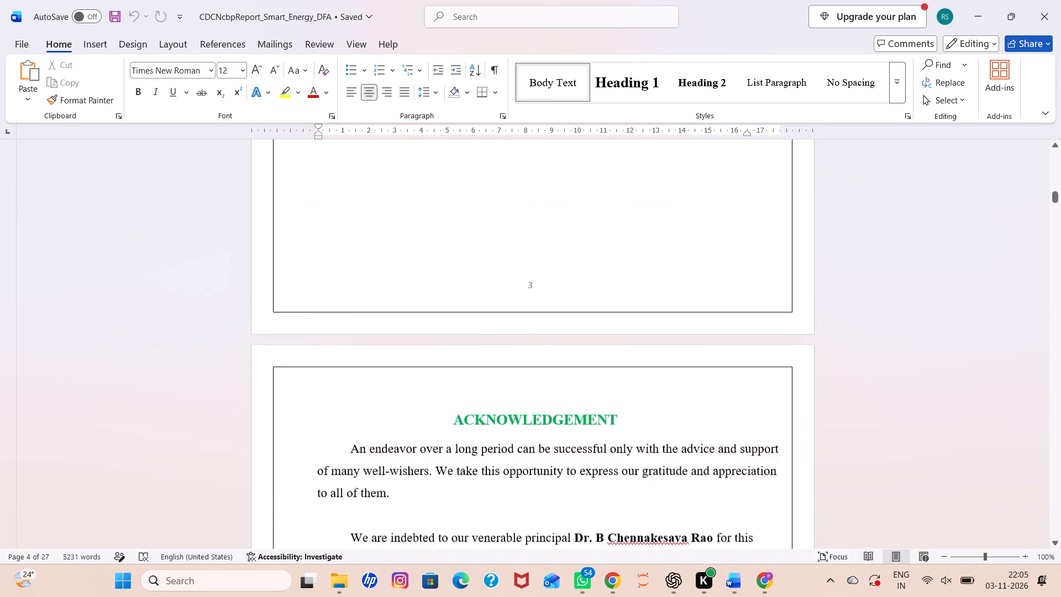
{"action": "scroll", "coordinate": [548, 305], "scroll_direction": "down", "scroll_amount": 2}
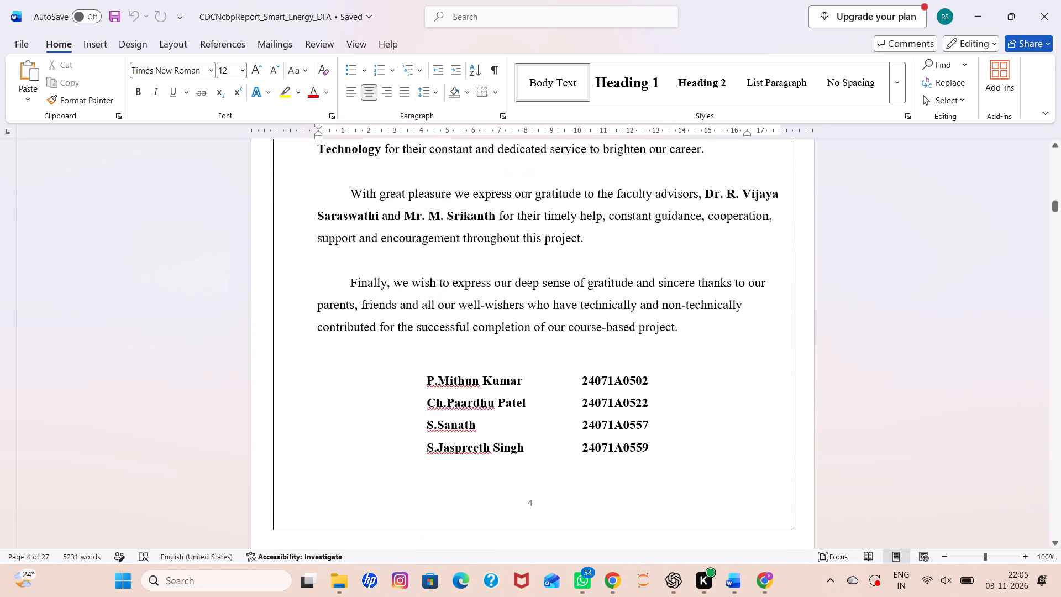
{"action": "scroll", "coordinate": [548, 305], "scroll_direction": "down", "scroll_amount": 4}
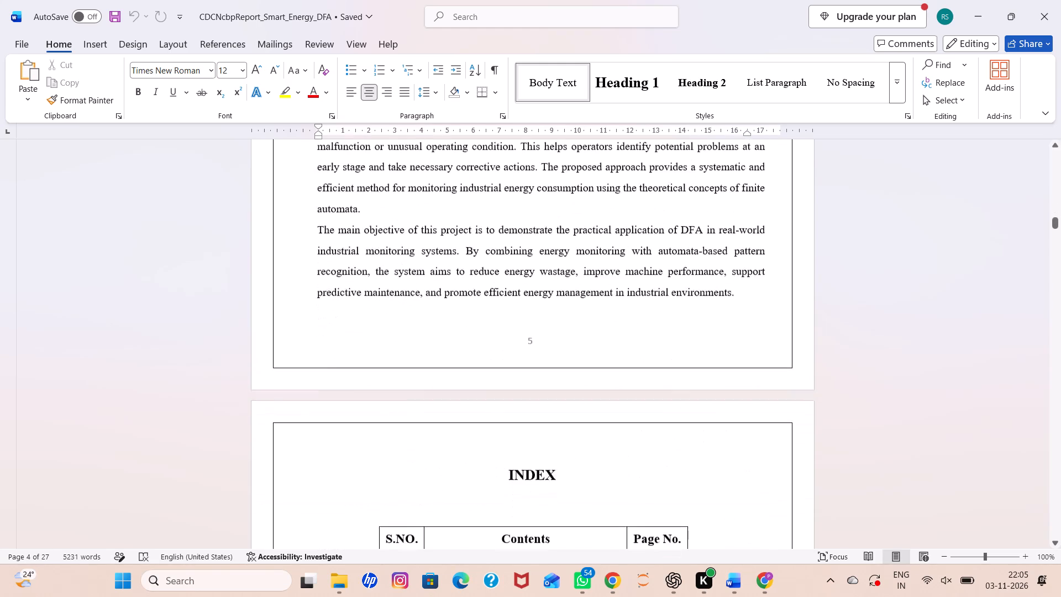
{"action": "scroll", "coordinate": [548, 305], "scroll_direction": "down", "scroll_amount": 4}
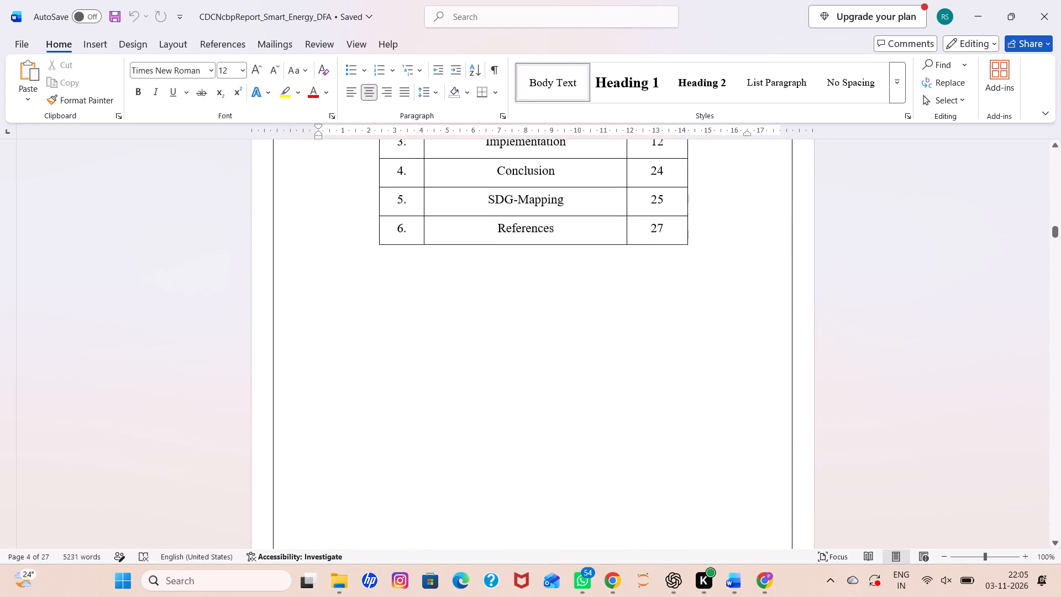
{"action": "scroll", "coordinate": [548, 305], "scroll_direction": "down", "scroll_amount": 2}
{"action": "scroll", "coordinate": [548, 305], "scroll_direction": "up", "scroll_amount": 3}
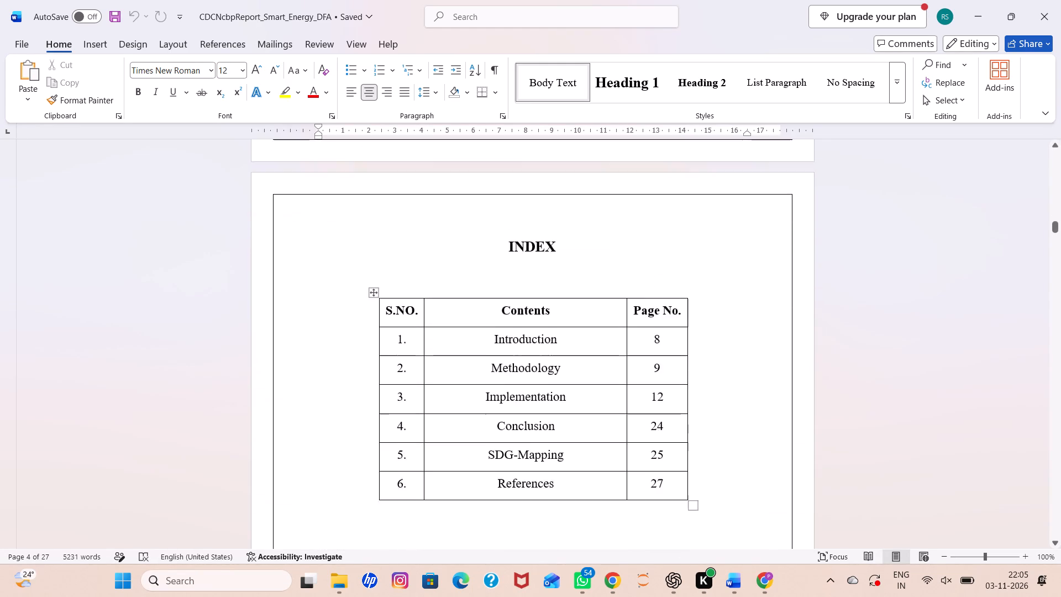
Check the List of Figures table's figure titles and page numbers after the index page.
{"action": "scroll", "coordinate": [548, 305], "scroll_direction": "up", "scroll_amount": 1}
{"action": "scroll", "coordinate": [548, 305], "scroll_direction": "down", "scroll_amount": 5}
{"action": "scroll", "coordinate": [548, 305], "scroll_direction": "up", "scroll_amount": 2}
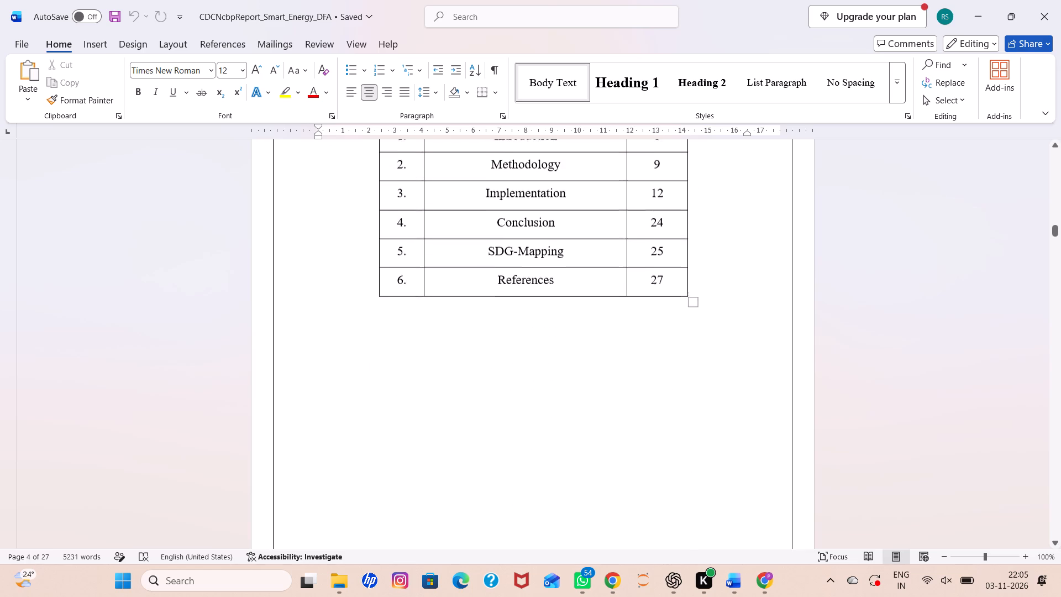
{"action": "scroll", "coordinate": [548, 305], "scroll_direction": "up", "scroll_amount": 1}
{"action": "scroll", "coordinate": [548, 305], "scroll_direction": "down", "scroll_amount": 2}
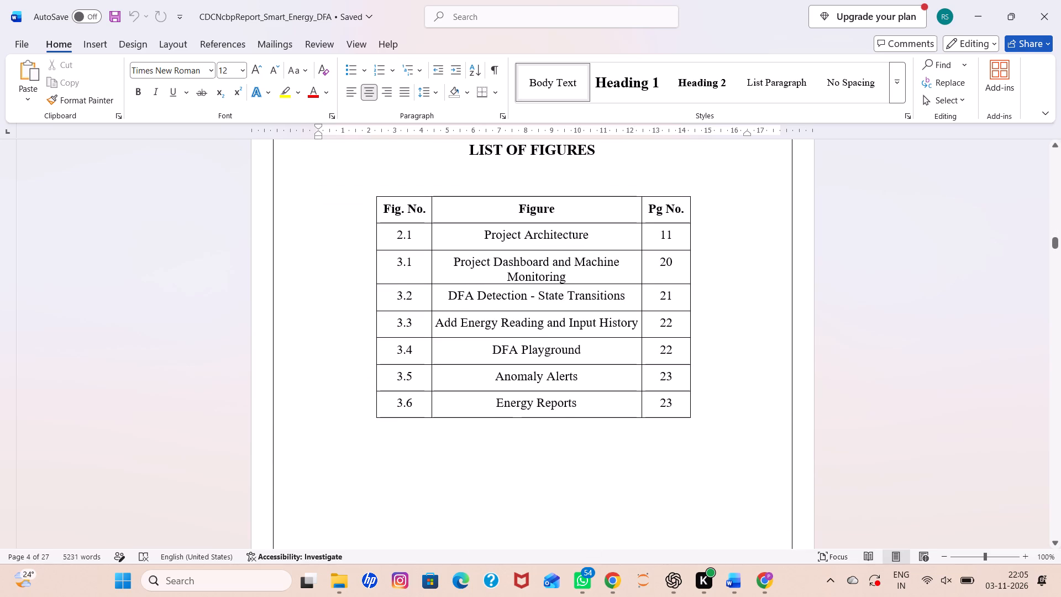
{"action": "scroll", "coordinate": [548, 305], "scroll_direction": "down", "scroll_amount": 2}
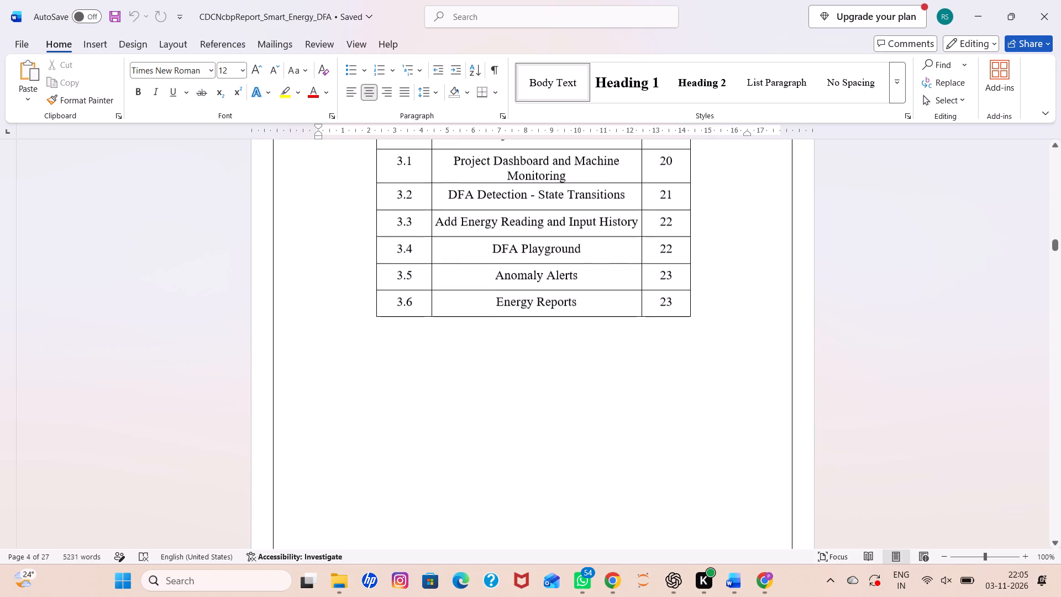
Review the methodology pages and the Fig. 2.1 Project Architecture diagram on page 11.
{"action": "scroll", "coordinate": [548, 305], "scroll_direction": "down", "scroll_amount": 7}
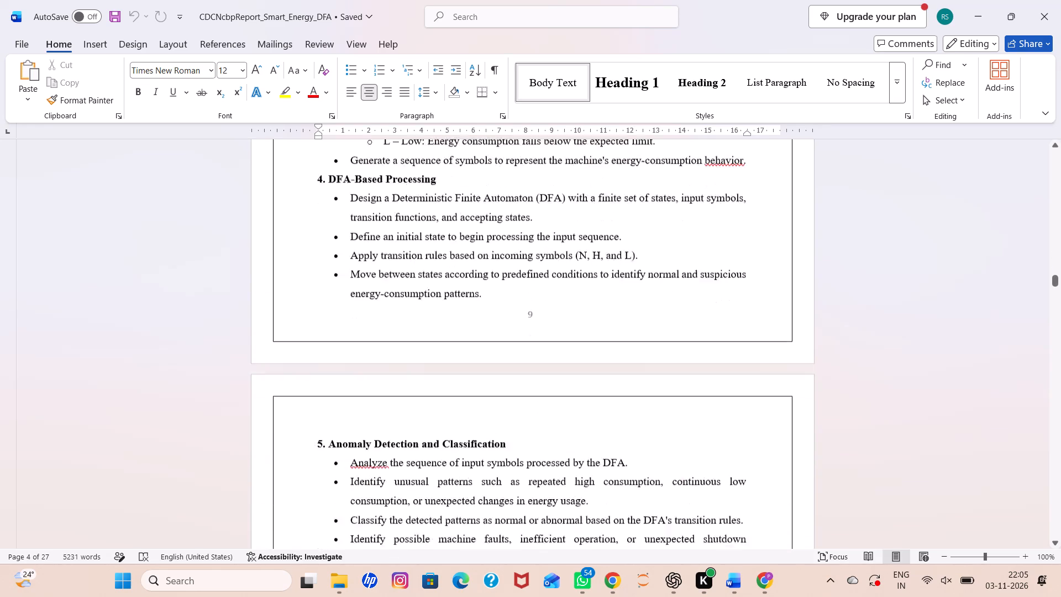
{"action": "scroll", "coordinate": [548, 305], "scroll_direction": "down", "scroll_amount": 9}
{"action": "scroll", "coordinate": [548, 305], "scroll_direction": "up", "scroll_amount": 2}
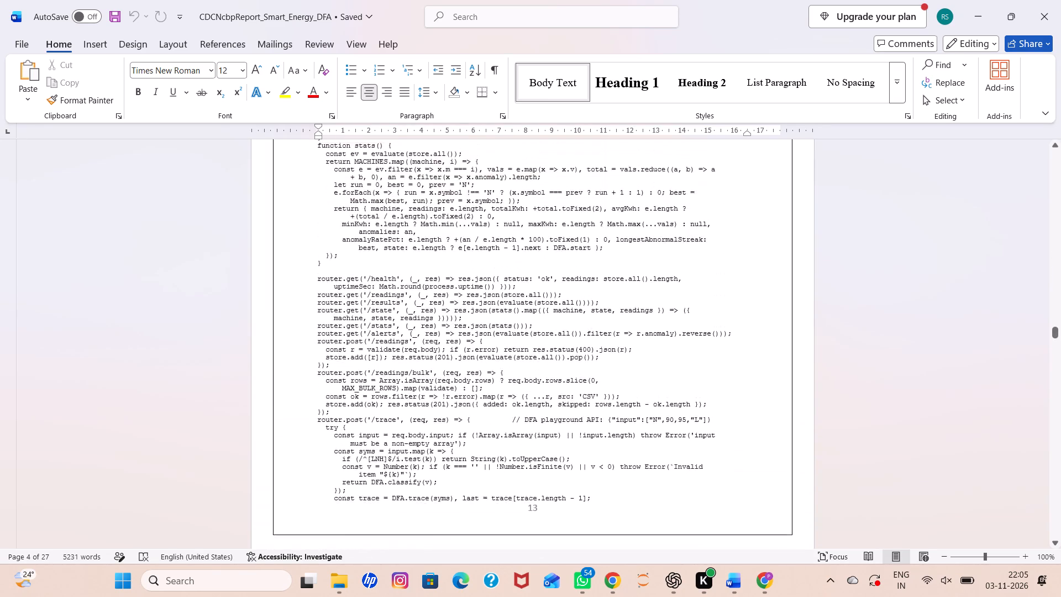
{"action": "scroll", "coordinate": [548, 305], "scroll_direction": "up", "scroll_amount": 5}
{"action": "scroll", "coordinate": [548, 305], "scroll_direction": "down", "scroll_amount": 1}
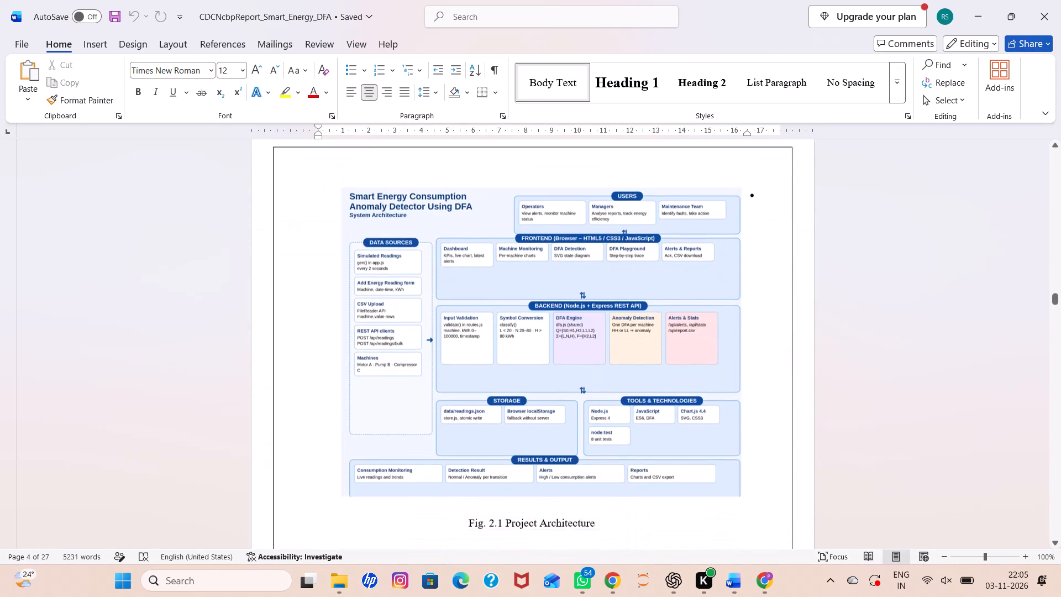
{"action": "scroll", "coordinate": [548, 305], "scroll_direction": "down", "scroll_amount": 3}
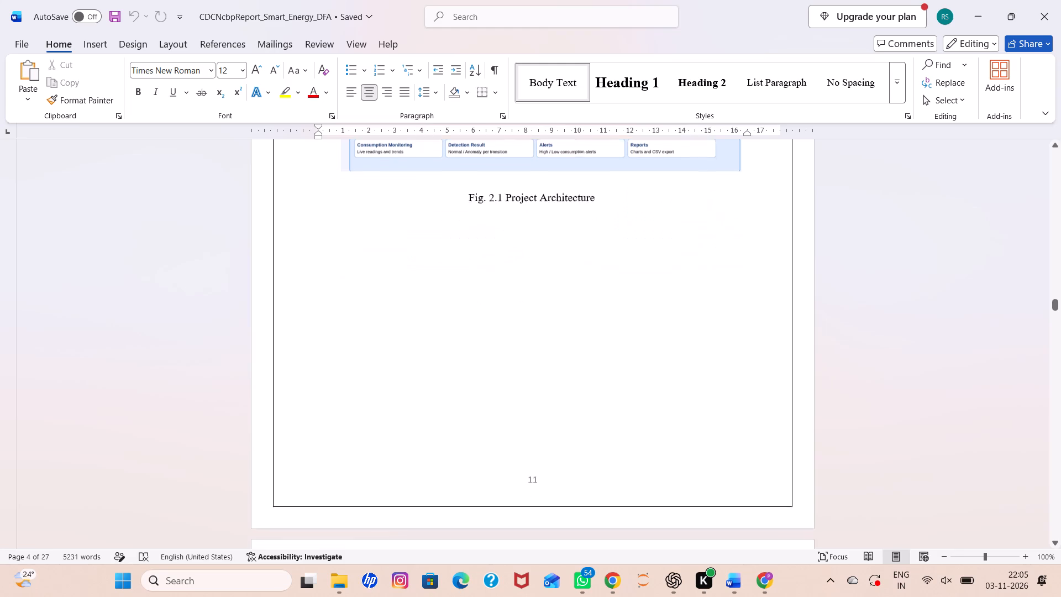
Examine the implementation code listings around the public/js/dfa.js and public/js/playground.js sections.
{"action": "scroll", "coordinate": [548, 305], "scroll_direction": "down", "scroll_amount": 5}
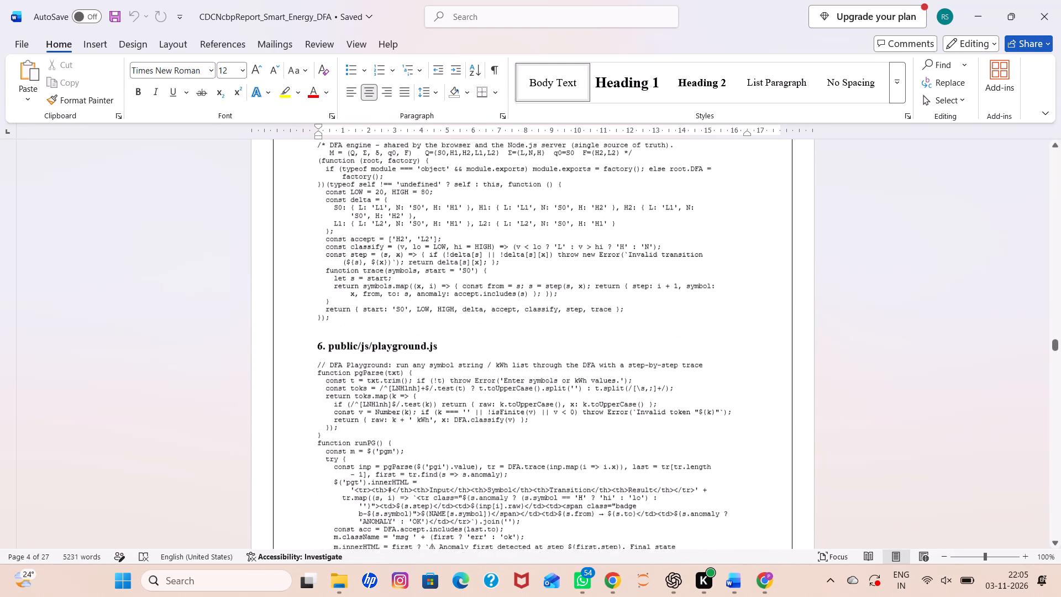
{"action": "scroll", "coordinate": [548, 305], "scroll_direction": "down", "scroll_amount": 1}
{"action": "scroll", "coordinate": [526, 221], "scroll_direction": "up", "scroll_amount": 2}
{"action": "scroll", "coordinate": [526, 221], "scroll_direction": "down", "scroll_amount": 1}
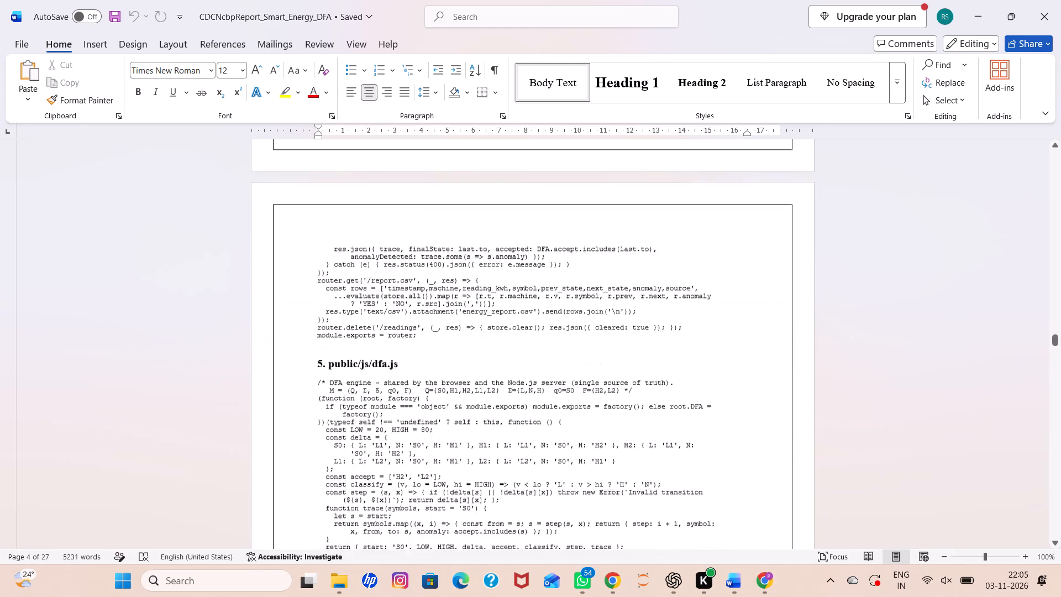
{"action": "scroll", "coordinate": [526, 221], "scroll_direction": "down", "scroll_amount": 1}
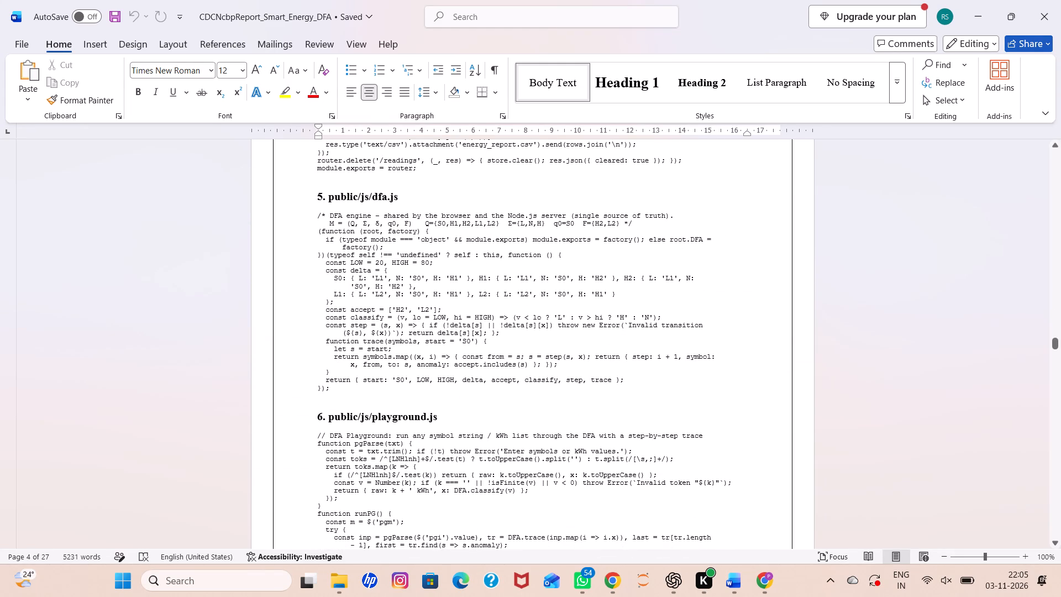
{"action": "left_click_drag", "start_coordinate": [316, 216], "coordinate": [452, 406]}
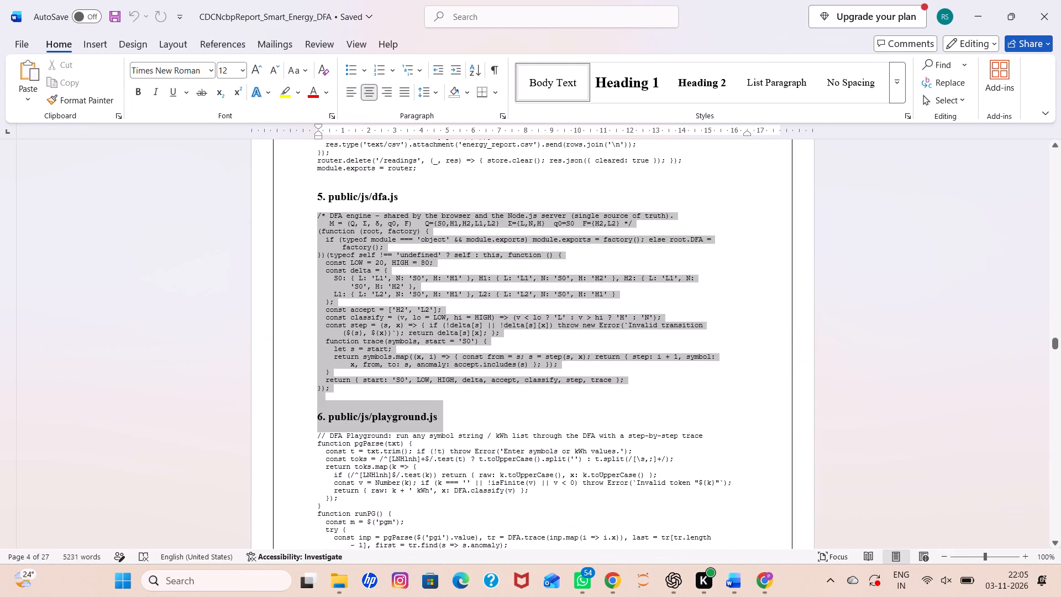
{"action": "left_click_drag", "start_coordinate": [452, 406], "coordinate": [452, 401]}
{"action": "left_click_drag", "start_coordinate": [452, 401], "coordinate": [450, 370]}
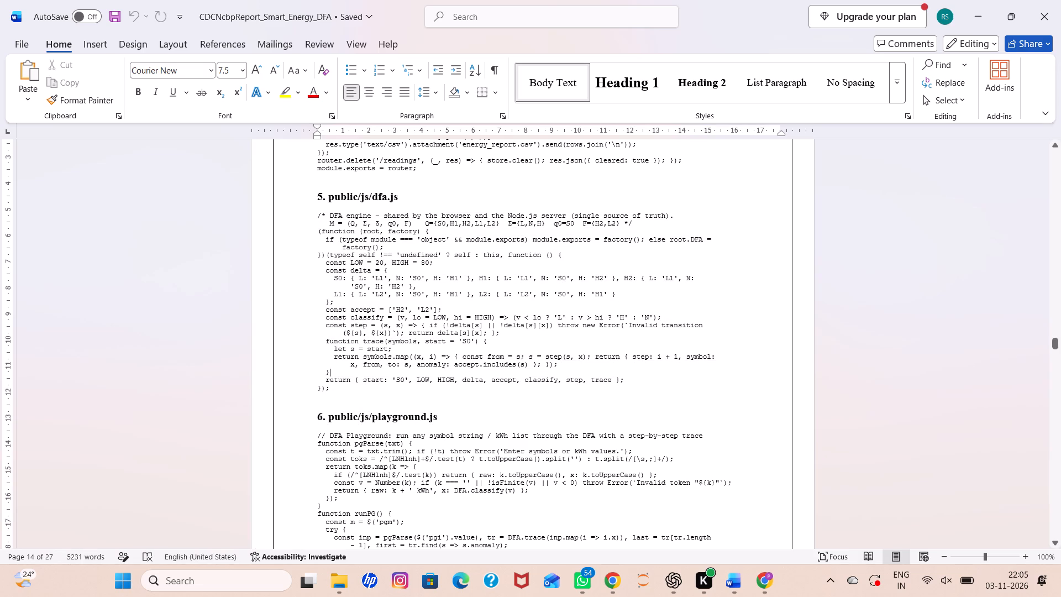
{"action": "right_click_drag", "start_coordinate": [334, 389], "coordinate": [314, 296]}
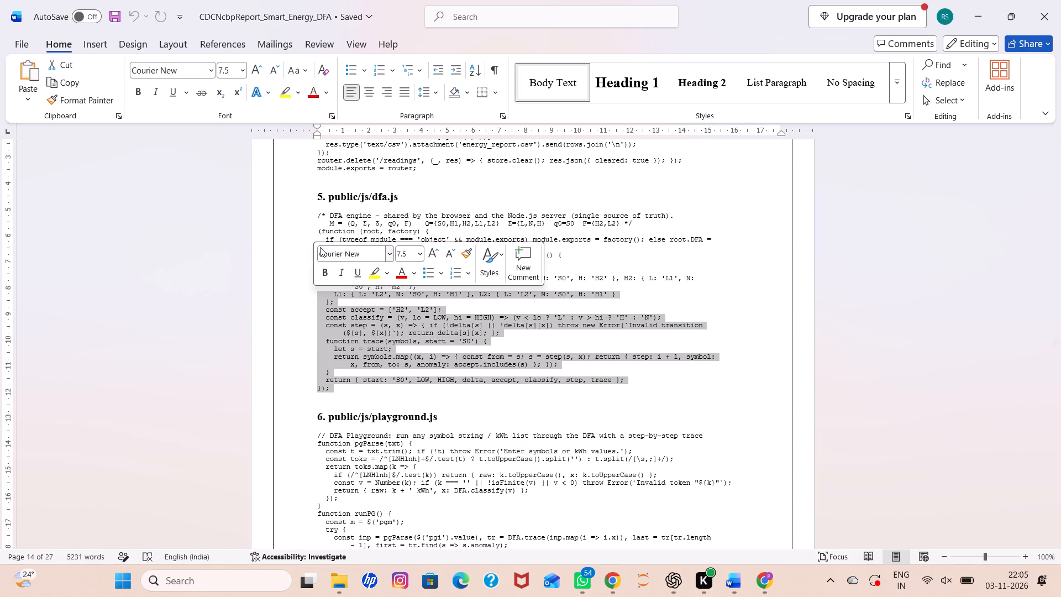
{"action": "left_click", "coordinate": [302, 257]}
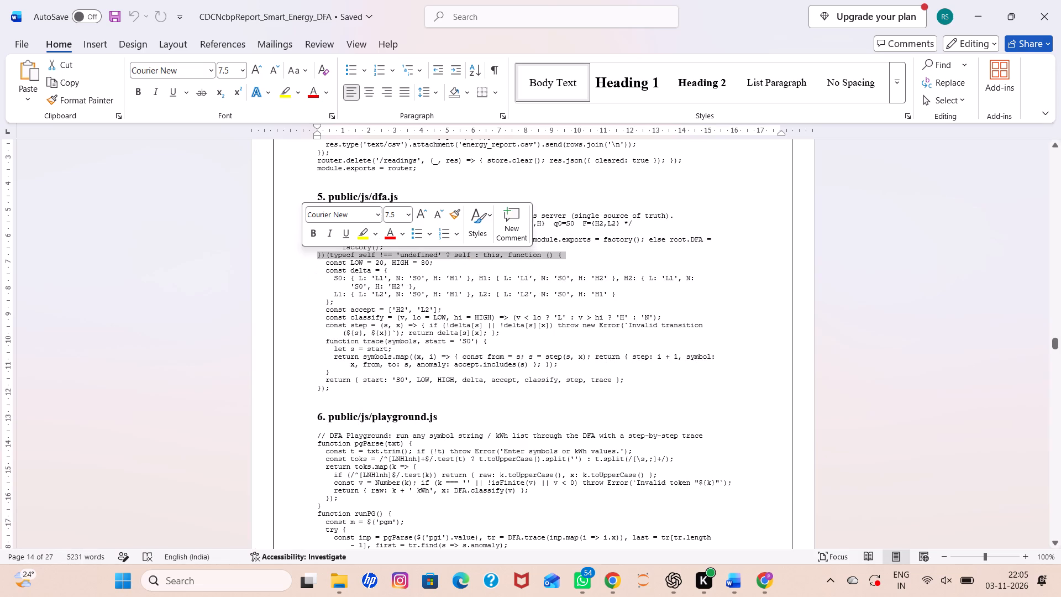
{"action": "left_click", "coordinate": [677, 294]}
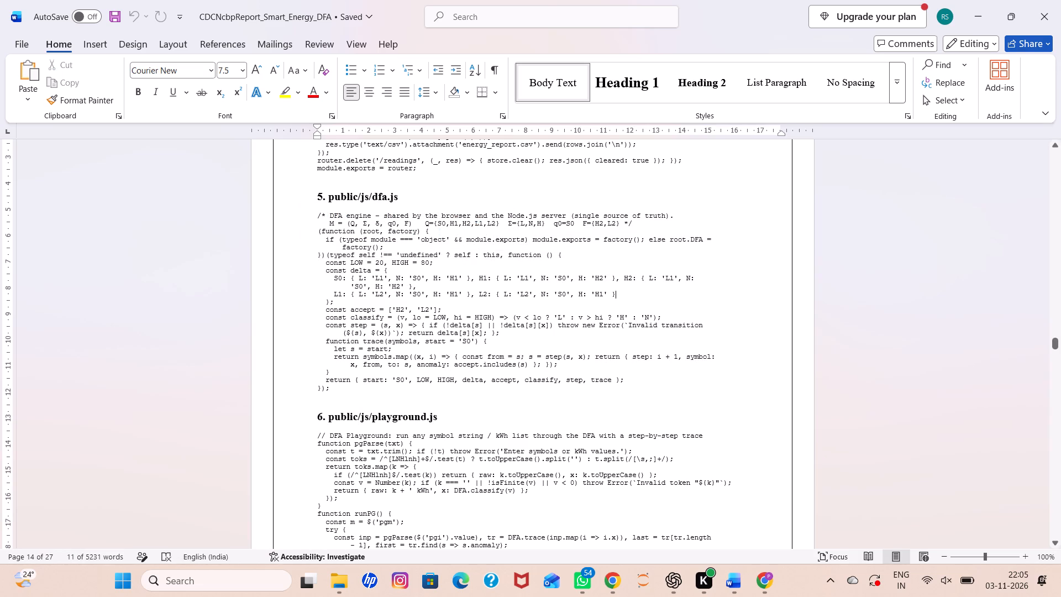
Review the remaining source code listings and the output screenshots with their captions through Fig.3.4 DFA Playground.
{"action": "scroll", "coordinate": [677, 294], "scroll_direction": "up", "scroll_amount": 5}
{"action": "scroll", "coordinate": [677, 294], "scroll_direction": "down", "scroll_amount": 3}
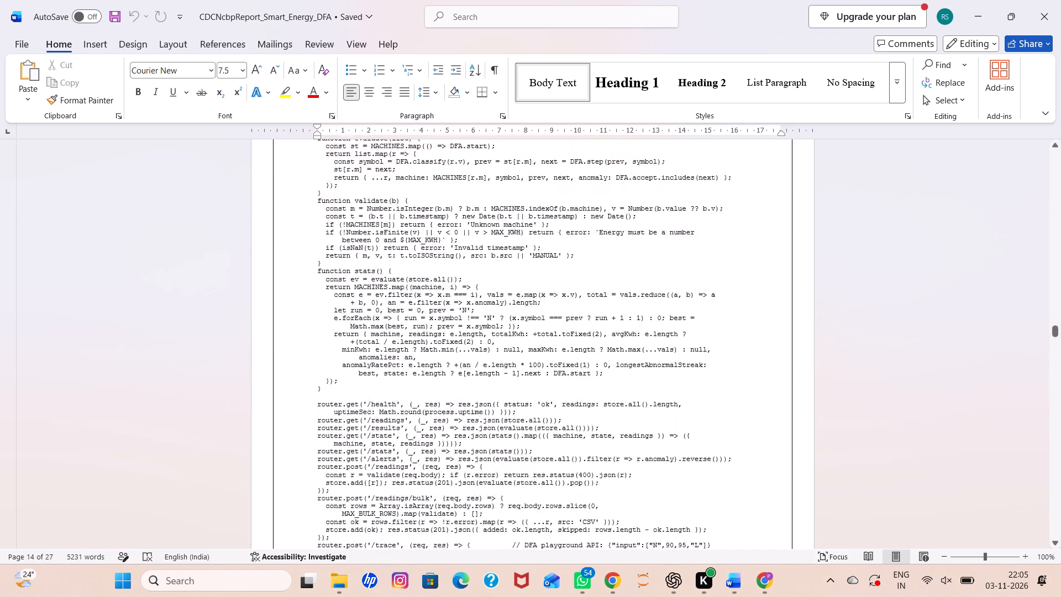
{"action": "scroll", "coordinate": [677, 294], "scroll_direction": "down", "scroll_amount": 7}
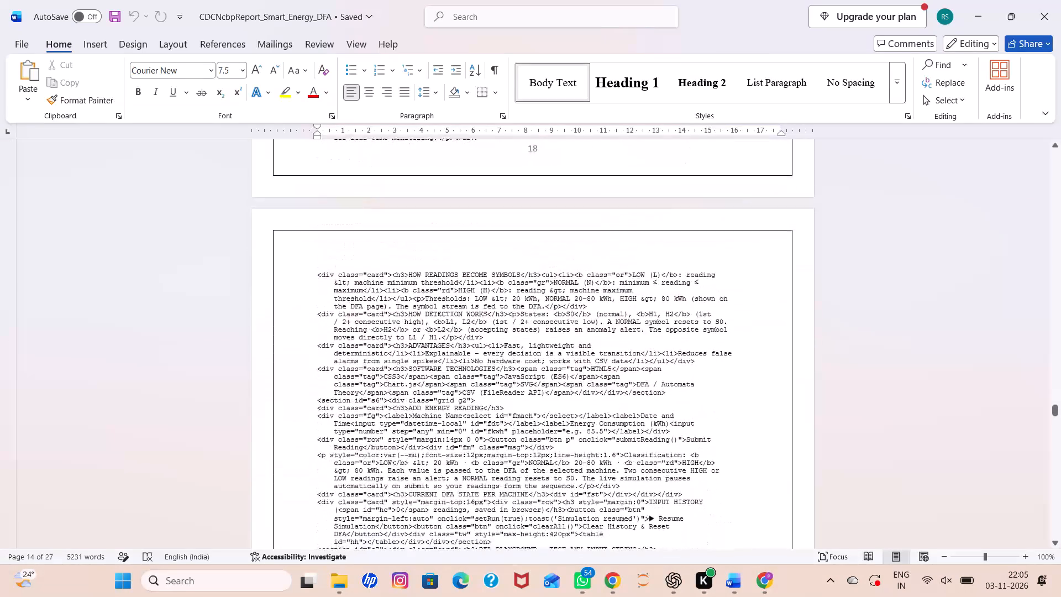
{"action": "scroll", "coordinate": [677, 294], "scroll_direction": "down", "scroll_amount": 4}
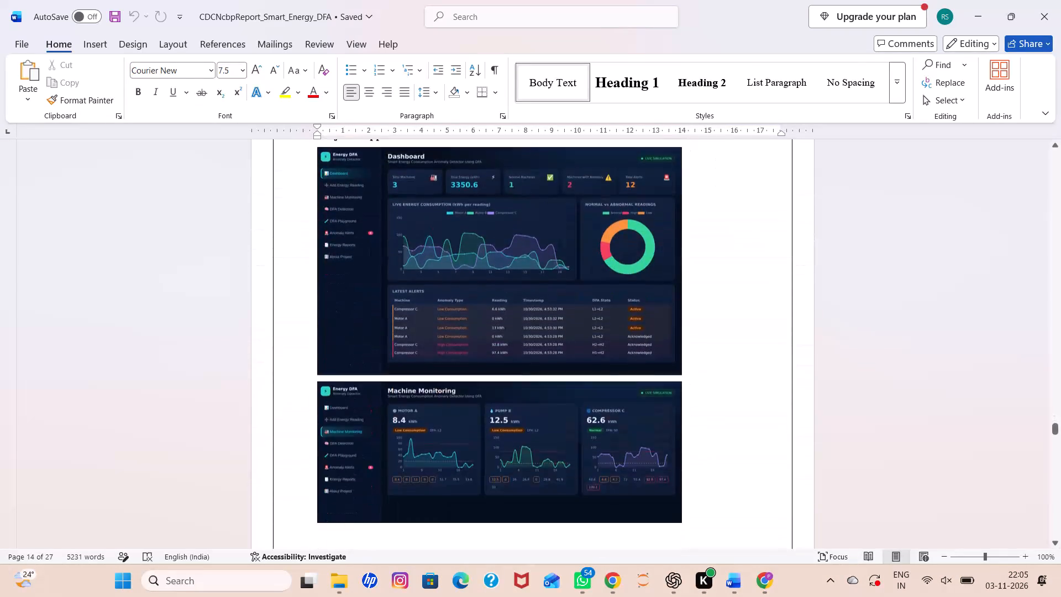
{"action": "scroll", "coordinate": [677, 294], "scroll_direction": "down", "scroll_amount": 2}
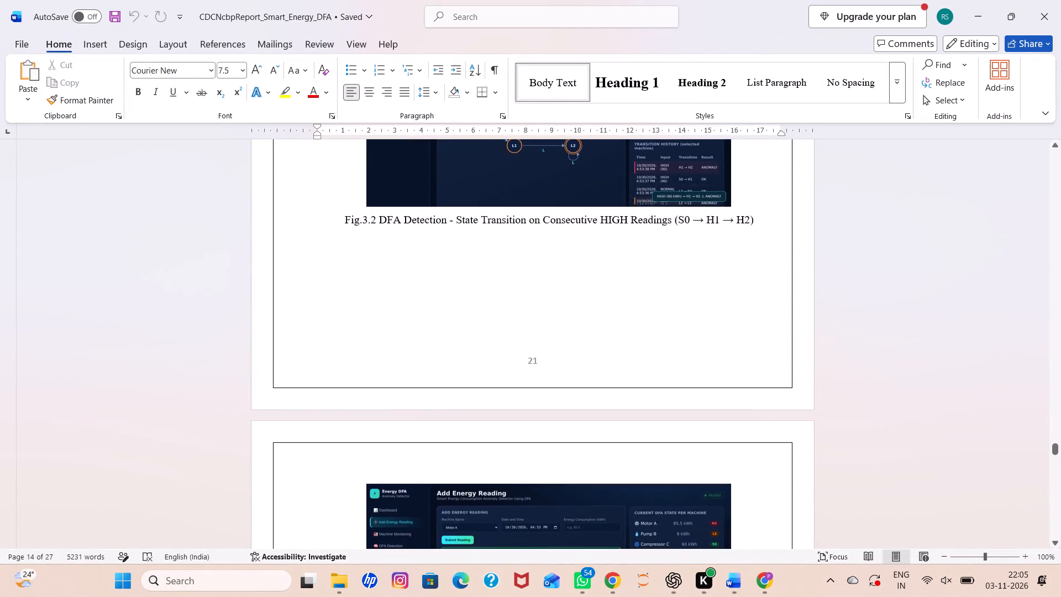
{"action": "scroll", "coordinate": [660, 294], "scroll_direction": "up", "scroll_amount": 1}
{"action": "scroll", "coordinate": [660, 294], "scroll_direction": "down", "scroll_amount": 5}
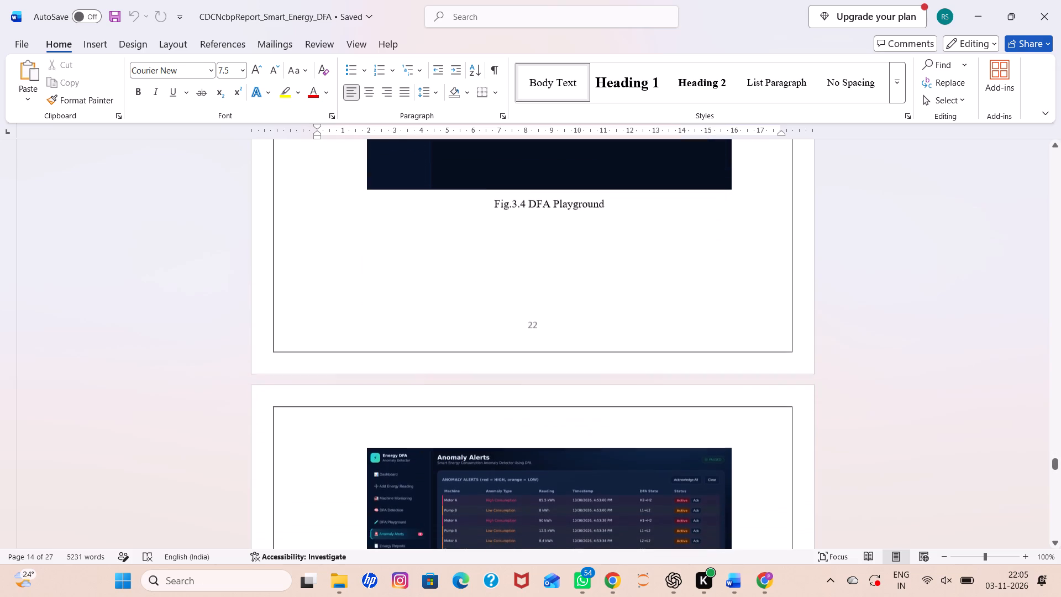
Widen the Energy Reports picture above the Fig.3.6 caption on page 23 to match the Anomaly Alerts picture's width.
{"action": "scroll", "coordinate": [660, 294], "scroll_direction": "down", "scroll_amount": 3}
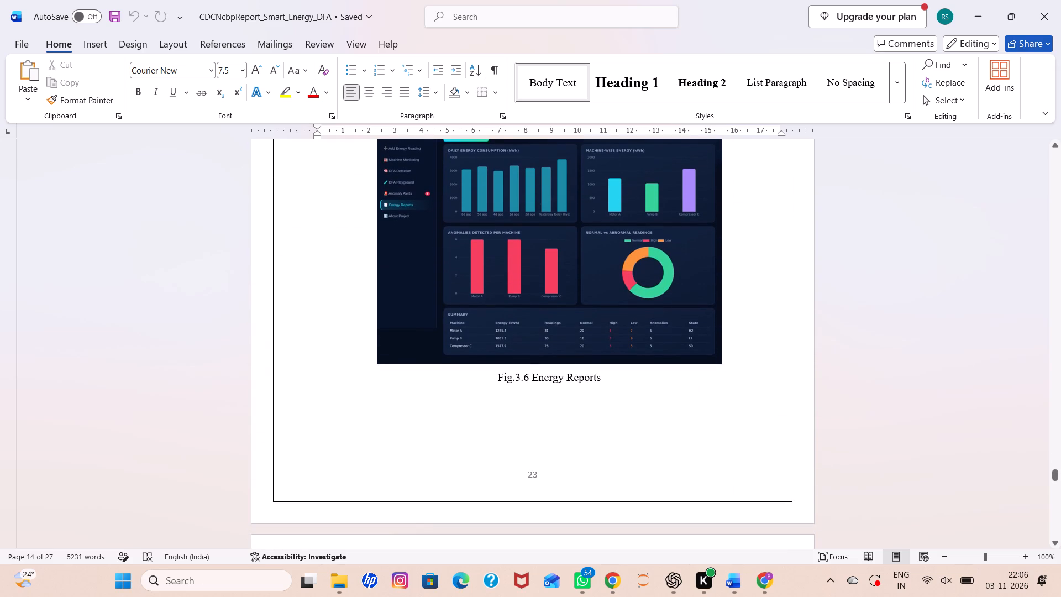
{"action": "left_click", "coordinate": [660, 294]}
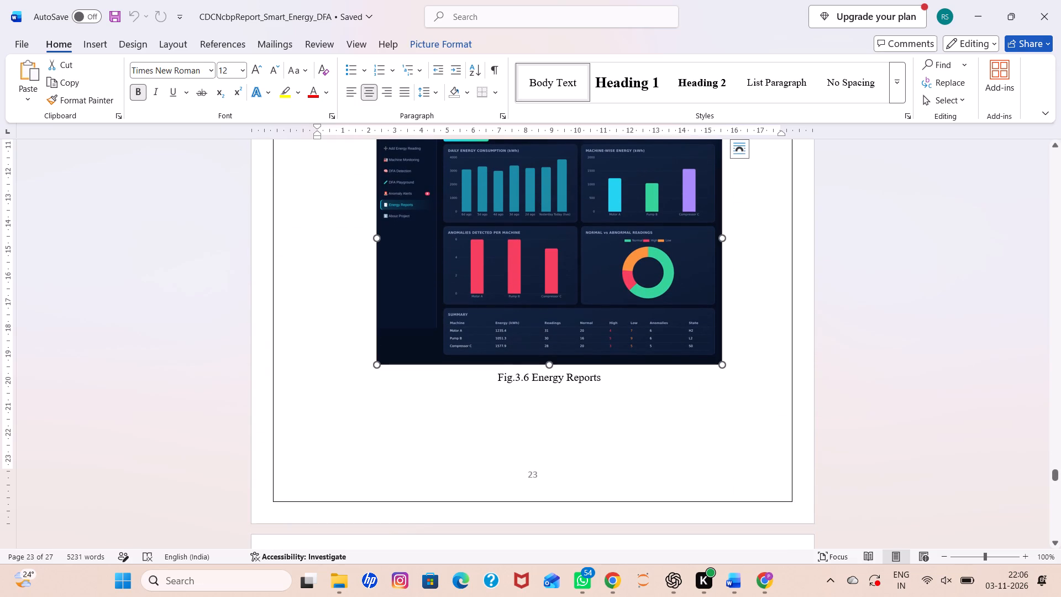
{"action": "left_click_drag", "start_coordinate": [721, 240], "coordinate": [732, 238]}
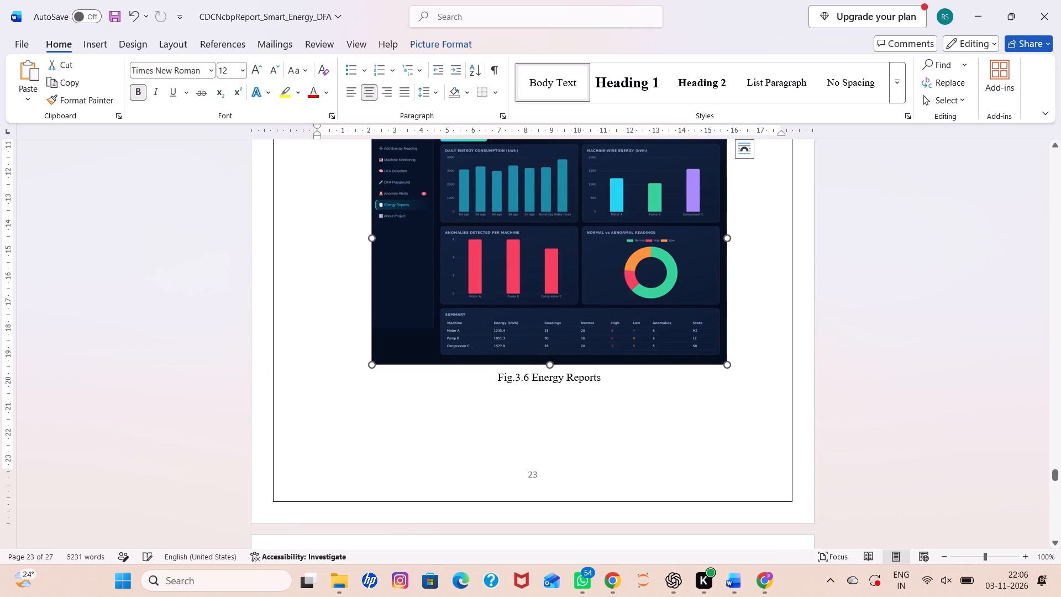
{"action": "scroll", "coordinate": [732, 238], "scroll_direction": "up", "scroll_amount": 1}
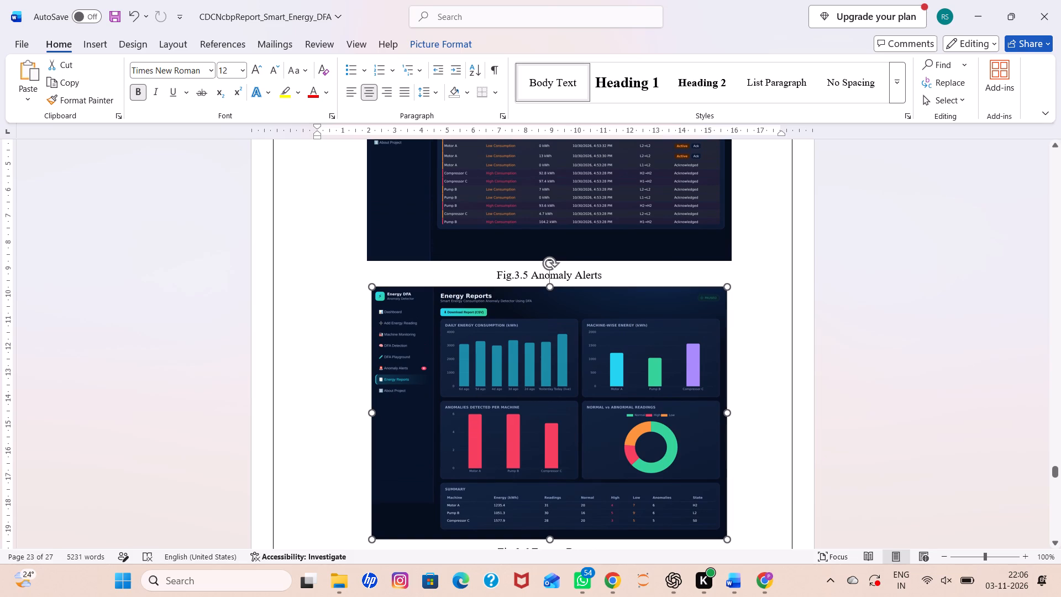
{"action": "left_click_drag", "start_coordinate": [729, 415], "coordinate": [734, 415]}
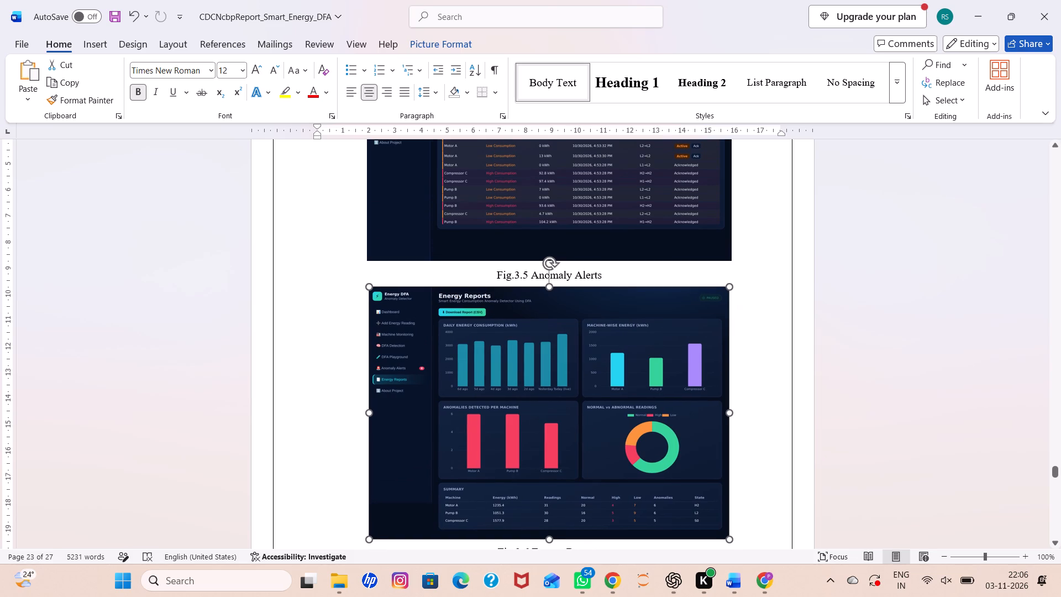
{"action": "left_click_drag", "start_coordinate": [734, 415], "coordinate": [736, 413]}
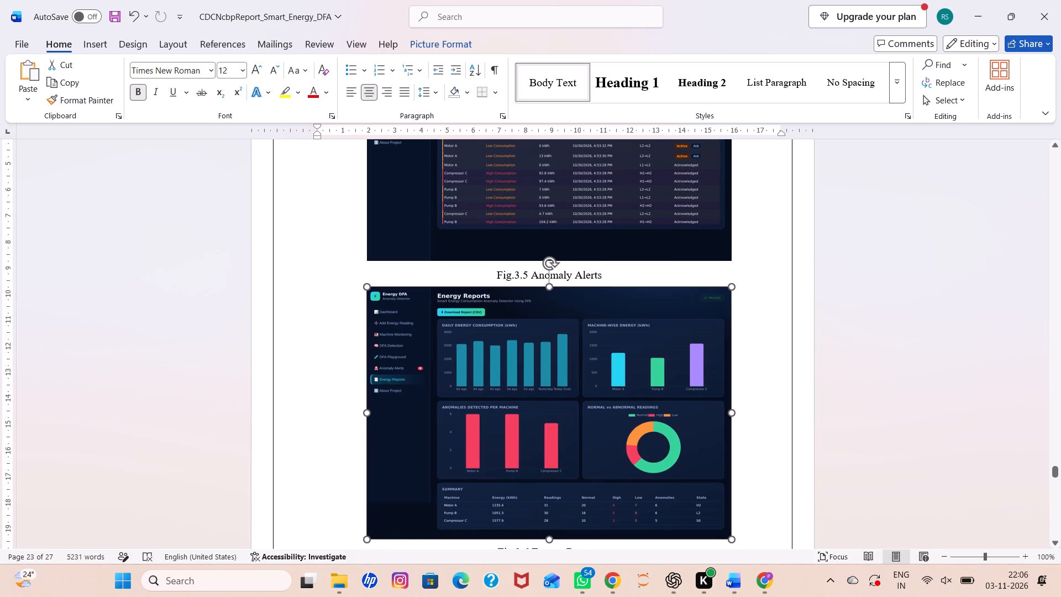
{"action": "left_click_drag", "start_coordinate": [736, 413], "coordinate": [737, 413]}
{"action": "left_click", "coordinate": [760, 384]}
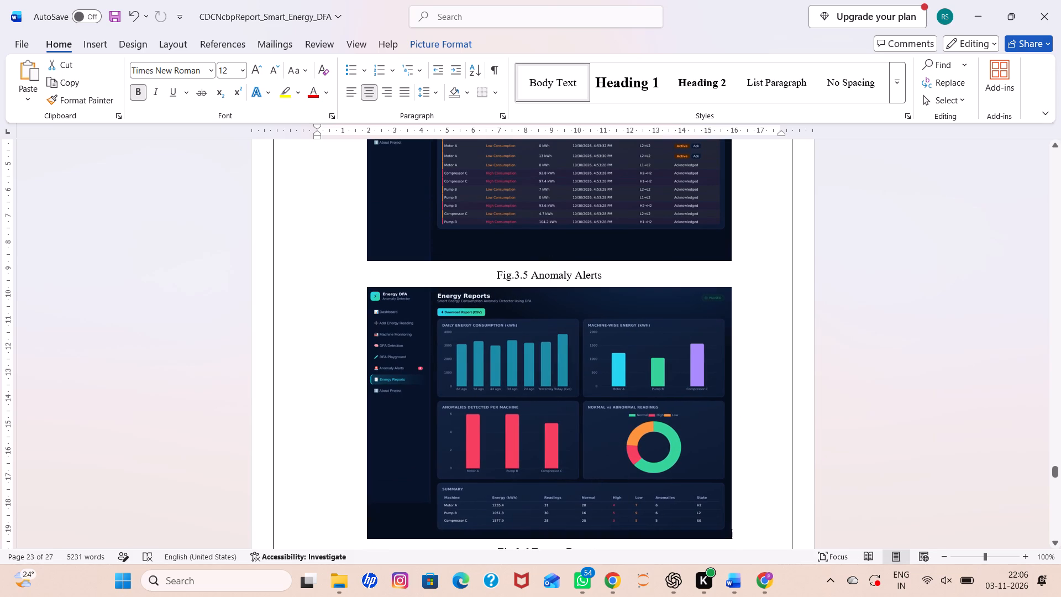
Review the text of the Conclusion section on page 24.
{"action": "scroll", "coordinate": [760, 384], "scroll_direction": "down", "scroll_amount": 4}
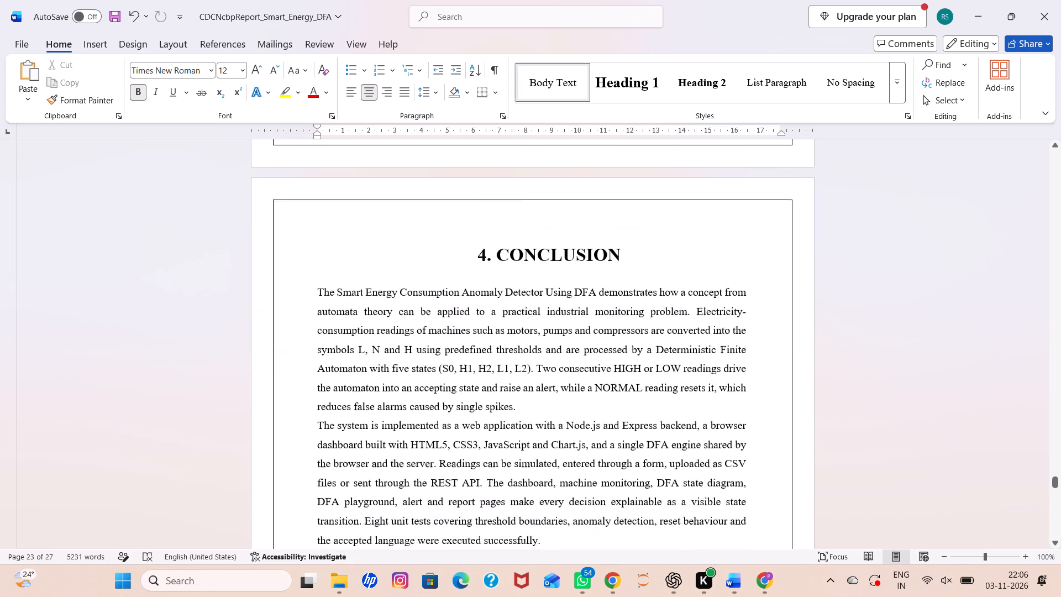
{"action": "scroll", "coordinate": [760, 384], "scroll_direction": "down", "scroll_amount": 1}
{"action": "scroll", "coordinate": [760, 384], "scroll_direction": "up", "scroll_amount": 1}
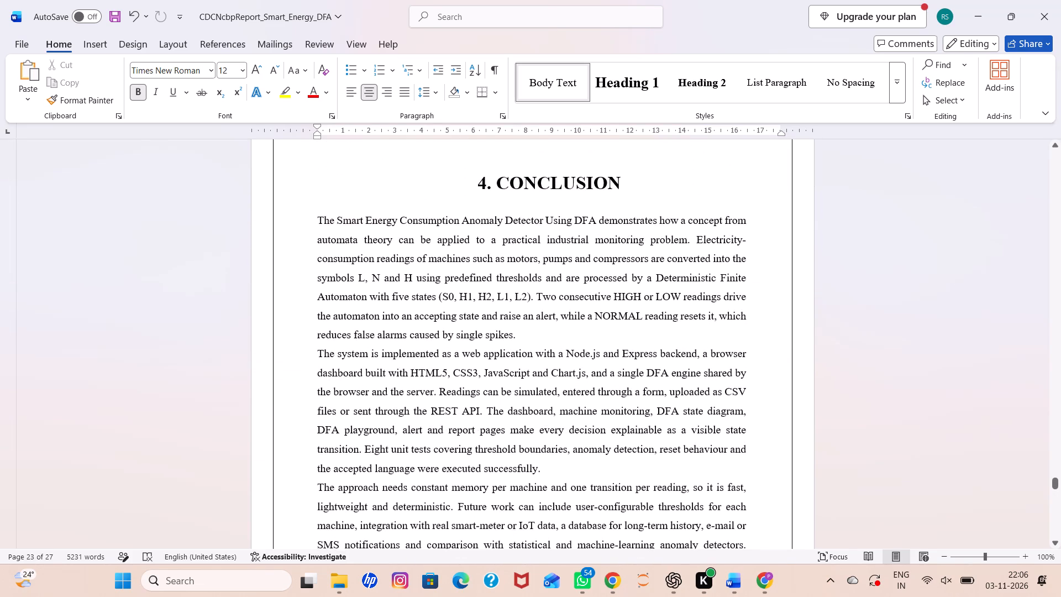
Examine the SDG-Mapping section with its table of goals and descriptions, through to the References on page 27.
{"action": "scroll", "coordinate": [760, 384], "scroll_direction": "down", "scroll_amount": 4}
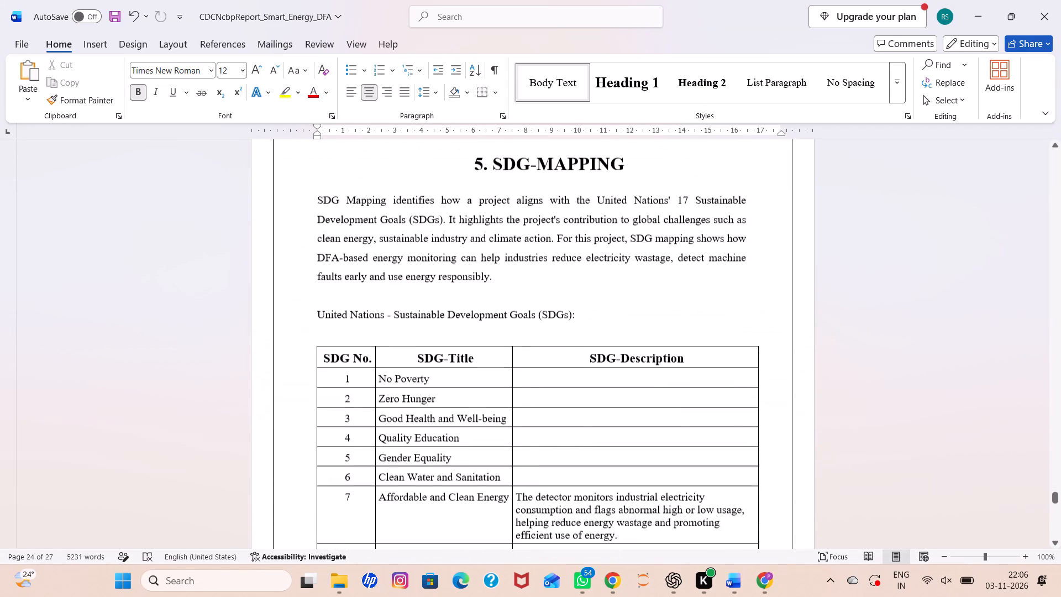
{"action": "scroll", "coordinate": [760, 384], "scroll_direction": "down", "scroll_amount": 3}
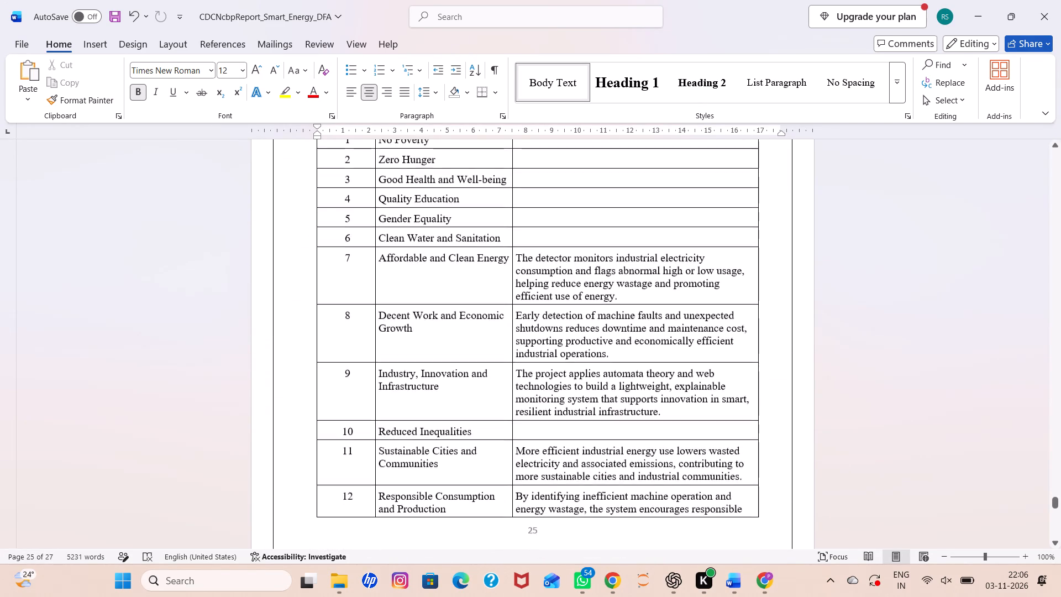
{"action": "scroll", "coordinate": [760, 384], "scroll_direction": "down", "scroll_amount": 1}
{"action": "scroll", "coordinate": [760, 384], "scroll_direction": "up", "scroll_amount": 1}
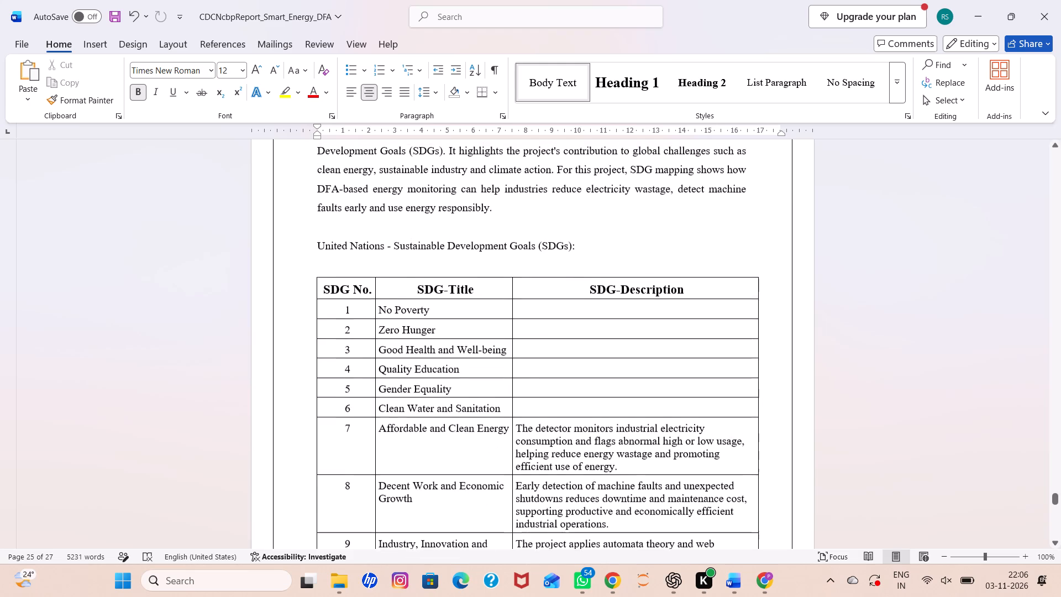
{"action": "scroll", "coordinate": [760, 384], "scroll_direction": "up", "scroll_amount": 1}
{"action": "scroll", "coordinate": [760, 384], "scroll_direction": "down", "scroll_amount": 3}
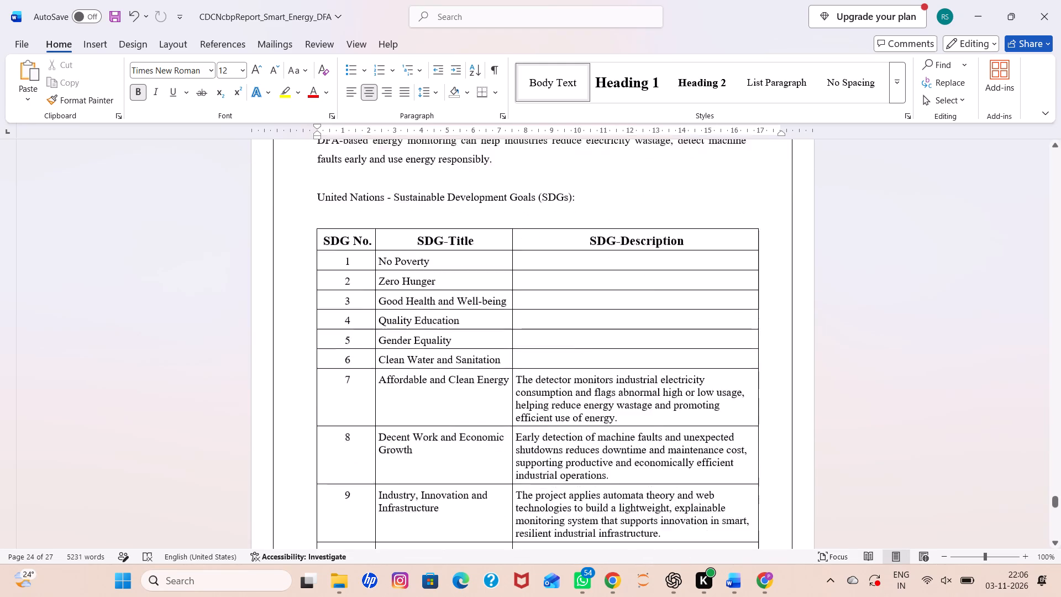
{"action": "scroll", "coordinate": [760, 384], "scroll_direction": "down", "scroll_amount": 5}
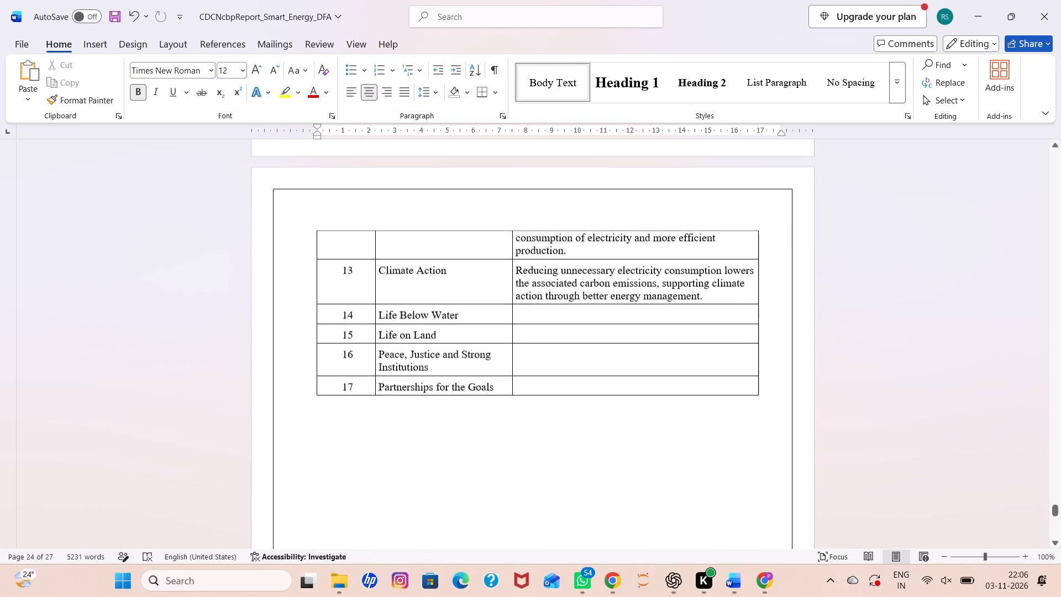
{"action": "scroll", "coordinate": [760, 384], "scroll_direction": "down", "scroll_amount": 4}
{"action": "scroll", "coordinate": [760, 384], "scroll_direction": "up", "scroll_amount": 1}
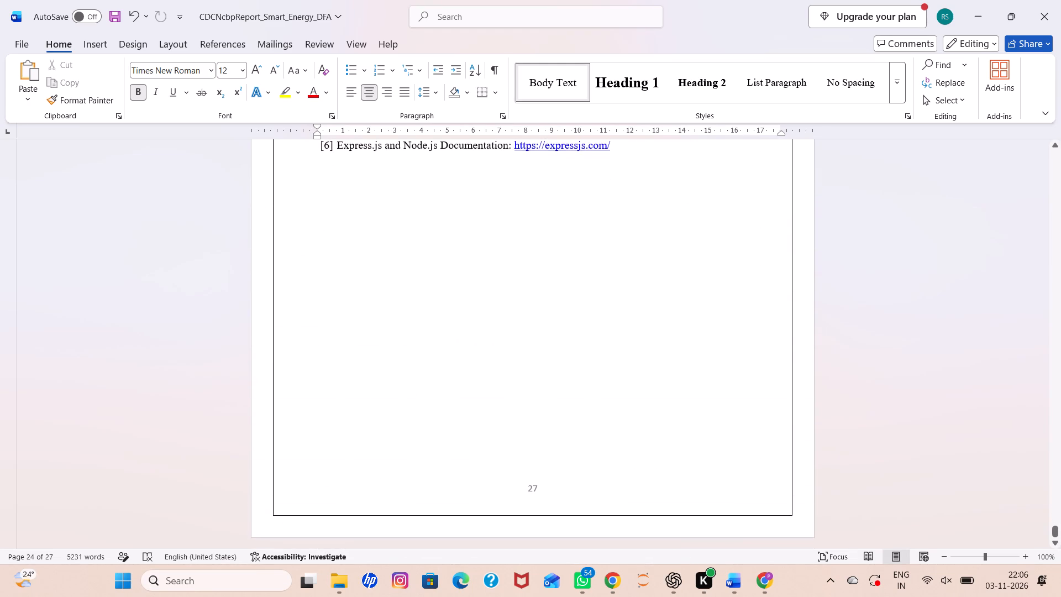
Re-check the References list and the output figures with their captions on pages 22 and 23.
{"action": "scroll", "coordinate": [760, 384], "scroll_direction": "up", "scroll_amount": 1}
{"action": "scroll", "coordinate": [760, 384], "scroll_direction": "down", "scroll_amount": 2}
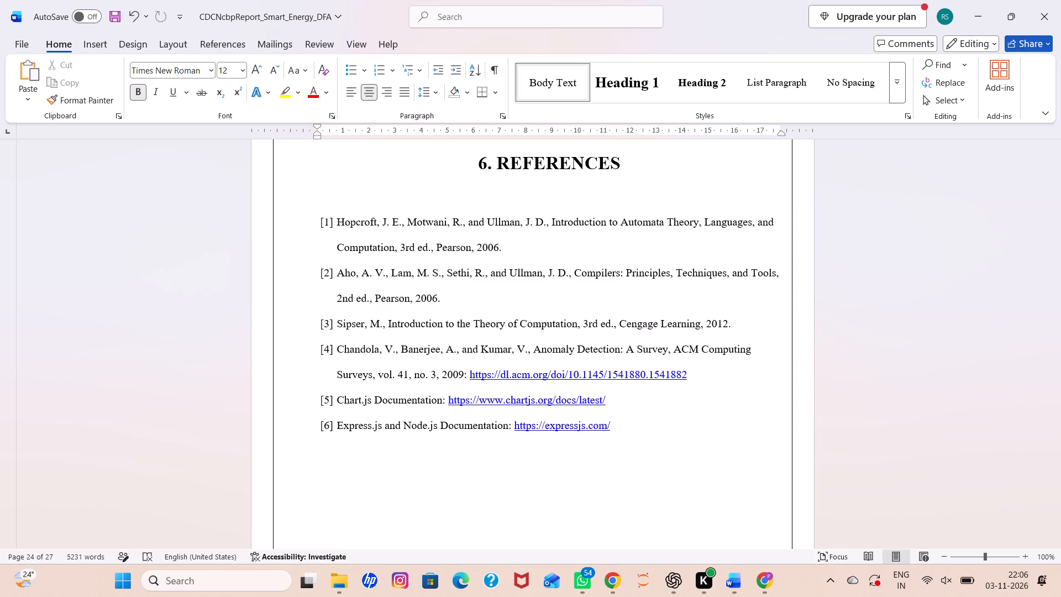
{"action": "scroll", "coordinate": [760, 384], "scroll_direction": "up", "scroll_amount": 9}
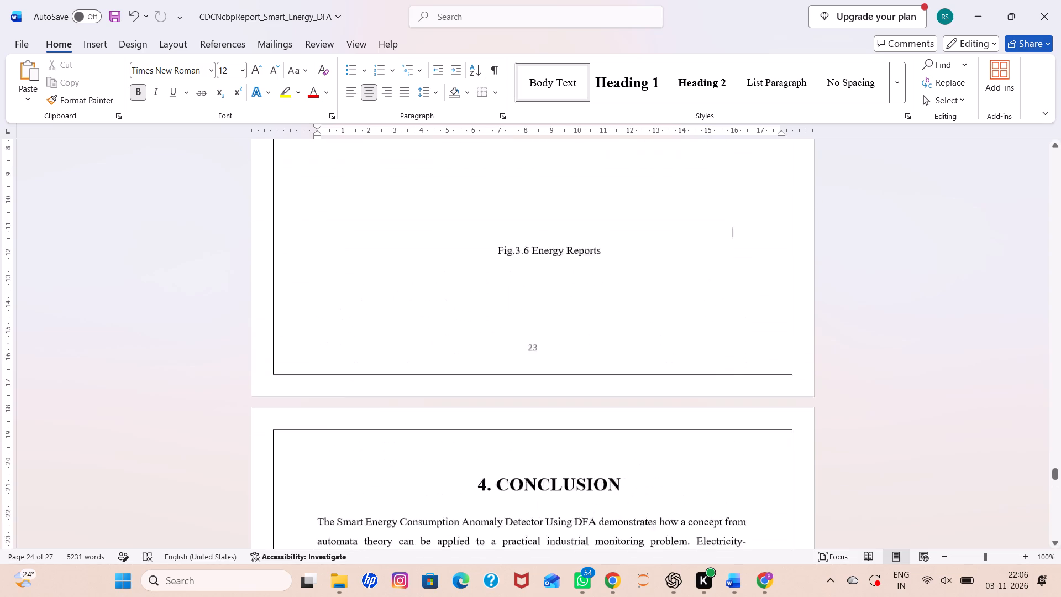
{"action": "scroll", "coordinate": [760, 384], "scroll_direction": "up", "scroll_amount": 8}
{"action": "scroll", "coordinate": [760, 384], "scroll_direction": "down", "scroll_amount": 2}
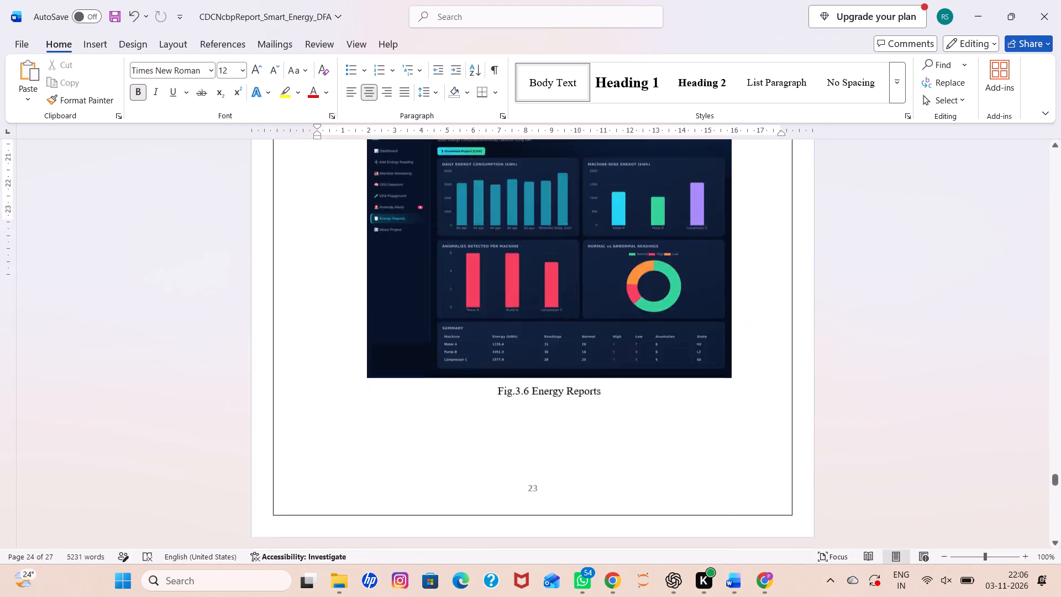
{"action": "scroll", "coordinate": [760, 384], "scroll_direction": "up", "scroll_amount": 7}
{"action": "scroll", "coordinate": [760, 384], "scroll_direction": "down", "scroll_amount": 3}
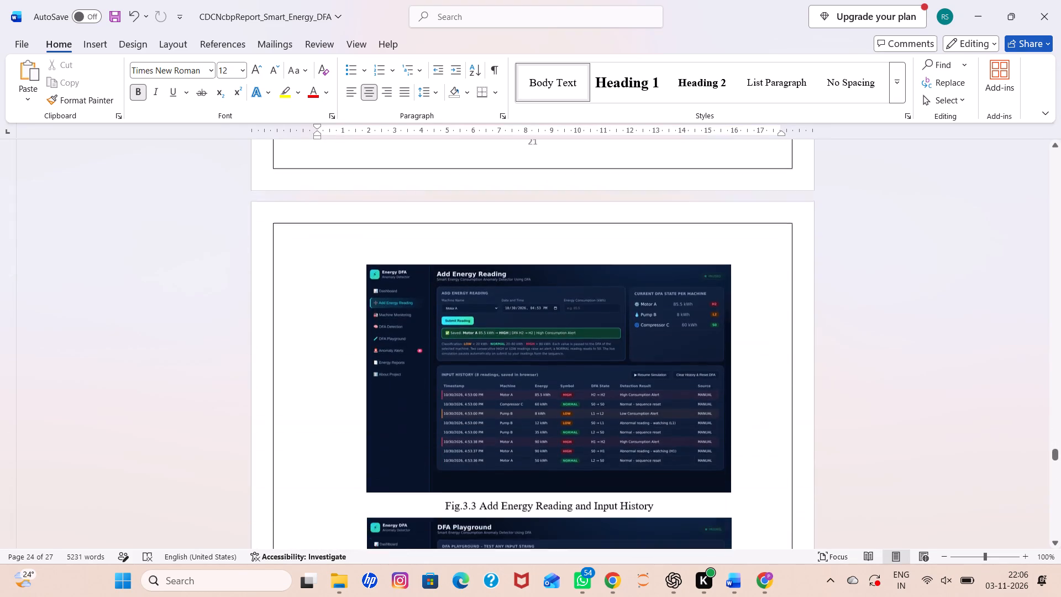
{"action": "scroll", "coordinate": [760, 384], "scroll_direction": "down", "scroll_amount": 3}
{"action": "scroll", "coordinate": [760, 384], "scroll_direction": "up", "scroll_amount": 3}
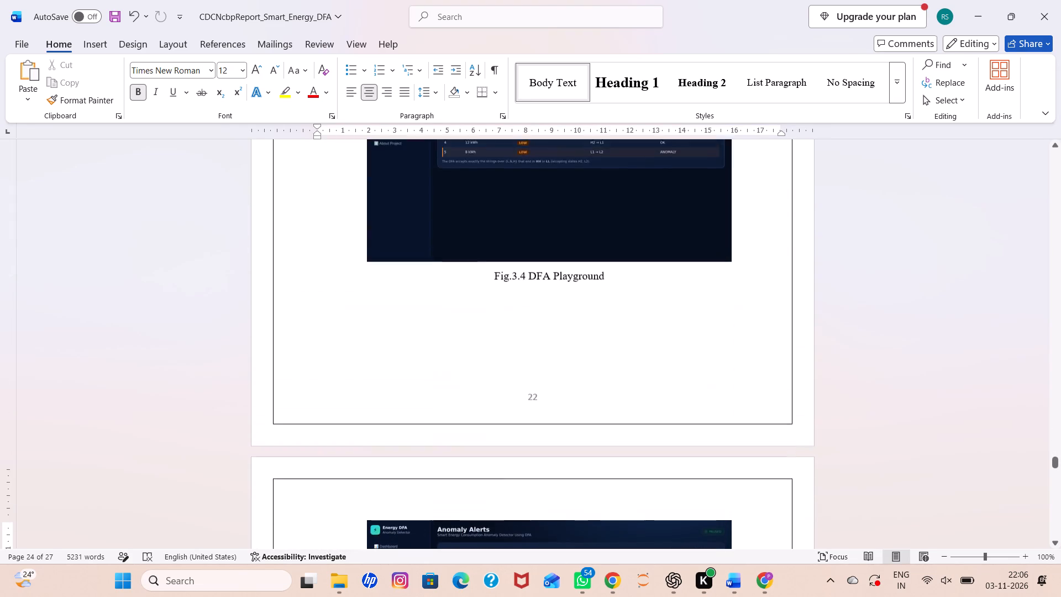
{"action": "scroll", "coordinate": [760, 384], "scroll_direction": "up", "scroll_amount": 2}
{"action": "scroll", "coordinate": [760, 384], "scroll_direction": "down", "scroll_amount": 4}
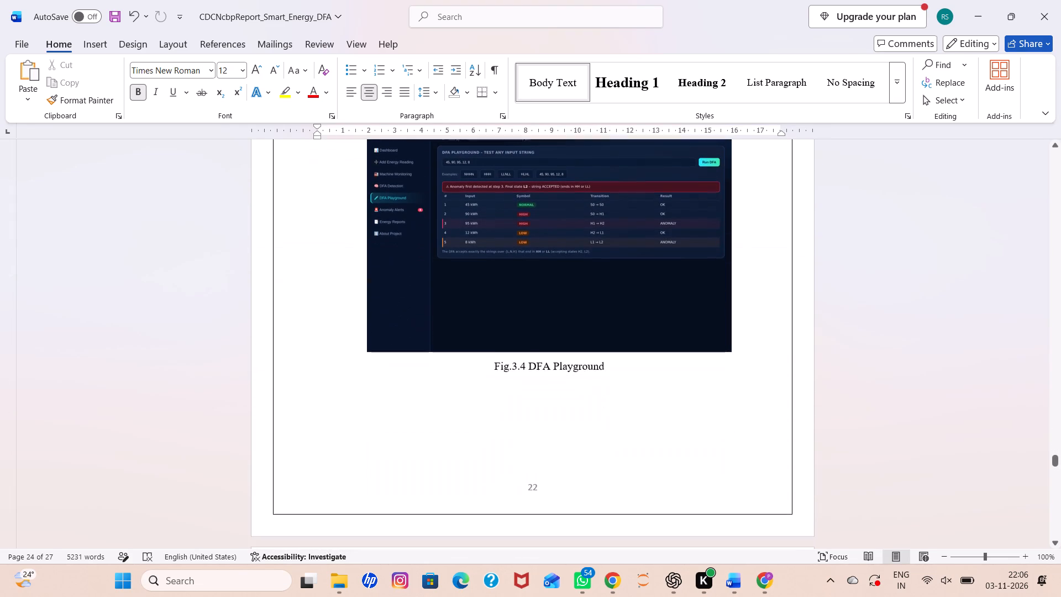
{"action": "scroll", "coordinate": [760, 384], "scroll_direction": "down", "scroll_amount": 1}
Insert two blank lines between the DFA Playground picture and its Fig.3.4 caption on page 22.
{"action": "left_click_drag", "start_coordinate": [663, 321], "coordinate": [671, 345]}
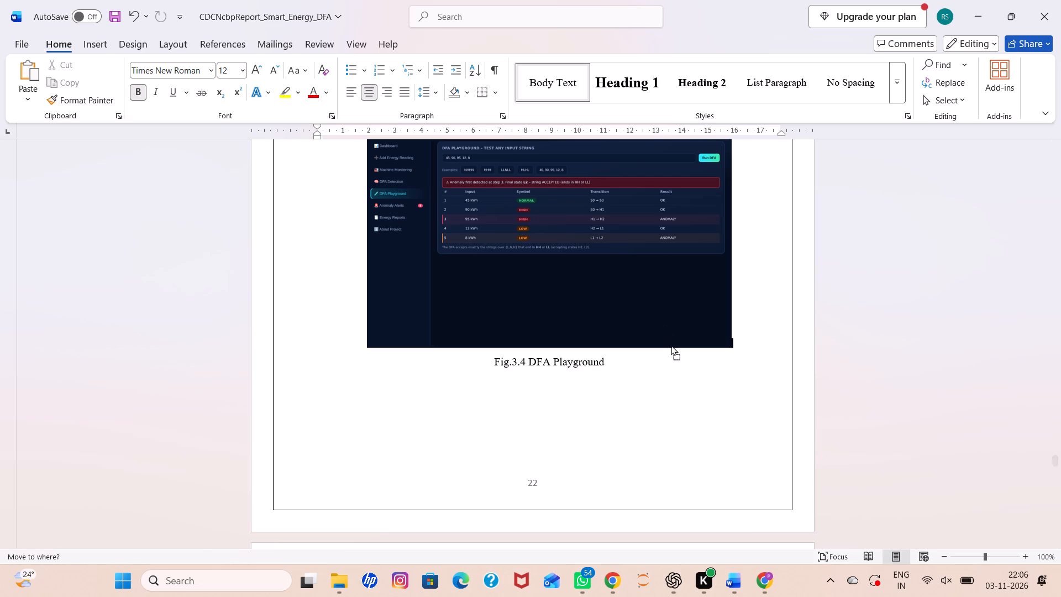
{"action": "left_click_drag", "start_coordinate": [671, 345], "coordinate": [671, 346]}
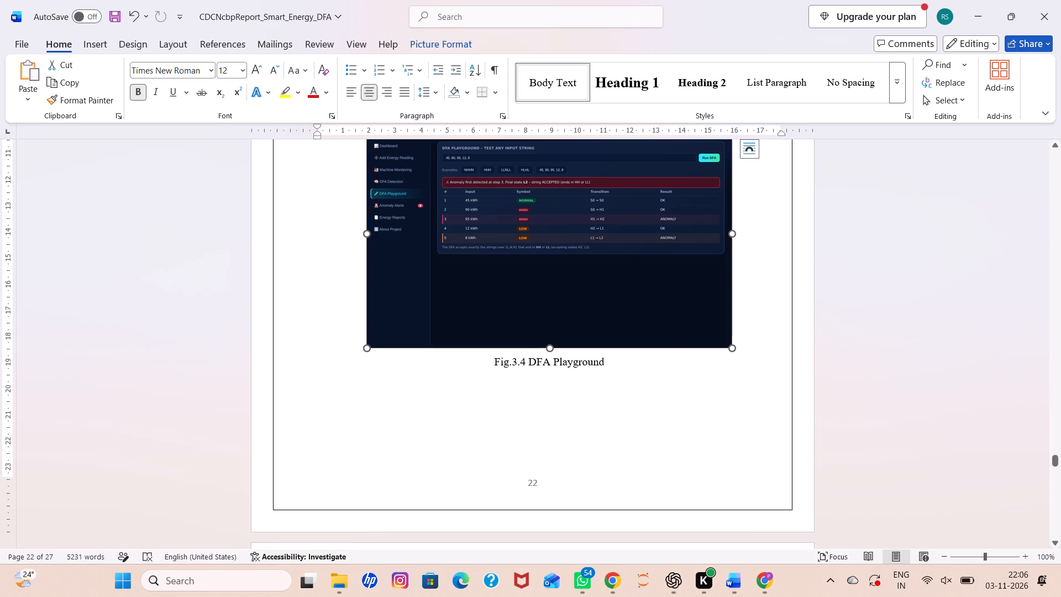
{"action": "left_click", "coordinate": [492, 365]}
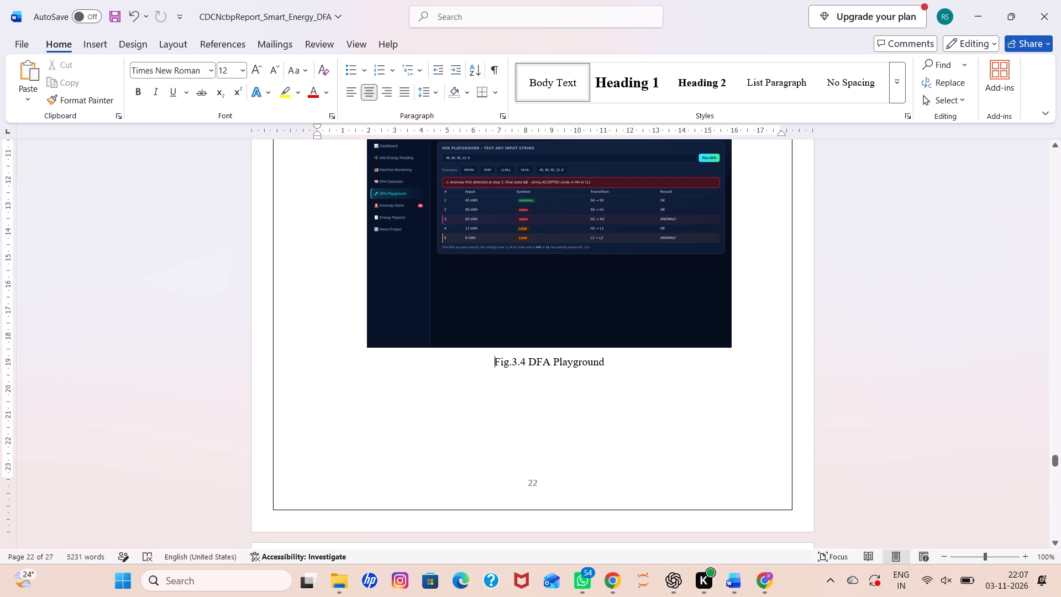
{"action": "key", "text": "Return"}
{"action": "key", "text": "Return"}
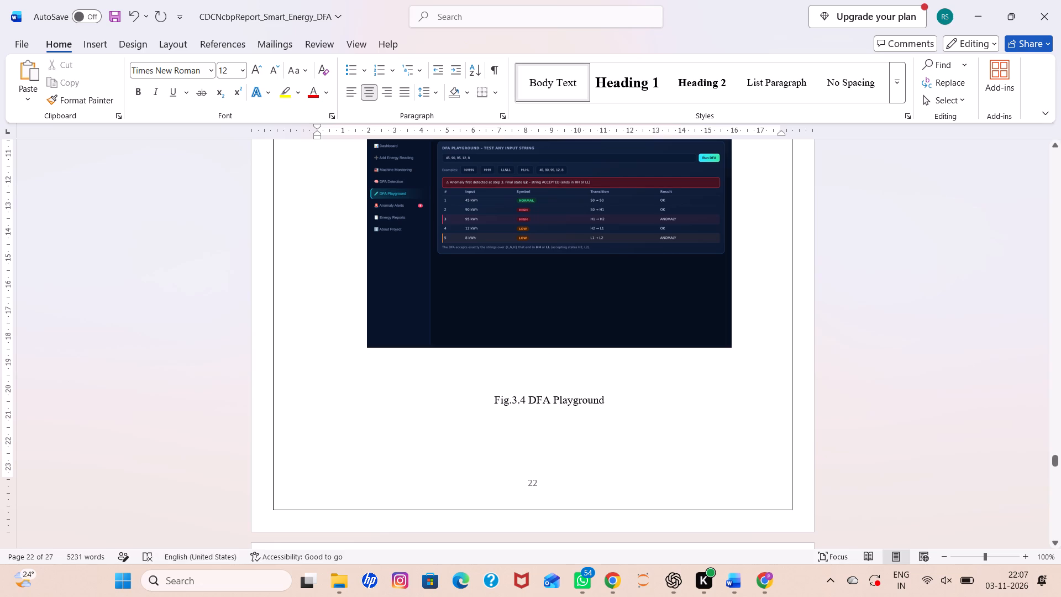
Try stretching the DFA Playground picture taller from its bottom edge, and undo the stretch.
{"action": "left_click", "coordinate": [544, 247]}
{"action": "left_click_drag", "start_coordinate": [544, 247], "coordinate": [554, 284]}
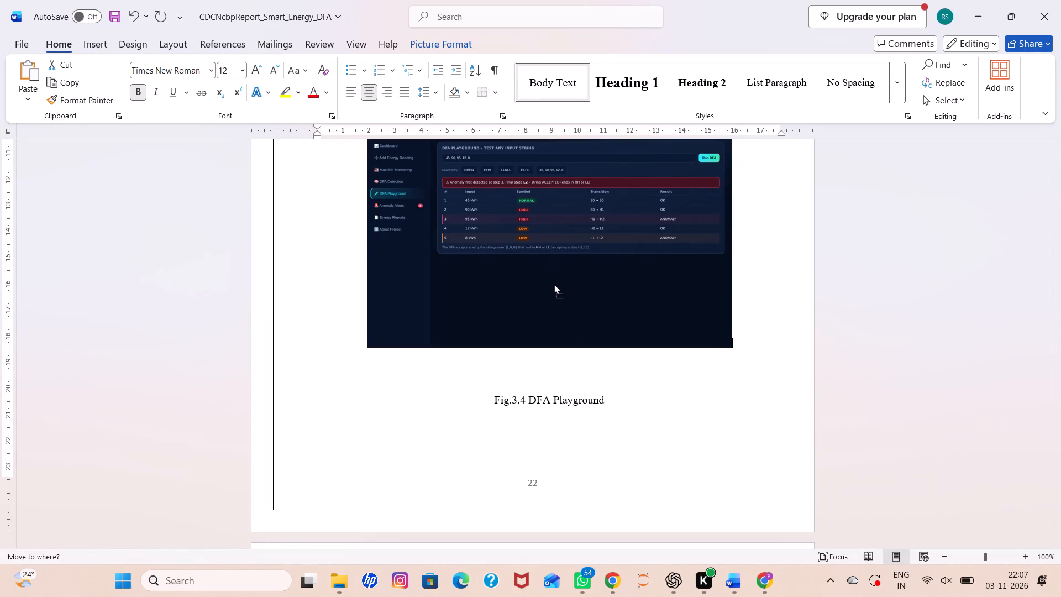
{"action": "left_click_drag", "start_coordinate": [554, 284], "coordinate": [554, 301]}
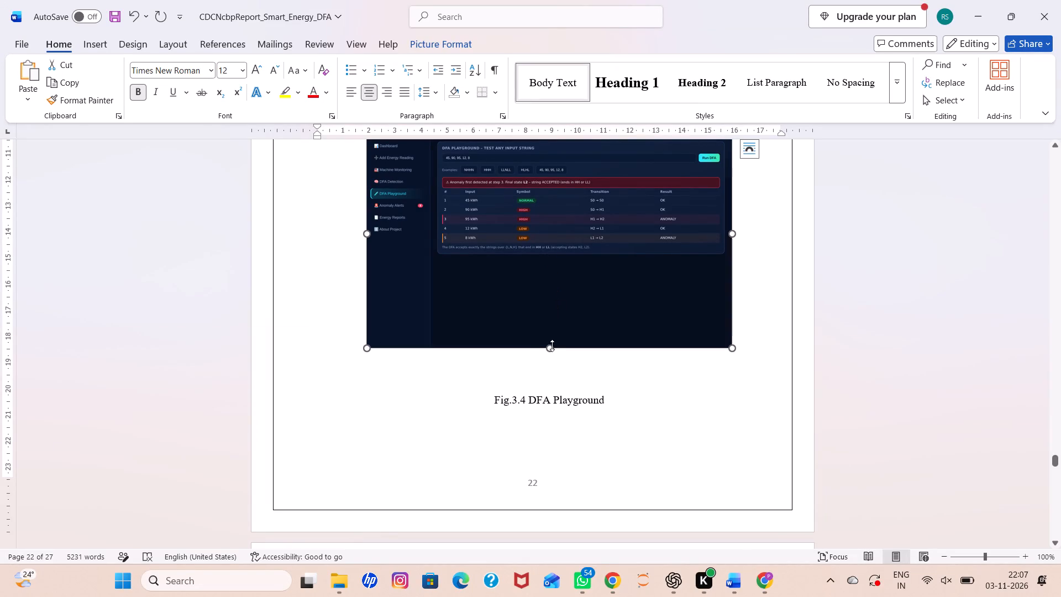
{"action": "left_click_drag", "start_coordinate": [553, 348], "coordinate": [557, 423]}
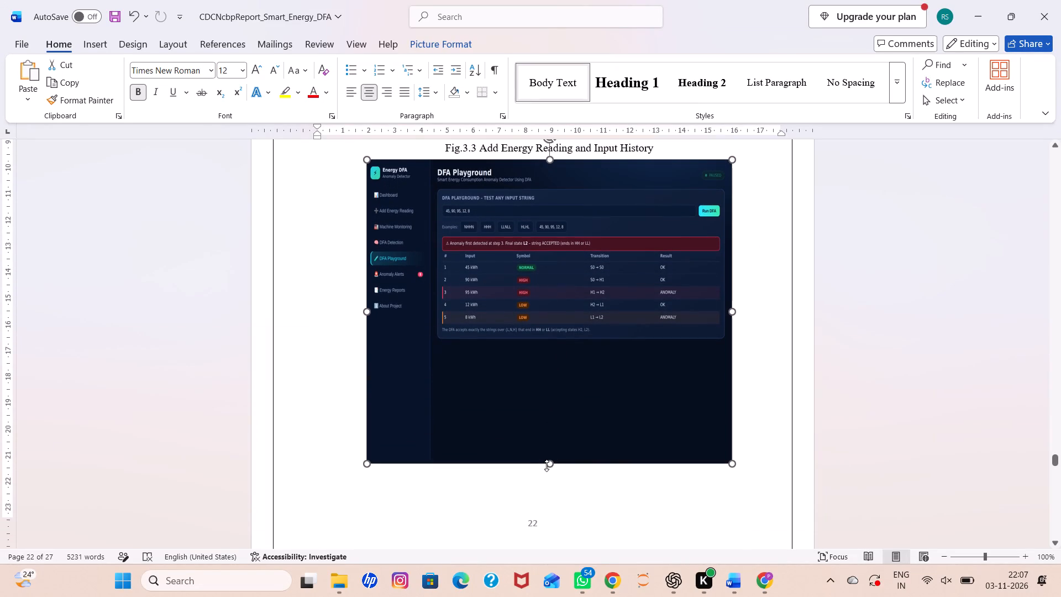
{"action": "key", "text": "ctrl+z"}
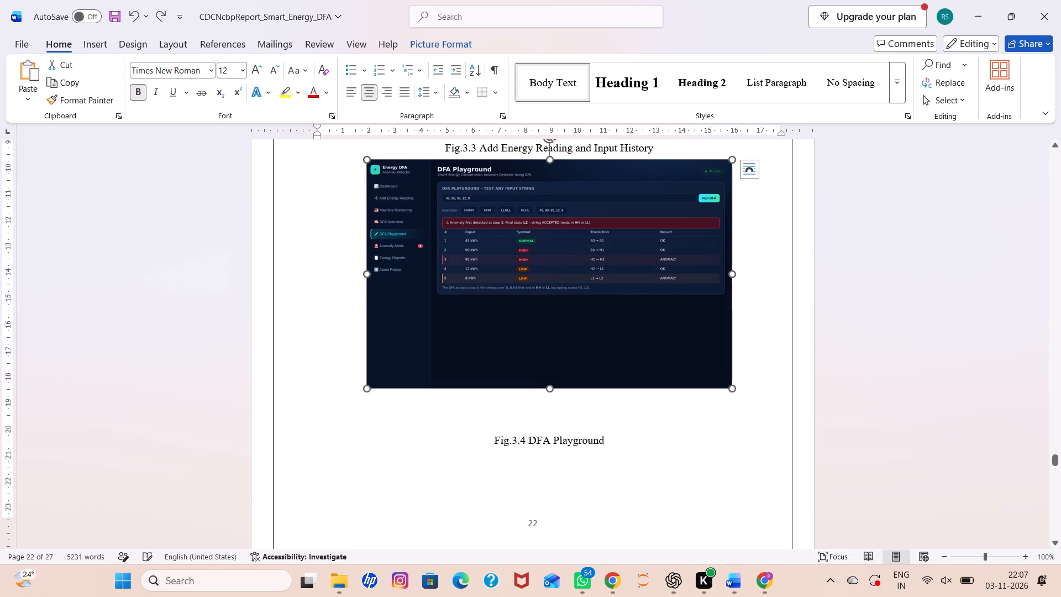
Make the DFA Playground picture slightly taller, keeping its width and the Fig.3.4 caption on page 22.
{"action": "left_click_drag", "start_coordinate": [550, 391], "coordinate": [555, 418]}
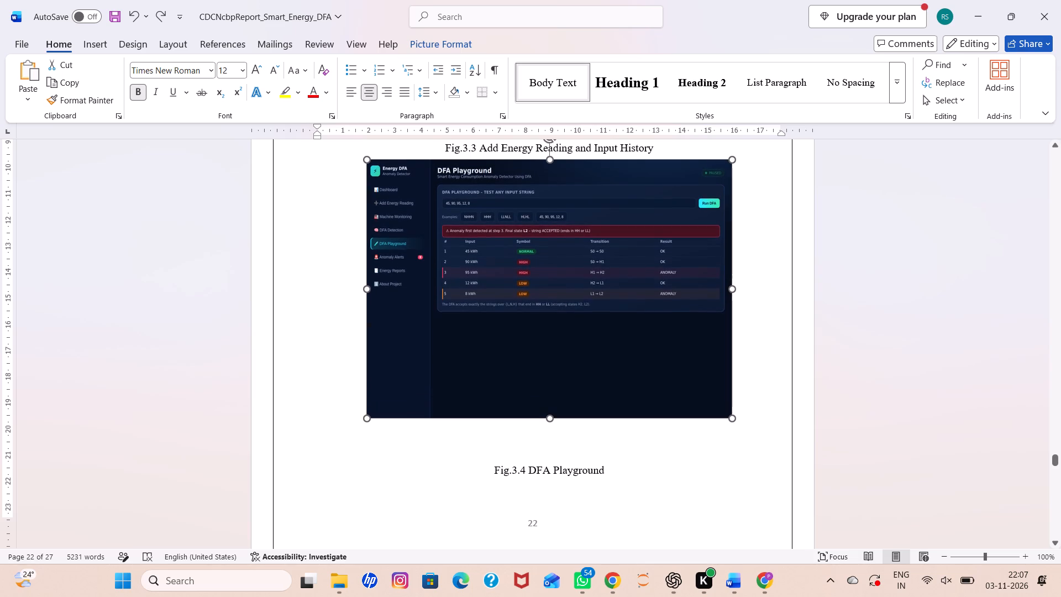
{"action": "left_click_drag", "start_coordinate": [555, 418], "coordinate": [555, 423]}
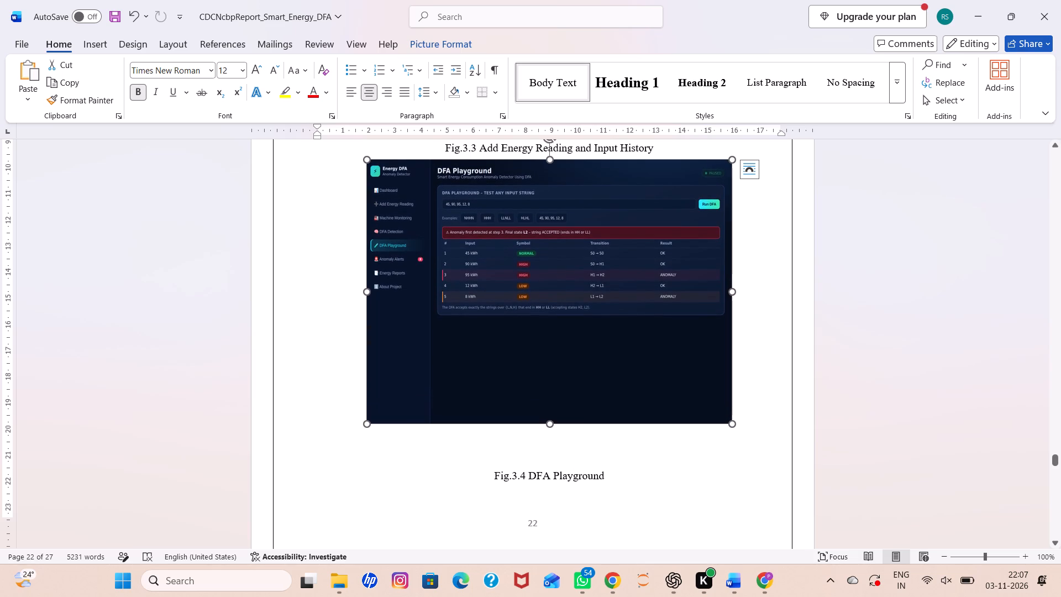
{"action": "left_click_drag", "start_coordinate": [550, 156], "coordinate": [556, 179]}
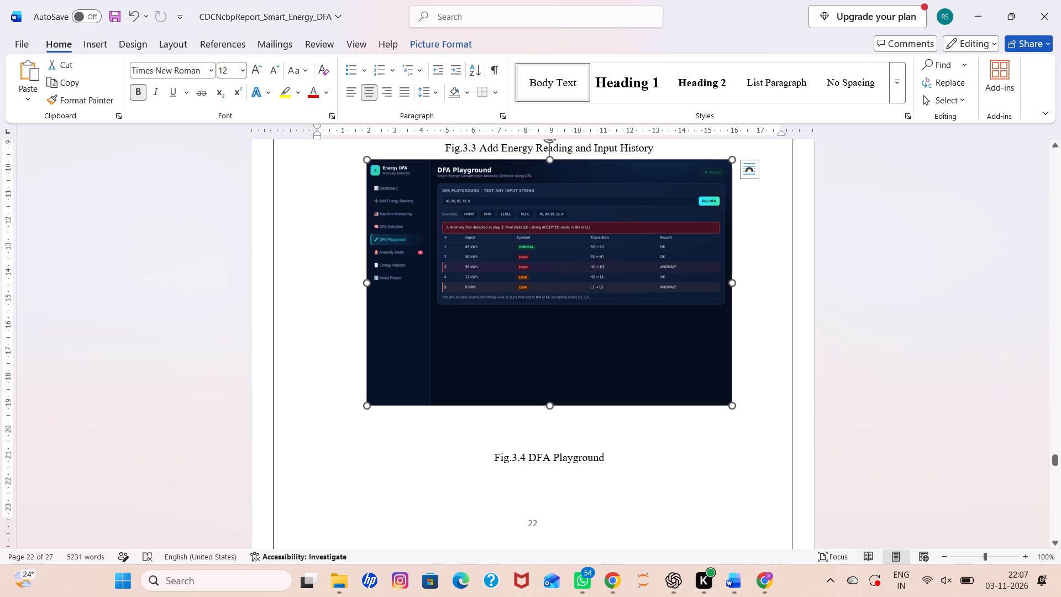
Shift the DFA Playground picture slightly down from the Fig.3.3 caption using Square wrapping, and return it to In Line with Text.
{"action": "left_click", "coordinate": [753, 174]}
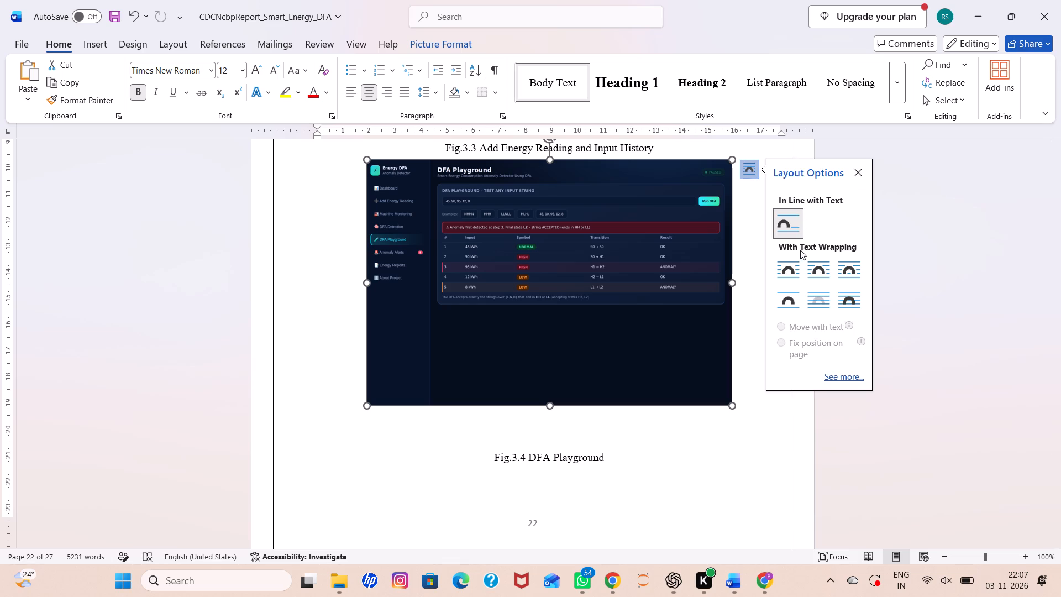
{"action": "left_click", "coordinate": [796, 264]}
{"action": "left_click_drag", "start_coordinate": [525, 228], "coordinate": [521, 253]}
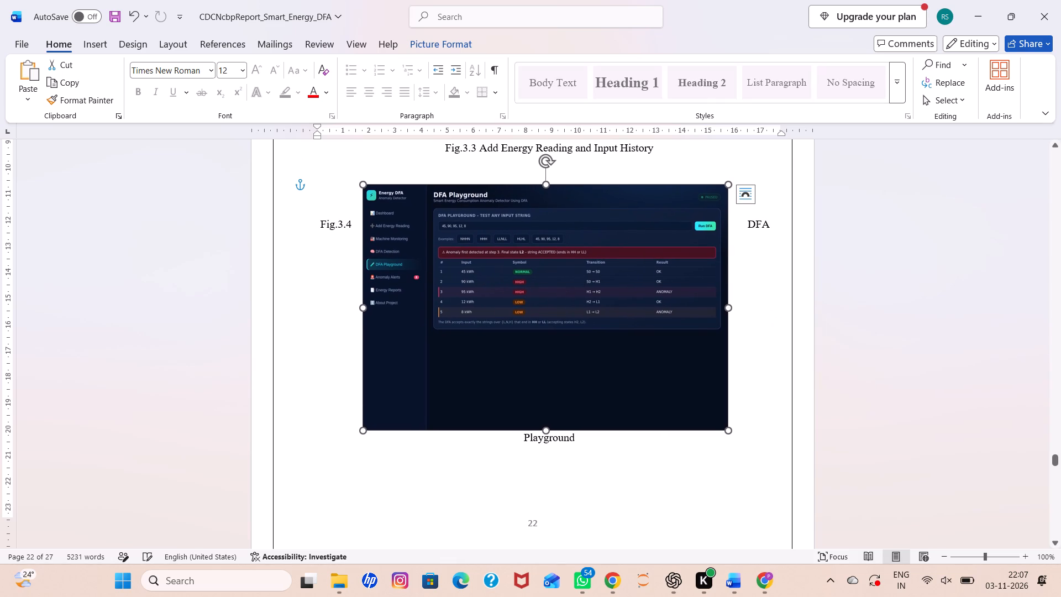
{"action": "left_click", "coordinate": [741, 199]}
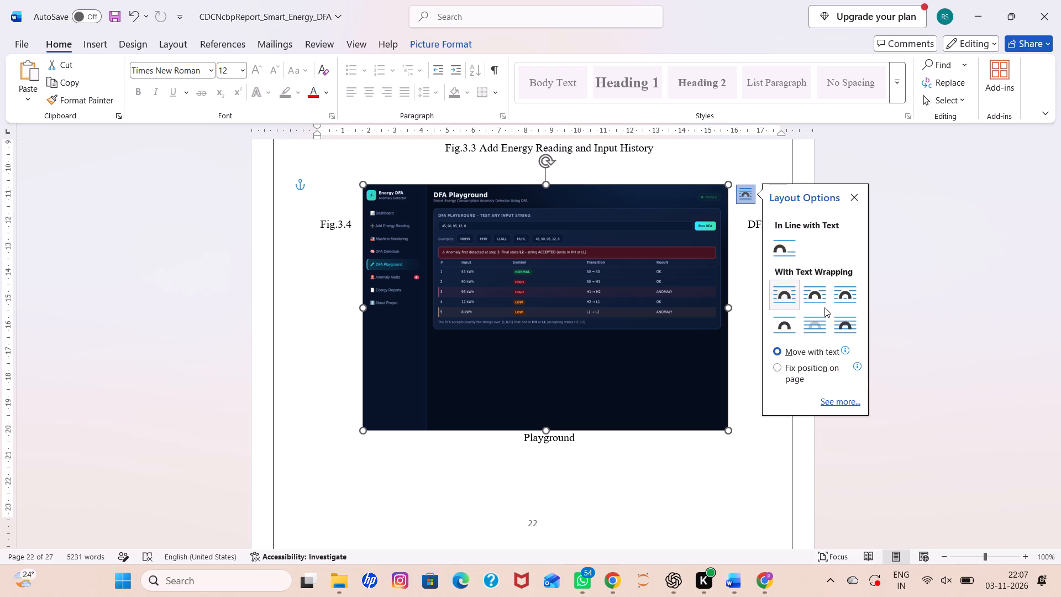
{"action": "left_click", "coordinate": [791, 248]}
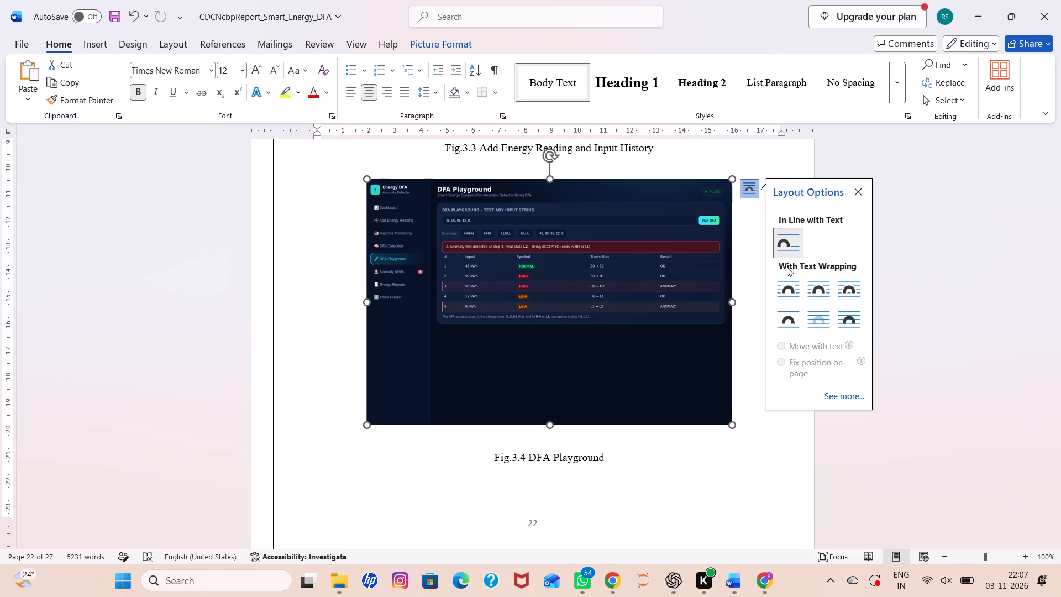
{"action": "left_click", "coordinate": [748, 444]}
Apply Tight text wrapping to the Dashboard picture under Project Snippets on page 20 and move it about 1.4 cm right towards the page centre.
{"action": "scroll", "coordinate": [748, 444], "scroll_direction": "up", "scroll_amount": 3}
{"action": "scroll", "coordinate": [748, 444], "scroll_direction": "down", "scroll_amount": 1}
{"action": "scroll", "coordinate": [748, 444], "scroll_direction": "up", "scroll_amount": 2}
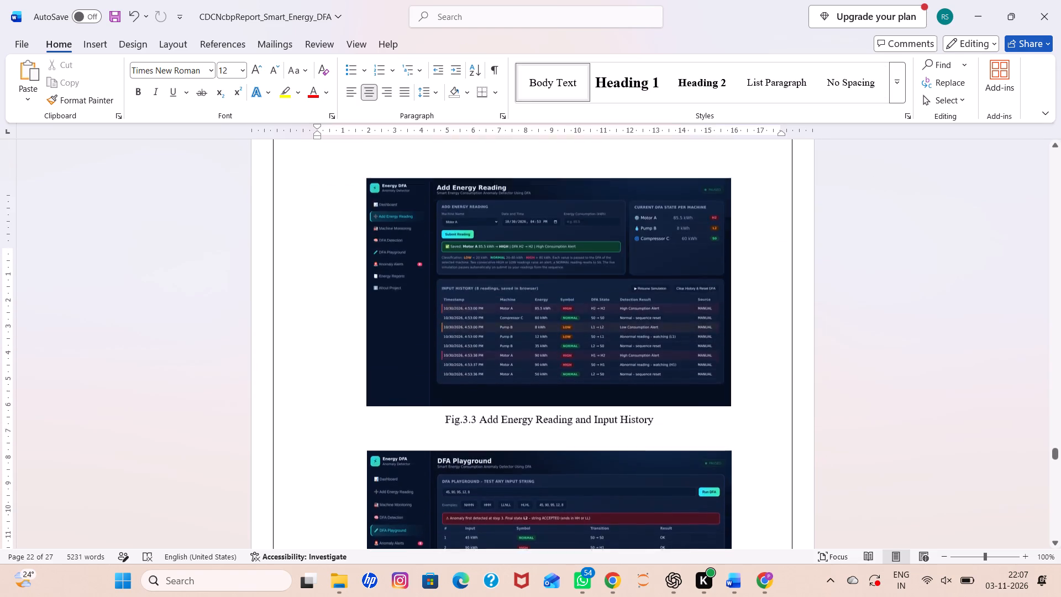
{"action": "scroll", "coordinate": [748, 444], "scroll_direction": "up", "scroll_amount": 2}
{"action": "scroll", "coordinate": [748, 444], "scroll_direction": "down", "scroll_amount": 2}
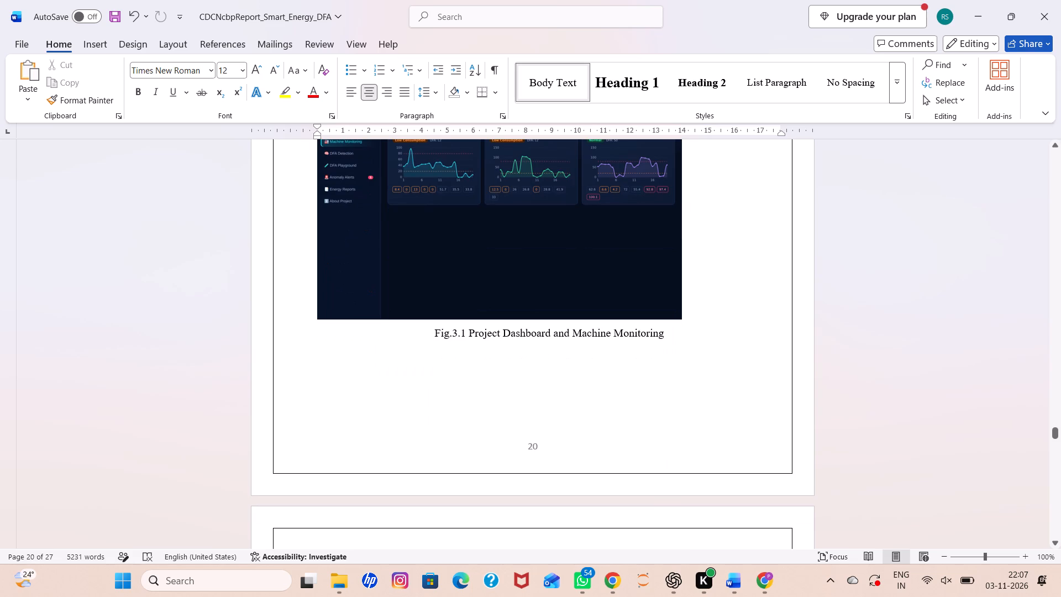
{"action": "scroll", "coordinate": [748, 444], "scroll_direction": "up", "scroll_amount": 2}
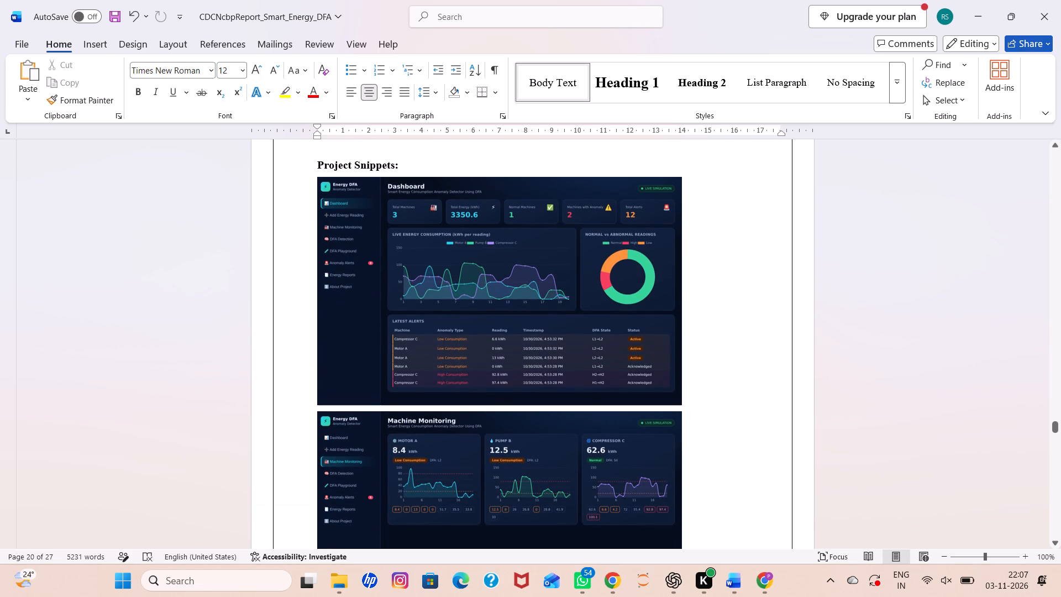
{"action": "left_click", "coordinate": [599, 318]}
{"action": "left_click_drag", "start_coordinate": [599, 318], "coordinate": [630, 322]}
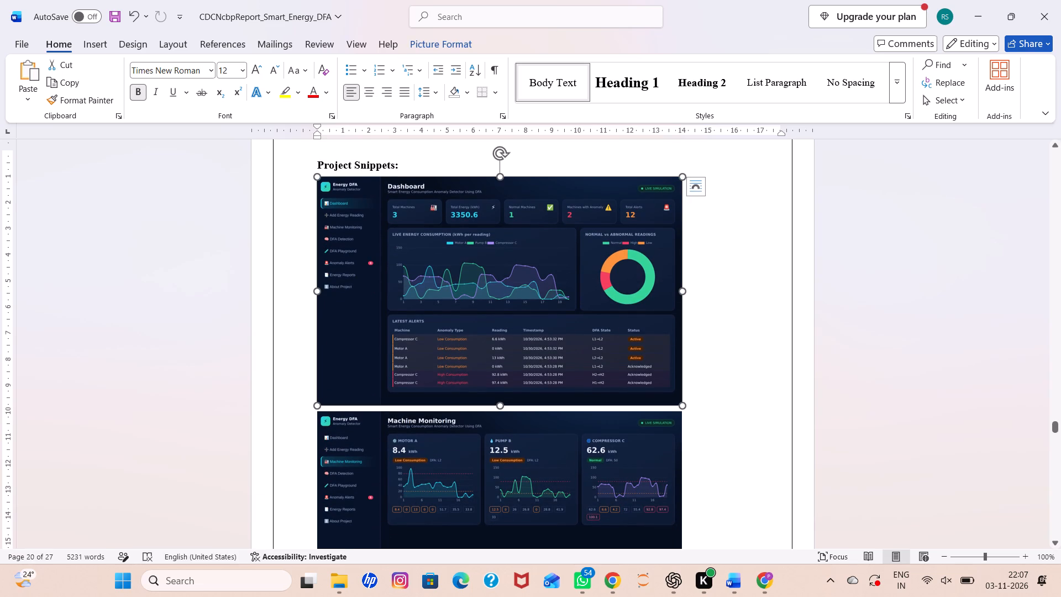
{"action": "left_click", "coordinate": [706, 193]}
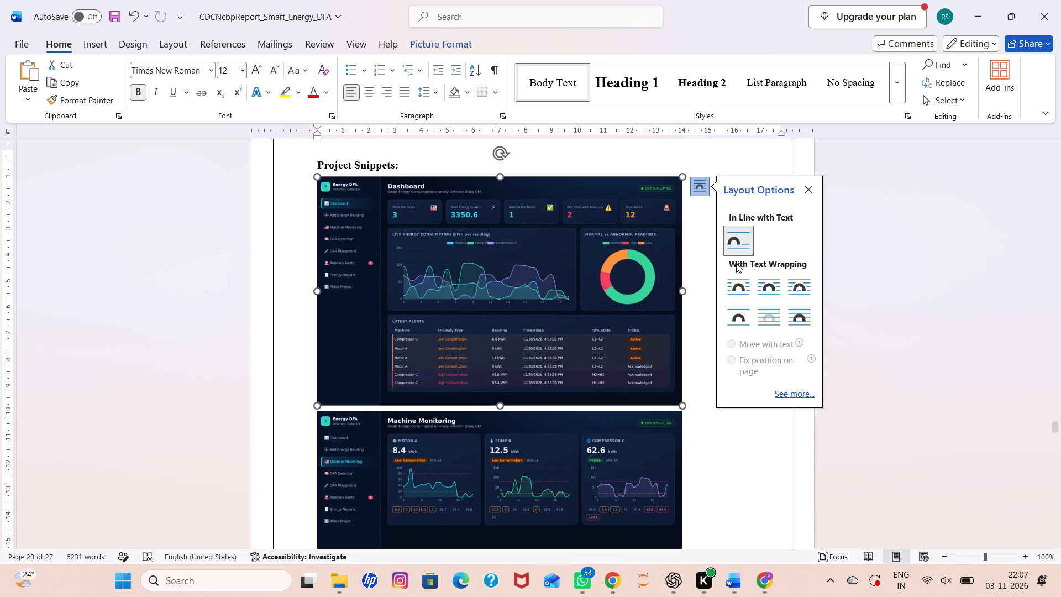
{"action": "left_click", "coordinate": [760, 285]}
{"action": "left_click_drag", "start_coordinate": [522, 308], "coordinate": [558, 311]}
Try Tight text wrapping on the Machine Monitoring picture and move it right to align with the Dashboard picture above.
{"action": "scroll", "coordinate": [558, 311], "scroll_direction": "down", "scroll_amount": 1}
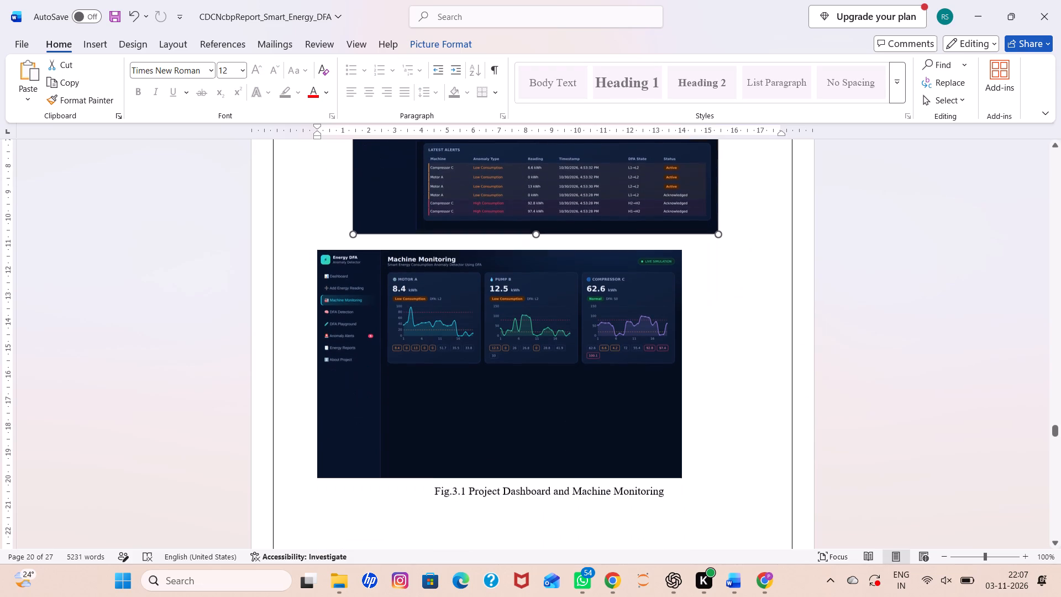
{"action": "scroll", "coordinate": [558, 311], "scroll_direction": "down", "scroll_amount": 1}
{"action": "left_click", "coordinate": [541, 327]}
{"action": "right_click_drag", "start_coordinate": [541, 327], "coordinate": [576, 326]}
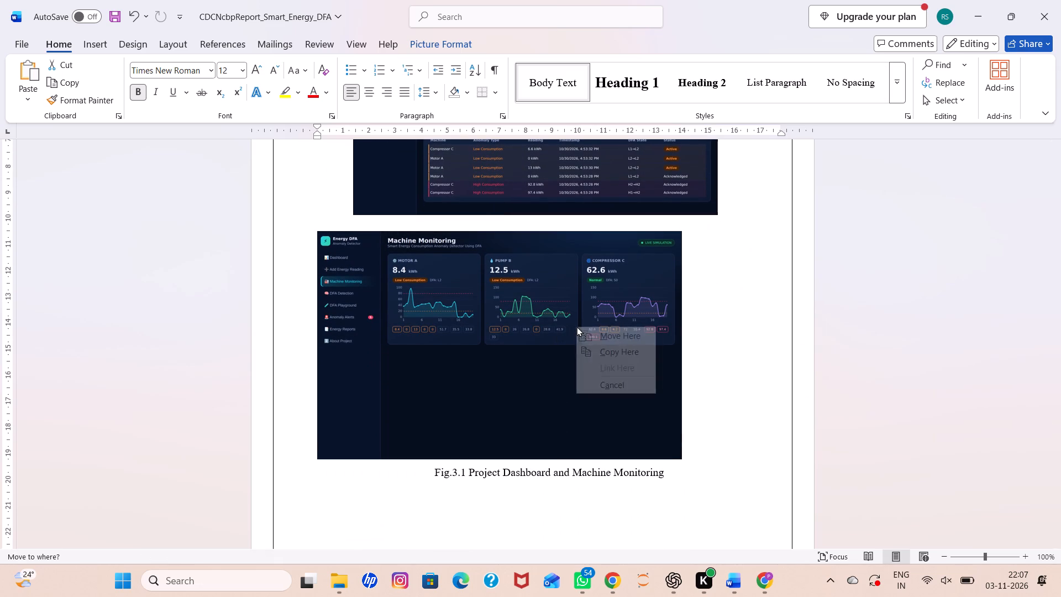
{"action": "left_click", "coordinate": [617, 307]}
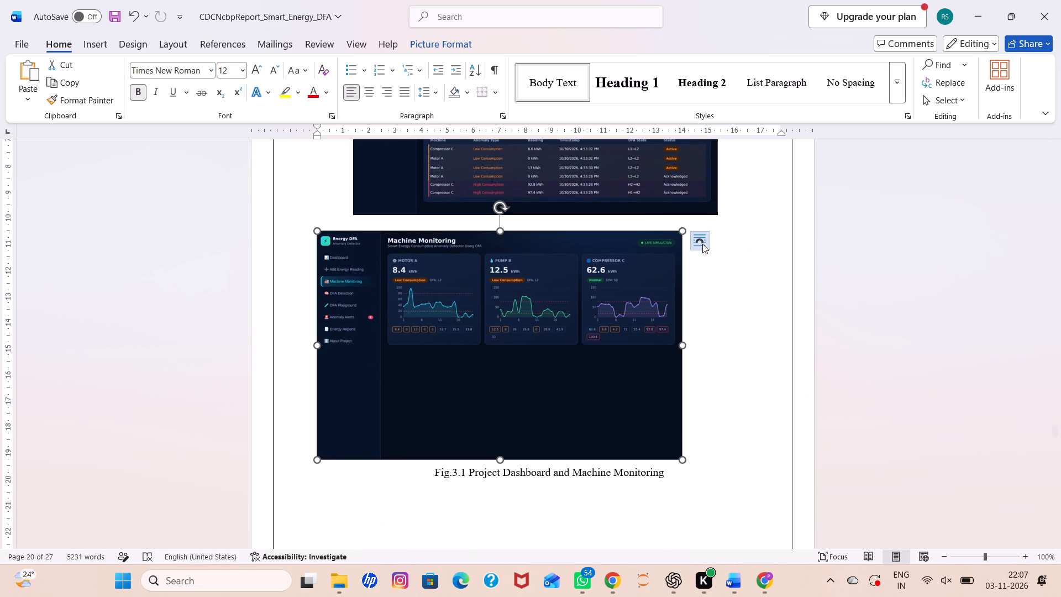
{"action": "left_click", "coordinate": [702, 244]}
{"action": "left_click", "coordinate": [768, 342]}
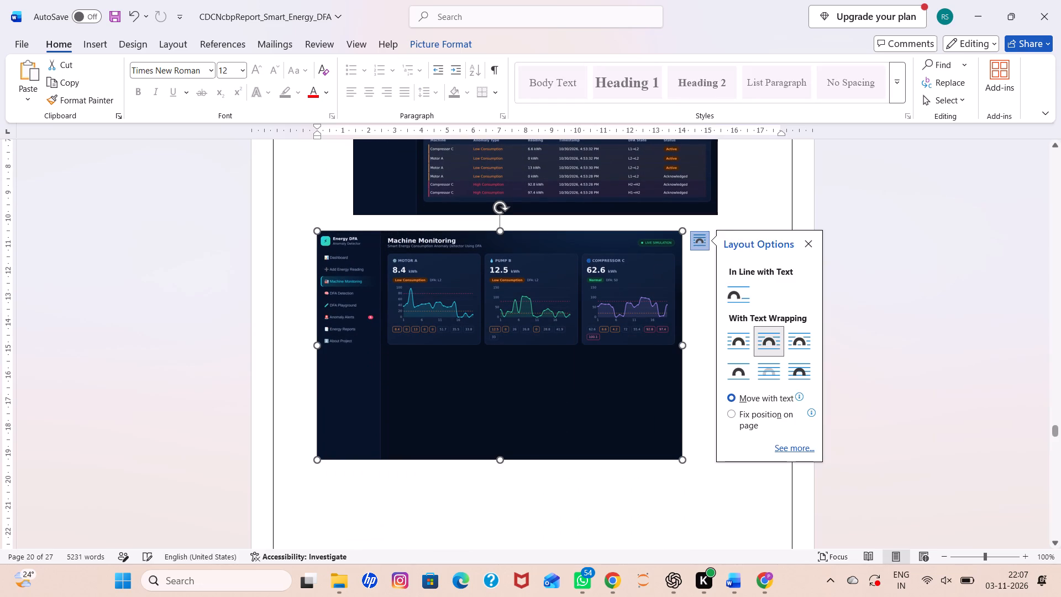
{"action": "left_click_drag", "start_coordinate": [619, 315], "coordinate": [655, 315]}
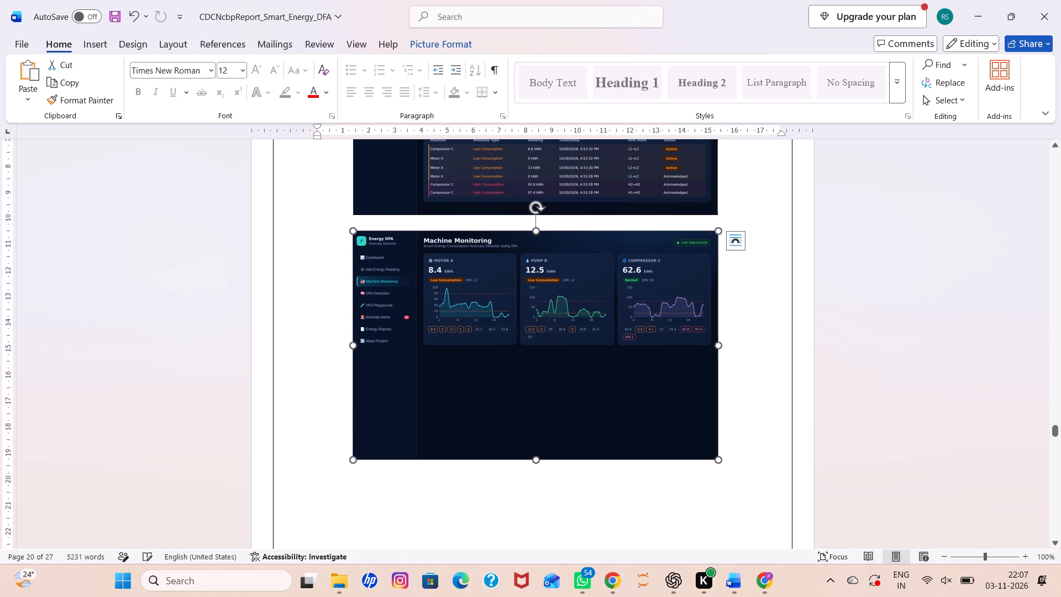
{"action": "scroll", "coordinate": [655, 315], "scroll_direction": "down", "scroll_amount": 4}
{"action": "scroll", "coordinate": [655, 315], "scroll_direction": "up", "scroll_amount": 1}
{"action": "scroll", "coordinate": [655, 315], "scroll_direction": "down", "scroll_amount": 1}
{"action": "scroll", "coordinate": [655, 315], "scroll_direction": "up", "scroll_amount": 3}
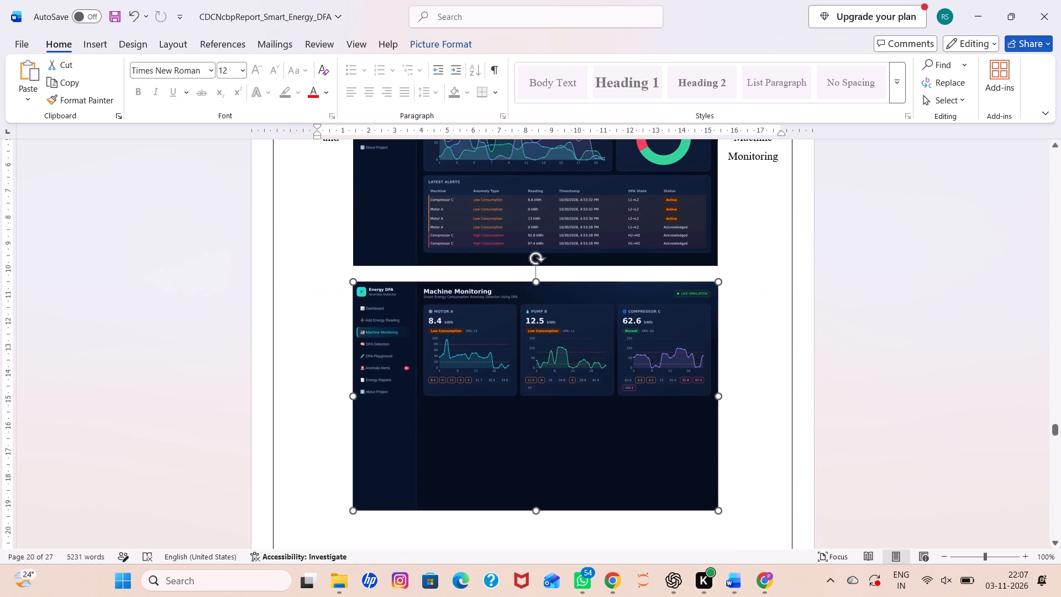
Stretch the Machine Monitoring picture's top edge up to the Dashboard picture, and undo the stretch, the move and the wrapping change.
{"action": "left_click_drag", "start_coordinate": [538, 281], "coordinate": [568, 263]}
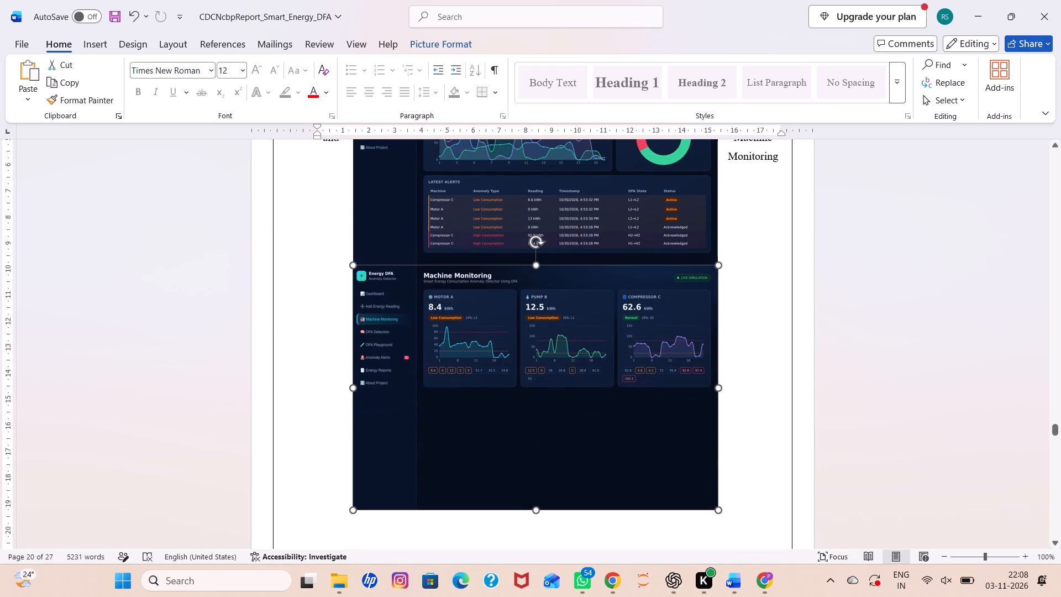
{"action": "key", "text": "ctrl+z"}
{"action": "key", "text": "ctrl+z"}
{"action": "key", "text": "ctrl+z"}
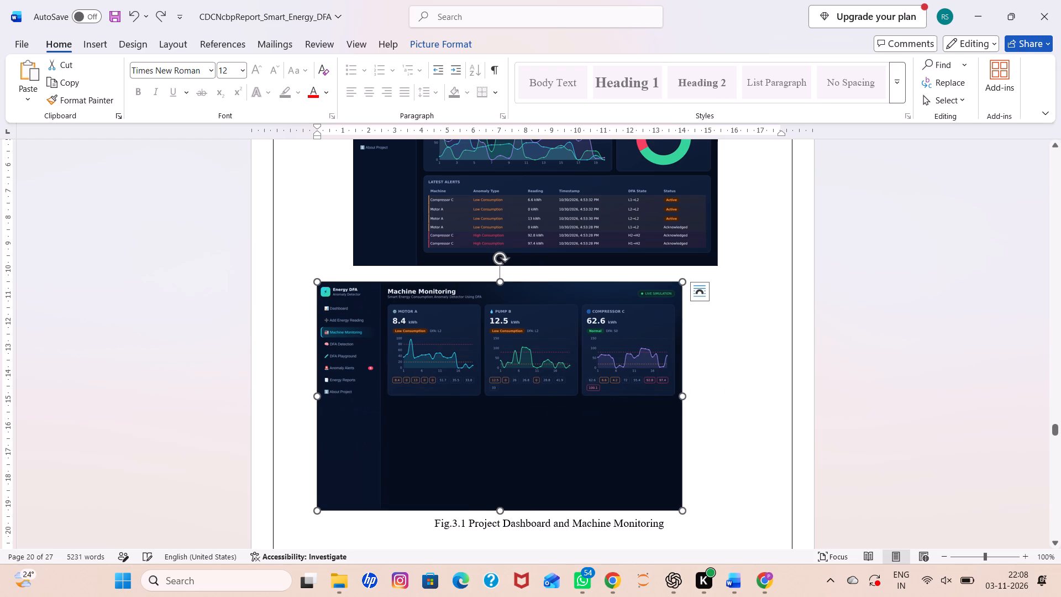
Undo the rightward move of the Dashboard picture under Project Snippets.
{"action": "key", "text": "ctrl+z"}
Review the placement of the figures and their captions on pages 20 to 22.
{"action": "scroll", "coordinate": [568, 263], "scroll_direction": "down", "scroll_amount": 1}
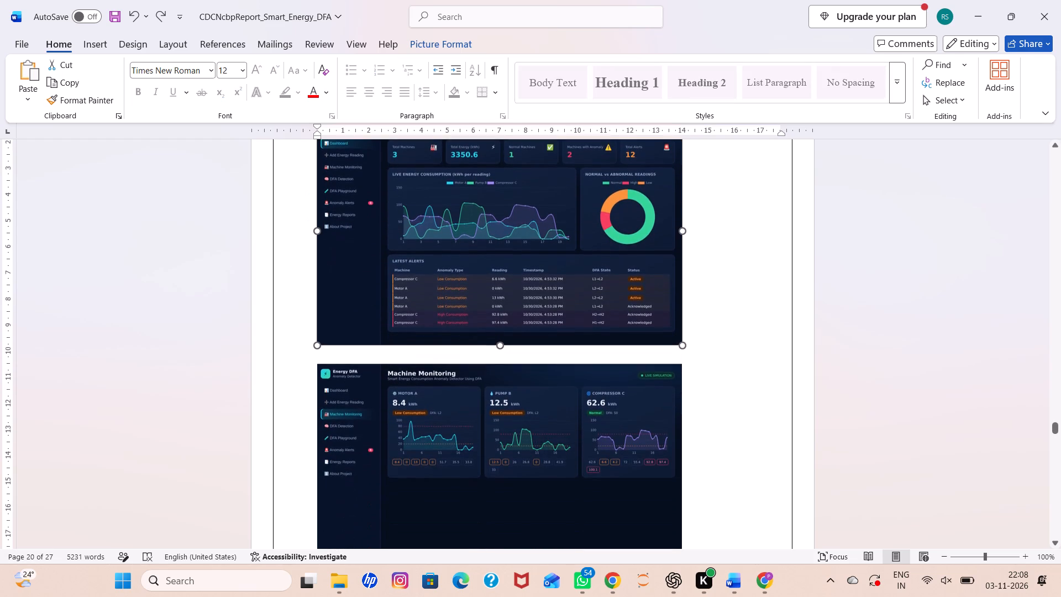
{"action": "scroll", "coordinate": [568, 263], "scroll_direction": "down", "scroll_amount": 1}
{"action": "scroll", "coordinate": [442, 282], "scroll_direction": "down", "scroll_amount": 3}
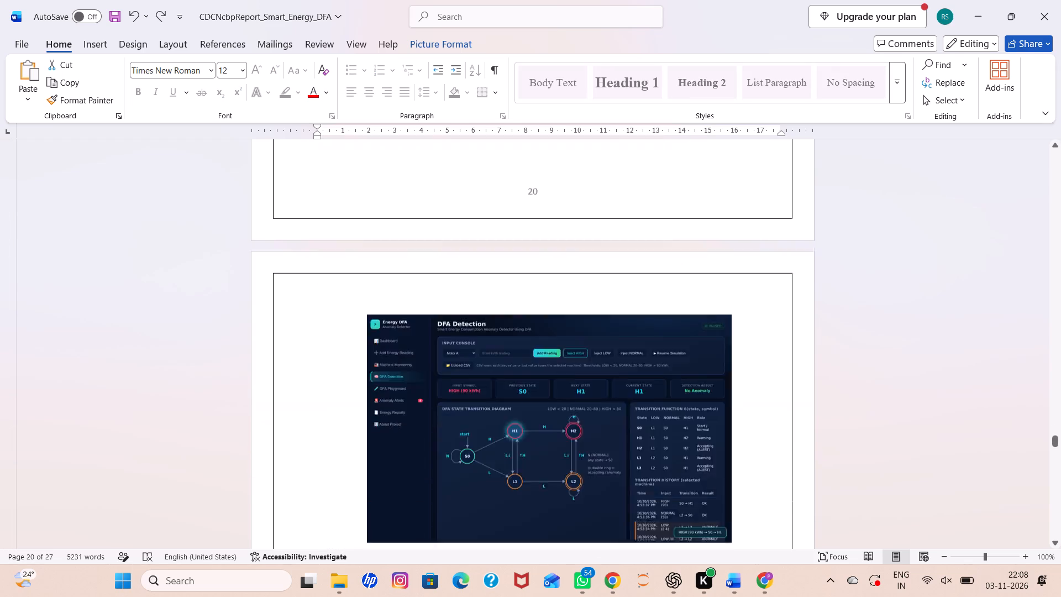
{"action": "scroll", "coordinate": [442, 282], "scroll_direction": "down", "scroll_amount": 3}
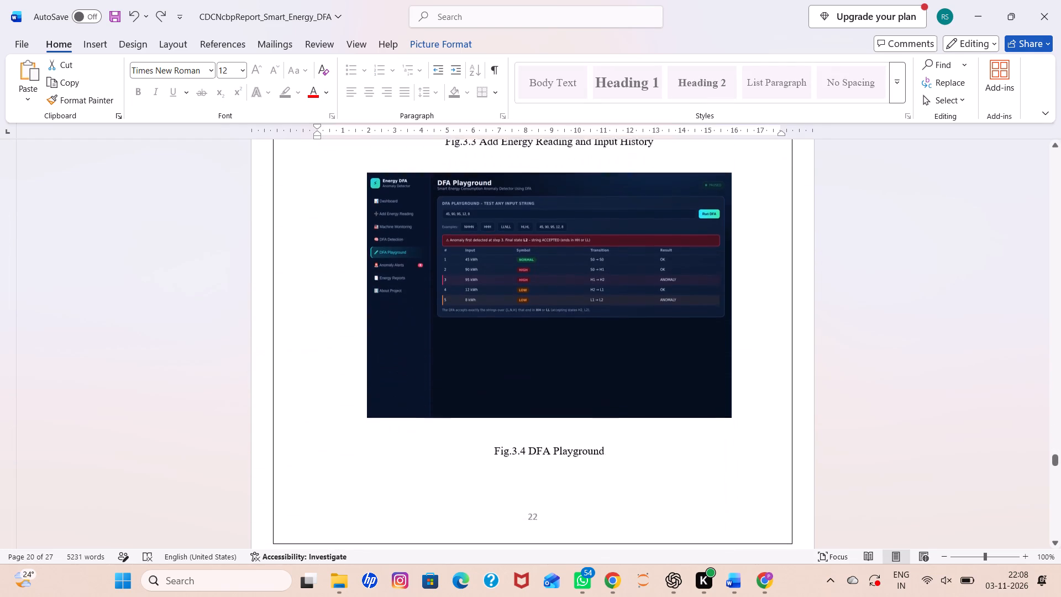
{"action": "scroll", "coordinate": [442, 282], "scroll_direction": "up", "scroll_amount": 7}
{"action": "scroll", "coordinate": [442, 282], "scroll_direction": "down", "scroll_amount": 1}
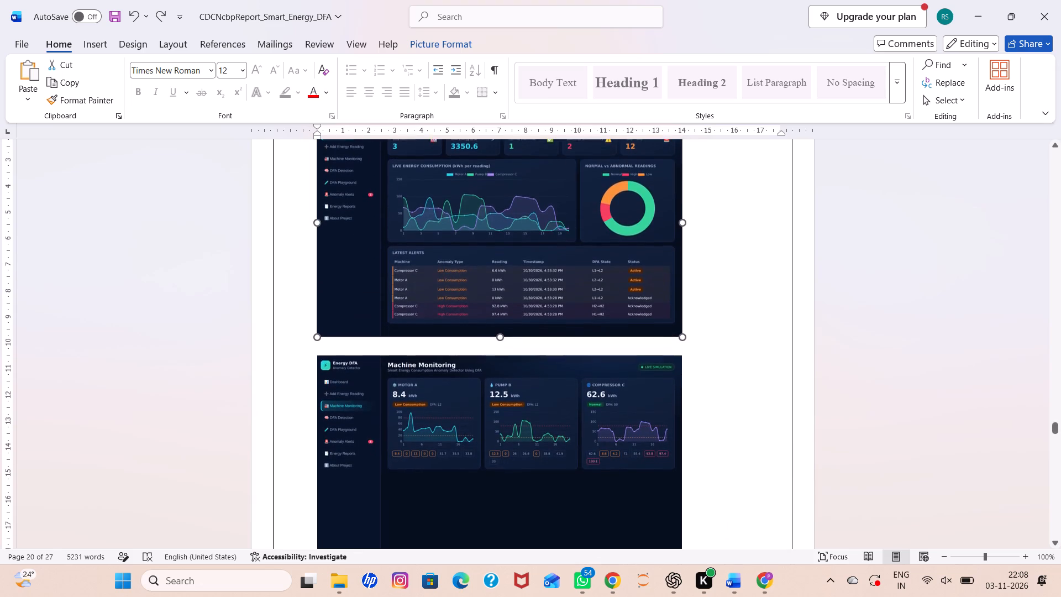
{"action": "scroll", "coordinate": [442, 282], "scroll_direction": "down", "scroll_amount": 1}
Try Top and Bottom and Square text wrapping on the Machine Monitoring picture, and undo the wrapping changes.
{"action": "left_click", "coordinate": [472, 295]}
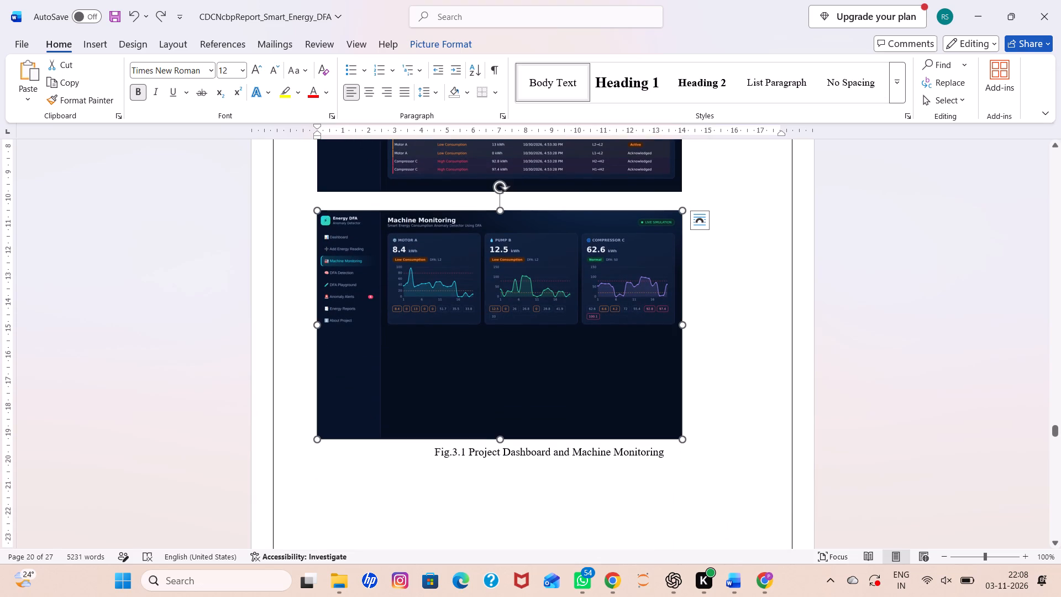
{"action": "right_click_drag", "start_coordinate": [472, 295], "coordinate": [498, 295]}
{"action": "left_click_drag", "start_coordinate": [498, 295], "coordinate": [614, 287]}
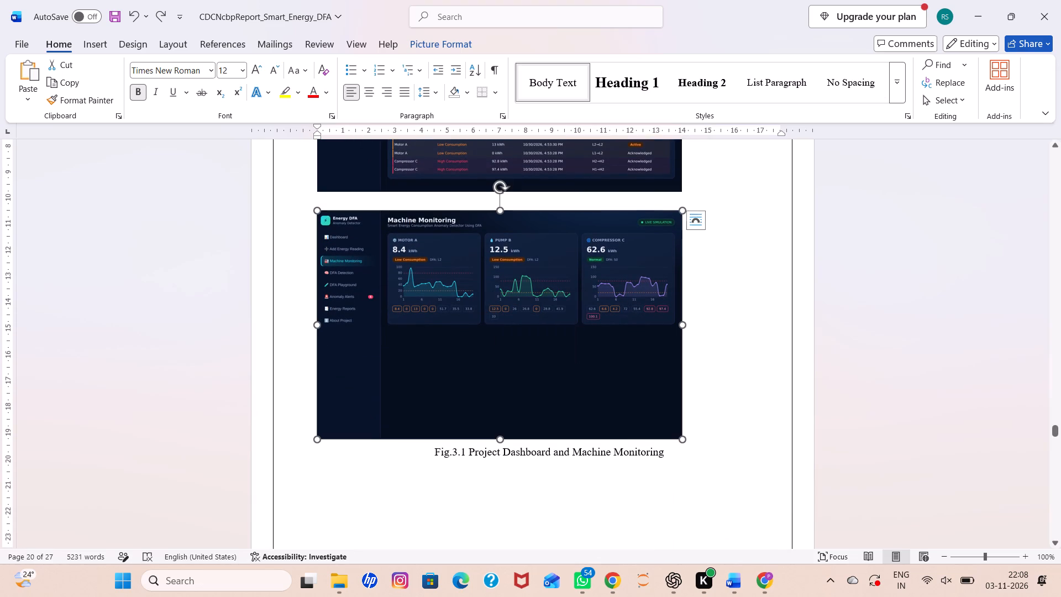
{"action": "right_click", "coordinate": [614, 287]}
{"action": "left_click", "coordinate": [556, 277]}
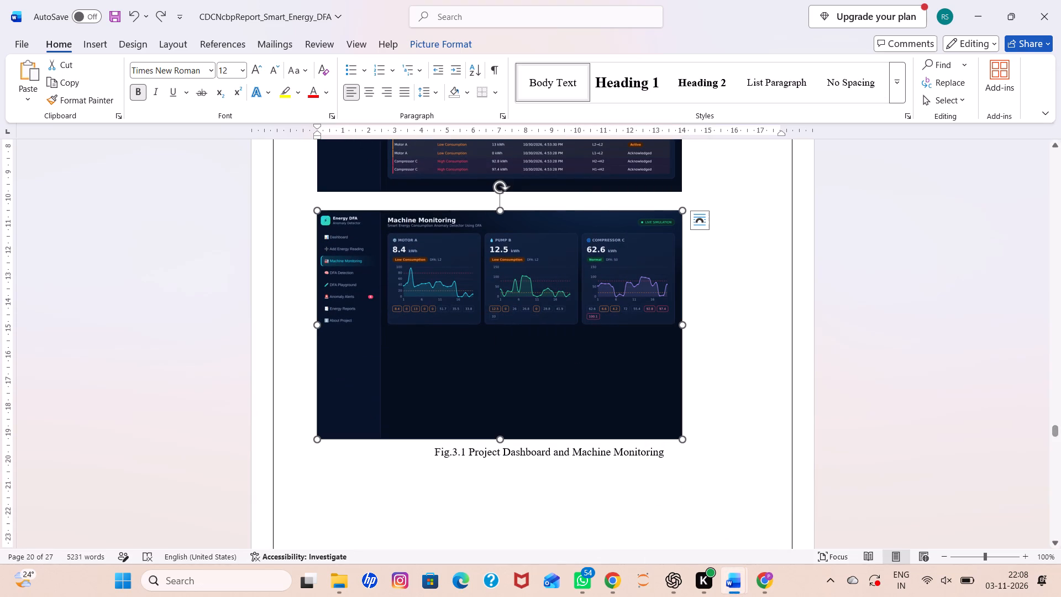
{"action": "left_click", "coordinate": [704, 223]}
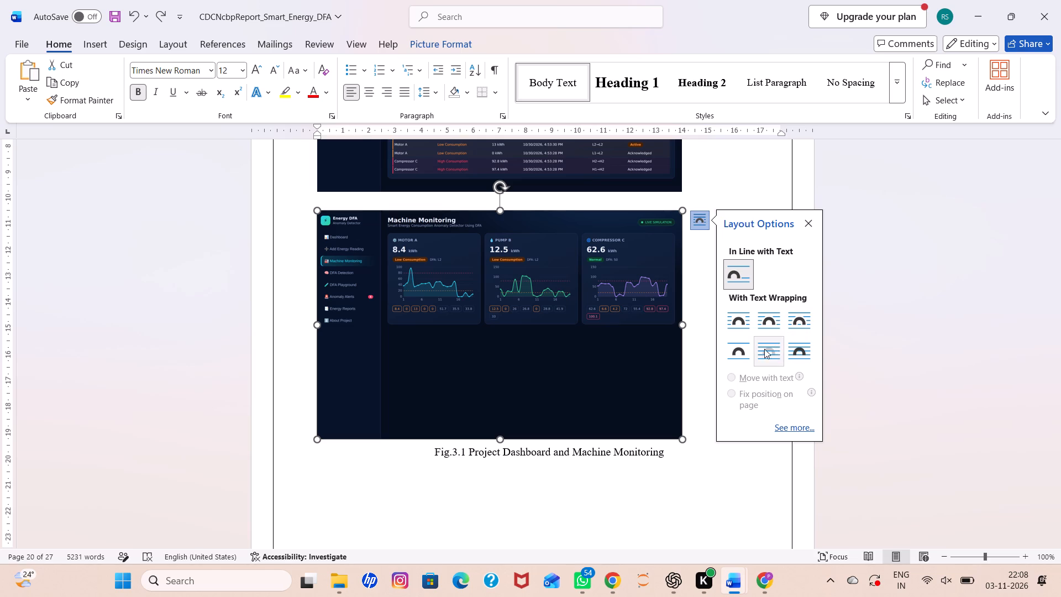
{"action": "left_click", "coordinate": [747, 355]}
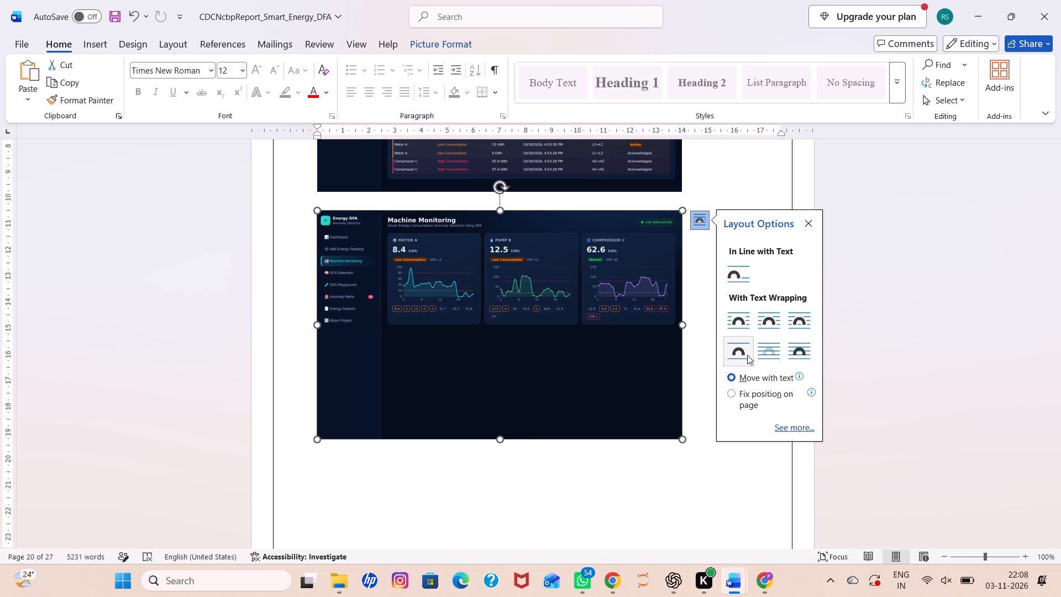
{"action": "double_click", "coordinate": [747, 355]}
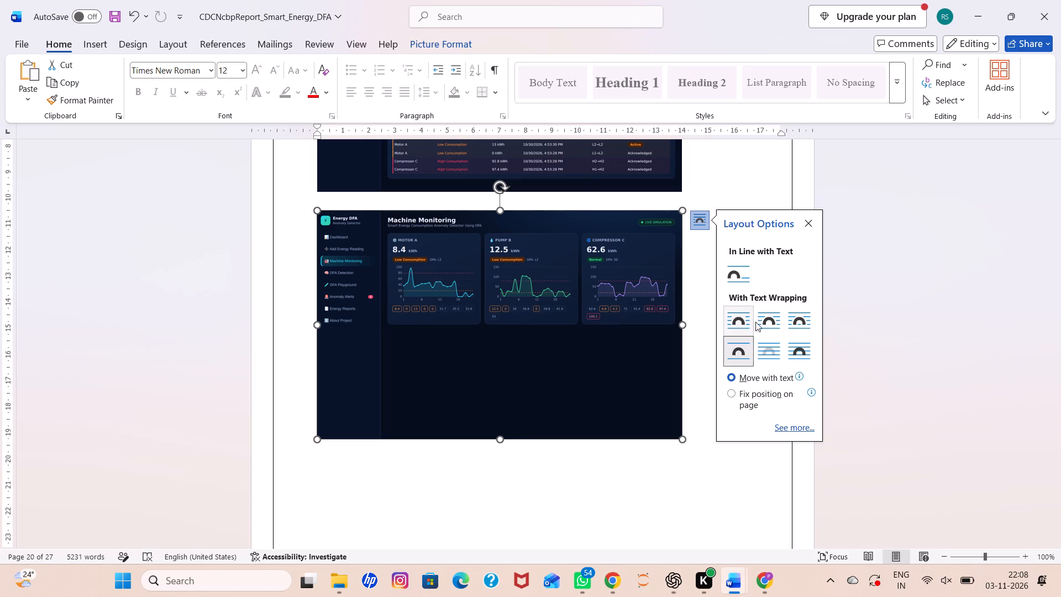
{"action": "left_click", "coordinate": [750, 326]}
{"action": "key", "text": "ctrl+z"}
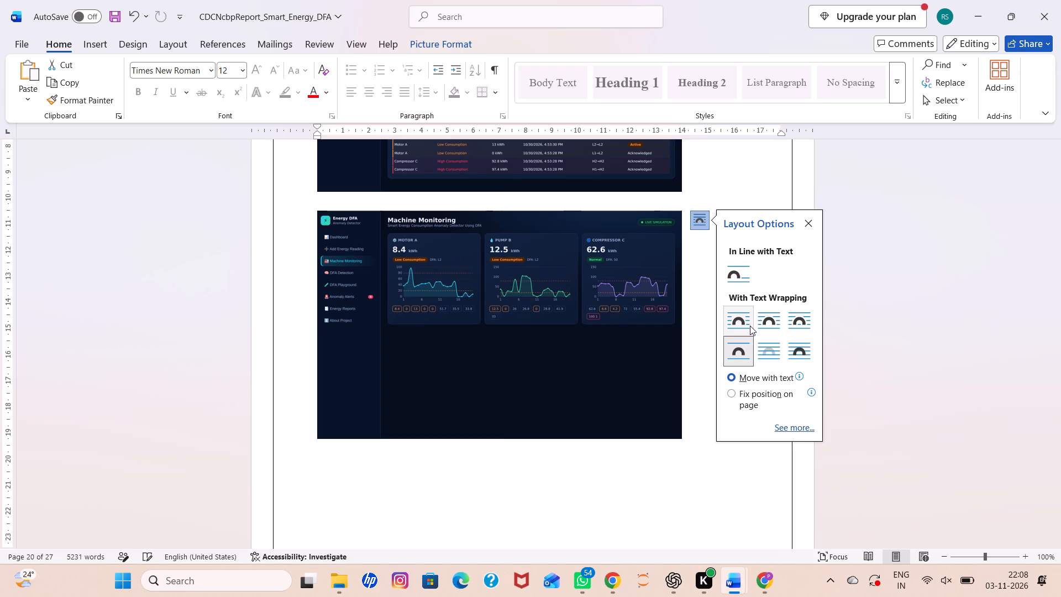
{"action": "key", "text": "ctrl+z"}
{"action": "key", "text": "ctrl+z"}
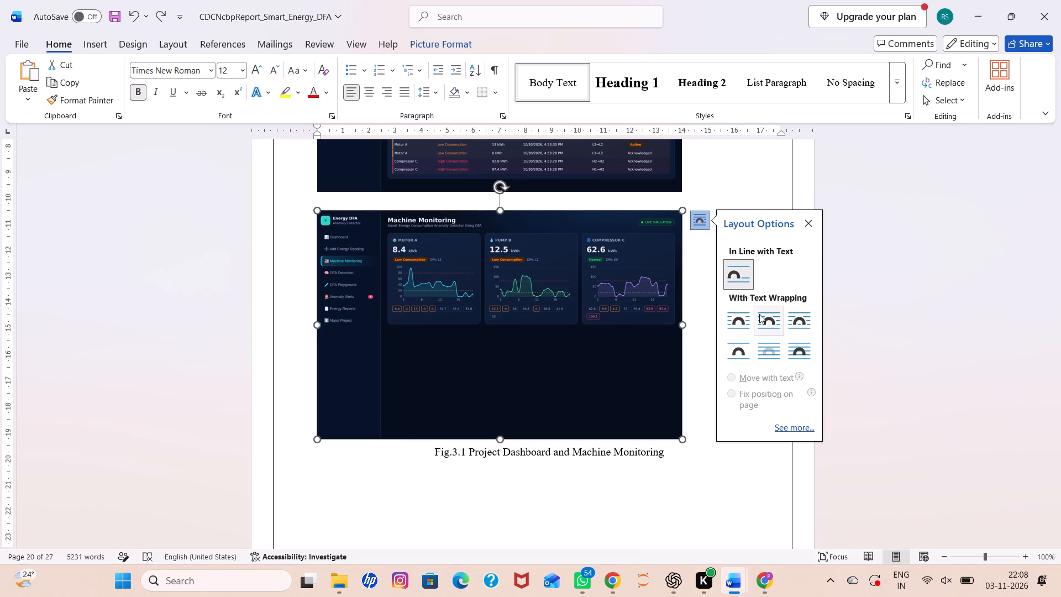
Keep the Machine Monitoring picture In Line with Text and centre it above the Fig.3.1 caption.
{"action": "left_click", "coordinate": [737, 285]}
{"action": "left_click", "coordinate": [696, 279]}
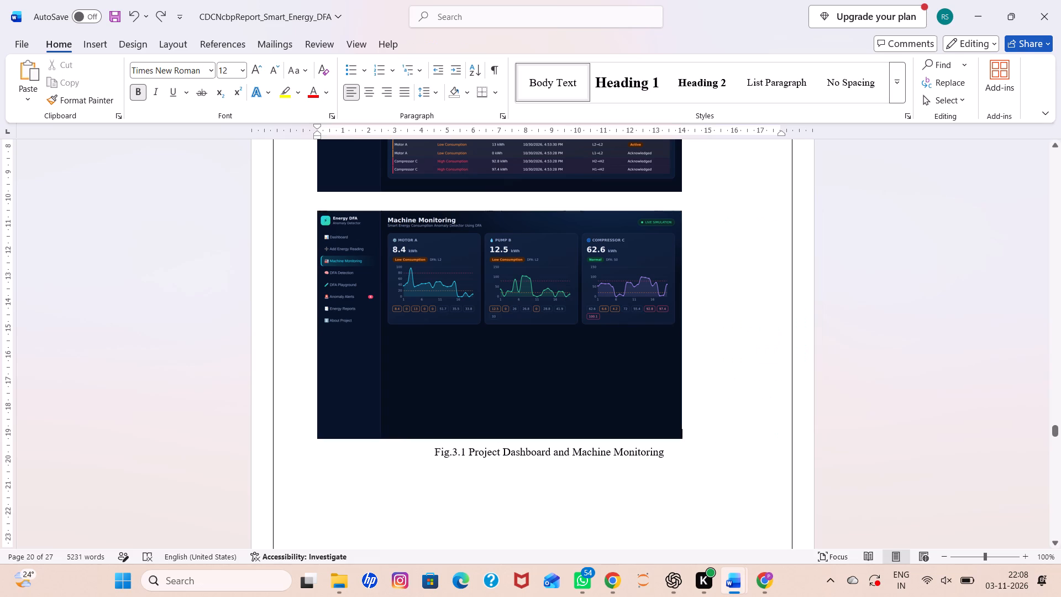
{"action": "left_click", "coordinate": [671, 322]}
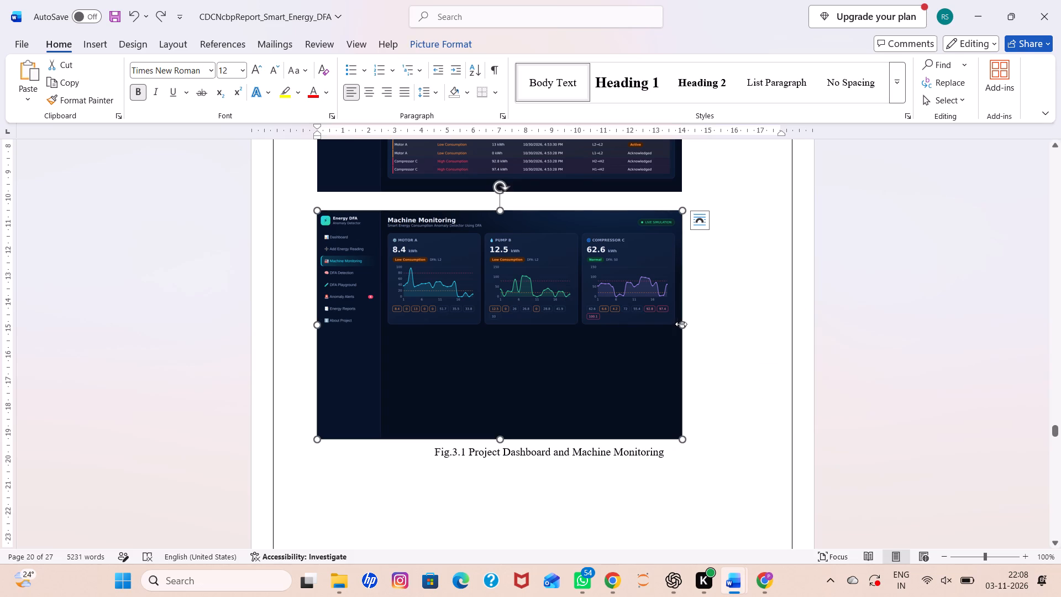
{"action": "left_click", "coordinate": [366, 90]}
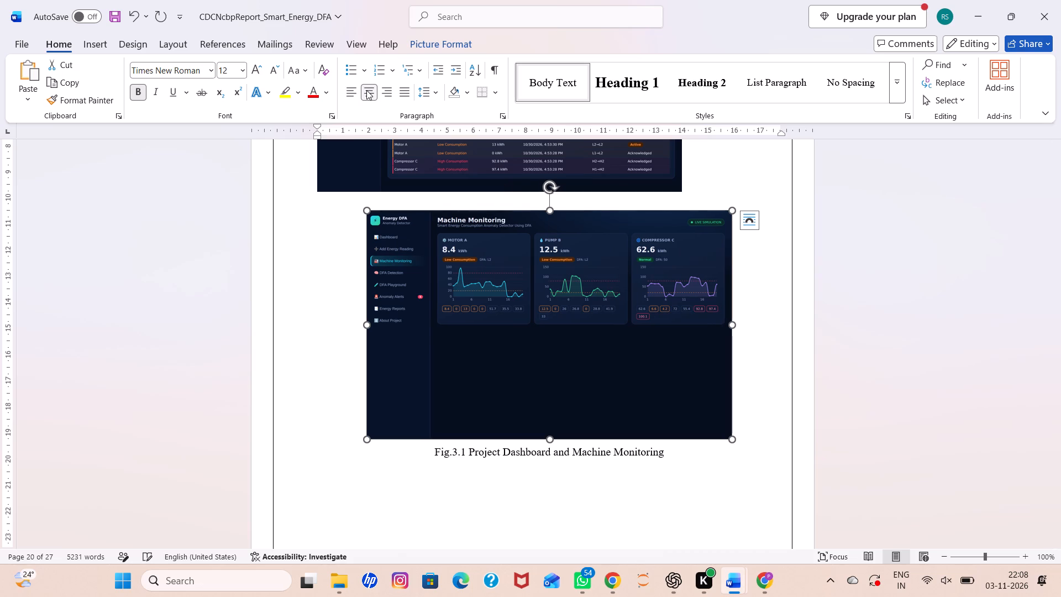
Narrow the Dashboard picture by bringing its left edge in about 2 cm, near the Machine Monitoring picture's left edge.
{"action": "left_click", "coordinate": [436, 179]}
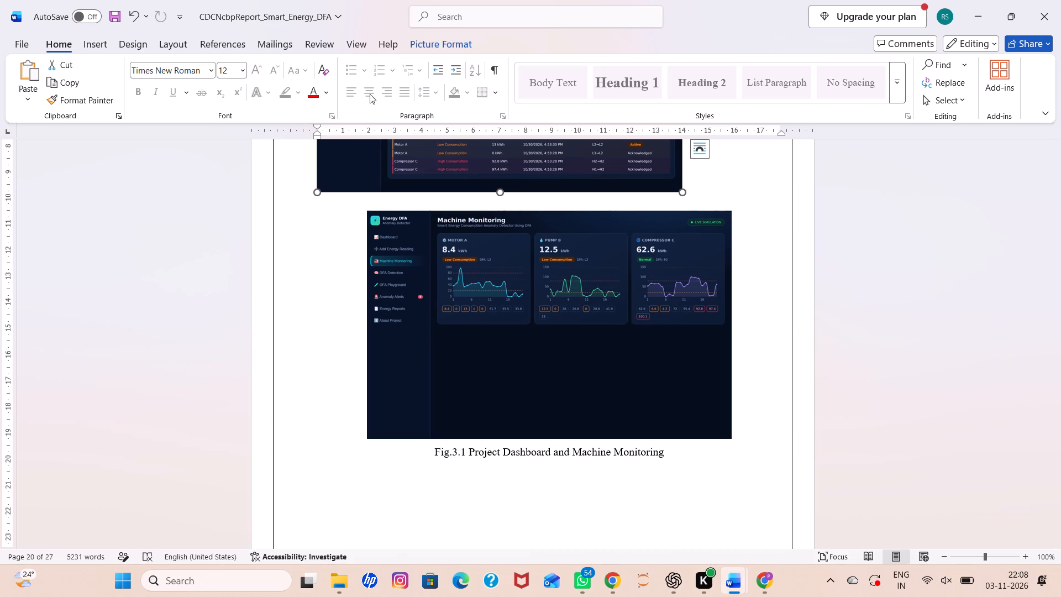
{"action": "left_click", "coordinate": [366, 88]}
{"action": "scroll", "coordinate": [360, 187], "scroll_direction": "up", "scroll_amount": 1}
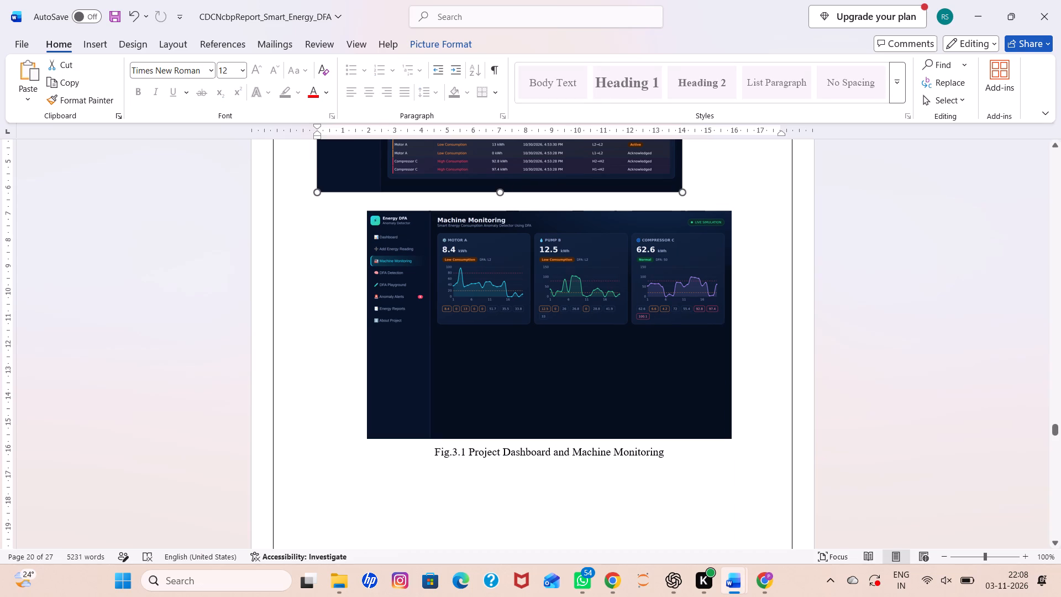
{"action": "scroll", "coordinate": [360, 187], "scroll_direction": "up", "scroll_amount": 1}
{"action": "left_click", "coordinate": [376, 225]}
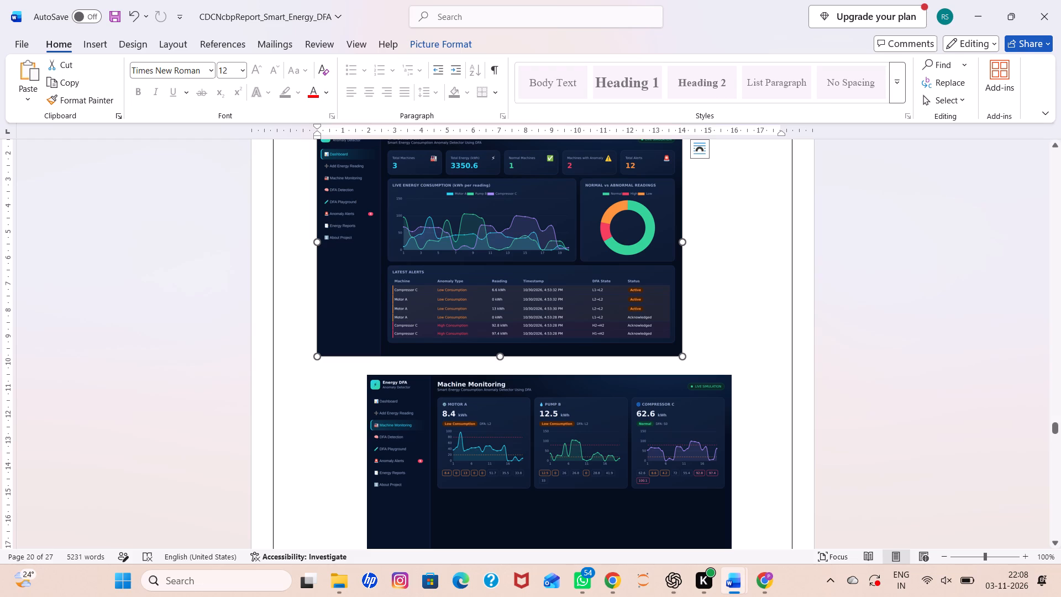
{"action": "scroll", "coordinate": [321, 245], "scroll_direction": "down", "scroll_amount": 1}
{"action": "scroll", "coordinate": [321, 245], "scroll_direction": "up", "scroll_amount": 1}
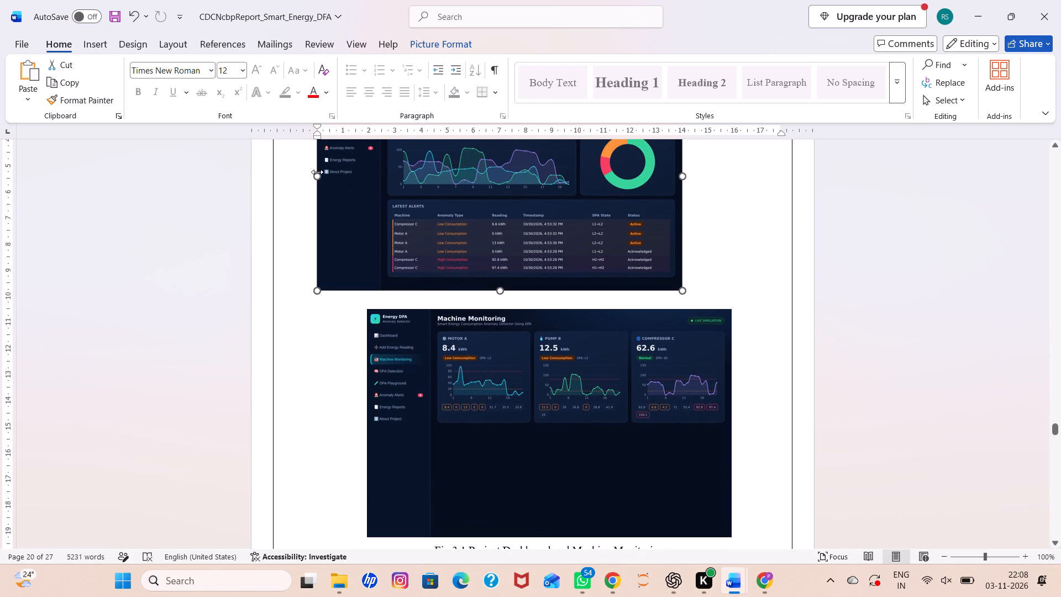
{"action": "left_click_drag", "start_coordinate": [317, 174], "coordinate": [370, 174]}
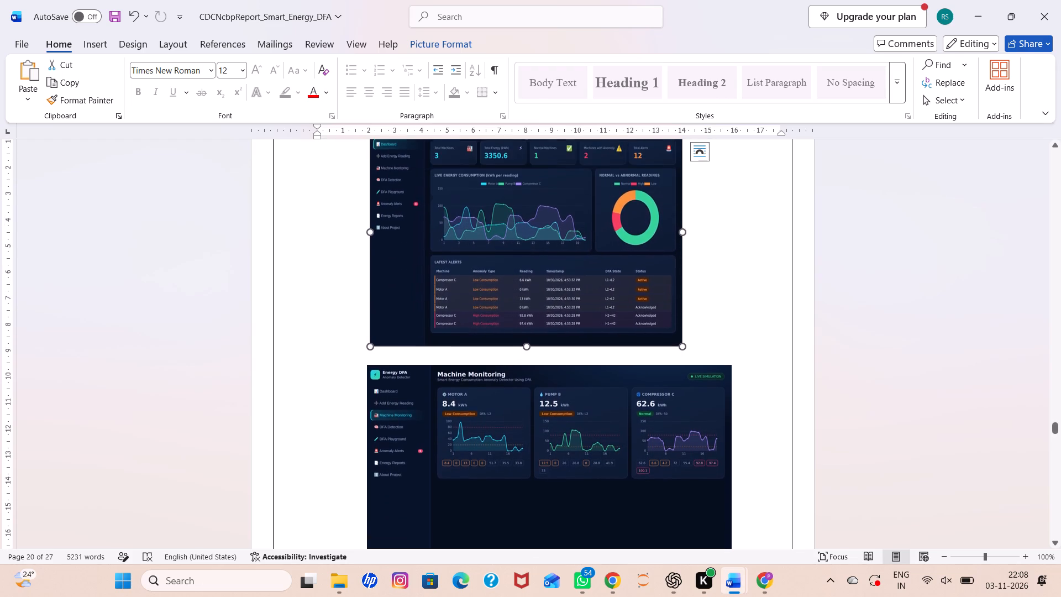
Widen the Dashboard picture by extending its right edge about 1.7 cm, close to the Machine Monitoring picture's right edge.
{"action": "scroll", "coordinate": [370, 174], "scroll_direction": "up", "scroll_amount": 2}
{"action": "scroll", "coordinate": [501, 275], "scroll_direction": "down", "scroll_amount": 1}
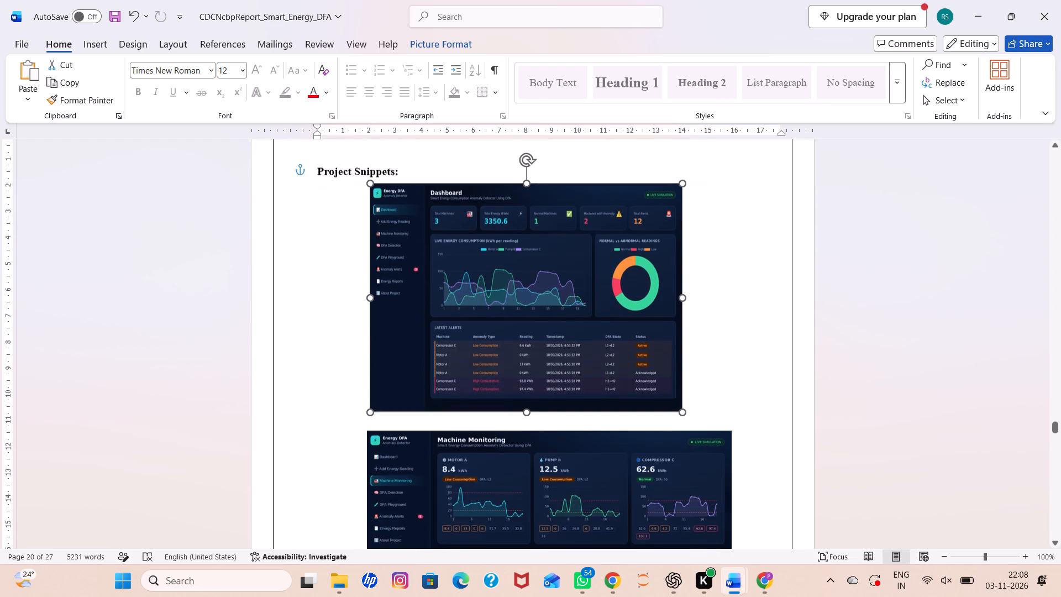
{"action": "scroll", "coordinate": [501, 275], "scroll_direction": "down", "scroll_amount": 1}
{"action": "left_click_drag", "start_coordinate": [687, 273], "coordinate": [704, 273]}
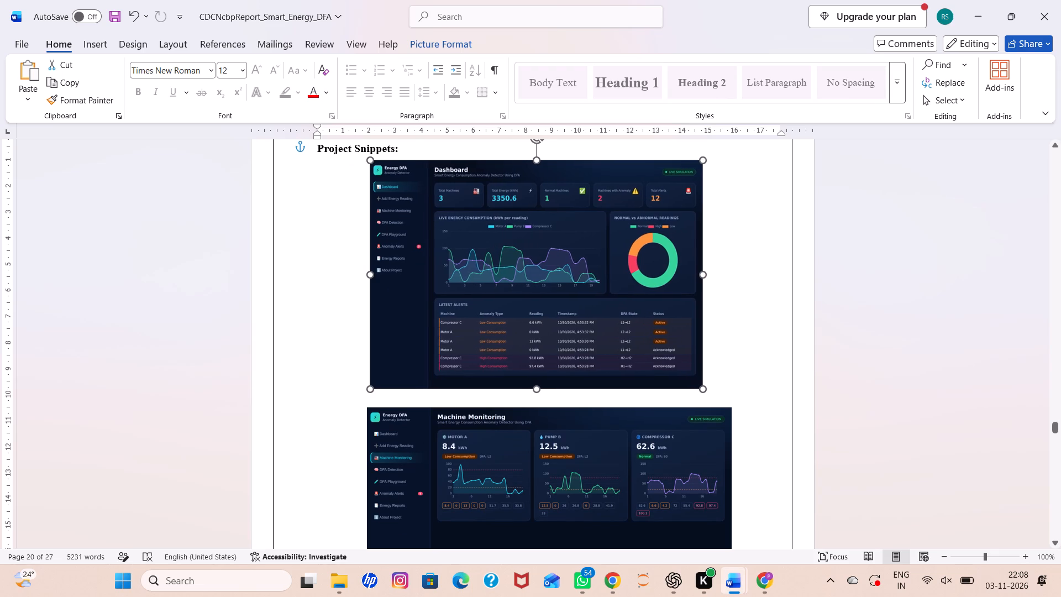
{"action": "left_click_drag", "start_coordinate": [704, 273], "coordinate": [716, 274]}
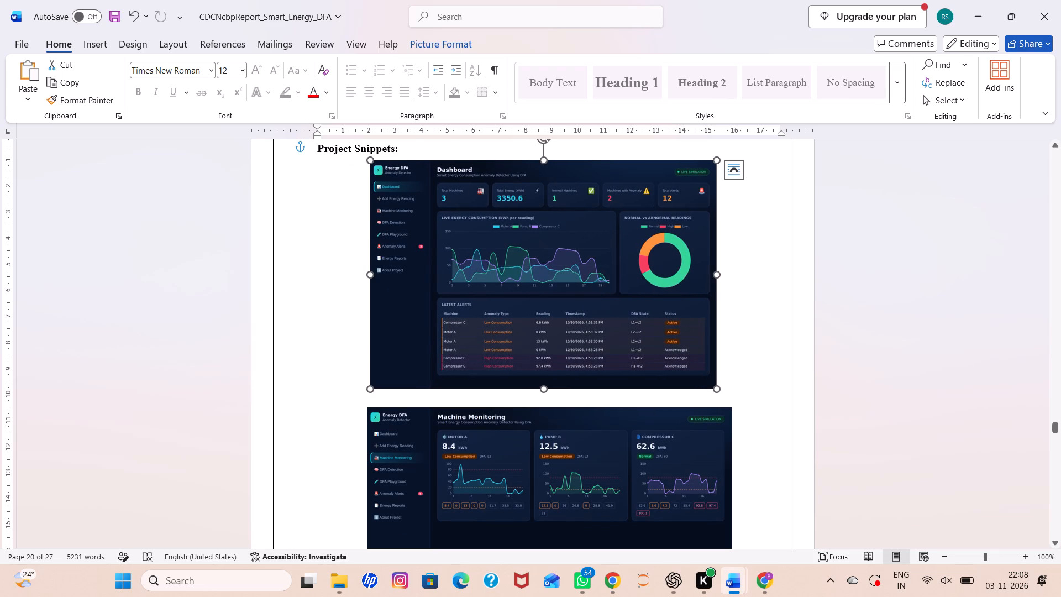
{"action": "left_click", "coordinate": [371, 90]}
{"action": "left_click_drag", "start_coordinate": [717, 275], "coordinate": [727, 275]}
Check how the Dashboard picture lines up with the Project Snippets heading, the Machine Monitoring picture and the figures on the following page.
{"action": "scroll", "coordinate": [727, 275], "scroll_direction": "down", "scroll_amount": 1}
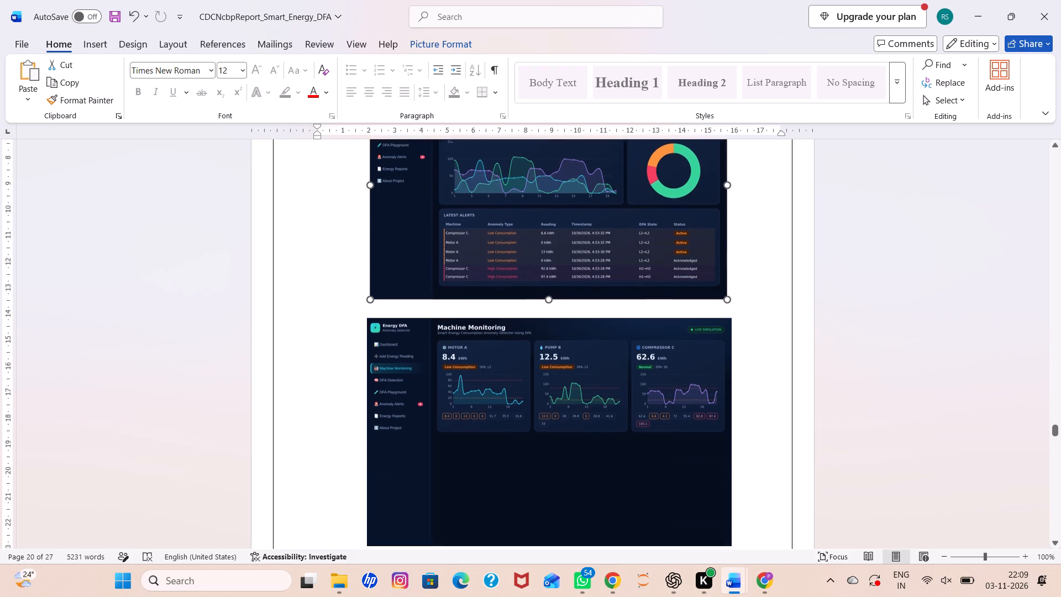
{"action": "scroll", "coordinate": [727, 275], "scroll_direction": "down", "scroll_amount": 4}
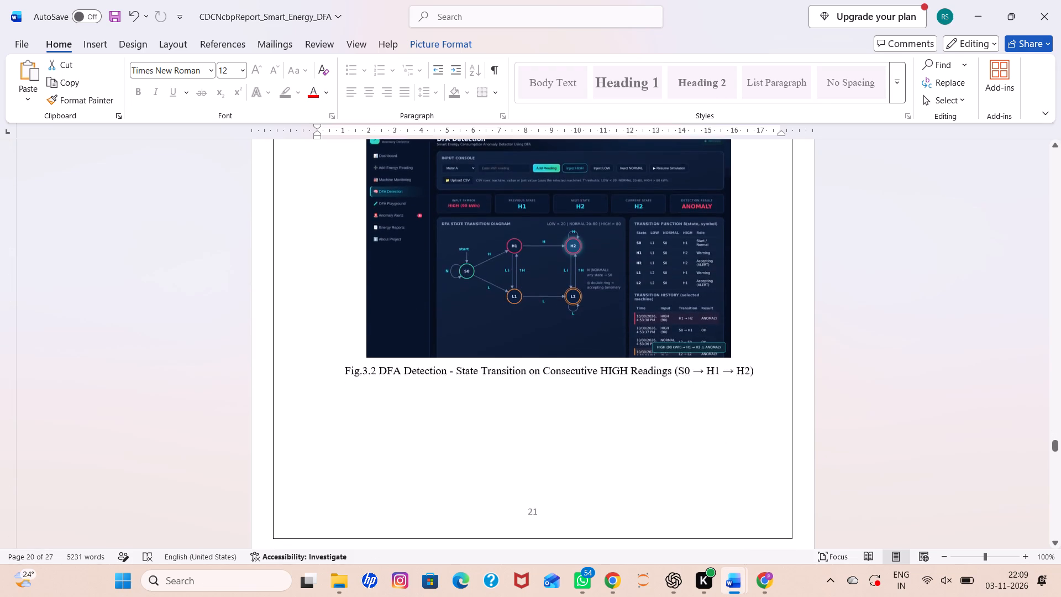
{"action": "scroll", "coordinate": [727, 275], "scroll_direction": "down", "scroll_amount": 1}
{"action": "scroll", "coordinate": [727, 275], "scroll_direction": "up", "scroll_amount": 6}
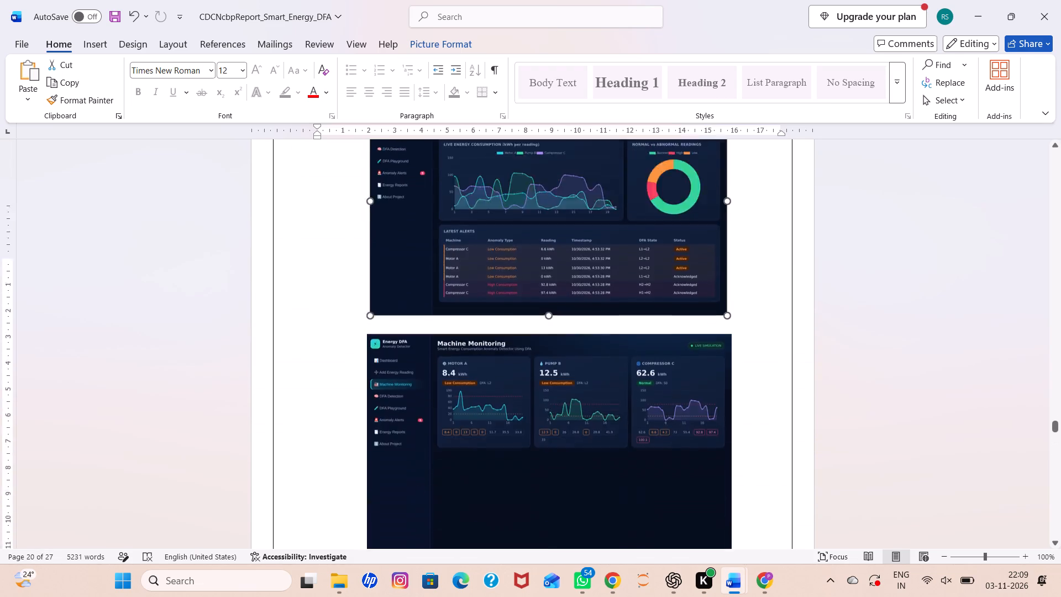
{"action": "scroll", "coordinate": [727, 275], "scroll_direction": "up", "scroll_amount": 2}
{"action": "scroll", "coordinate": [727, 275], "scroll_direction": "down", "scroll_amount": 2}
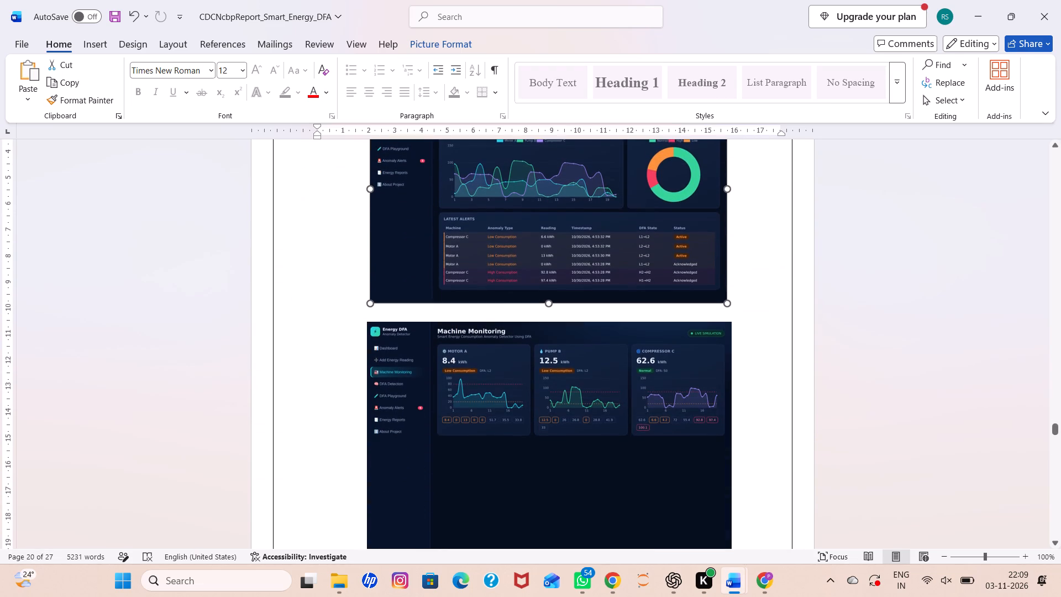
{"action": "scroll", "coordinate": [727, 275], "scroll_direction": "up", "scroll_amount": 2}
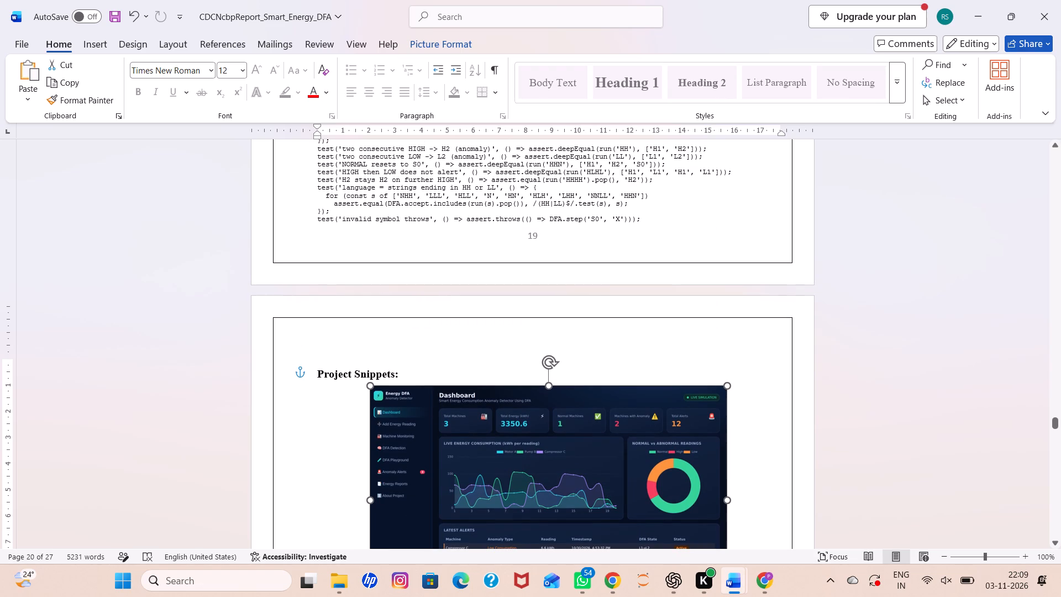
{"action": "left_click", "coordinate": [312, 368]}
{"action": "scroll", "coordinate": [365, 401], "scroll_direction": "down", "scroll_amount": 1}
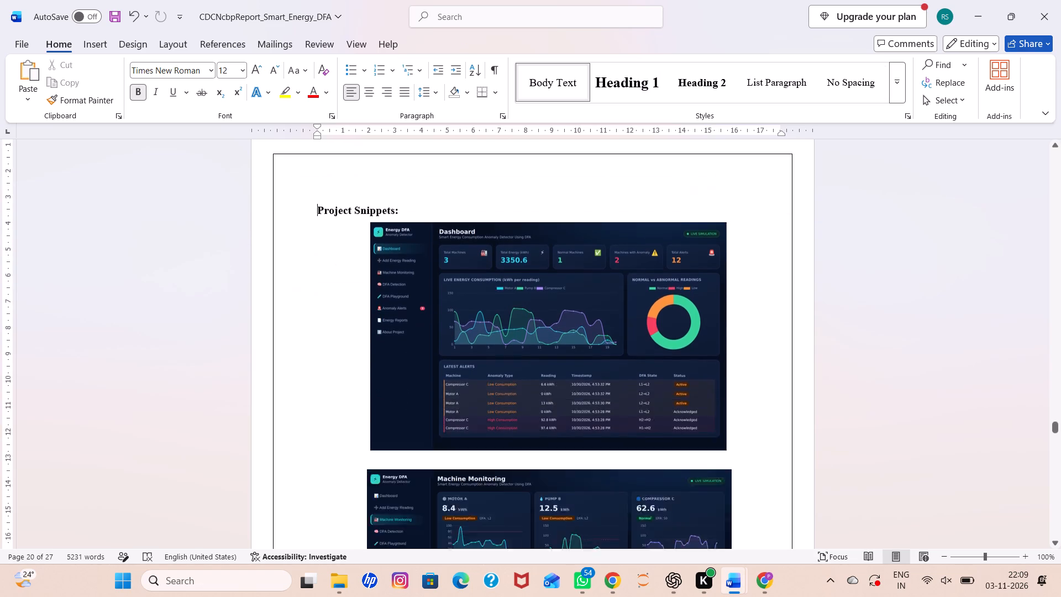
{"action": "scroll", "coordinate": [365, 401], "scroll_direction": "down", "scroll_amount": 2}
{"action": "scroll", "coordinate": [365, 401], "scroll_direction": "up", "scroll_amount": 2}
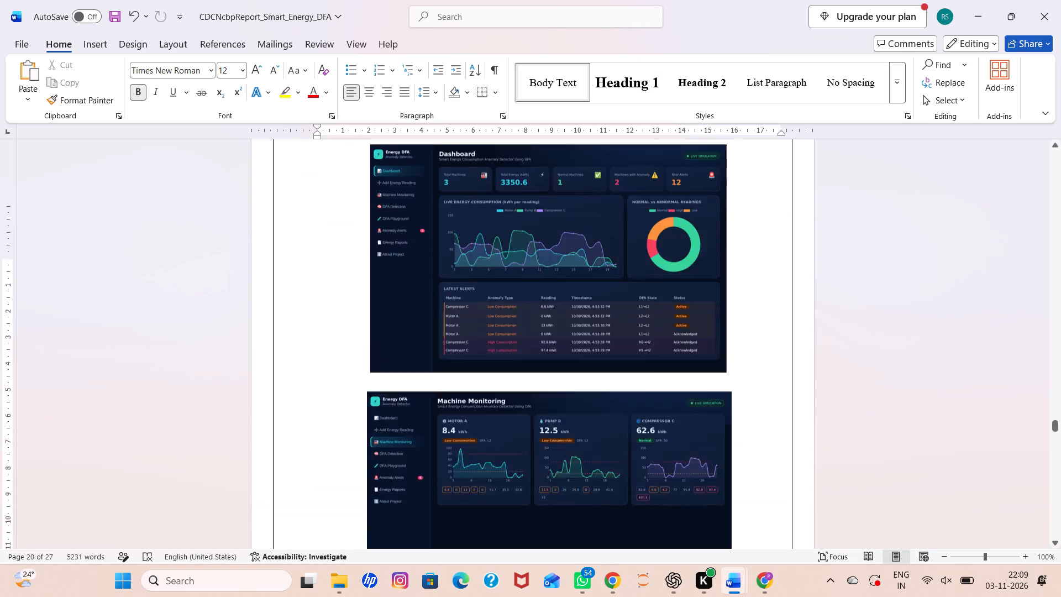
{"action": "scroll", "coordinate": [365, 401], "scroll_direction": "up", "scroll_amount": 1}
{"action": "scroll", "coordinate": [374, 381], "scroll_direction": "down", "scroll_amount": 1}
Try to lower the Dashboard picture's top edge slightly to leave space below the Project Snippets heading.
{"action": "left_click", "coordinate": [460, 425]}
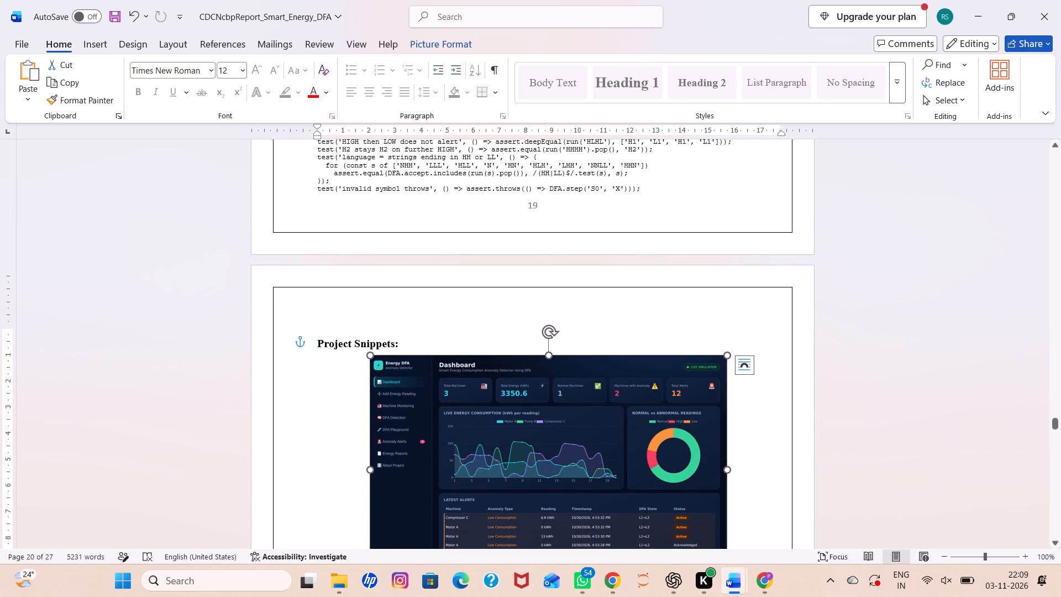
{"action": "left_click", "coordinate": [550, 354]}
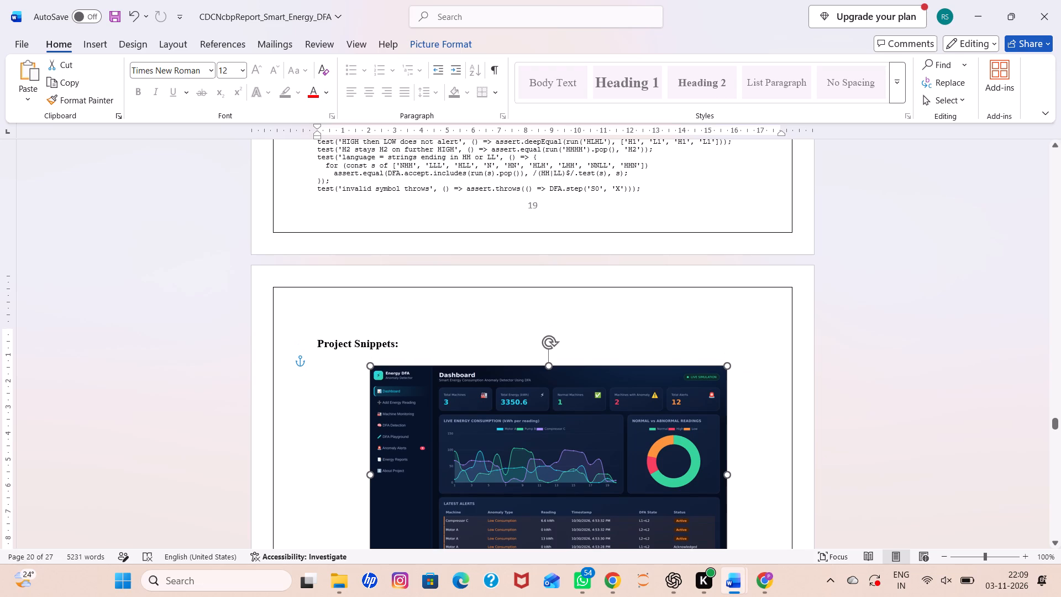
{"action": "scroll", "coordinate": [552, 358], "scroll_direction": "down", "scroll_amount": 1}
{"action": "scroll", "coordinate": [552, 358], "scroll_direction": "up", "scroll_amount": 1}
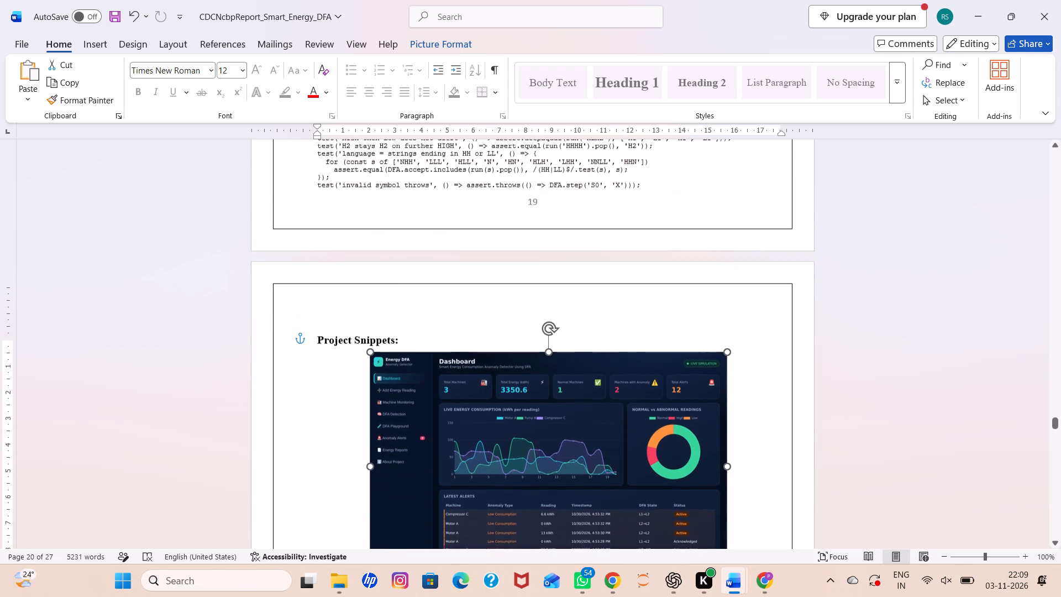
Examine the source code listings on the pages before the Project Snippets heading, down to section 9, test/dfa.test.js.
{"action": "left_click_drag", "start_coordinate": [303, 337], "coordinate": [323, 331]}
{"action": "scroll", "coordinate": [323, 331], "scroll_direction": "up", "scroll_amount": 2}
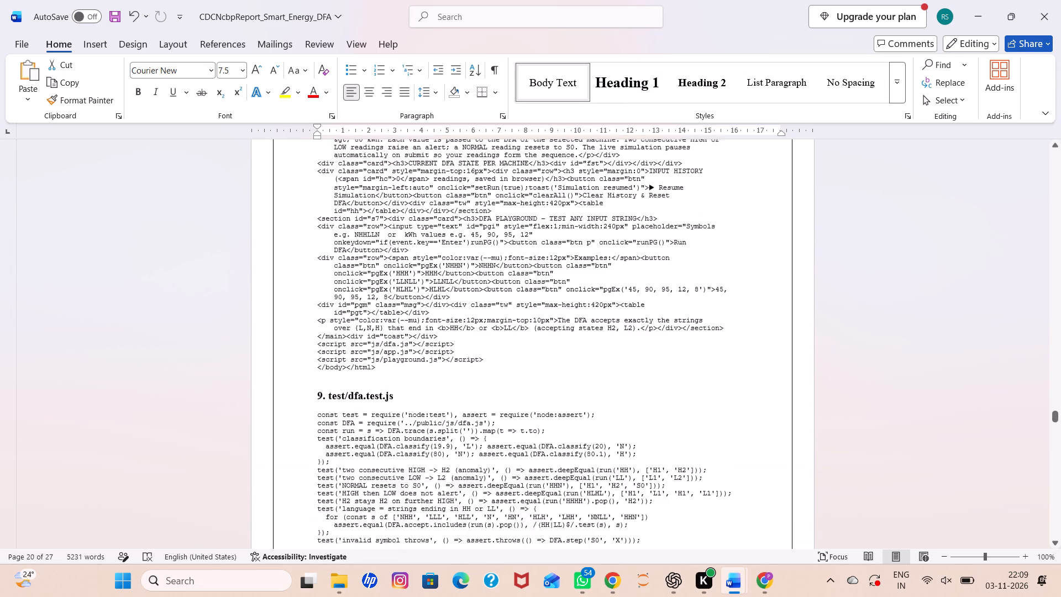
{"action": "scroll", "coordinate": [323, 331], "scroll_direction": "up", "scroll_amount": 4}
{"action": "scroll", "coordinate": [323, 331], "scroll_direction": "down", "scroll_amount": 3}
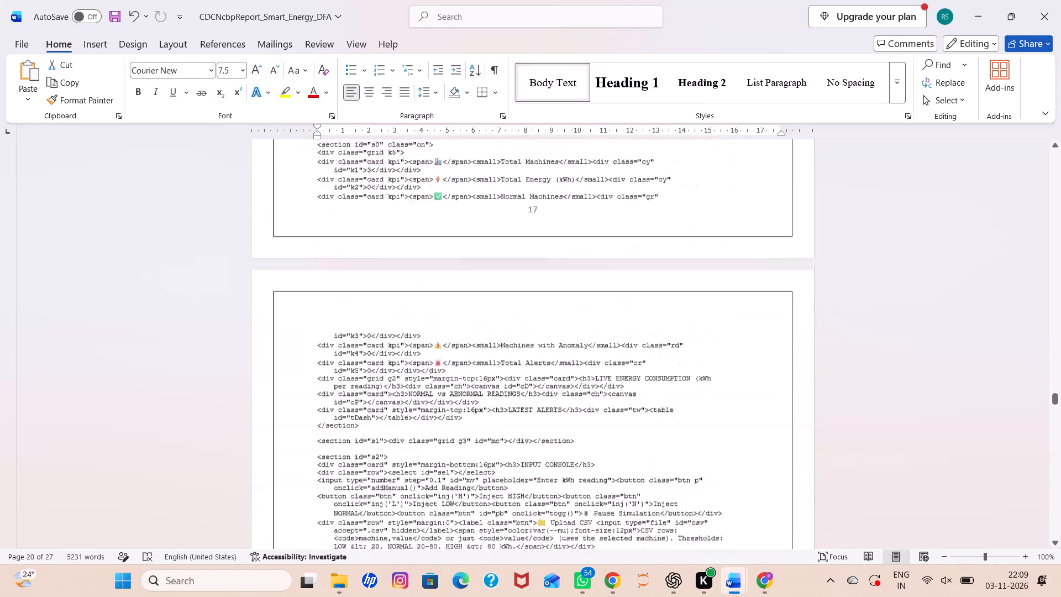
{"action": "scroll", "coordinate": [323, 331], "scroll_direction": "down", "scroll_amount": 3}
{"action": "scroll", "coordinate": [323, 331], "scroll_direction": "up", "scroll_amount": 1}
{"action": "scroll", "coordinate": [323, 331], "scroll_direction": "down", "scroll_amount": 1}
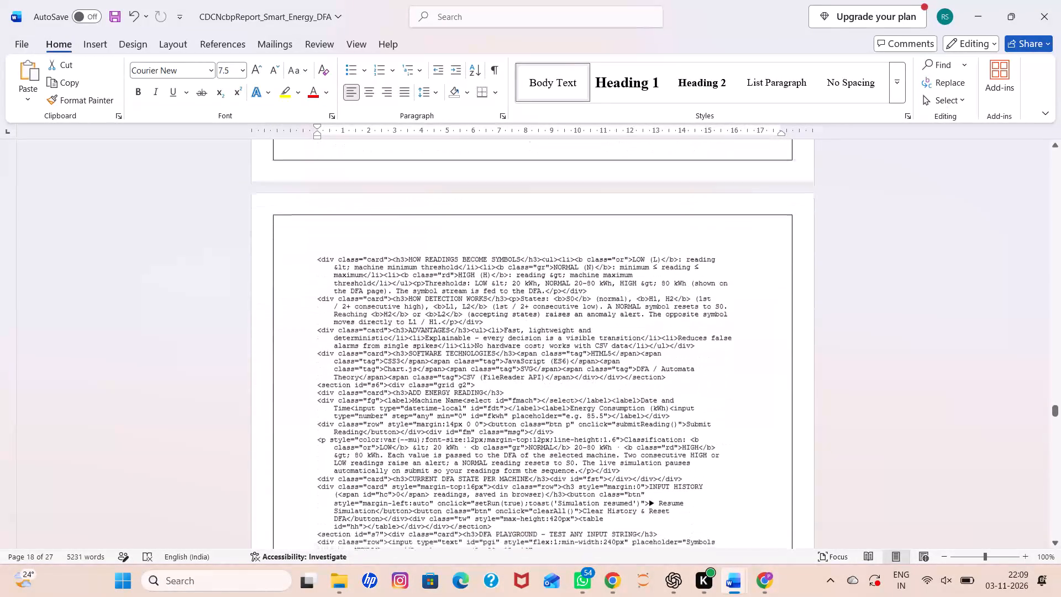
{"action": "scroll", "coordinate": [323, 331], "scroll_direction": "down", "scroll_amount": 2}
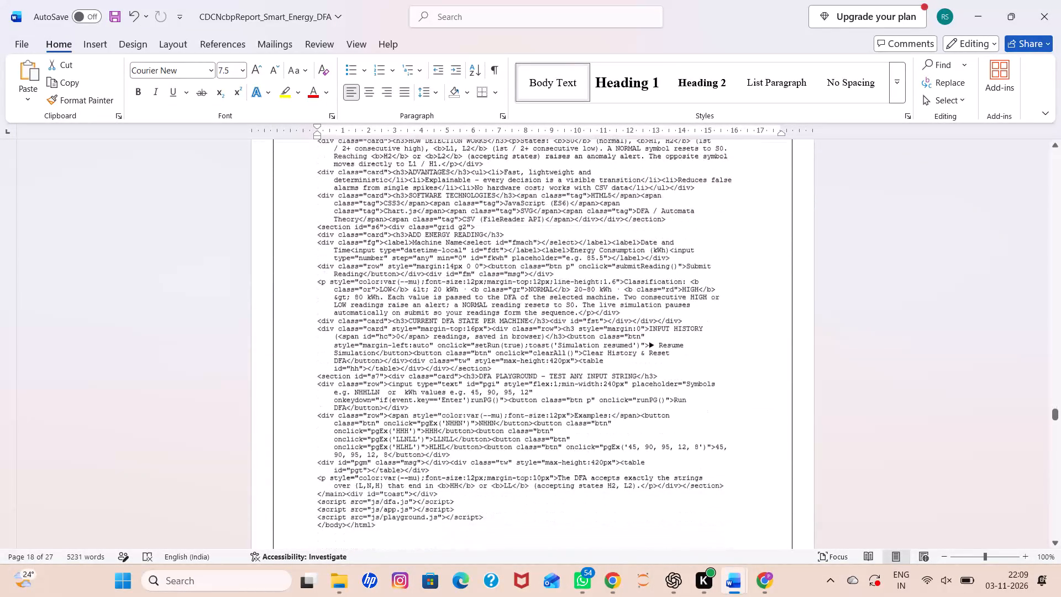
{"action": "scroll", "coordinate": [323, 331], "scroll_direction": "down", "scroll_amount": 1}
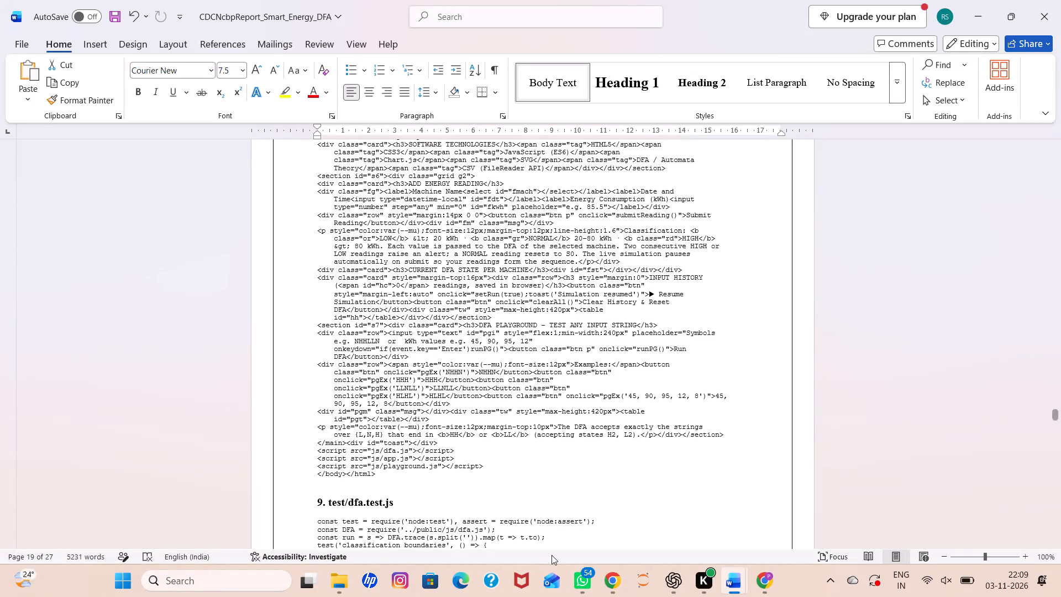
Switch to the original CDCNcbpReport document and examine its SDG-Mapping introduction and goals table.
{"action": "left_click", "coordinate": [736, 585]}
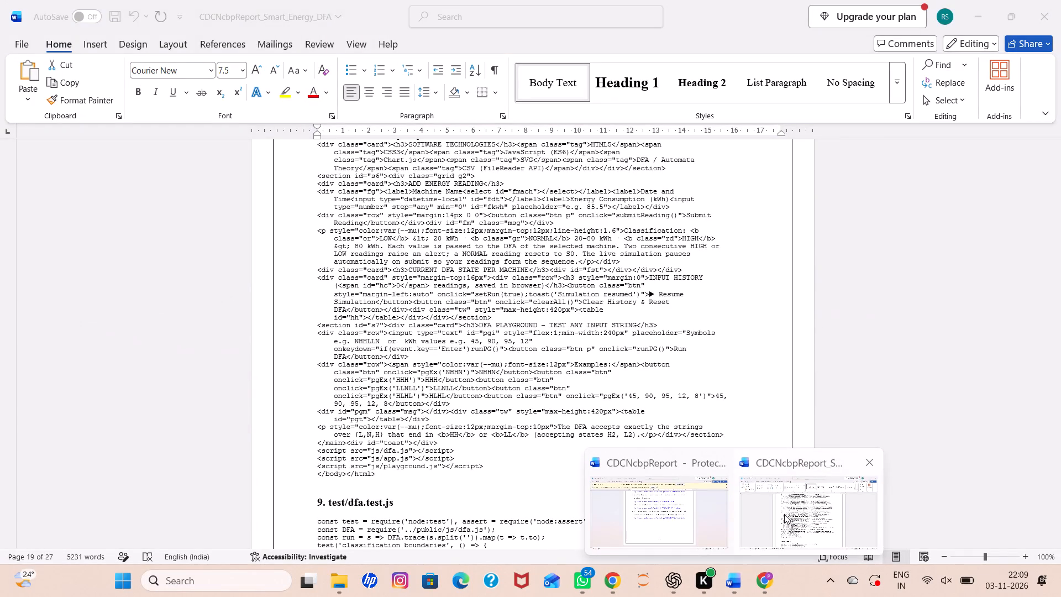
{"action": "left_click", "coordinate": [784, 514]}
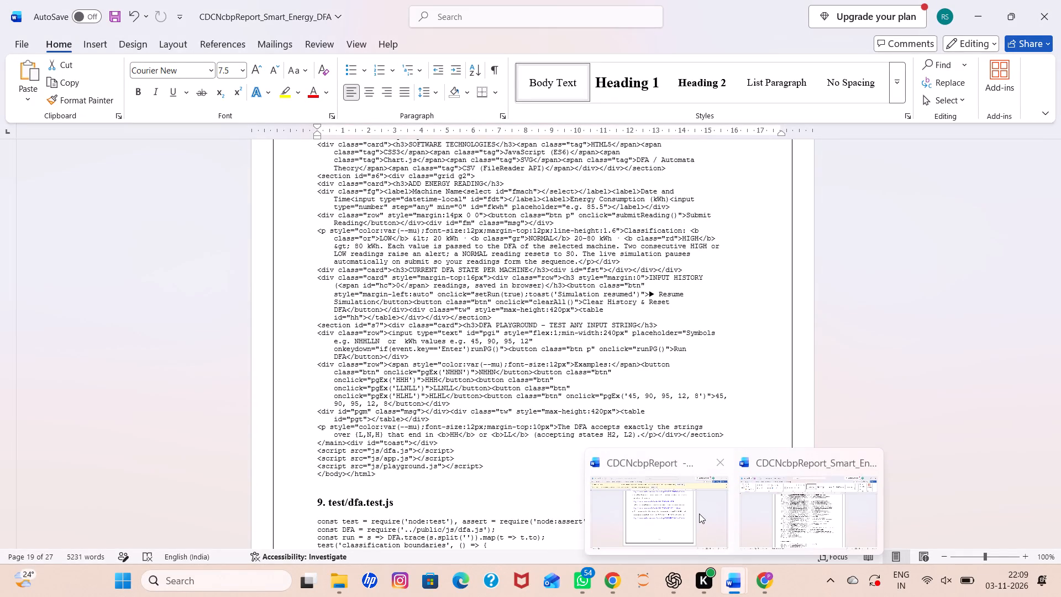
{"action": "left_click", "coordinate": [695, 512]}
{"action": "scroll", "coordinate": [535, 391], "scroll_direction": "up", "scroll_amount": 4}
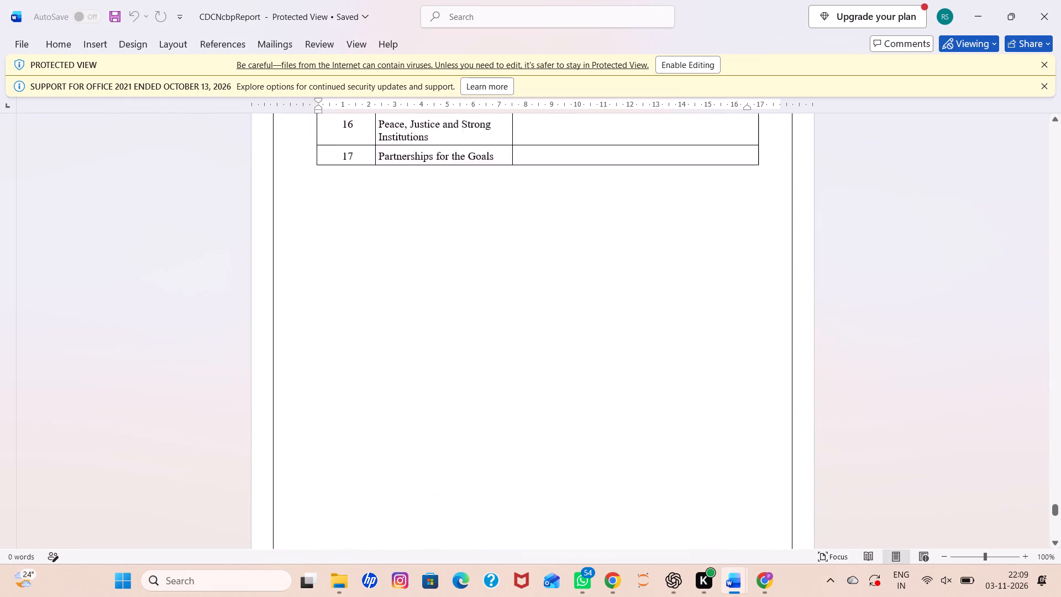
{"action": "scroll", "coordinate": [535, 391], "scroll_direction": "up", "scroll_amount": 5}
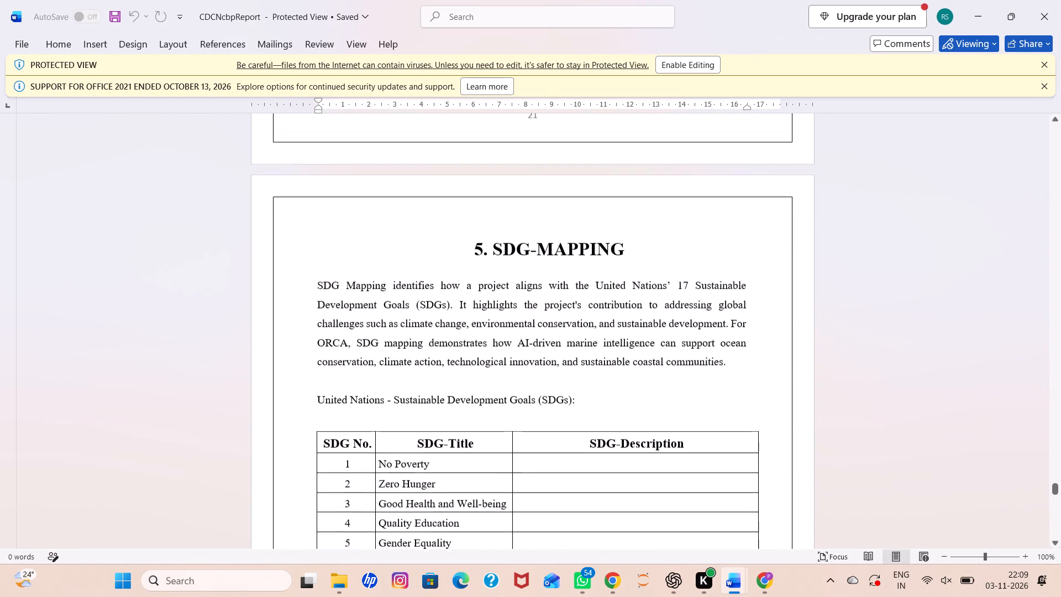
{"action": "scroll", "coordinate": [535, 391], "scroll_direction": "down", "scroll_amount": 3}
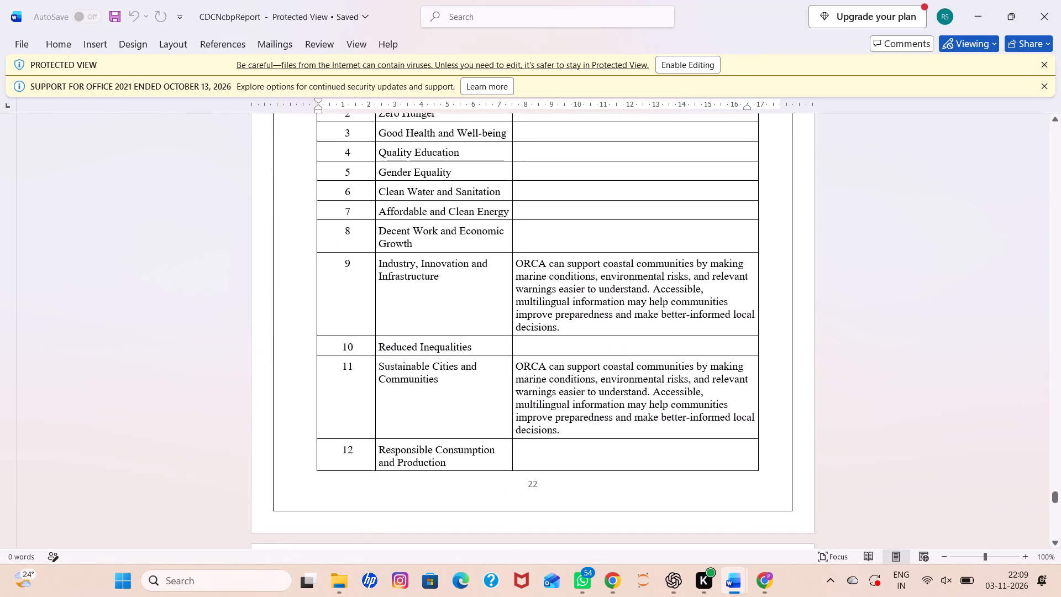
{"action": "scroll", "coordinate": [535, 391], "scroll_direction": "up", "scroll_amount": 2}
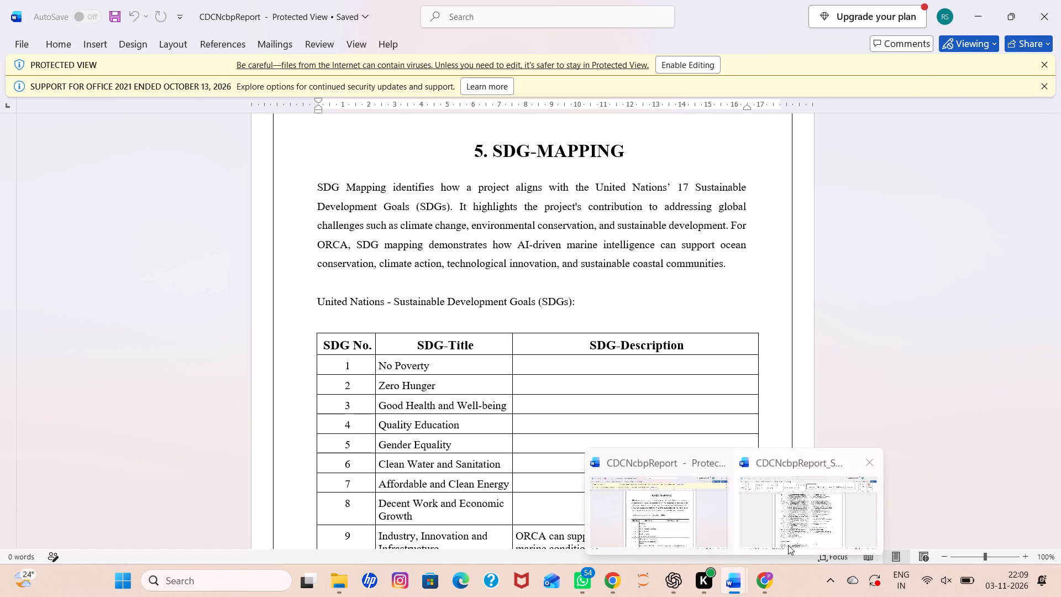
Return to CDCNcbpReport_Smart_Energy_DFA and examine its figures, references page and SDG-Mapping table for comparison with the original.
{"action": "left_click", "coordinate": [788, 545]}
{"action": "scroll", "coordinate": [622, 404], "scroll_direction": "down", "scroll_amount": 6}
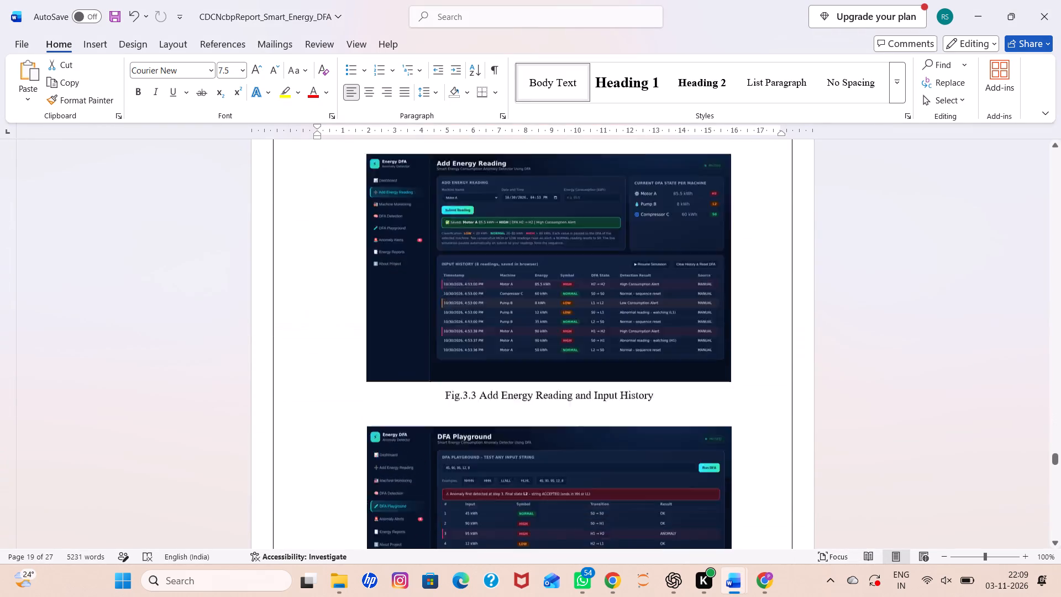
{"action": "scroll", "coordinate": [622, 404], "scroll_direction": "down", "scroll_amount": 9}
{"action": "scroll", "coordinate": [622, 404], "scroll_direction": "up", "scroll_amount": 3}
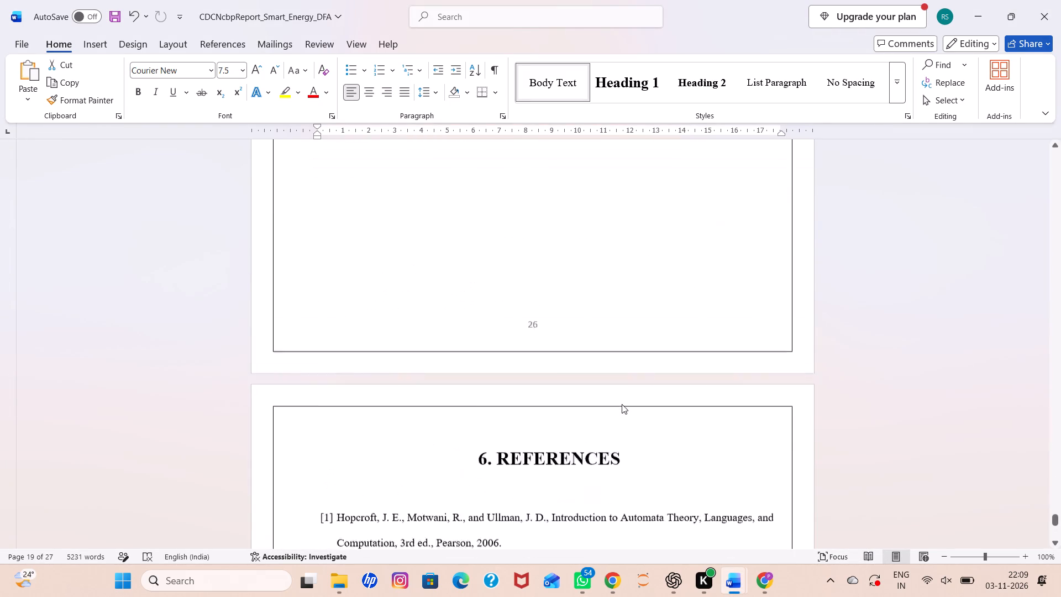
{"action": "scroll", "coordinate": [622, 404], "scroll_direction": "up", "scroll_amount": 6}
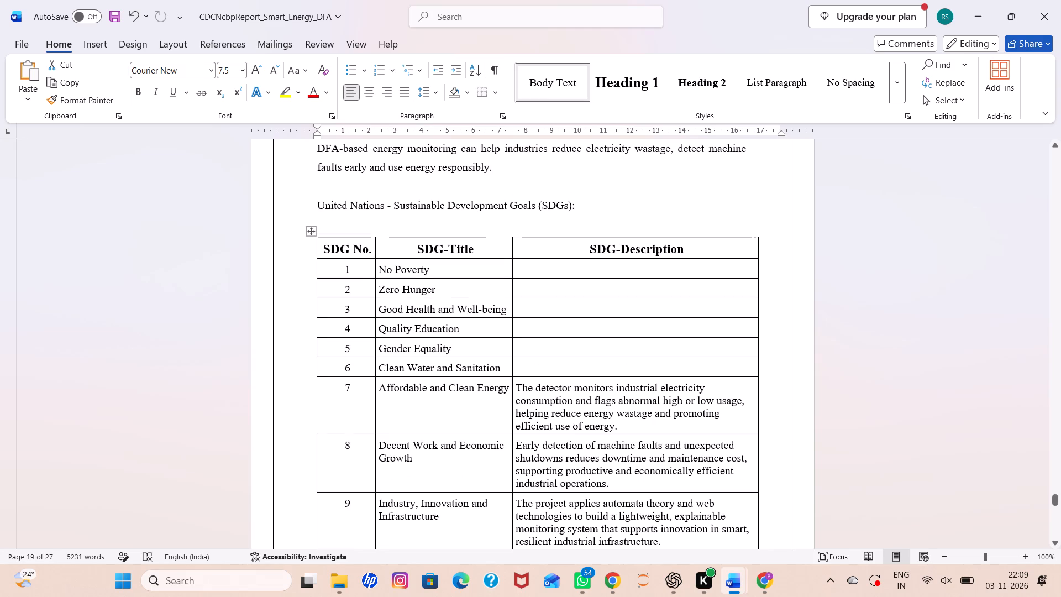
Switch to the original CDCNcbpReport and examine the rest of its SDG table and the conclusion text before it.
{"action": "left_click", "coordinate": [687, 527]}
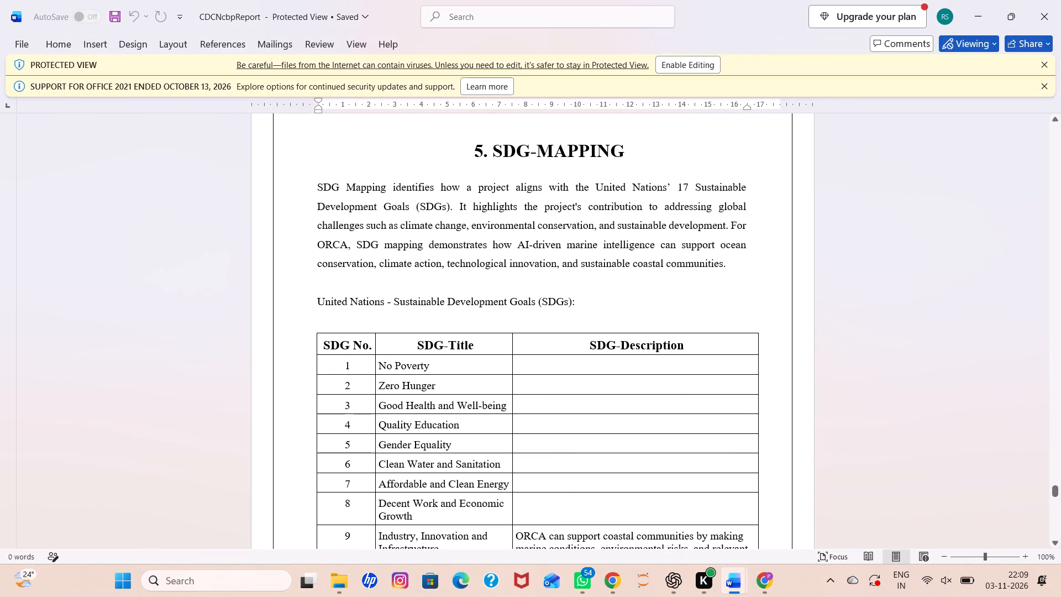
{"action": "scroll", "coordinate": [646, 462], "scroll_direction": "down", "scroll_amount": 4}
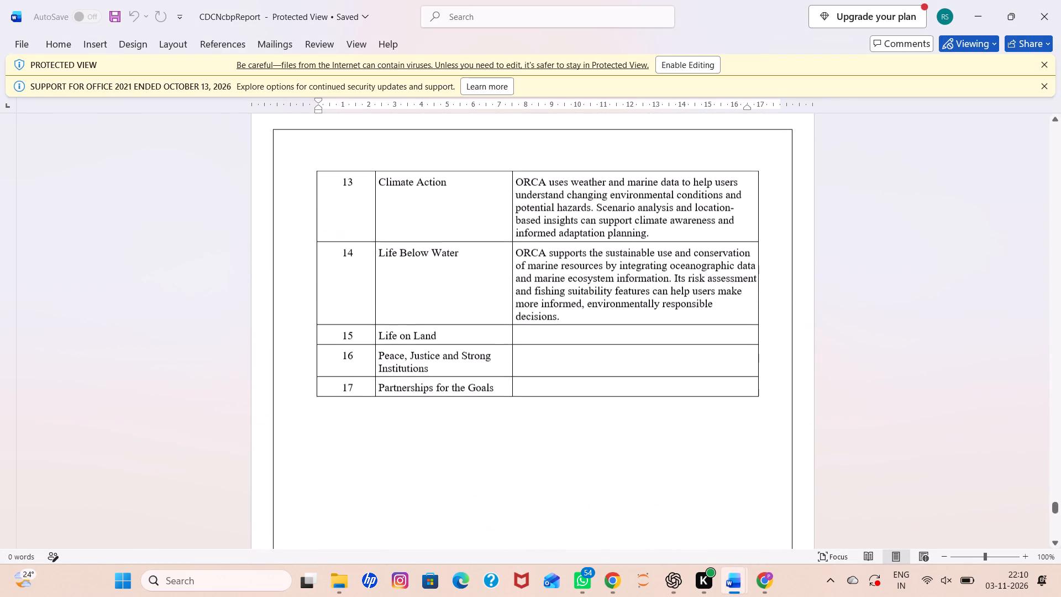
{"action": "scroll", "coordinate": [646, 462], "scroll_direction": "up", "scroll_amount": 6}
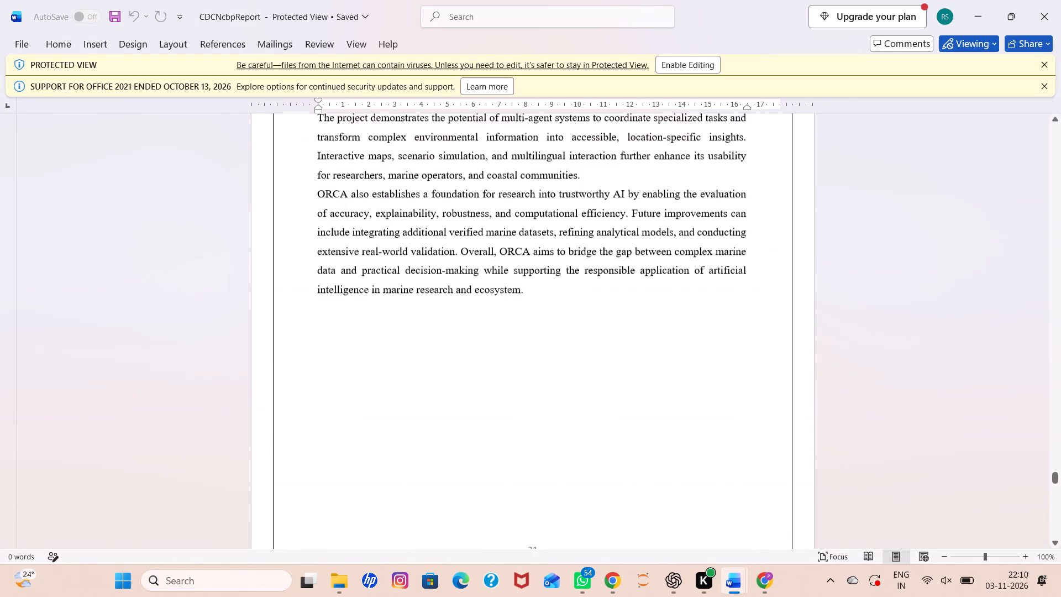
Examine the original report's Project Snippets figures, their captions and spacing, and the formatting of its code listings.
{"action": "scroll", "coordinate": [646, 462], "scroll_direction": "up", "scroll_amount": 1}
{"action": "scroll", "coordinate": [646, 462], "scroll_direction": "down", "scroll_amount": 1}
{"action": "scroll", "coordinate": [646, 462], "scroll_direction": "up", "scroll_amount": 2}
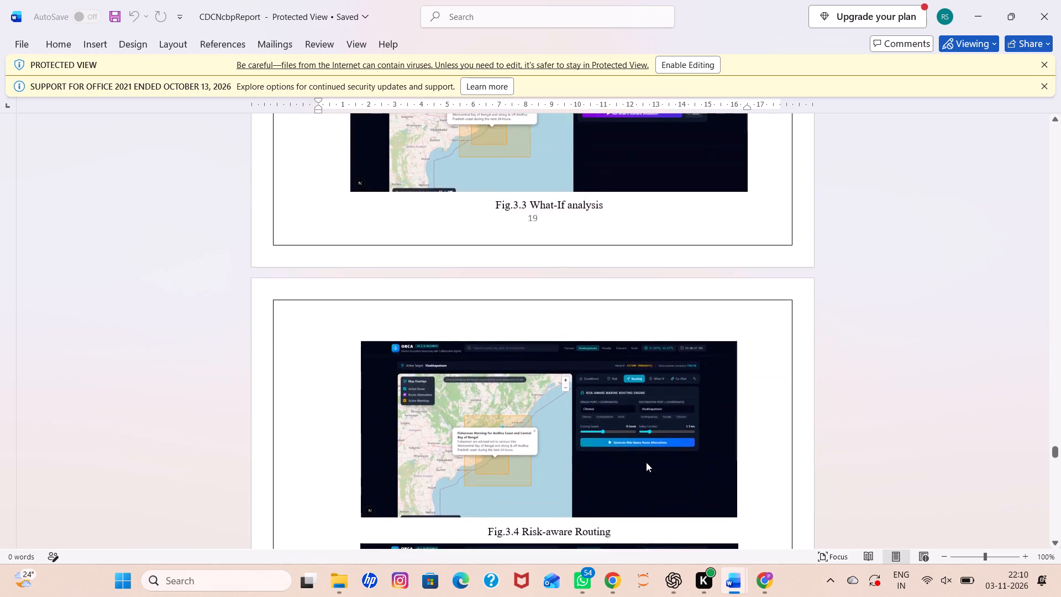
{"action": "scroll", "coordinate": [646, 462], "scroll_direction": "up", "scroll_amount": 4}
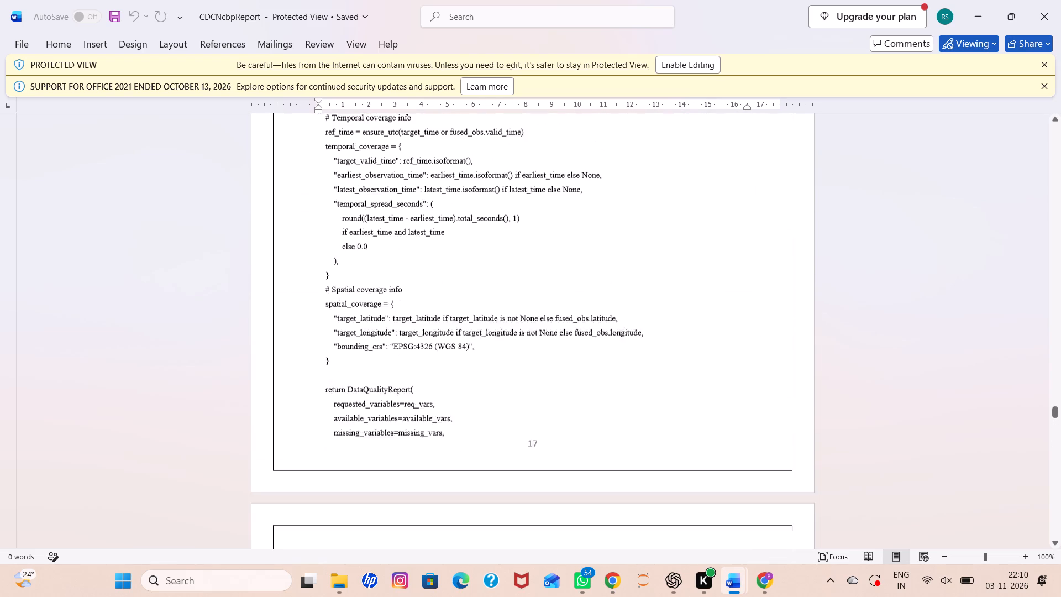
{"action": "scroll", "coordinate": [646, 462], "scroll_direction": "down", "scroll_amount": 3}
{"action": "scroll", "coordinate": [646, 462], "scroll_direction": "up", "scroll_amount": 1}
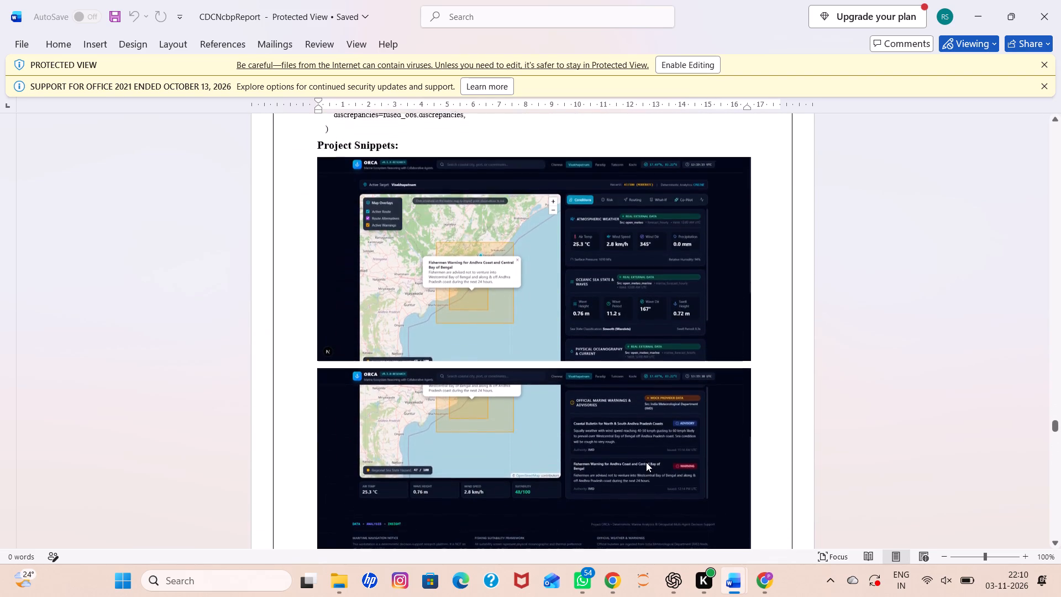
{"action": "scroll", "coordinate": [646, 462], "scroll_direction": "up", "scroll_amount": 3}
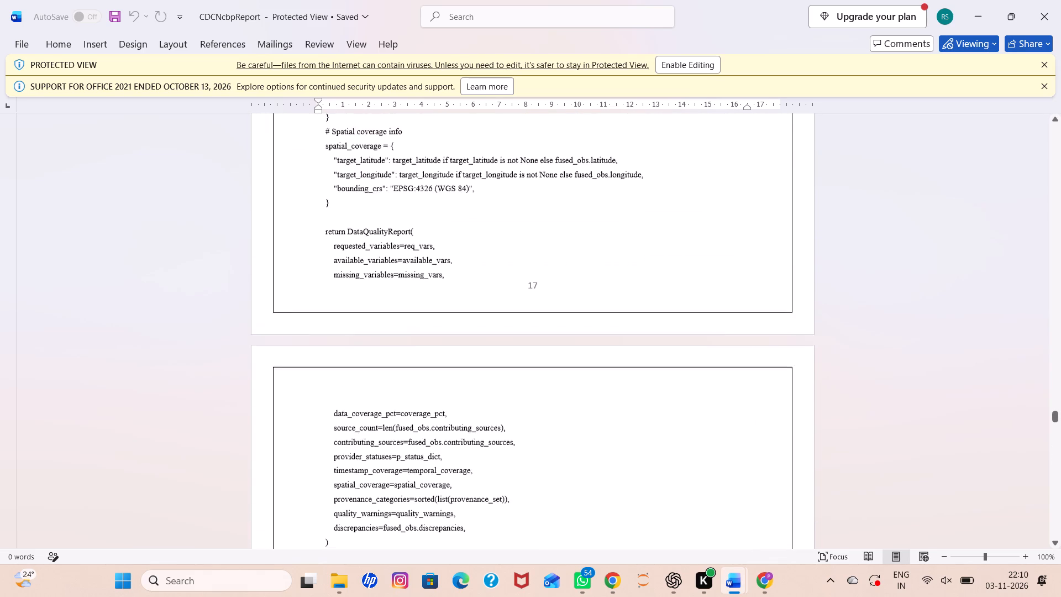
{"action": "scroll", "coordinate": [646, 462], "scroll_direction": "up", "scroll_amount": 3}
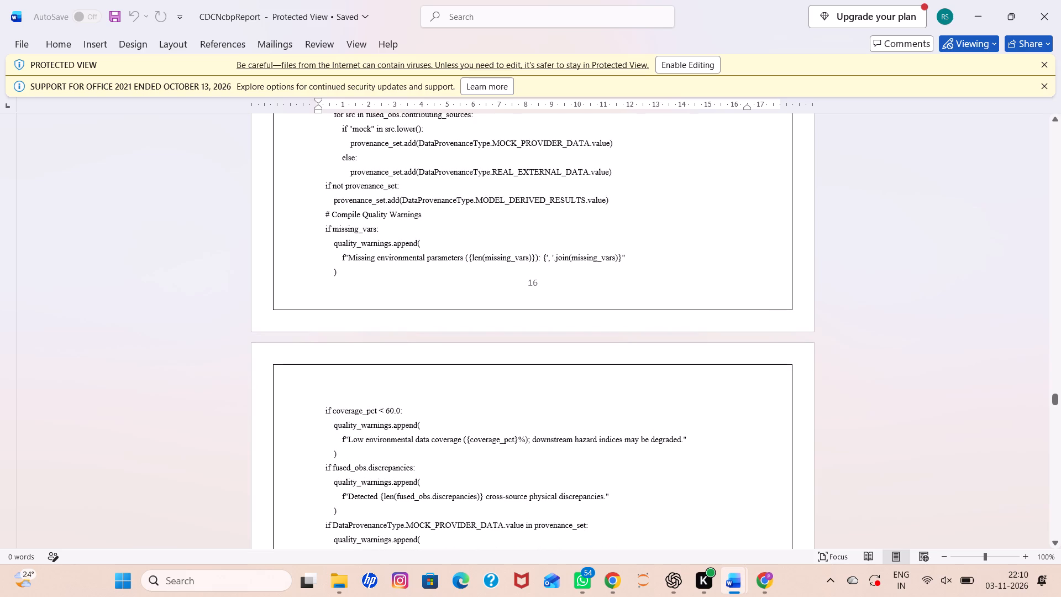
{"action": "scroll", "coordinate": [627, 475], "scroll_direction": "up", "scroll_amount": 2}
{"action": "scroll", "coordinate": [627, 475], "scroll_direction": "down", "scroll_amount": 7}
{"action": "scroll", "coordinate": [627, 475], "scroll_direction": "up", "scroll_amount": 1}
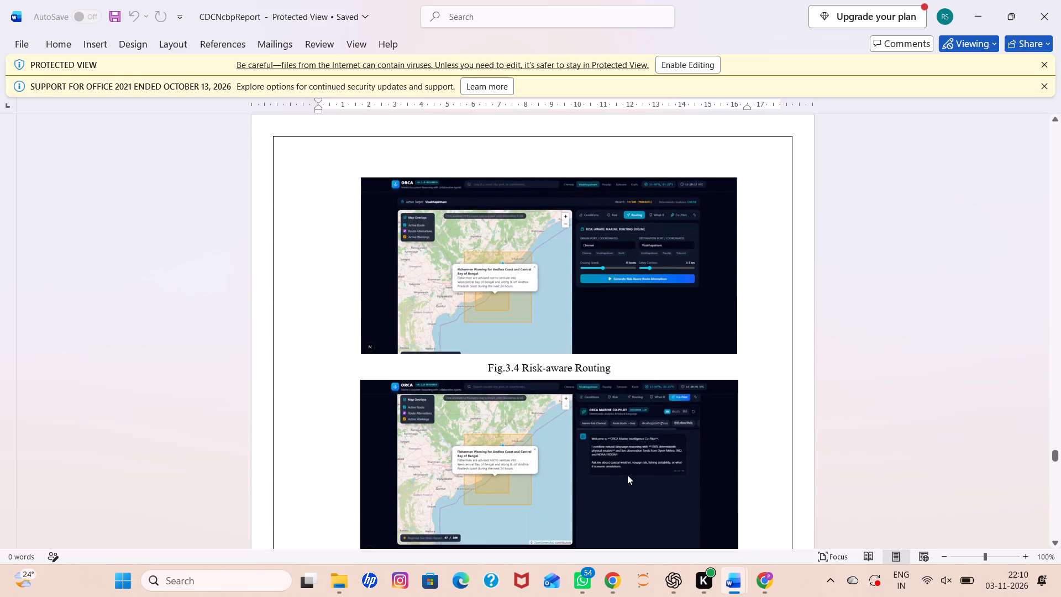
{"action": "scroll", "coordinate": [627, 475], "scroll_direction": "up", "scroll_amount": 13}
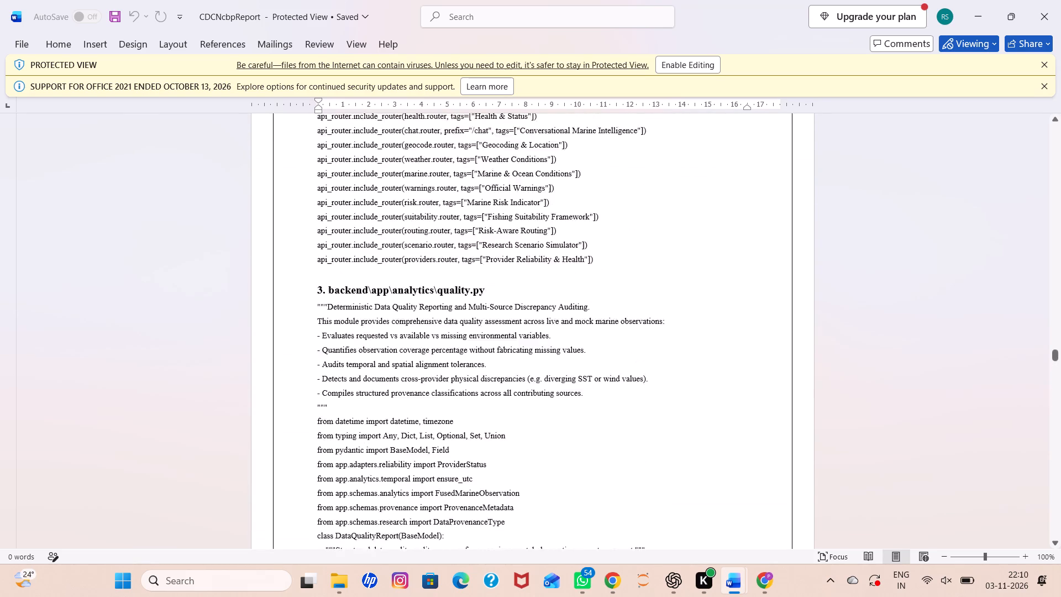
{"action": "scroll", "coordinate": [627, 475], "scroll_direction": "up", "scroll_amount": 6}
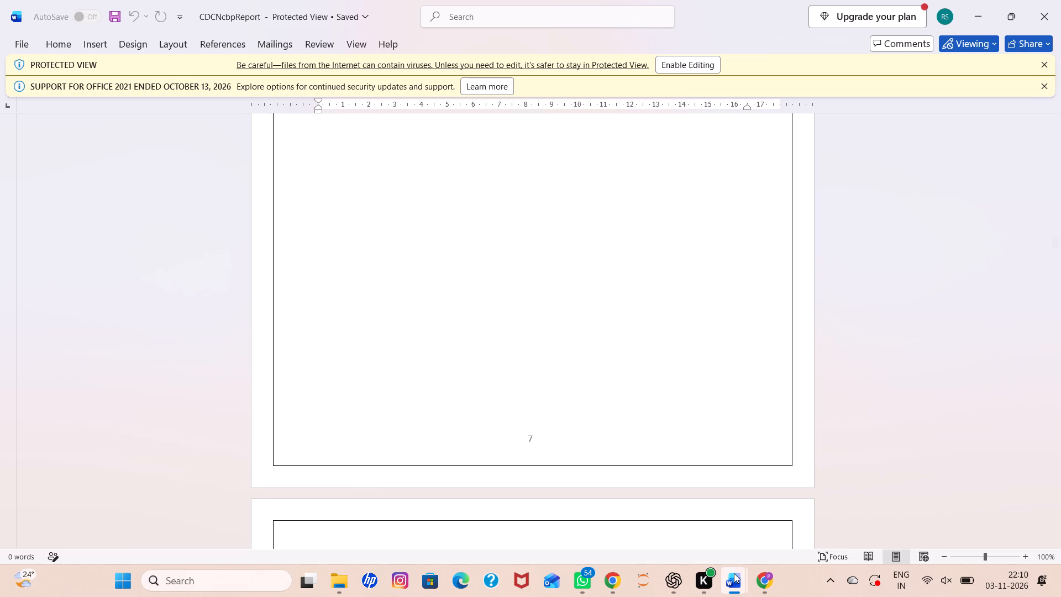
Return to CDCNcbpReport_Smart_Energy_DFA and check the layout of its figures and the space around the Project Snippets heading.
{"action": "left_click", "coordinate": [775, 522]}
{"action": "scroll", "coordinate": [701, 447], "scroll_direction": "up", "scroll_amount": 2}
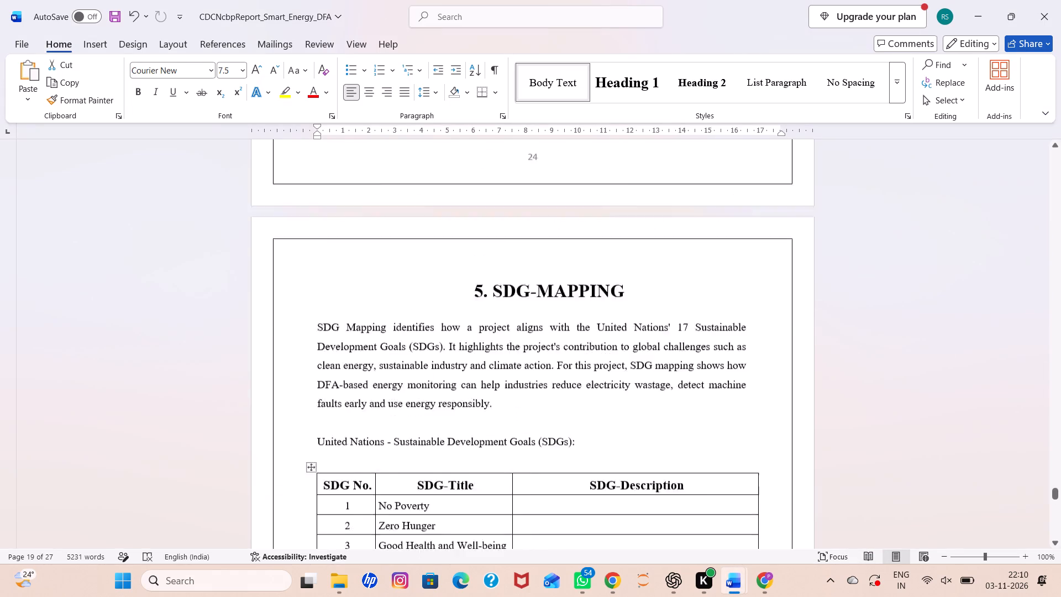
{"action": "scroll", "coordinate": [701, 447], "scroll_direction": "up", "scroll_amount": 4}
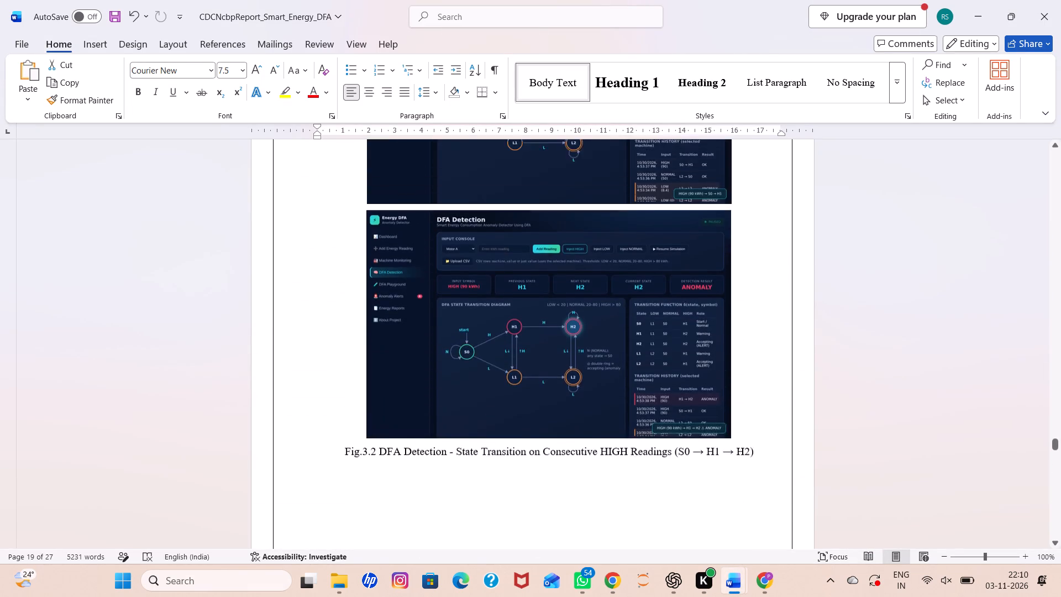
{"action": "scroll", "coordinate": [701, 447], "scroll_direction": "up", "scroll_amount": 5}
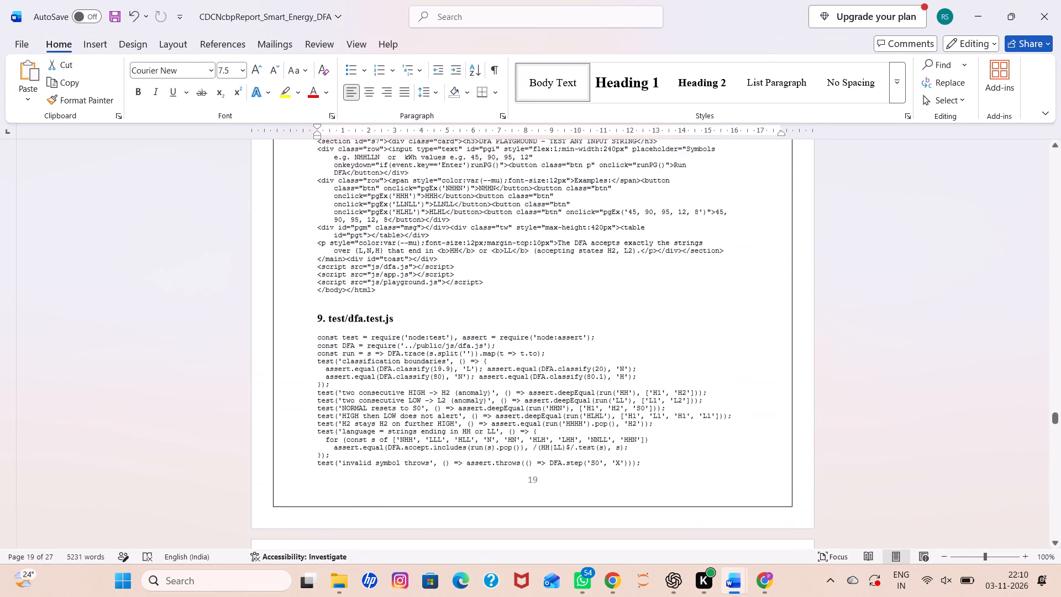
{"action": "scroll", "coordinate": [701, 447], "scroll_direction": "up", "scroll_amount": 2}
{"action": "scroll", "coordinate": [701, 447], "scroll_direction": "down", "scroll_amount": 5}
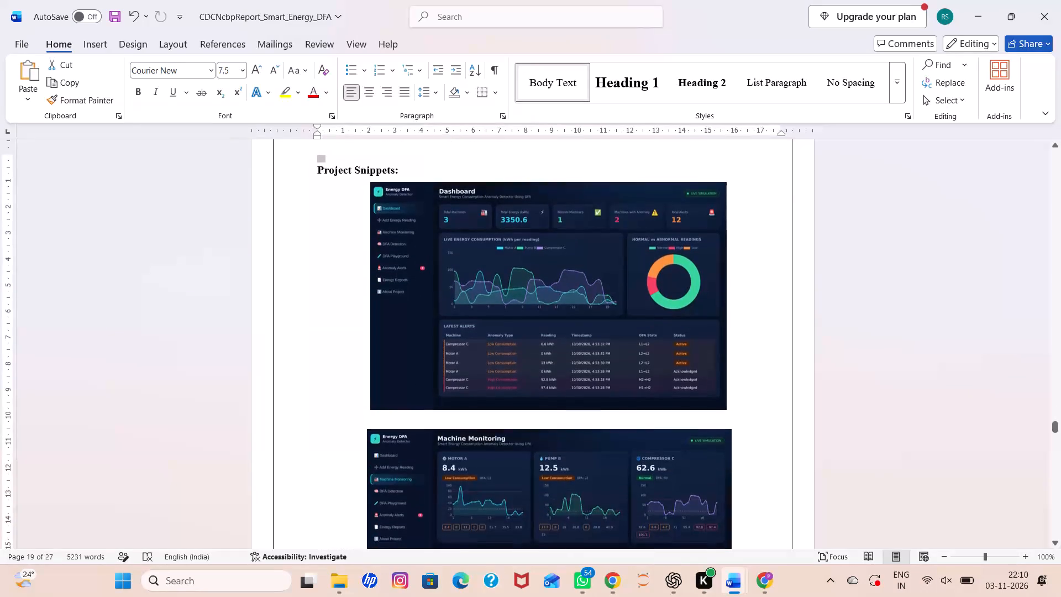
{"action": "scroll", "coordinate": [701, 447], "scroll_direction": "up", "scroll_amount": 1}
{"action": "left_click", "coordinate": [474, 333]}
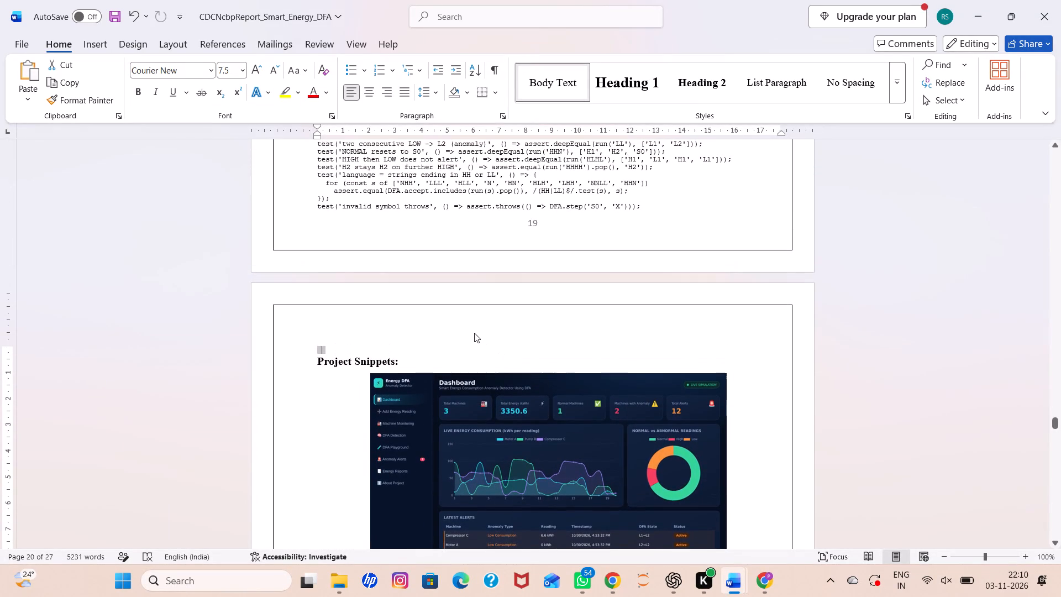
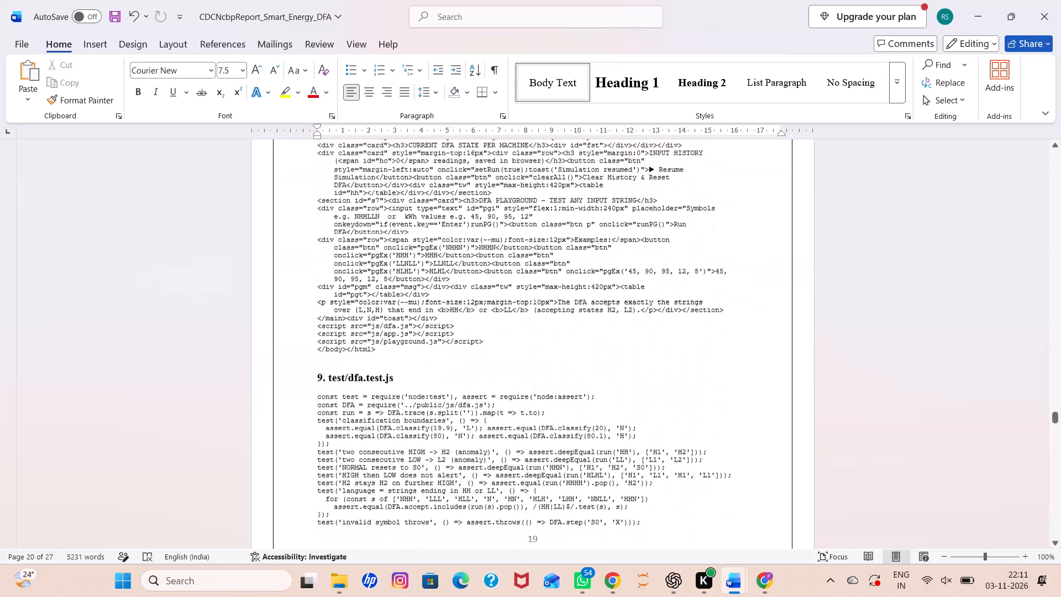
Examine the code listings and the DFA Design, transition table and test cases of the Implementation chapter.
{"action": "scroll", "coordinate": [367, 338], "scroll_direction": "up", "scroll_amount": 1}
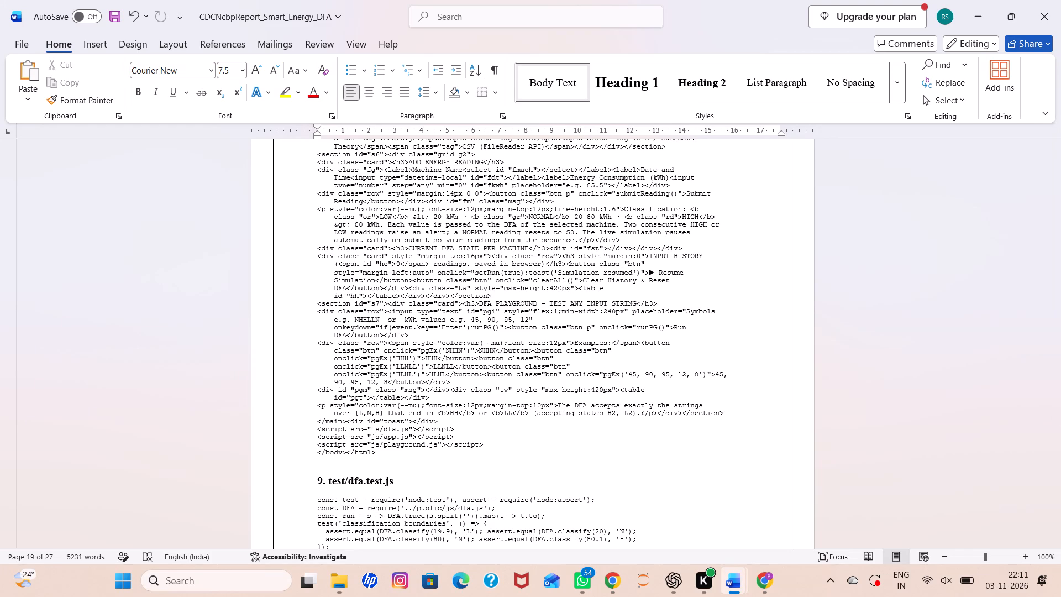
{"action": "scroll", "coordinate": [367, 338], "scroll_direction": "up", "scroll_amount": 5}
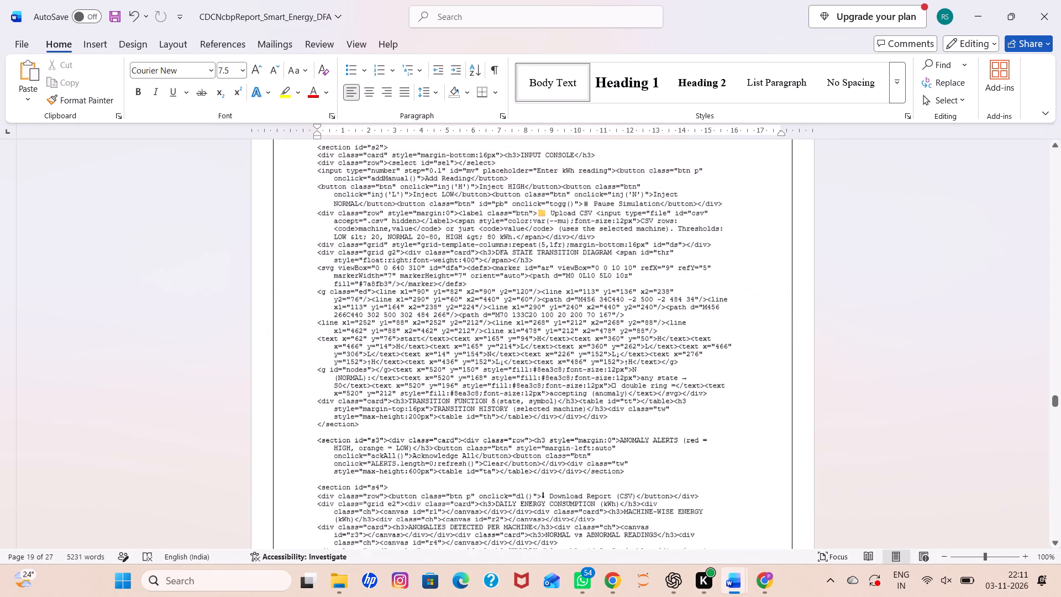
{"action": "scroll", "coordinate": [367, 338], "scroll_direction": "up", "scroll_amount": 5}
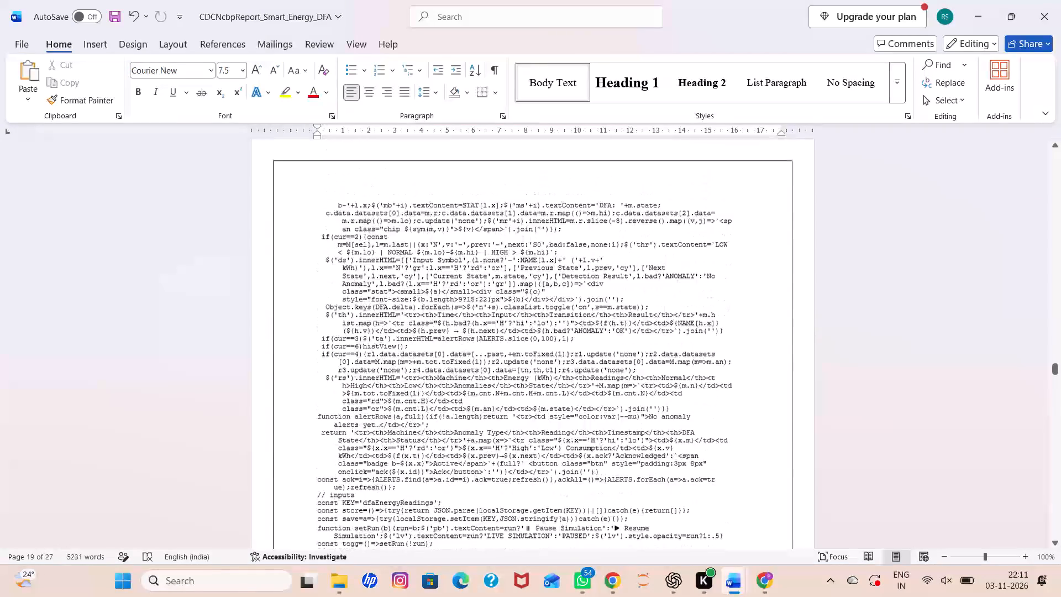
{"action": "scroll", "coordinate": [367, 338], "scroll_direction": "up", "scroll_amount": 5}
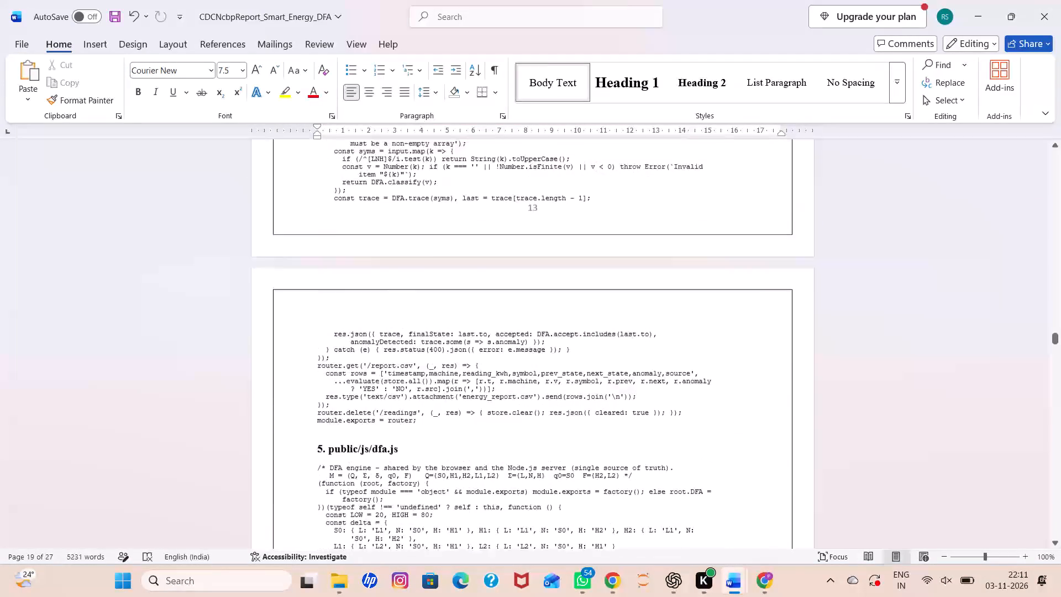
{"action": "scroll", "coordinate": [367, 338], "scroll_direction": "up", "scroll_amount": 3}
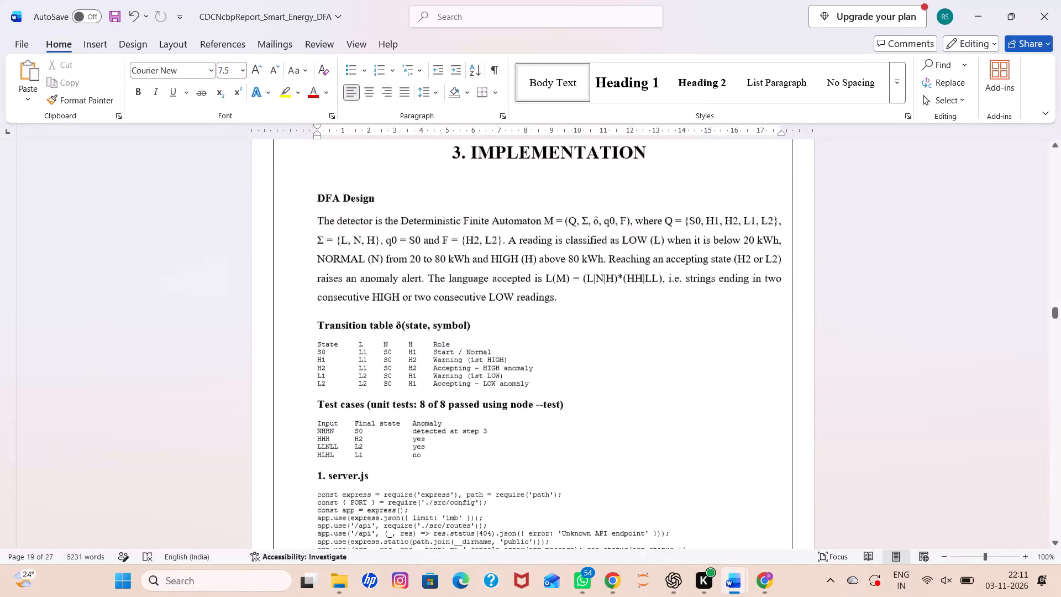
{"action": "scroll", "coordinate": [367, 338], "scroll_direction": "down", "scroll_amount": 1}
{"action": "scroll", "coordinate": [367, 338], "scroll_direction": "up", "scroll_amount": 1}
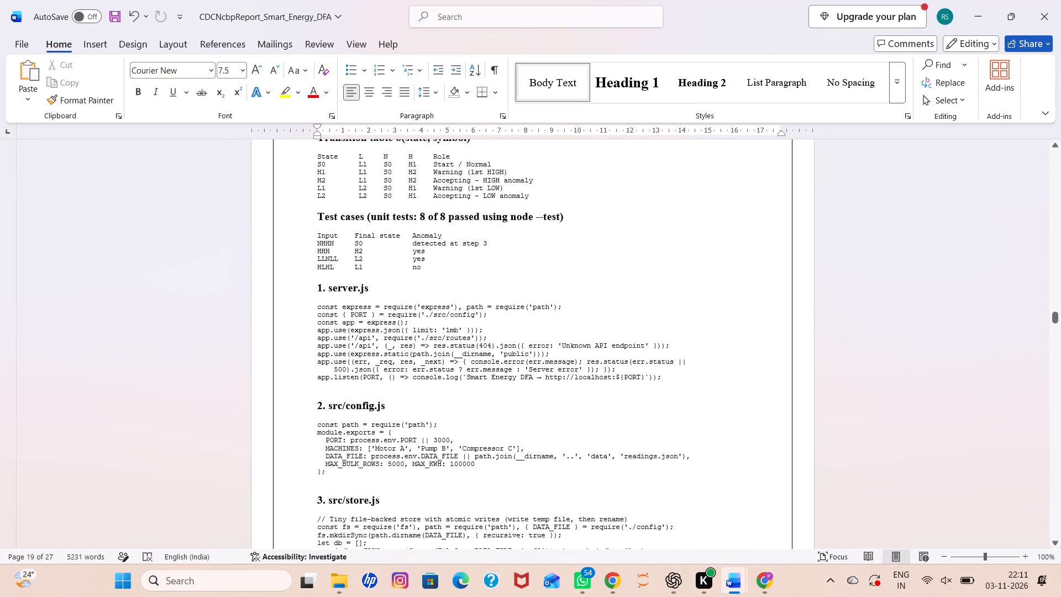
{"action": "scroll", "coordinate": [367, 338], "scroll_direction": "up", "scroll_amount": 2}
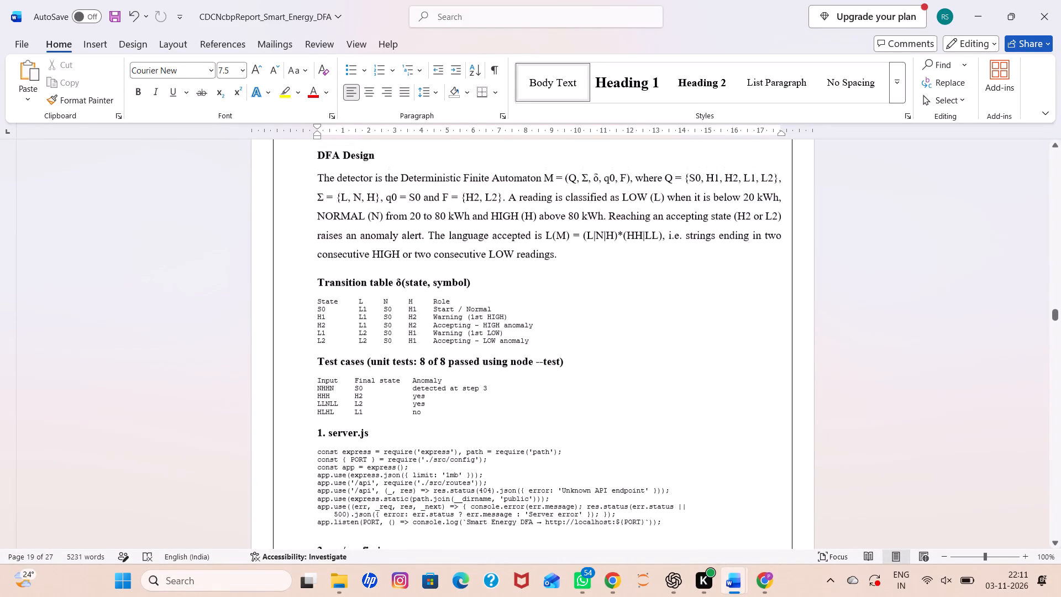
{"action": "scroll", "coordinate": [367, 338], "scroll_direction": "up", "scroll_amount": 1}
{"action": "scroll", "coordinate": [367, 338], "scroll_direction": "down", "scroll_amount": 1}
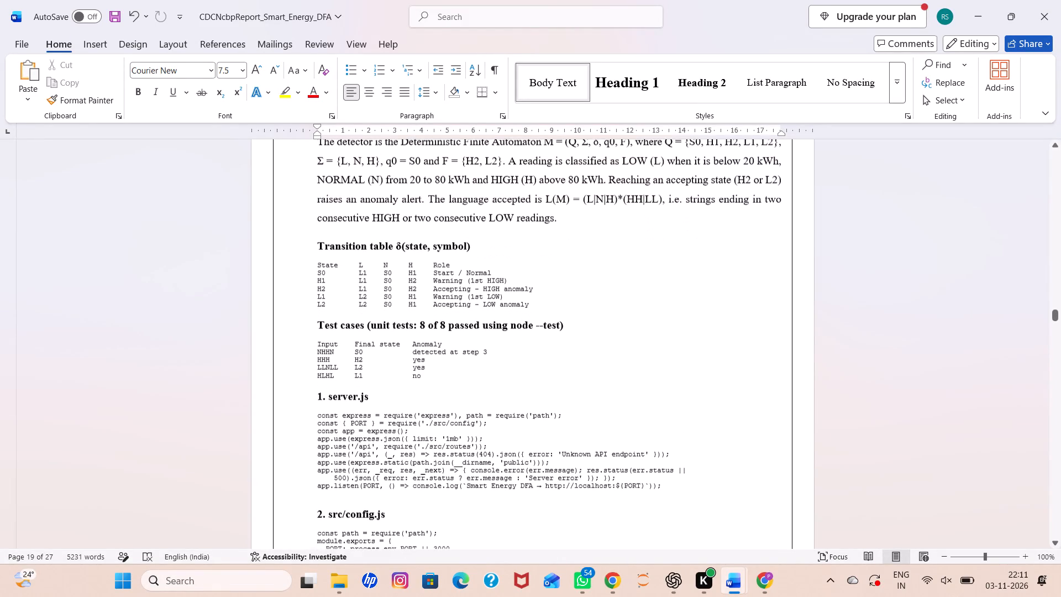
{"action": "scroll", "coordinate": [367, 338], "scroll_direction": "down", "scroll_amount": 10}
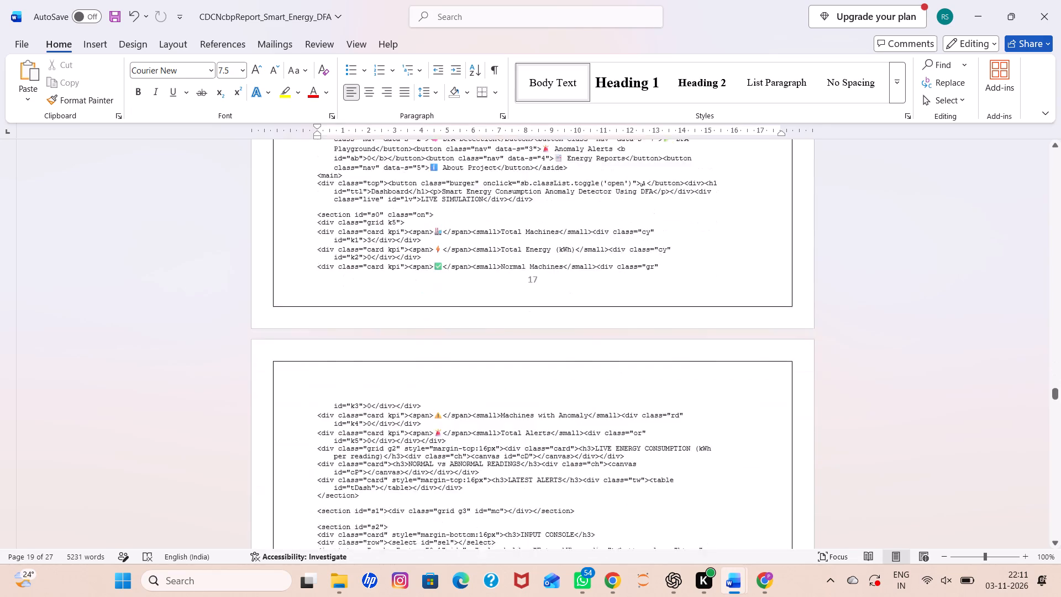
{"action": "scroll", "coordinate": [367, 338], "scroll_direction": "down", "scroll_amount": 9}
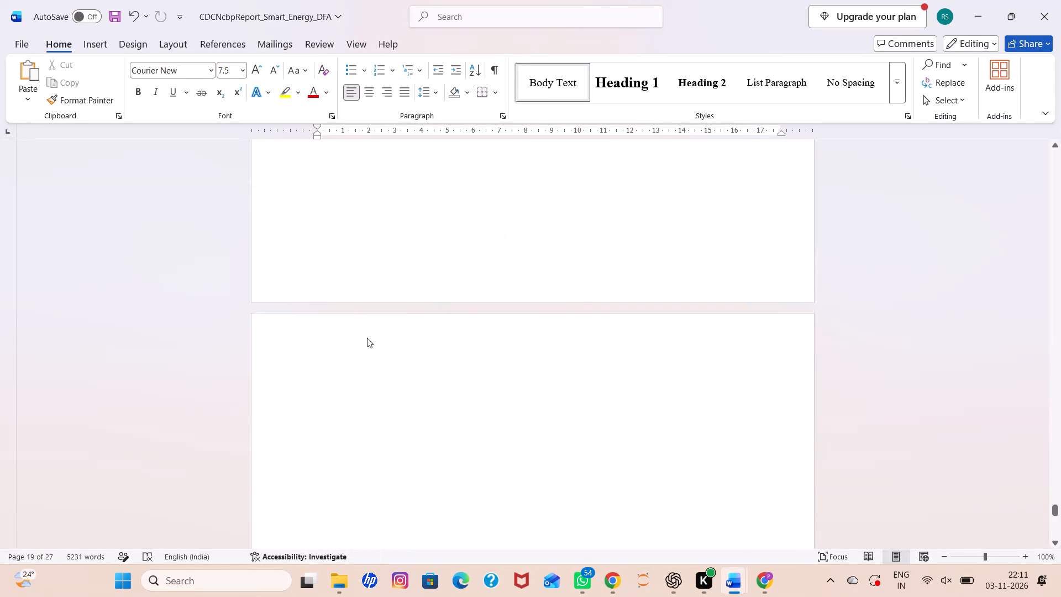
{"action": "scroll", "coordinate": [367, 338], "scroll_direction": "down", "scroll_amount": 1}
Set the date of submission on the Declaration page to 2-11-2026.
{"action": "scroll", "coordinate": [367, 338], "scroll_direction": "up", "scroll_amount": 19}
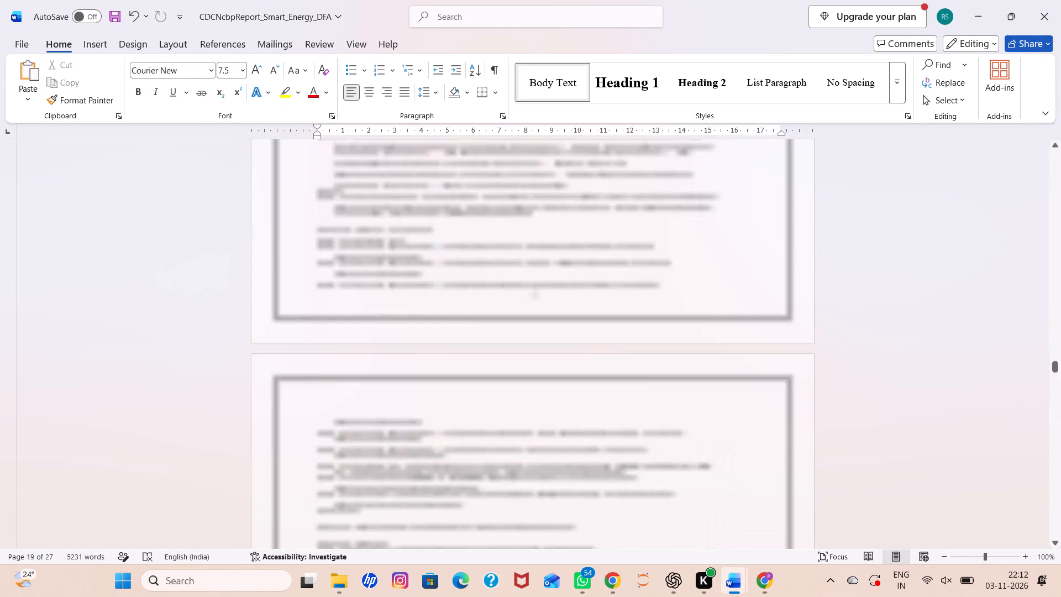
{"action": "scroll", "coordinate": [367, 338], "scroll_direction": "up", "scroll_amount": 12}
{"action": "scroll", "coordinate": [367, 338], "scroll_direction": "down", "scroll_amount": 2}
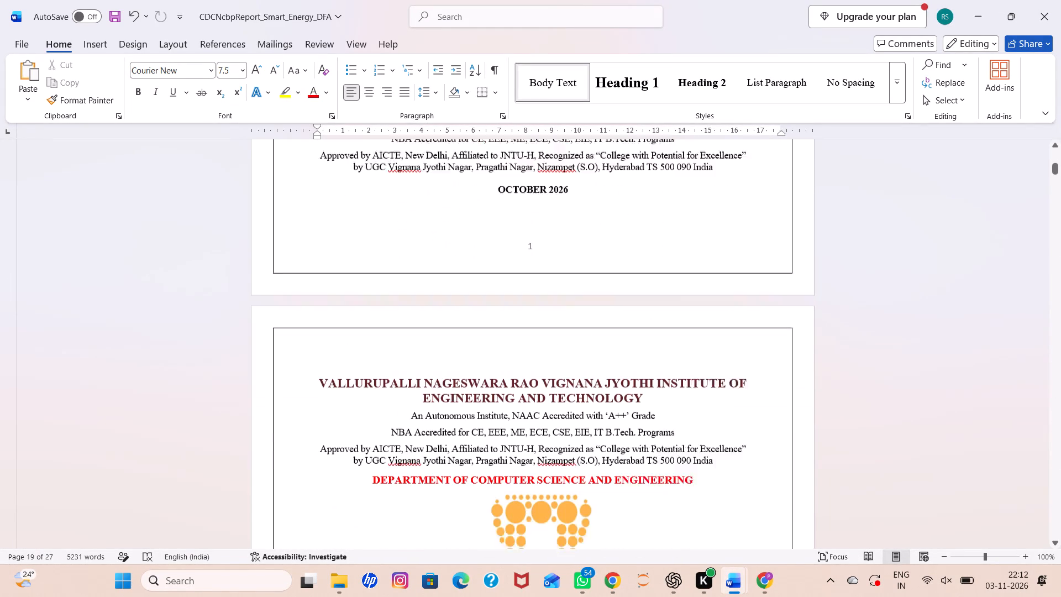
{"action": "scroll", "coordinate": [367, 338], "scroll_direction": "down", "scroll_amount": 6}
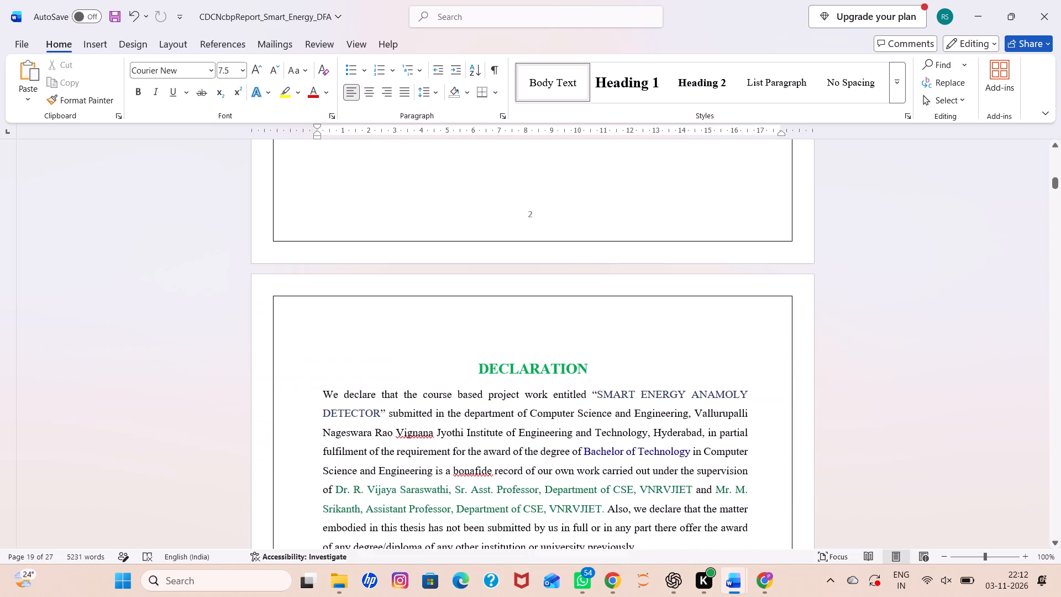
{"action": "scroll", "coordinate": [367, 338], "scroll_direction": "down", "scroll_amount": 2}
{"action": "scroll", "coordinate": [367, 338], "scroll_direction": "up", "scroll_amount": 2}
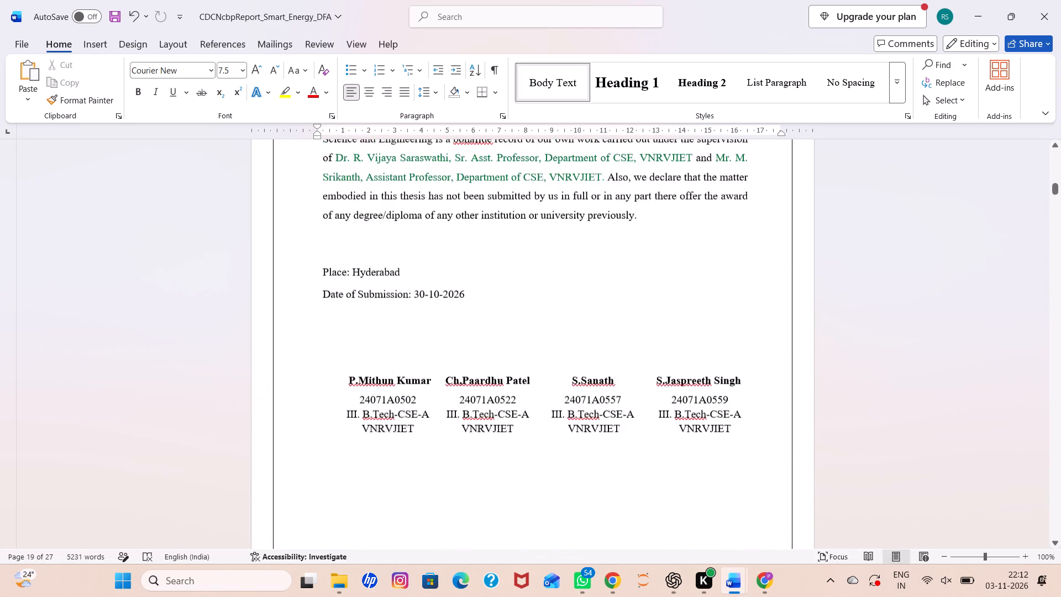
{"action": "scroll", "coordinate": [367, 338], "scroll_direction": "up", "scroll_amount": 1}
{"action": "scroll", "coordinate": [367, 338], "scroll_direction": "down", "scroll_amount": 2}
{"action": "scroll", "coordinate": [367, 338], "scroll_direction": "up", "scroll_amount": 1}
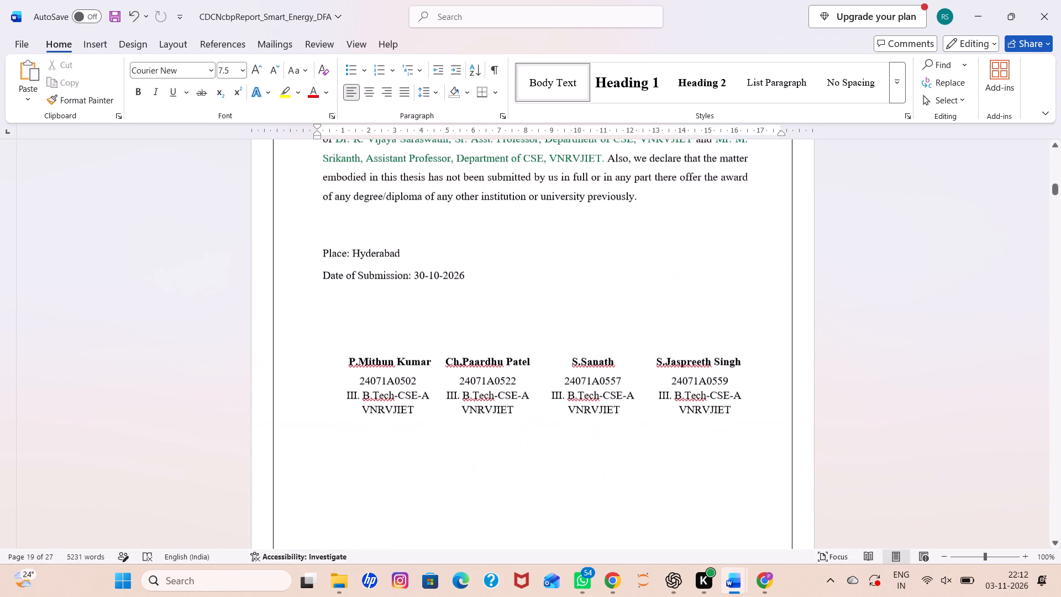
{"action": "scroll", "coordinate": [367, 338], "scroll_direction": "down", "scroll_amount": 1}
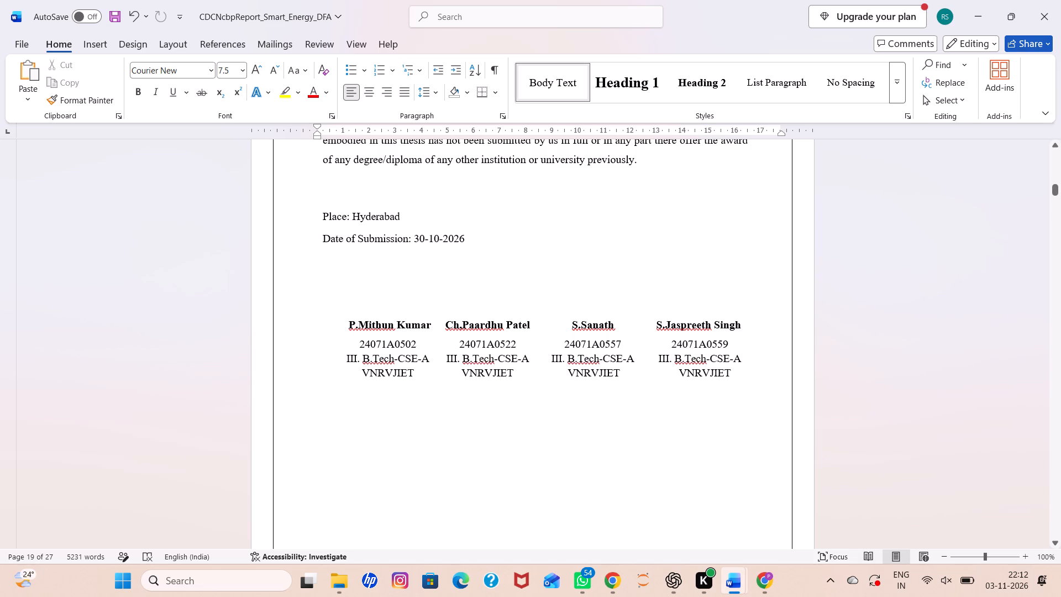
{"action": "left_click", "coordinate": [440, 238]}
{"action": "key", "text": "BackSpace"}
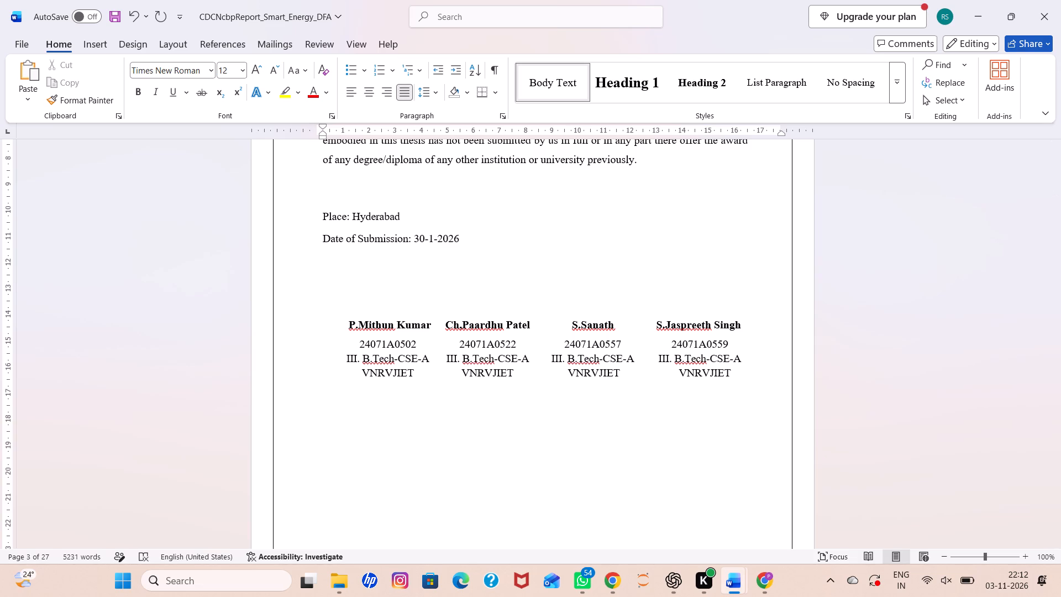
{"action": "key", "text": "1"}
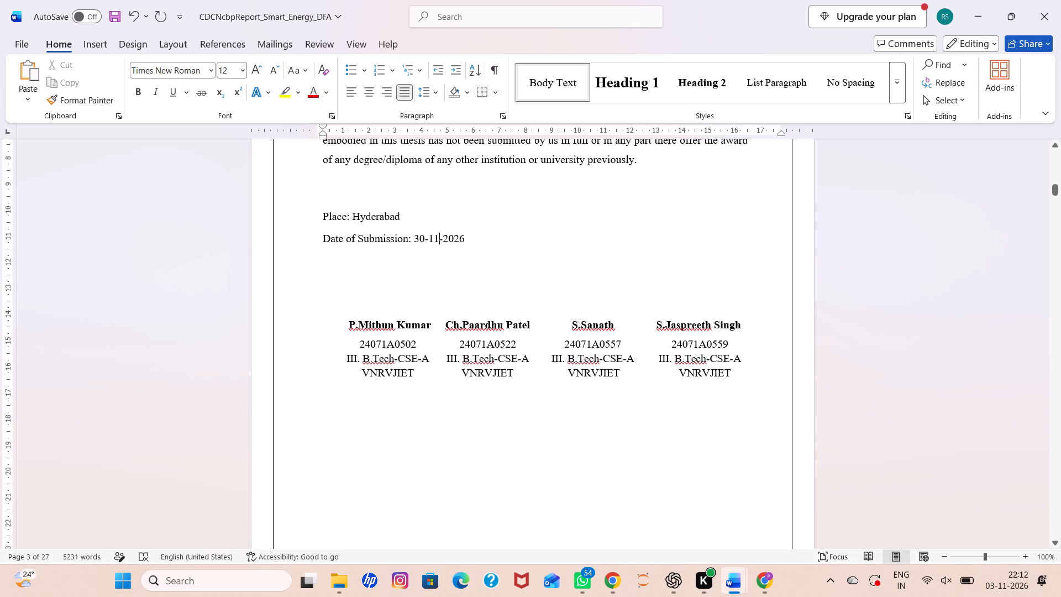
{"action": "left_click", "coordinate": [424, 239]}
{"action": "key", "text": "BackSpace"}
{"action": "key", "text": "BackSpace"}
{"action": "key", "text": "2"}
Examine the index, the list of figures and the first code listings and tables of the Implementation chapter.
{"action": "scroll", "coordinate": [424, 239], "scroll_direction": "down", "scroll_amount": 2}
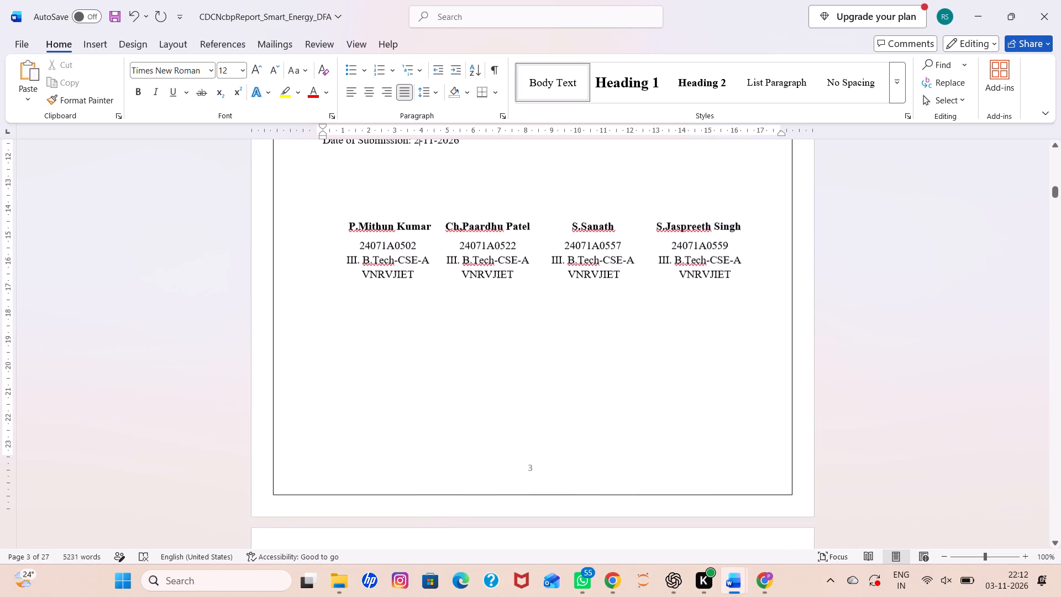
{"action": "scroll", "coordinate": [424, 239], "scroll_direction": "down", "scroll_amount": 3}
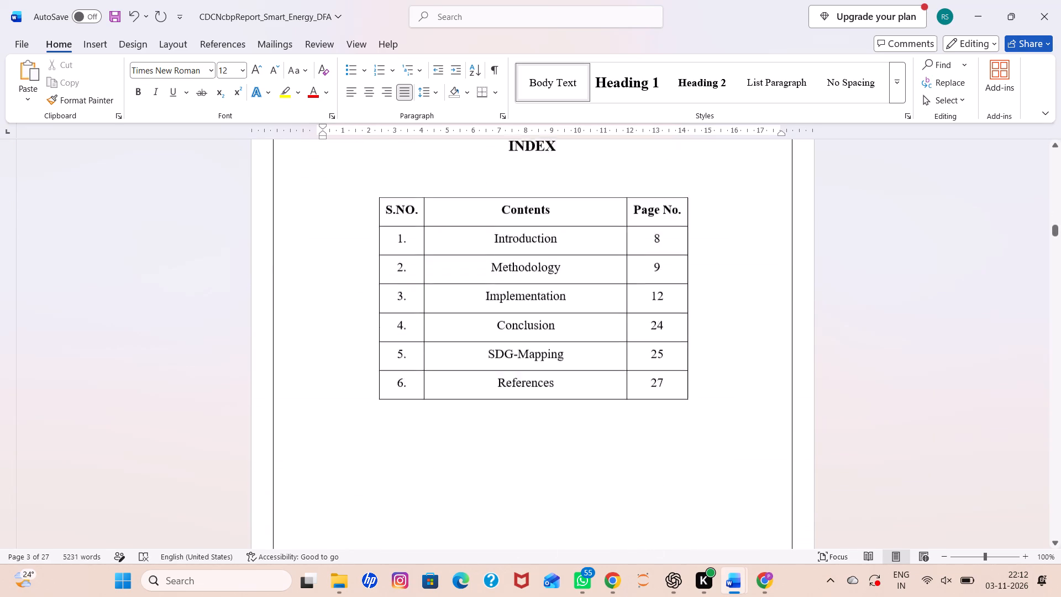
{"action": "scroll", "coordinate": [424, 239], "scroll_direction": "down", "scroll_amount": 1}
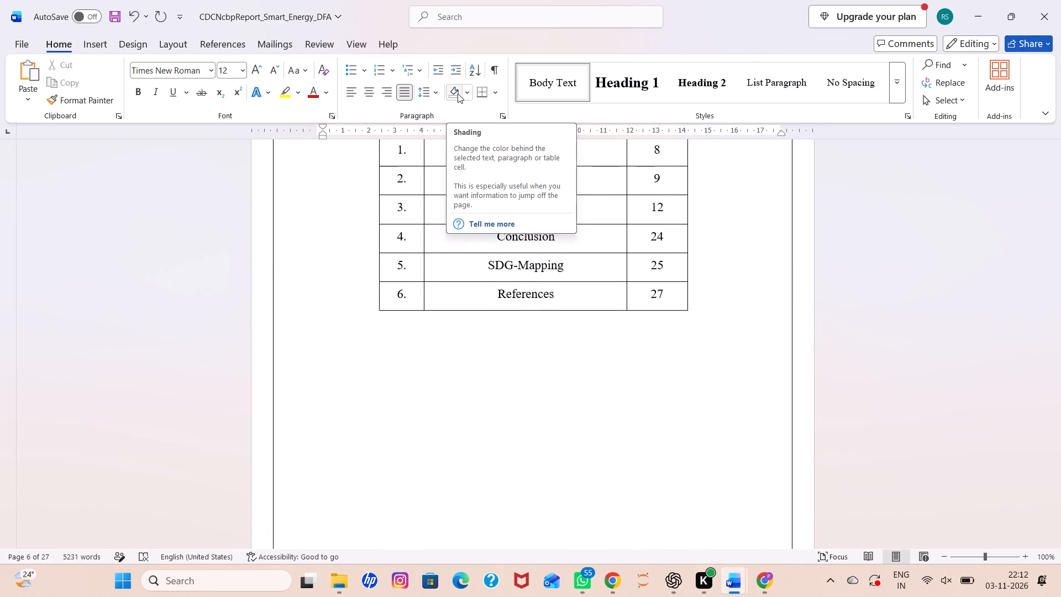
{"action": "scroll", "coordinate": [398, 153], "scroll_direction": "down", "scroll_amount": 4}
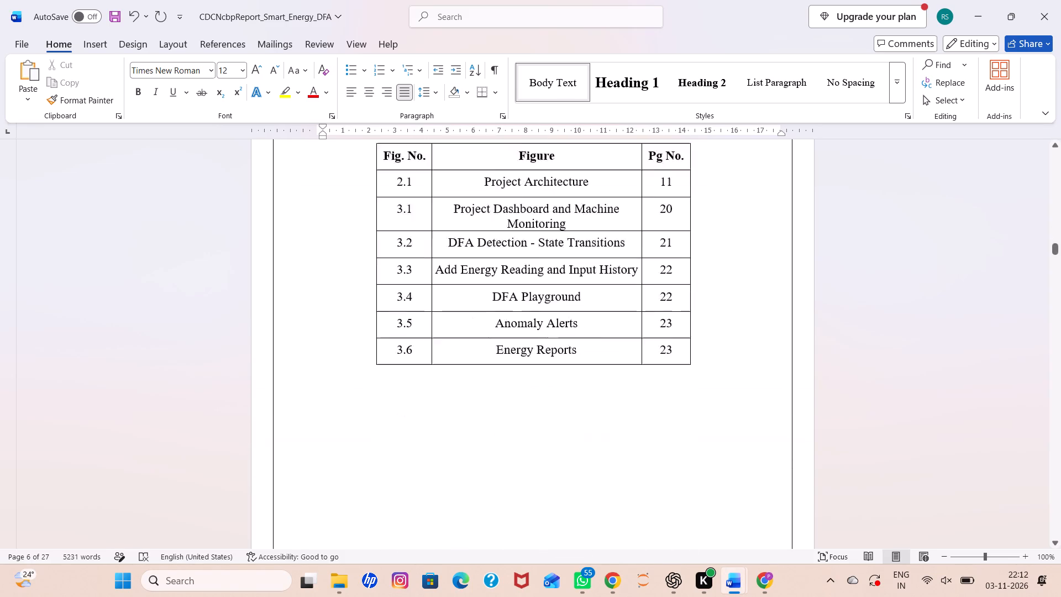
{"action": "scroll", "coordinate": [398, 153], "scroll_direction": "down", "scroll_amount": 9}
{"action": "scroll", "coordinate": [398, 153], "scroll_direction": "up", "scroll_amount": 1}
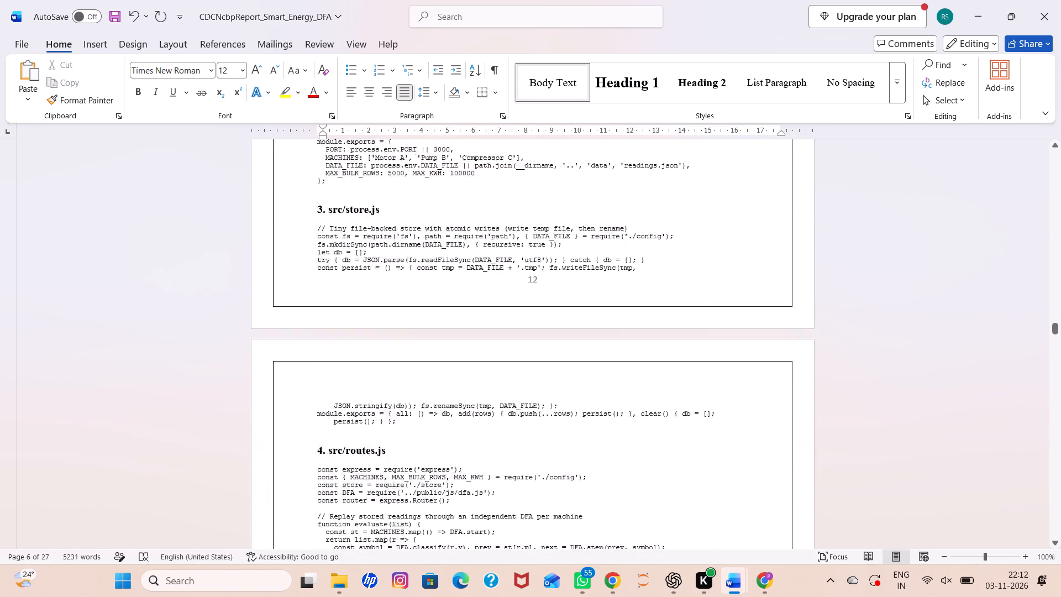
{"action": "scroll", "coordinate": [398, 153], "scroll_direction": "up", "scroll_amount": 1}
{"action": "scroll", "coordinate": [398, 153], "scroll_direction": "down", "scroll_amount": 1}
{"action": "scroll", "coordinate": [398, 153], "scroll_direction": "up", "scroll_amount": 1}
{"action": "scroll", "coordinate": [398, 153], "scroll_direction": "down", "scroll_amount": 3}
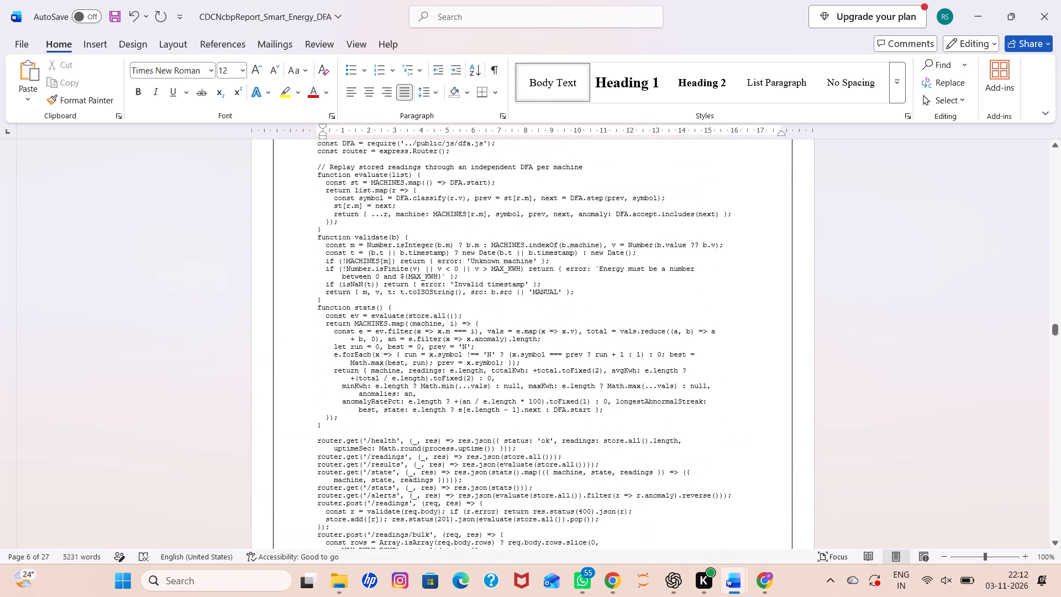
{"action": "scroll", "coordinate": [388, 192], "scroll_direction": "up", "scroll_amount": 2}
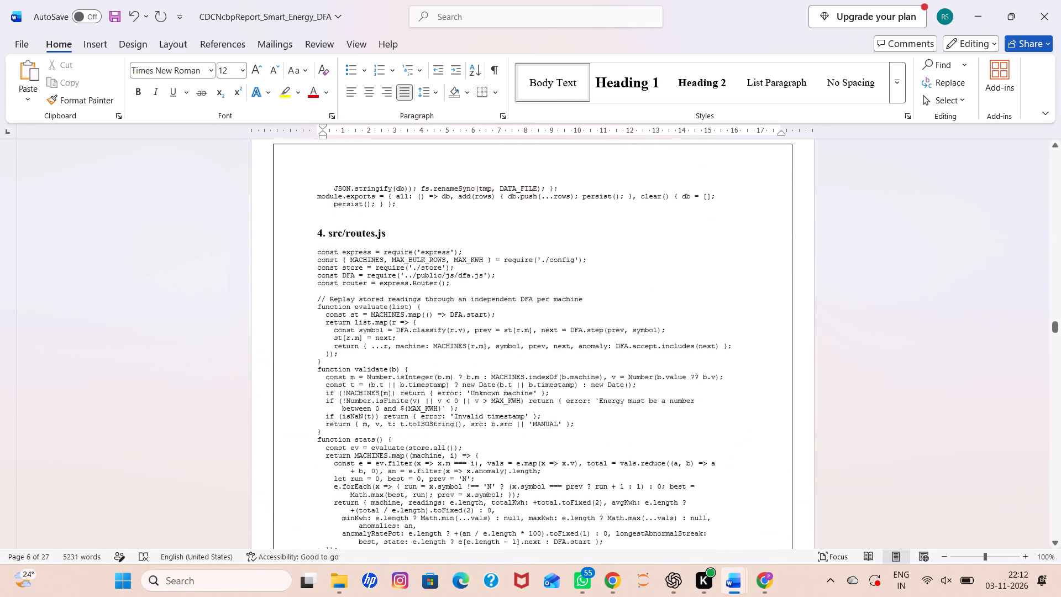
{"action": "scroll", "coordinate": [388, 192], "scroll_direction": "up", "scroll_amount": 3}
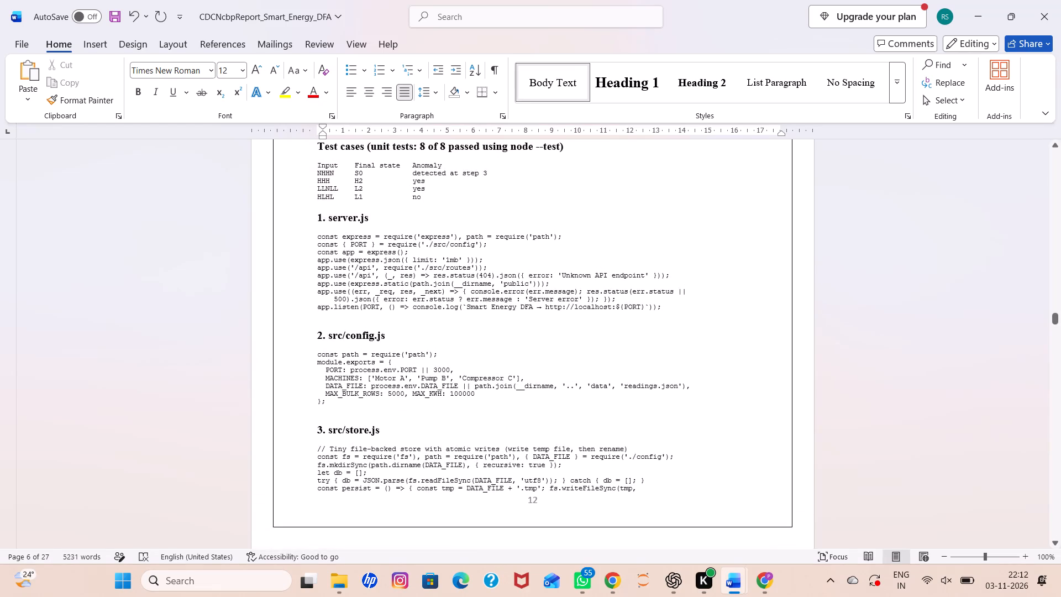
{"action": "scroll", "coordinate": [386, 200], "scroll_direction": "up", "scroll_amount": 1}
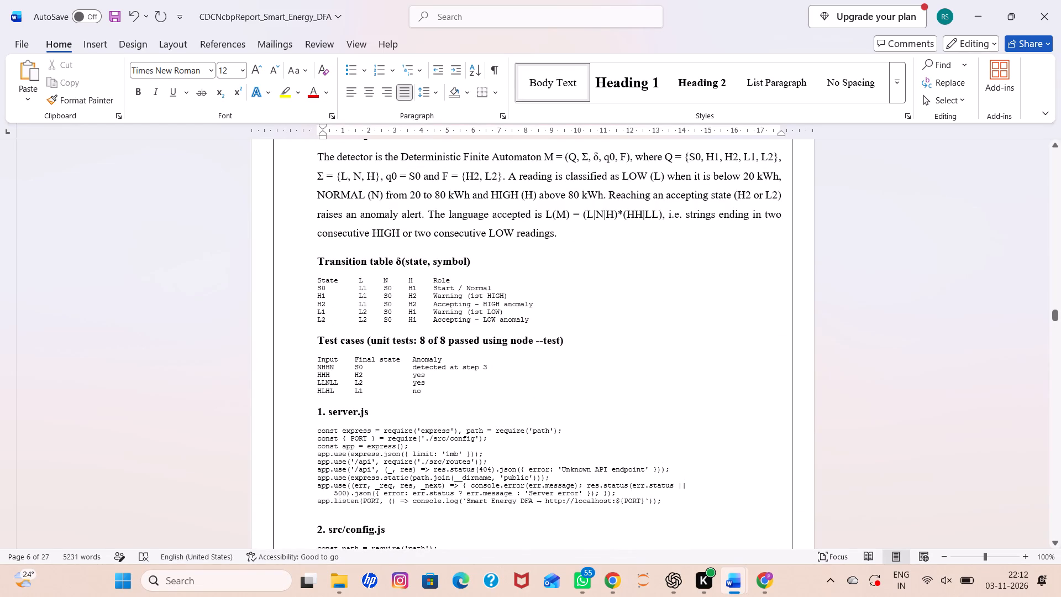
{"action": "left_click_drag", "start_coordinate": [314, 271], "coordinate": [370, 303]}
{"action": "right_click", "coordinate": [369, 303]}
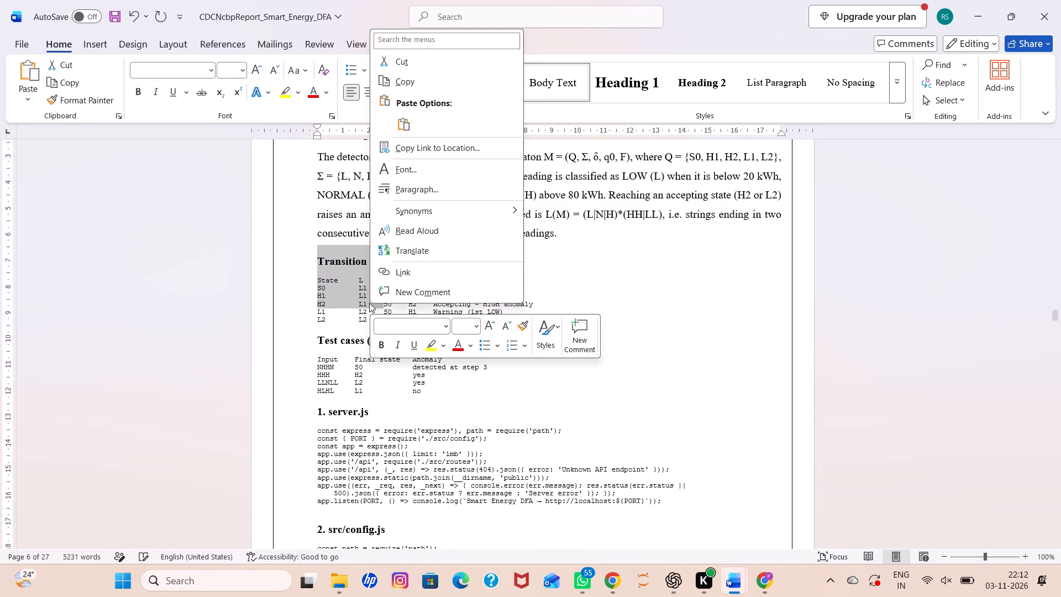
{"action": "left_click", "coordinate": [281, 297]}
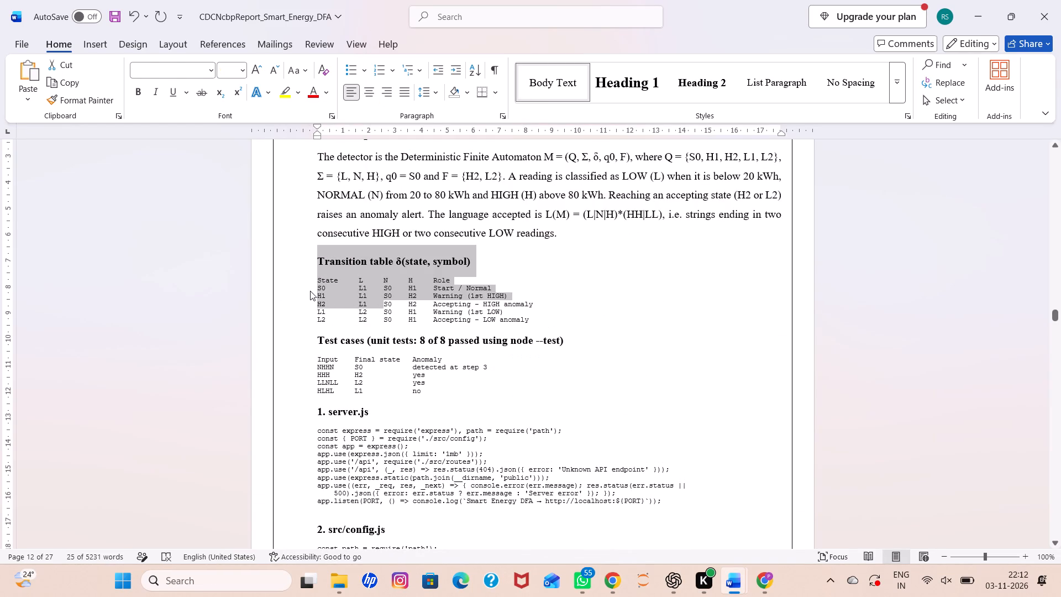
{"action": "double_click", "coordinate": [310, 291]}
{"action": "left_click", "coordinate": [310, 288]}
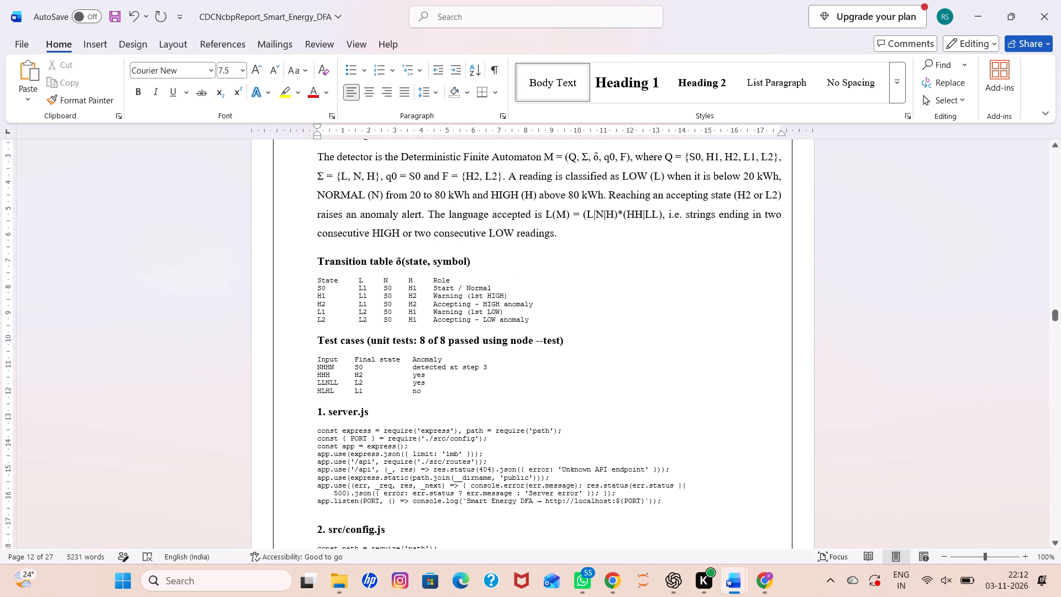
Shade the state rows under the Transition table δ(state, symbol) heading black, including the State/L/N/H/Role header line.
{"action": "left_click_drag", "start_coordinate": [315, 277], "coordinate": [459, 322]}
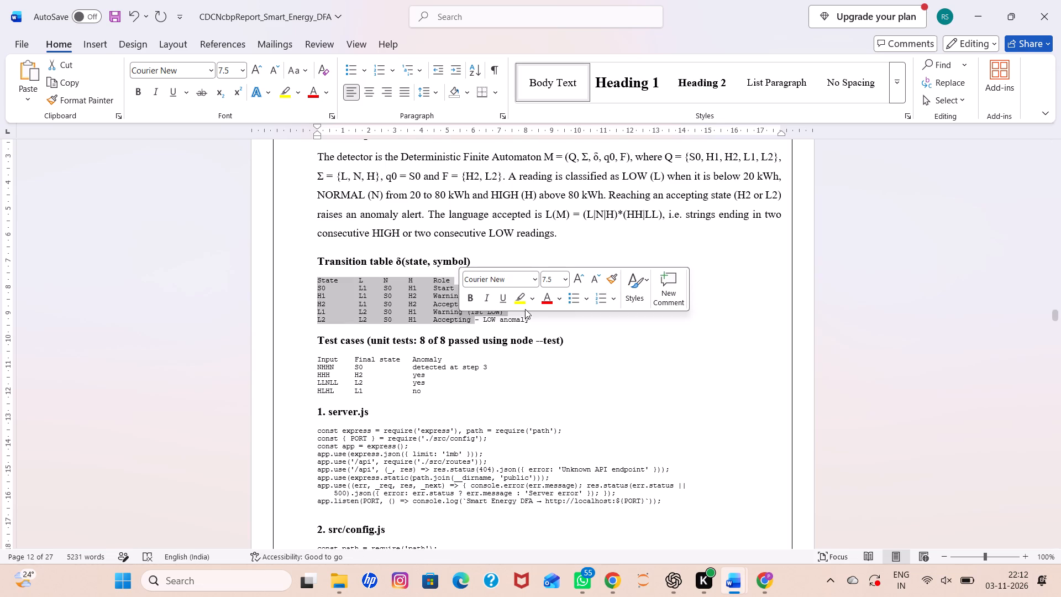
{"action": "left_click", "coordinate": [537, 319]}
{"action": "left_click_drag", "start_coordinate": [537, 319], "coordinate": [482, 301]}
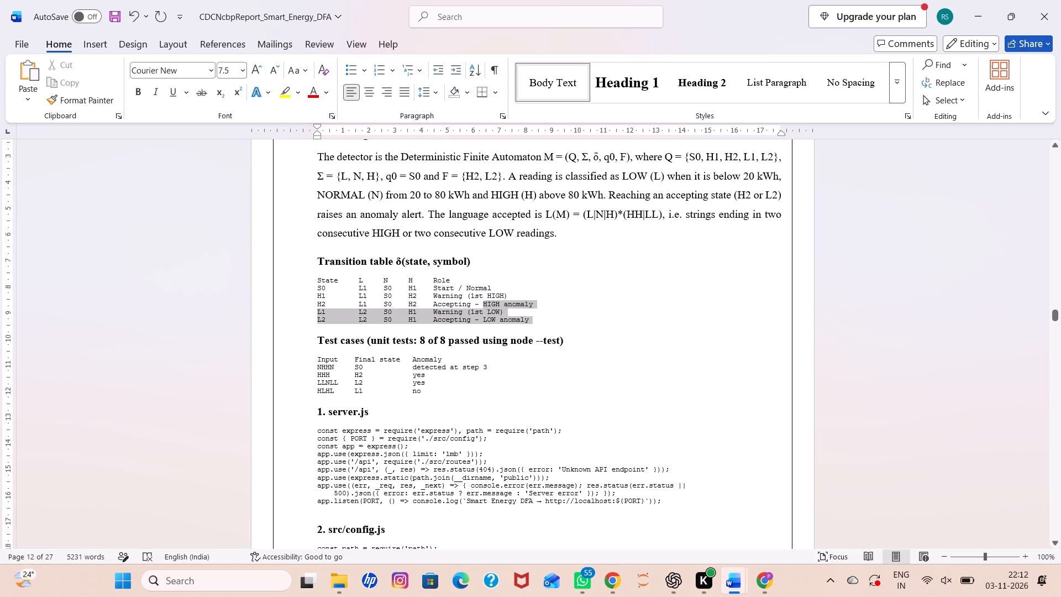
{"action": "left_click_drag", "start_coordinate": [482, 301], "coordinate": [316, 276]}
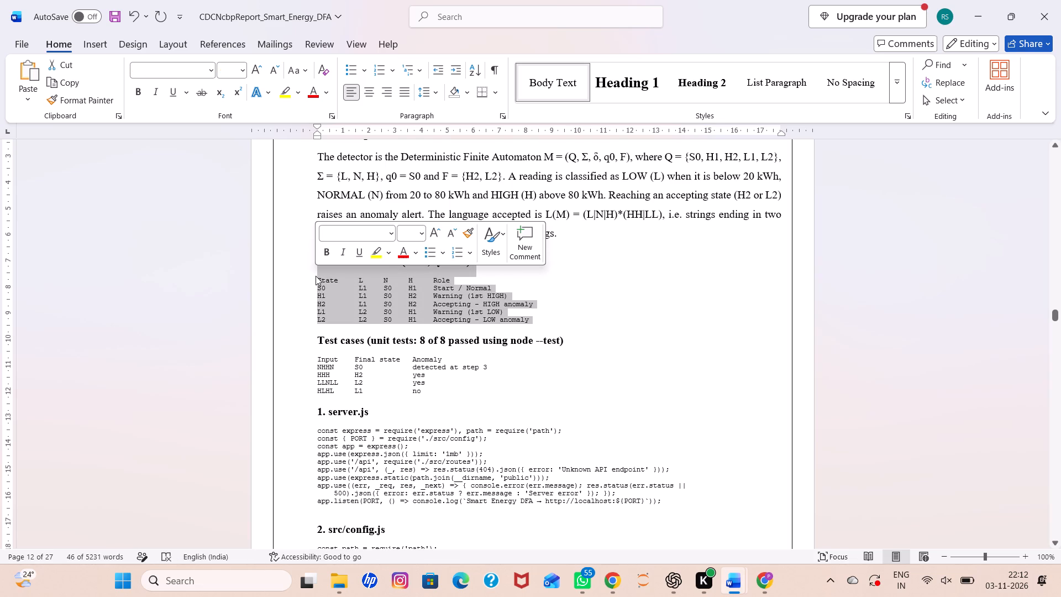
{"action": "left_click", "coordinate": [312, 276]}
{"action": "left_click_drag", "start_coordinate": [318, 276], "coordinate": [523, 324]}
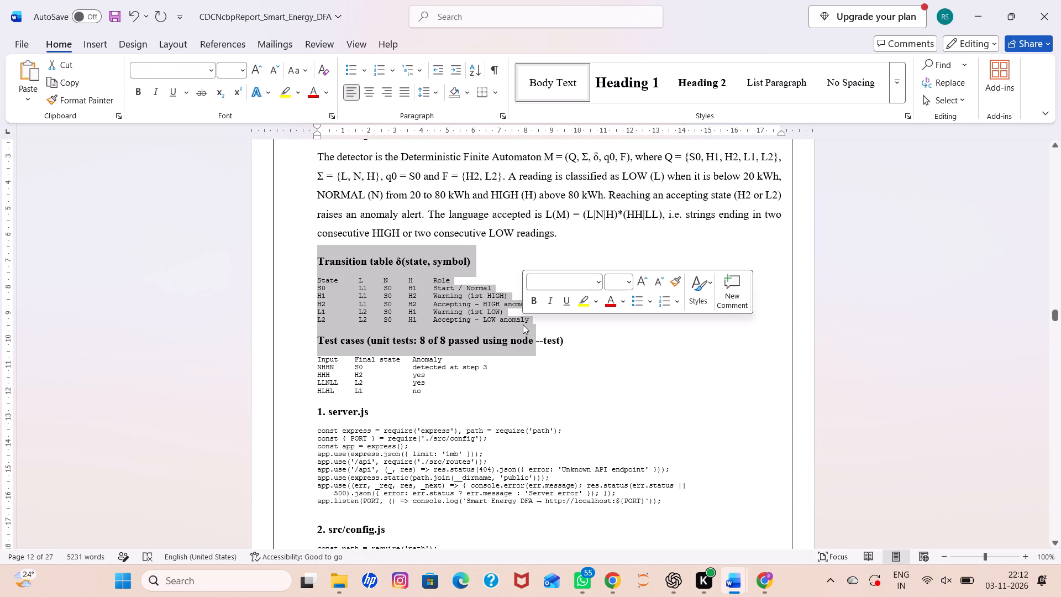
{"action": "left_click", "coordinate": [541, 324]}
{"action": "left_click_drag", "start_coordinate": [534, 322], "coordinate": [329, 284]}
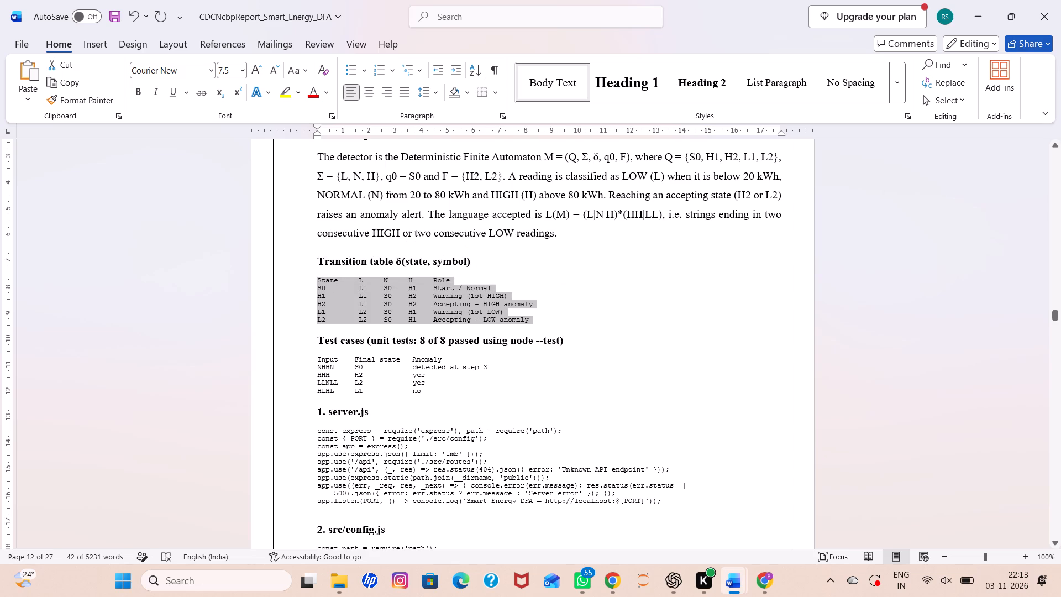
{"action": "left_click", "coordinate": [456, 91]}
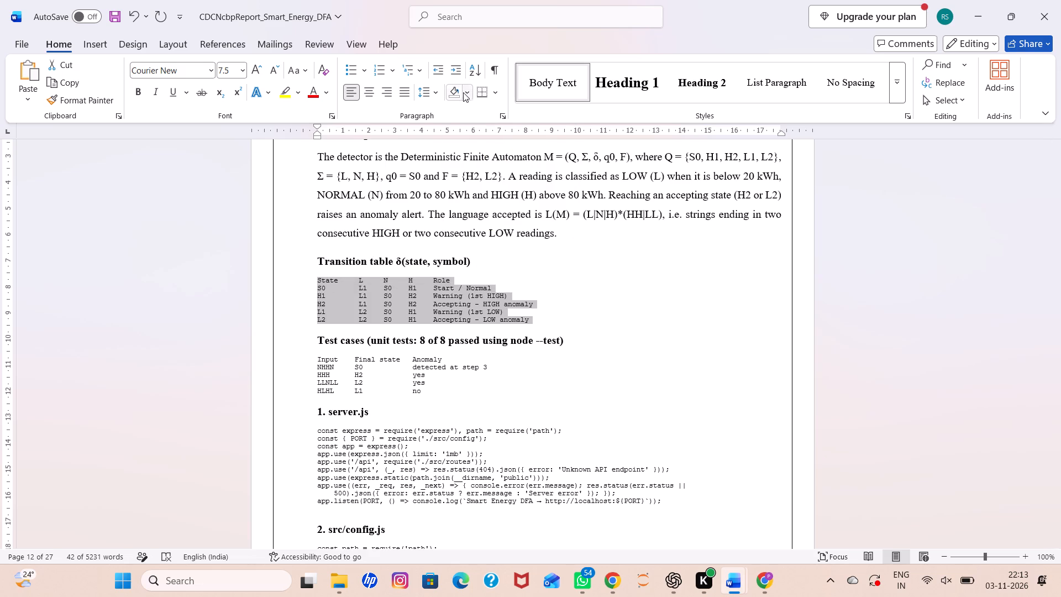
{"action": "left_click", "coordinate": [467, 92]}
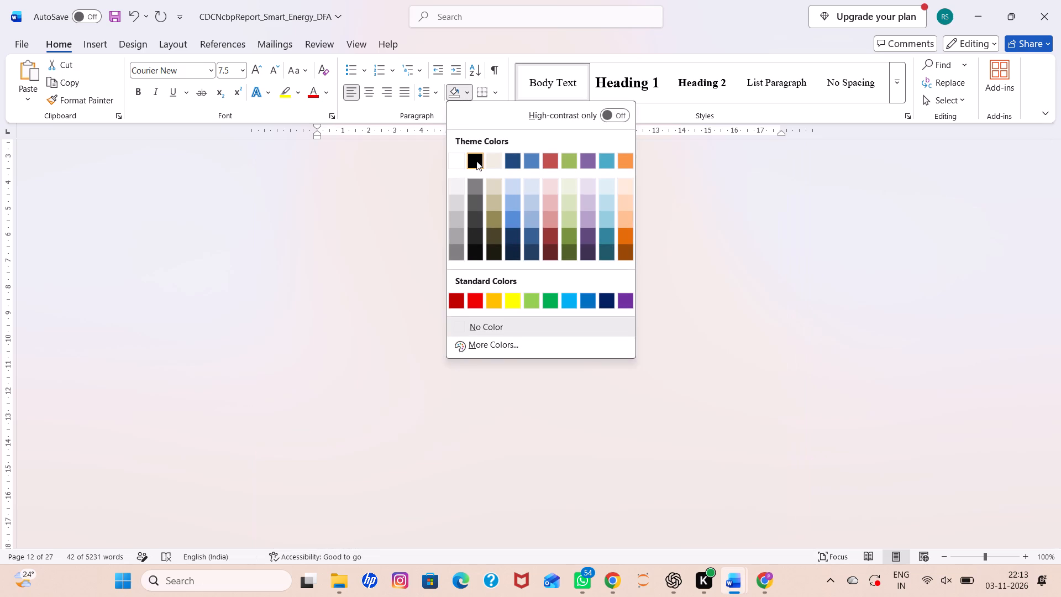
{"action": "left_click", "coordinate": [476, 161]}
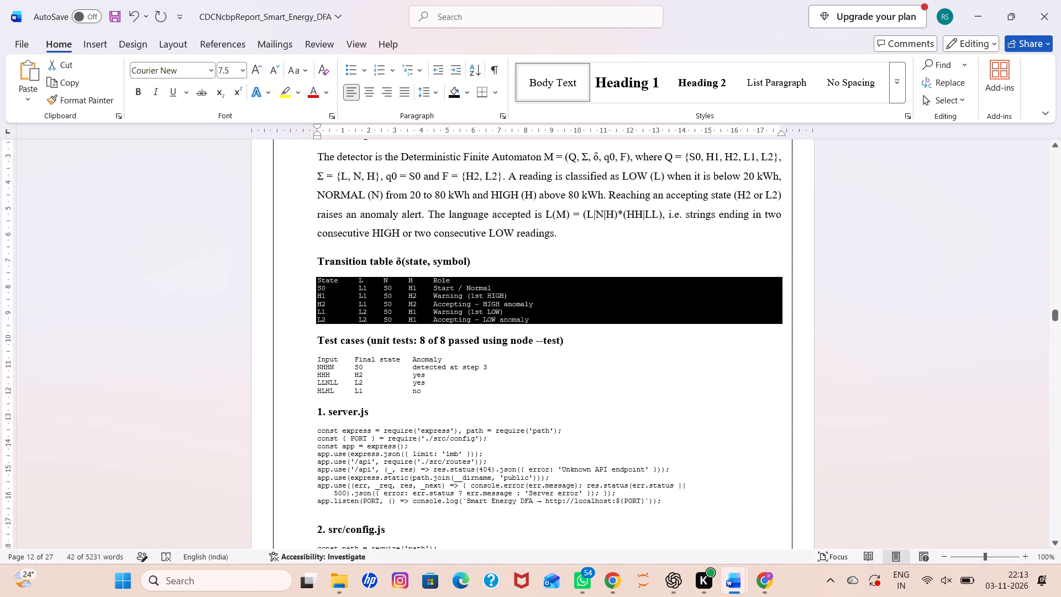
Apply the same black shading to the Input, Final state and Anomaly rows under the Test cases heading.
{"action": "left_click_drag", "start_coordinate": [315, 357], "coordinate": [403, 385]}
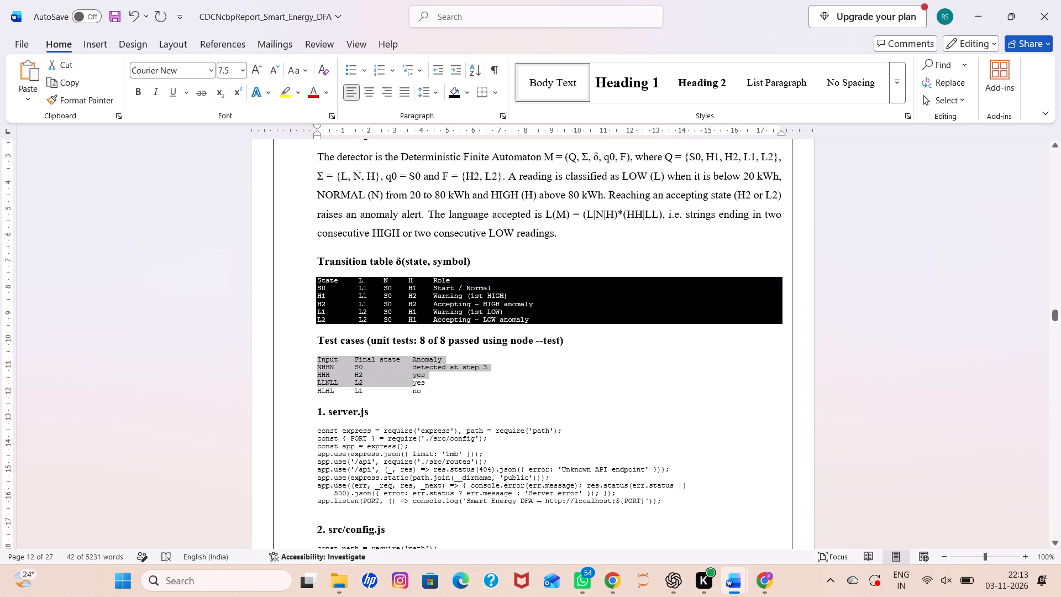
{"action": "left_click_drag", "start_coordinate": [403, 385], "coordinate": [433, 392]}
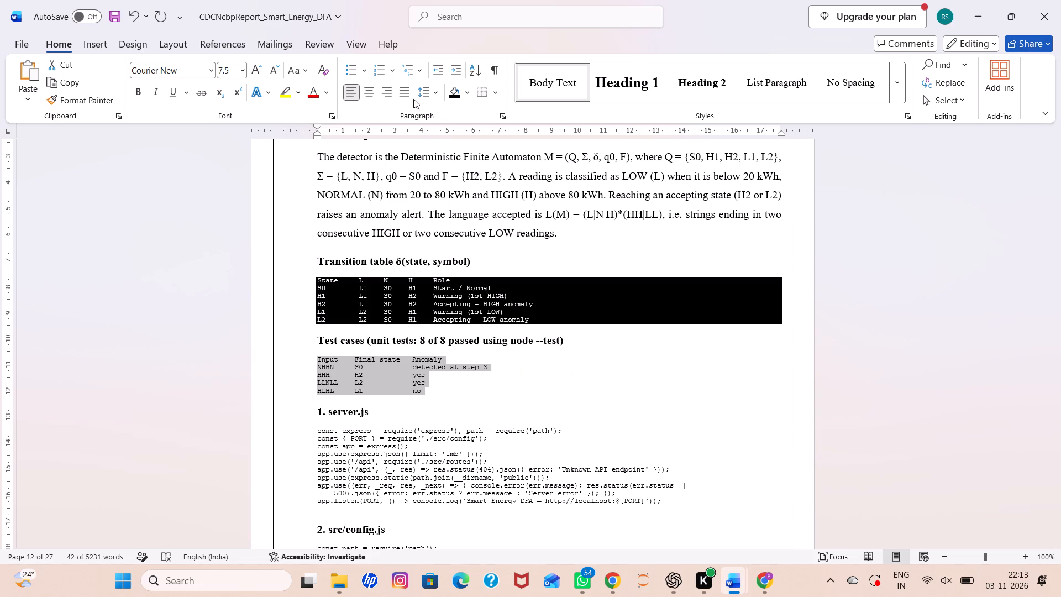
{"action": "left_click", "coordinate": [450, 95]}
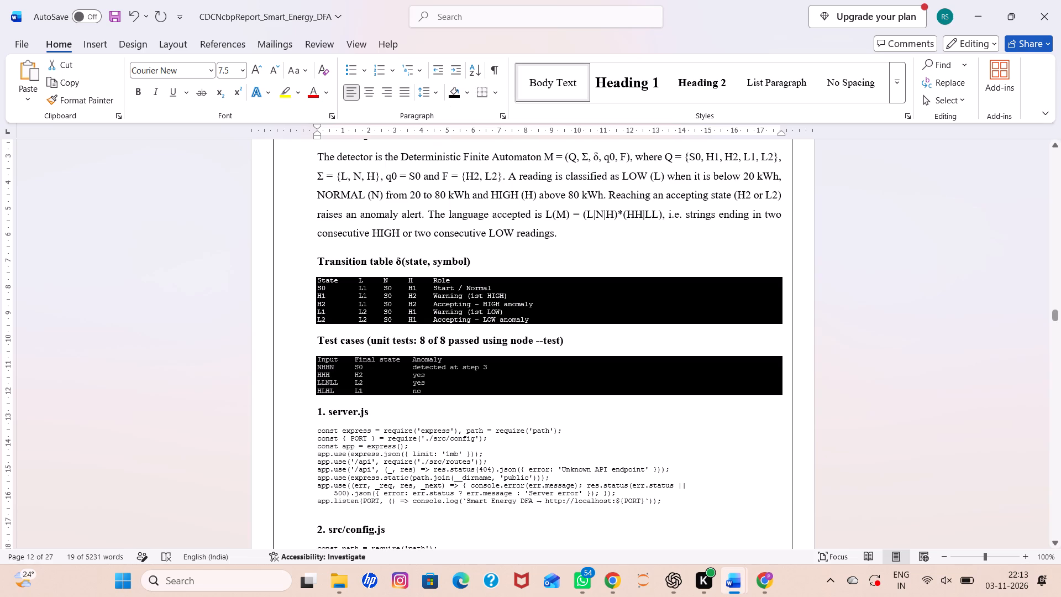
Shade the whole code listing under the 1. server.js heading black.
{"action": "scroll", "coordinate": [430, 250], "scroll_direction": "down", "scroll_amount": 1}
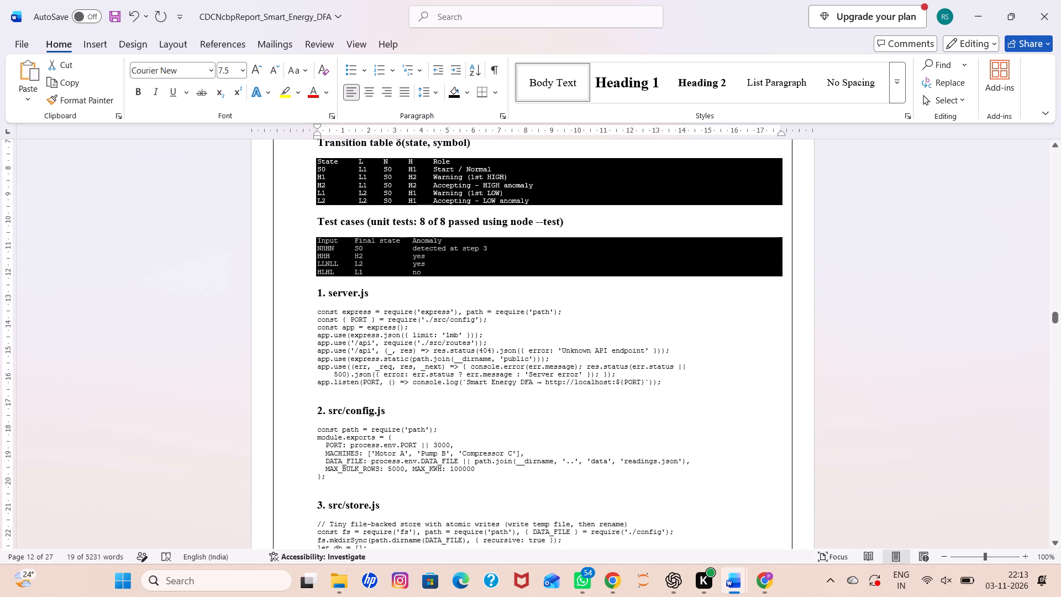
{"action": "left_click_drag", "start_coordinate": [314, 311], "coordinate": [592, 405]}
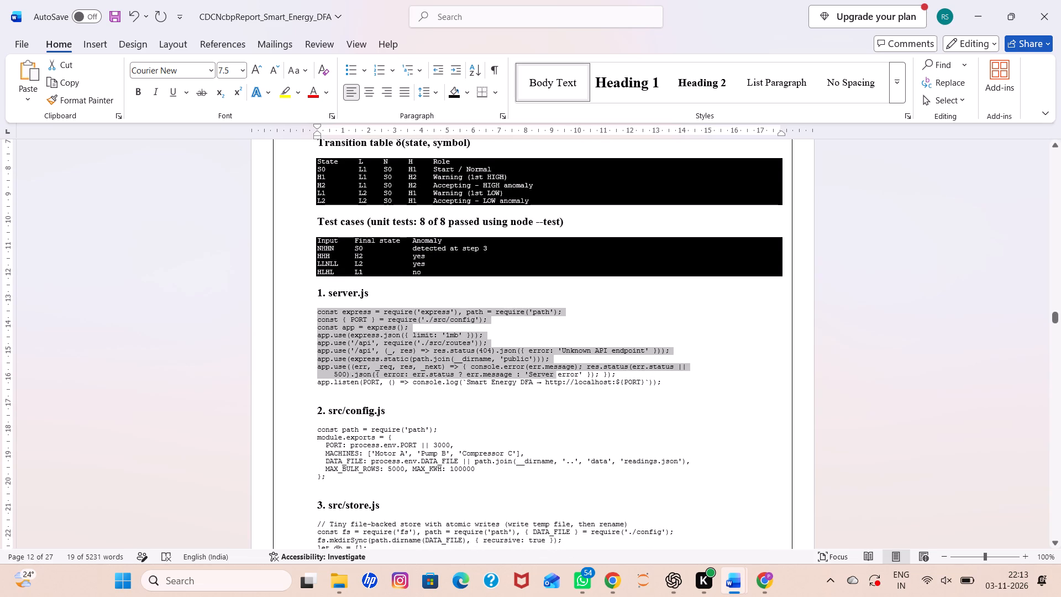
{"action": "left_click_drag", "start_coordinate": [592, 405], "coordinate": [567, 399]}
{"action": "left_click_drag", "start_coordinate": [567, 399], "coordinate": [522, 400]}
{"action": "left_click_drag", "start_coordinate": [522, 400], "coordinate": [673, 384]}
{"action": "left_click", "coordinate": [650, 393]}
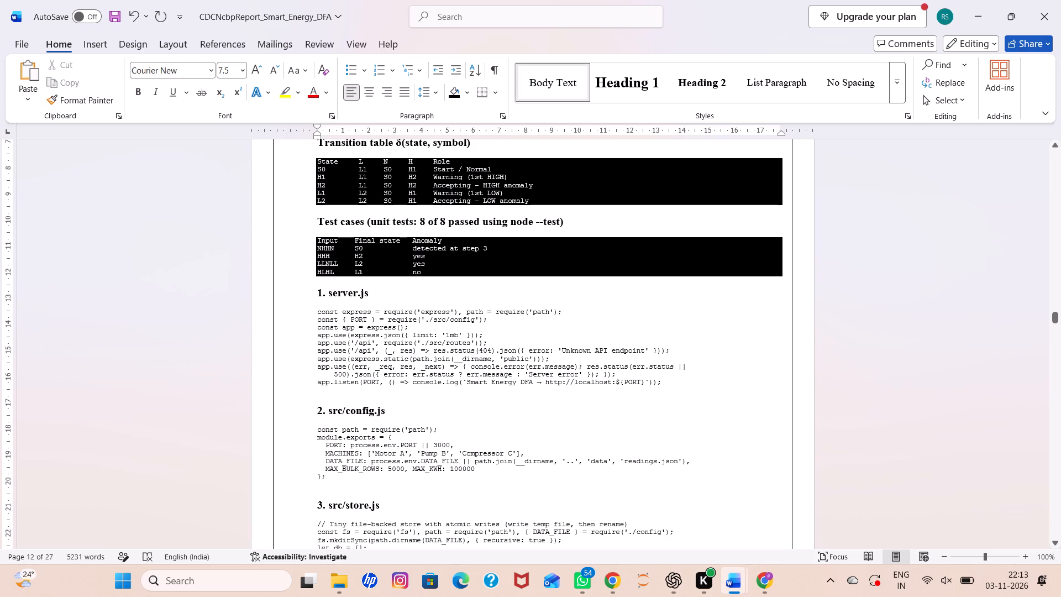
{"action": "right_click_drag", "start_coordinate": [664, 386], "coordinate": [321, 308]}
{"action": "left_click", "coordinate": [453, 93]}
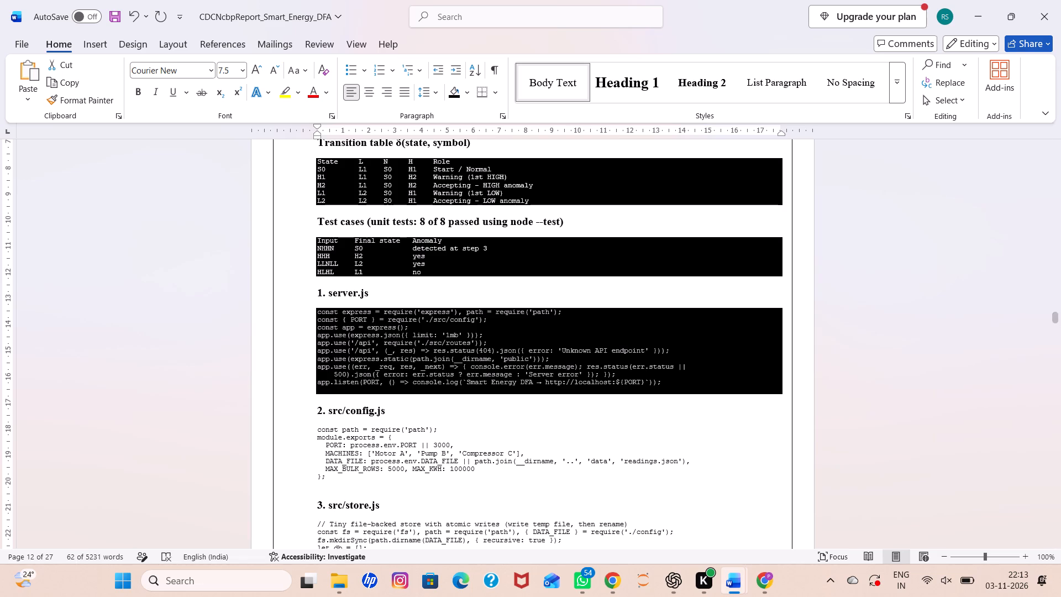
Shade the code listing under the 2. src/config.js heading black, from the const path line to the closing brace.
{"action": "scroll", "coordinate": [475, 253], "scroll_direction": "down", "scroll_amount": 2}
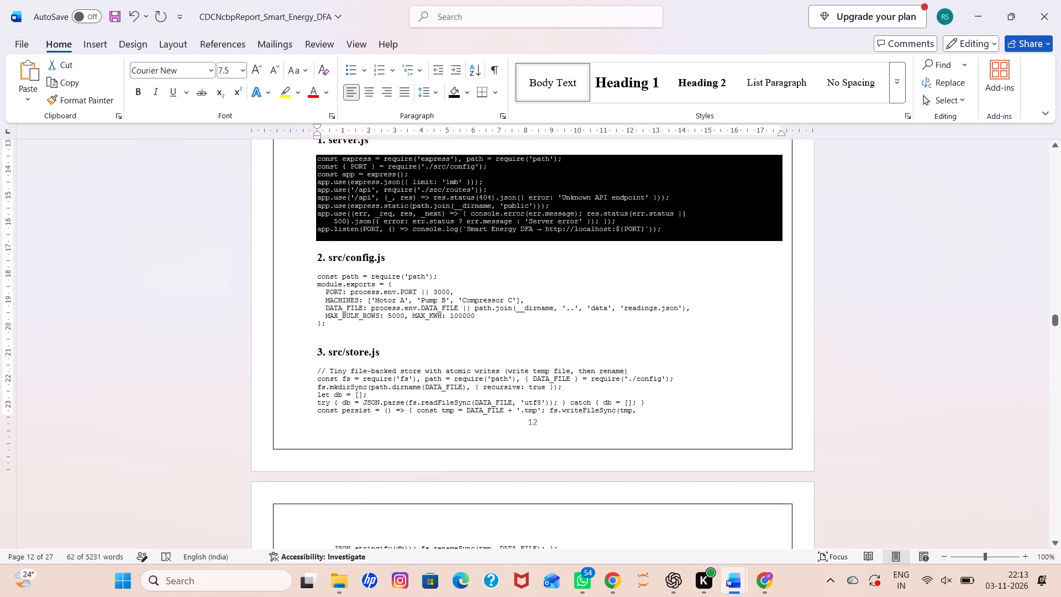
{"action": "left_click_drag", "start_coordinate": [316, 273], "coordinate": [353, 326]}
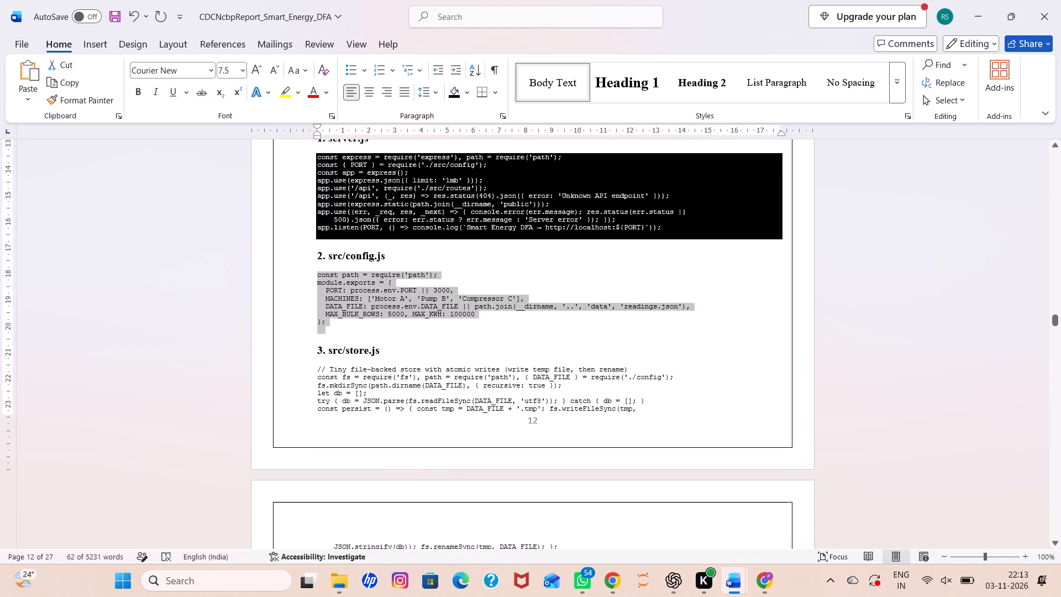
{"action": "left_click", "coordinate": [353, 326]}
{"action": "left_click_drag", "start_coordinate": [327, 323], "coordinate": [307, 278]}
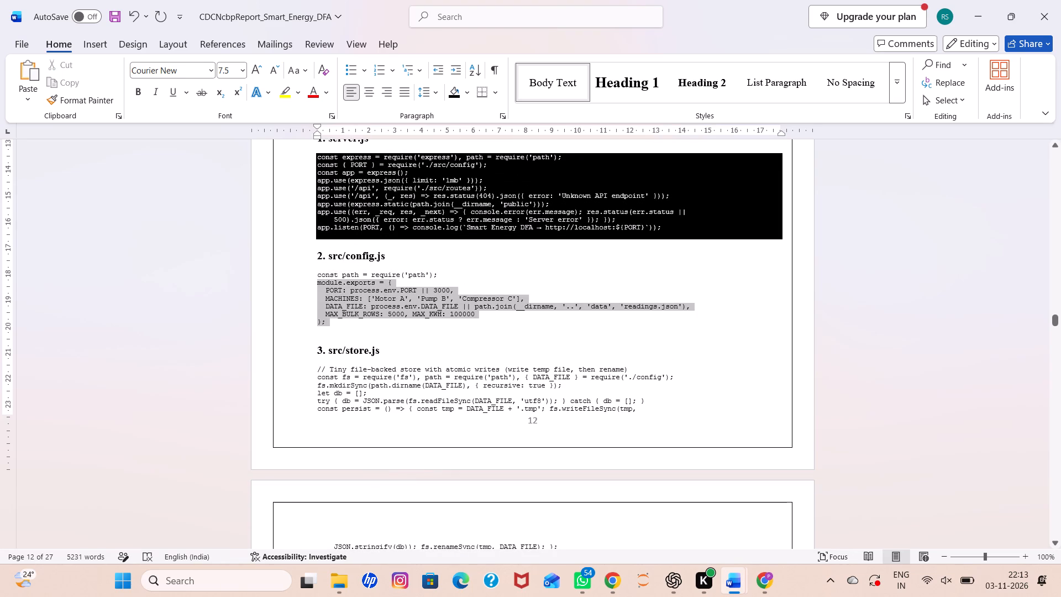
{"action": "left_click_drag", "start_coordinate": [307, 278], "coordinate": [307, 275]}
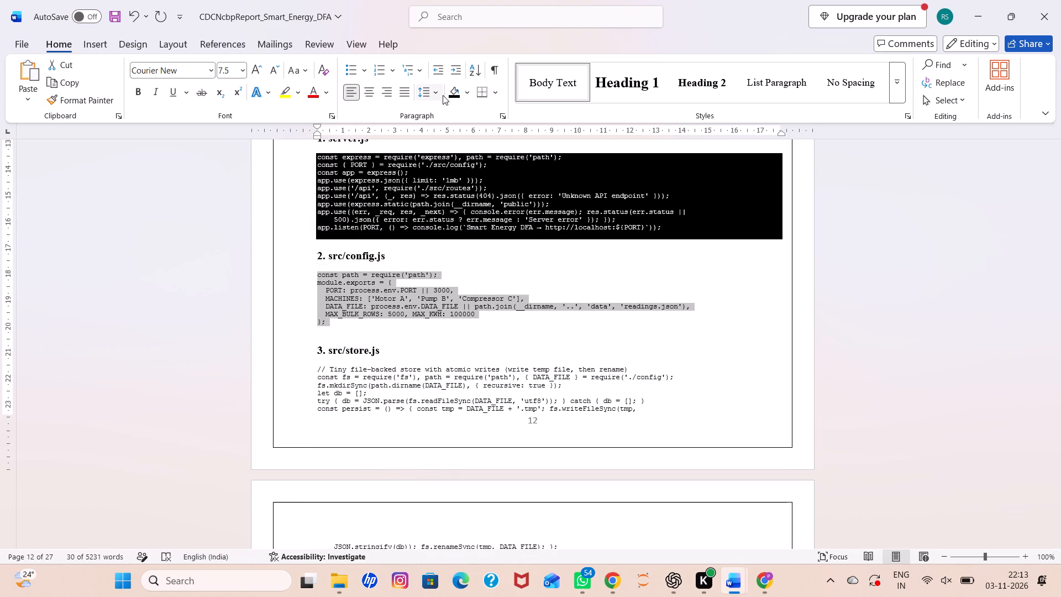
{"action": "left_click", "coordinate": [456, 96]}
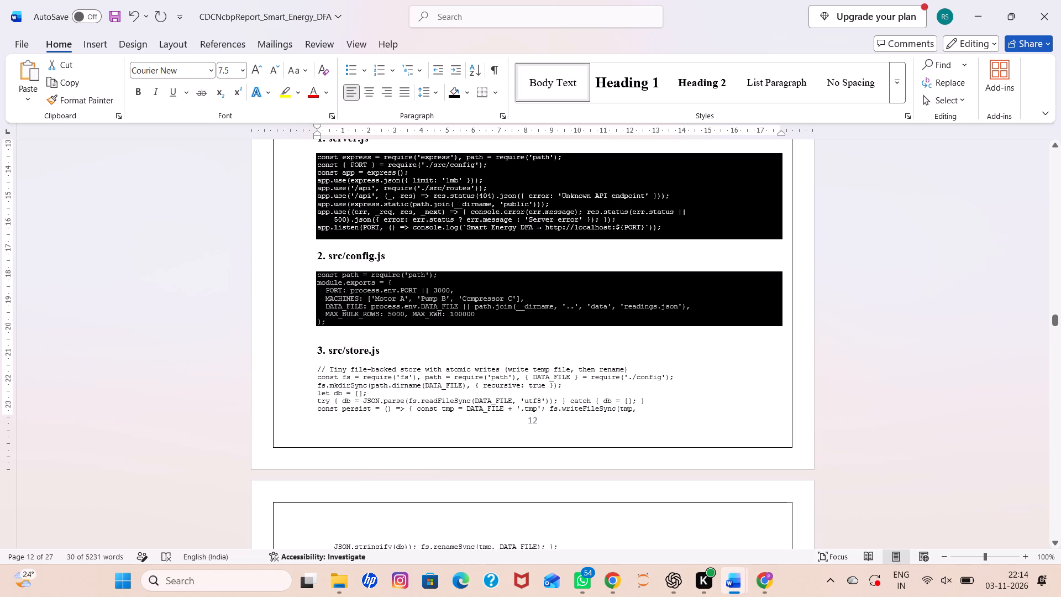
Shade the 3. src/store.js code listing black, including its lines that continue on page 13.
{"action": "left_click_drag", "start_coordinate": [314, 369], "coordinate": [557, 411]}
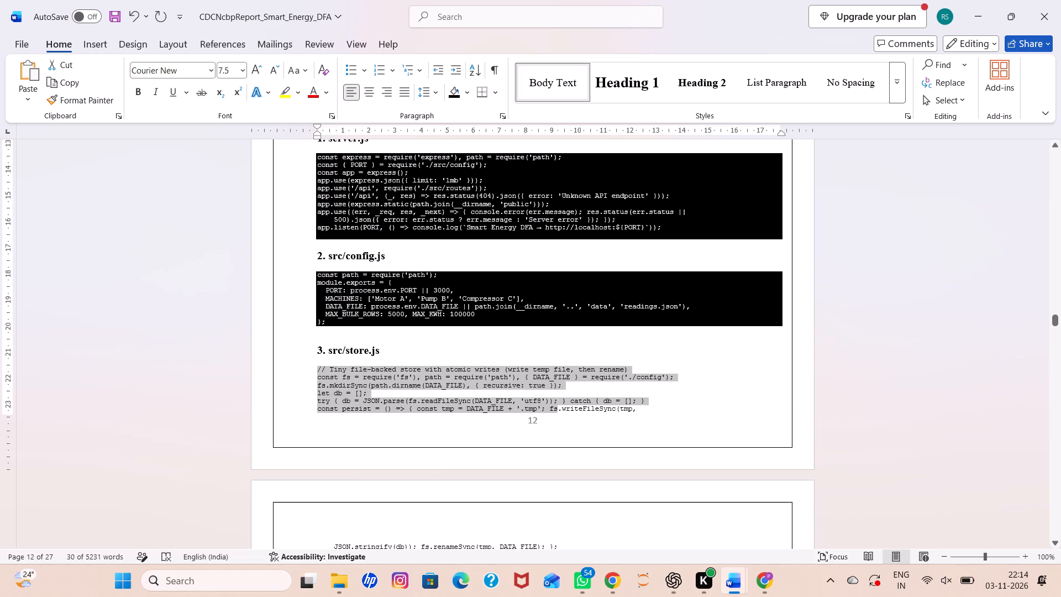
{"action": "left_click_drag", "start_coordinate": [557, 411], "coordinate": [558, 411]}
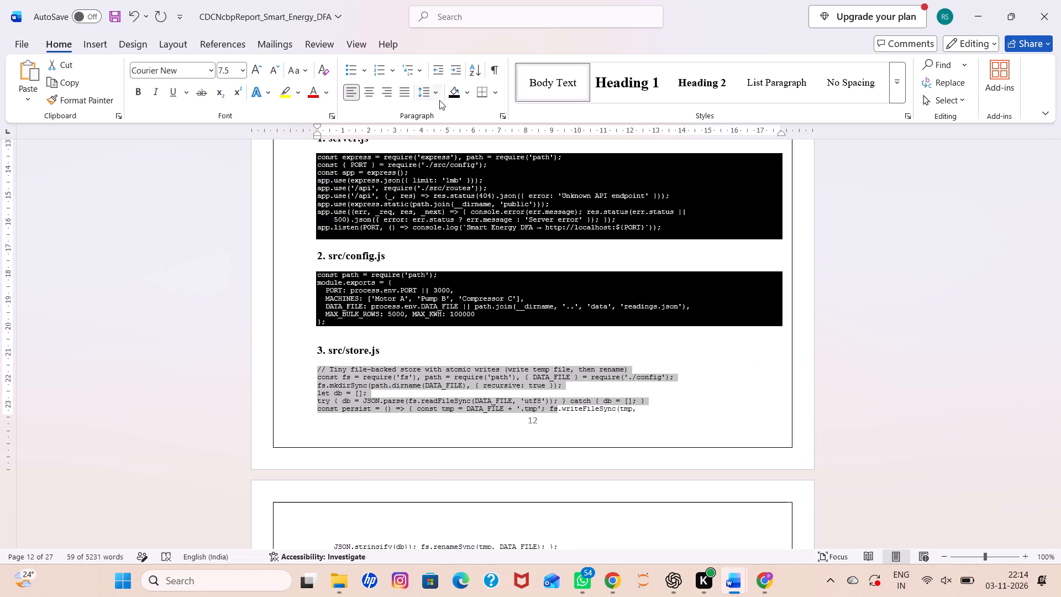
{"action": "left_click", "coordinate": [448, 93]}
{"action": "scroll", "coordinate": [407, 249], "scroll_direction": "down", "scroll_amount": 1}
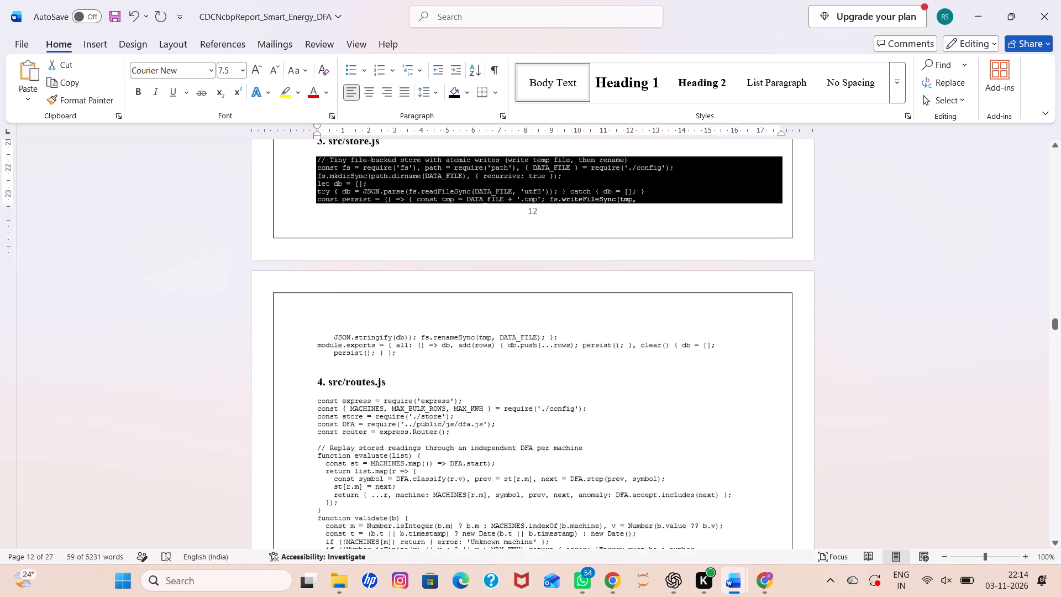
{"action": "scroll", "coordinate": [407, 249], "scroll_direction": "down", "scroll_amount": 1}
{"action": "left_click_drag", "start_coordinate": [333, 214], "coordinate": [361, 224]}
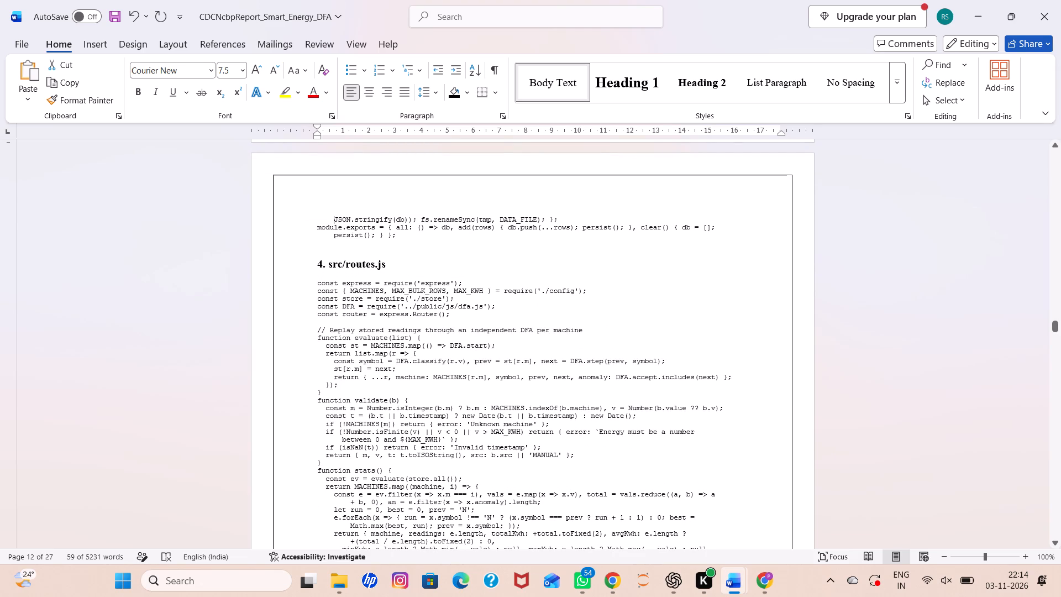
{"action": "left_click_drag", "start_coordinate": [361, 224], "coordinate": [401, 233]}
{"action": "left_click", "coordinate": [454, 95]}
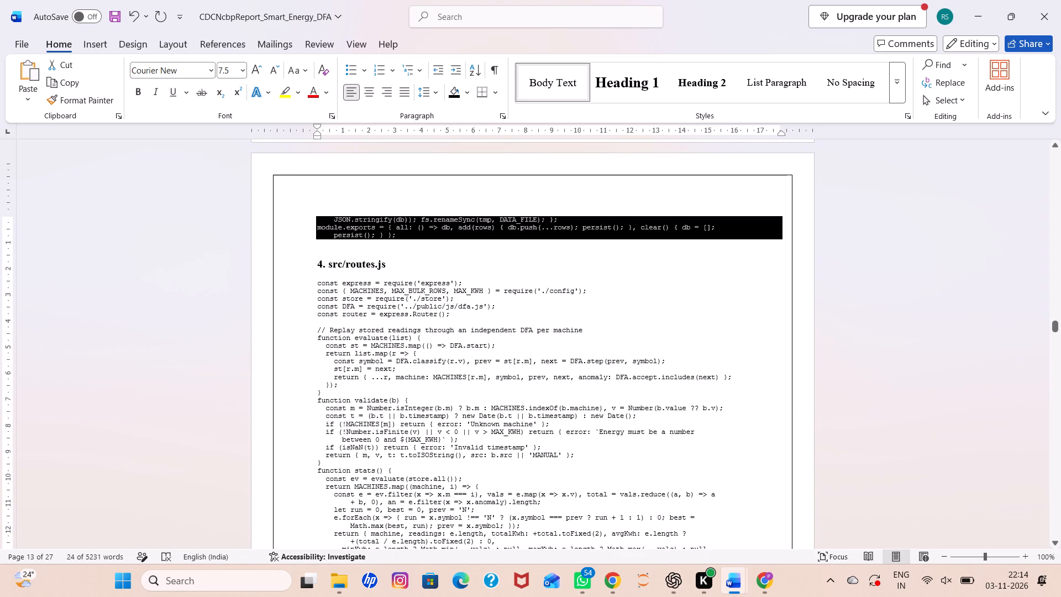
Shade the part of the 4. src/routes.js code listing on page 13 black.
{"action": "left_click_drag", "start_coordinate": [310, 280], "coordinate": [328, 550]}
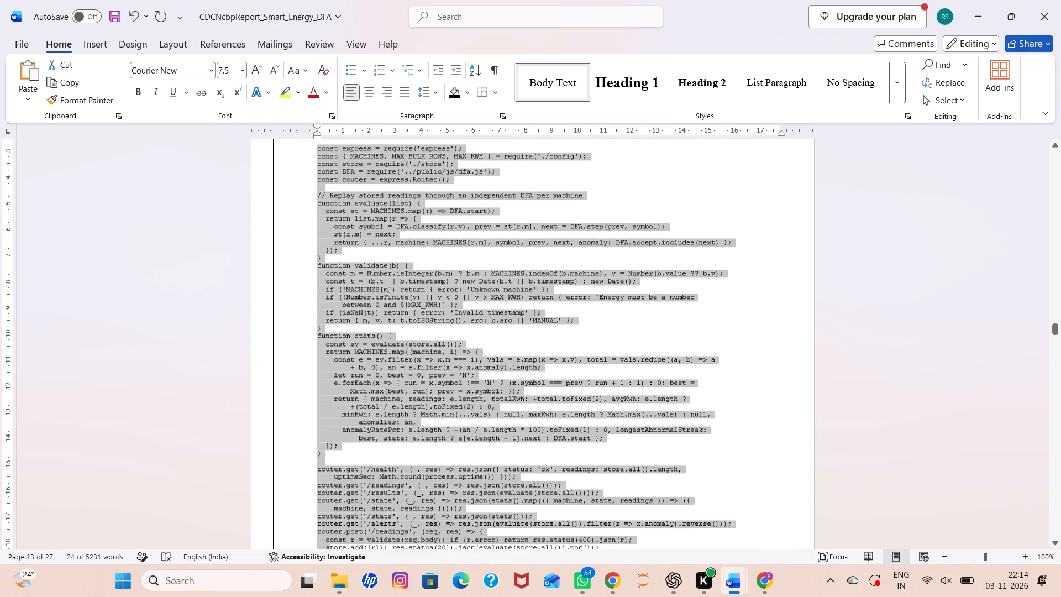
{"action": "left_click_drag", "start_coordinate": [328, 550], "coordinate": [363, 410]}
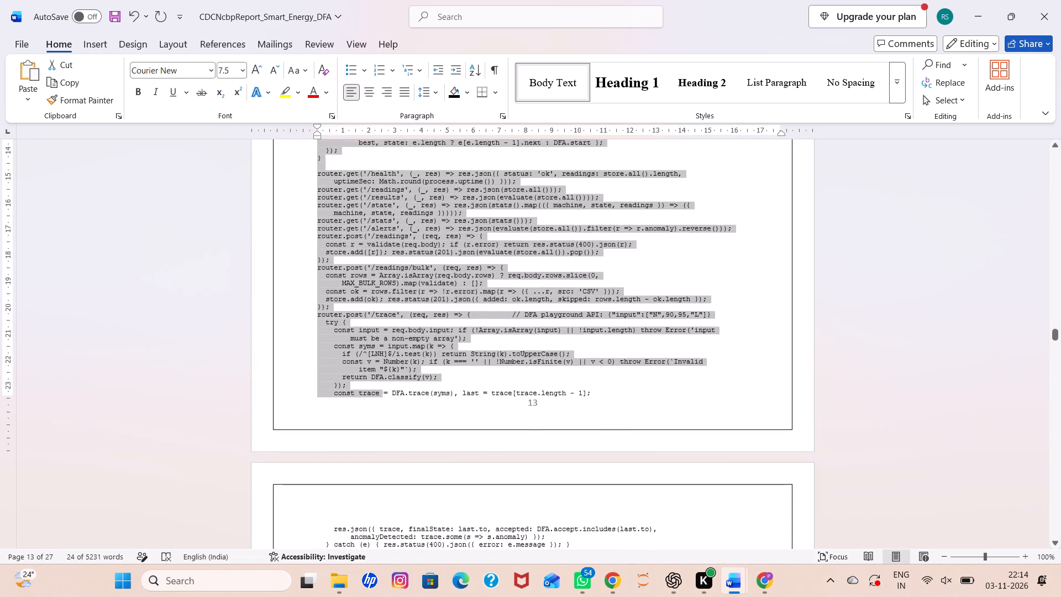
{"action": "left_click_drag", "start_coordinate": [363, 410], "coordinate": [376, 407]}
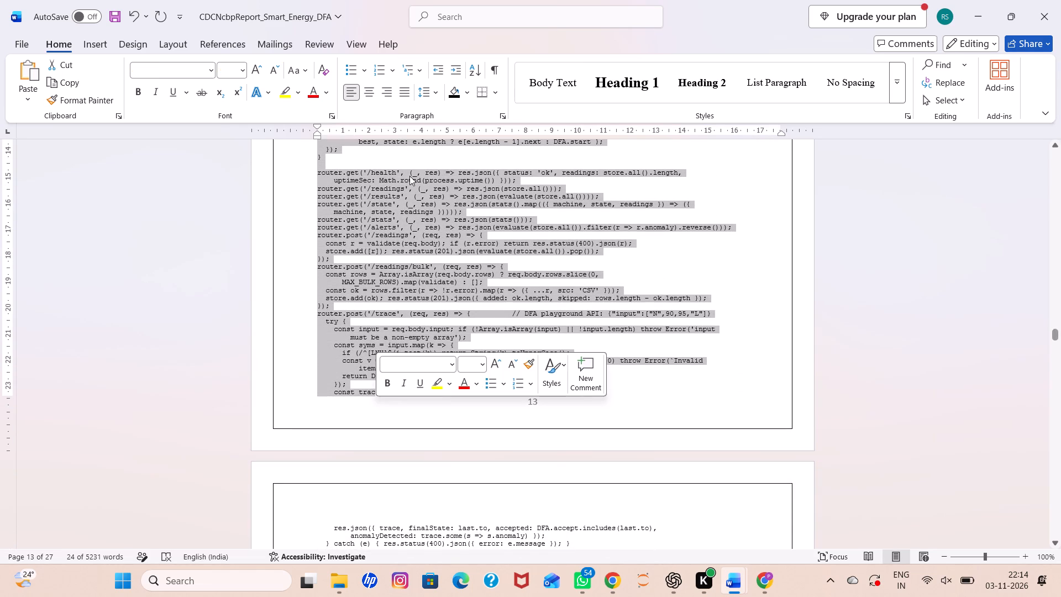
{"action": "left_click", "coordinate": [449, 99]}
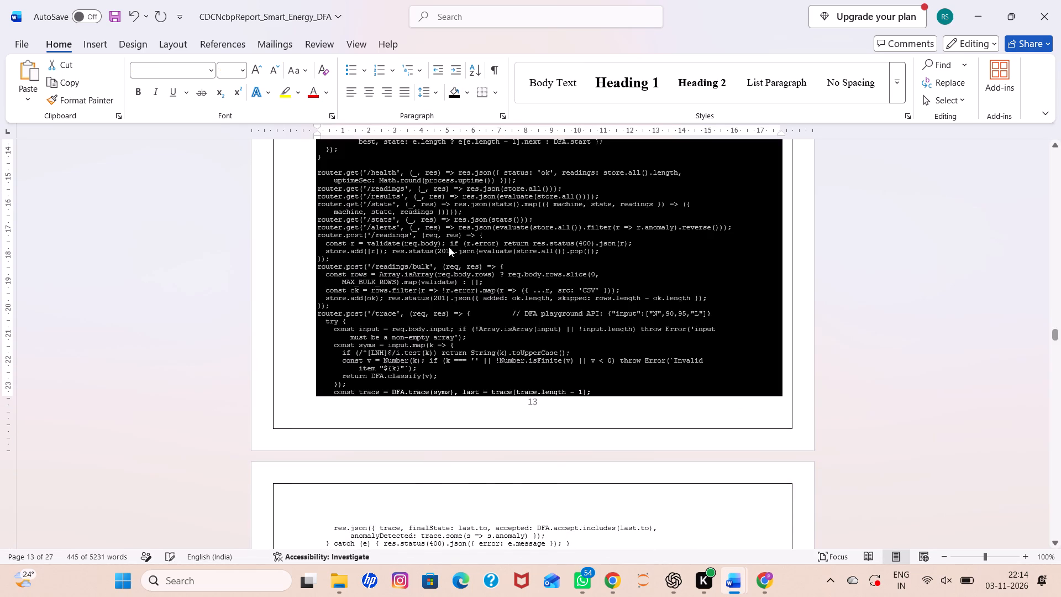
Shade the rest of the 4. src/routes.js code listing on page 14 black, down to the module.exports line.
{"action": "scroll", "coordinate": [449, 247], "scroll_direction": "down", "scroll_amount": 1}
{"action": "left_click_drag", "start_coordinate": [330, 293], "coordinate": [396, 336]}
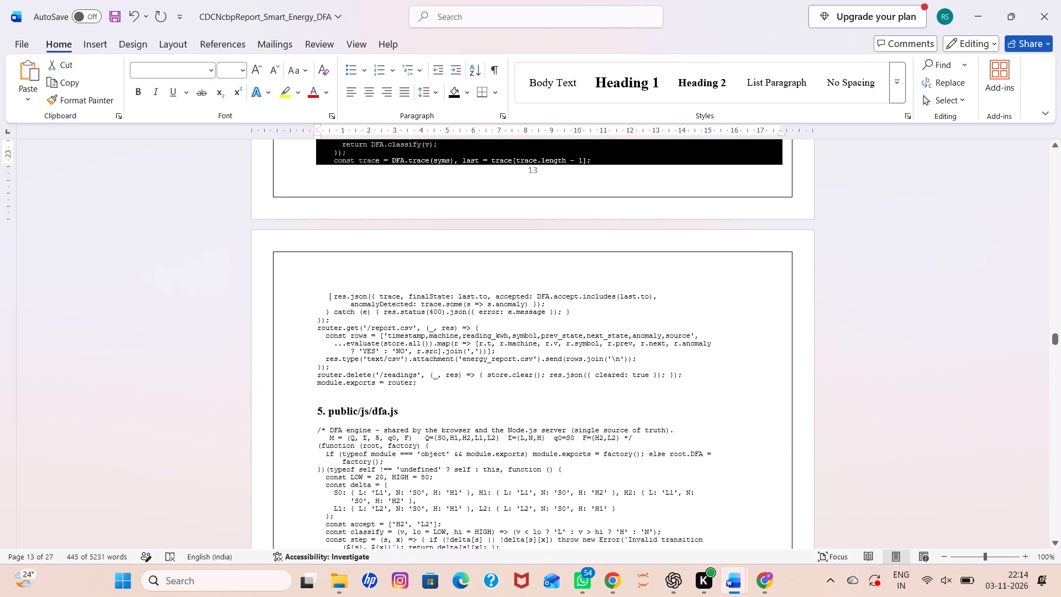
{"action": "left_click_drag", "start_coordinate": [396, 336], "coordinate": [460, 379]}
{"action": "left_click", "coordinate": [453, 379]}
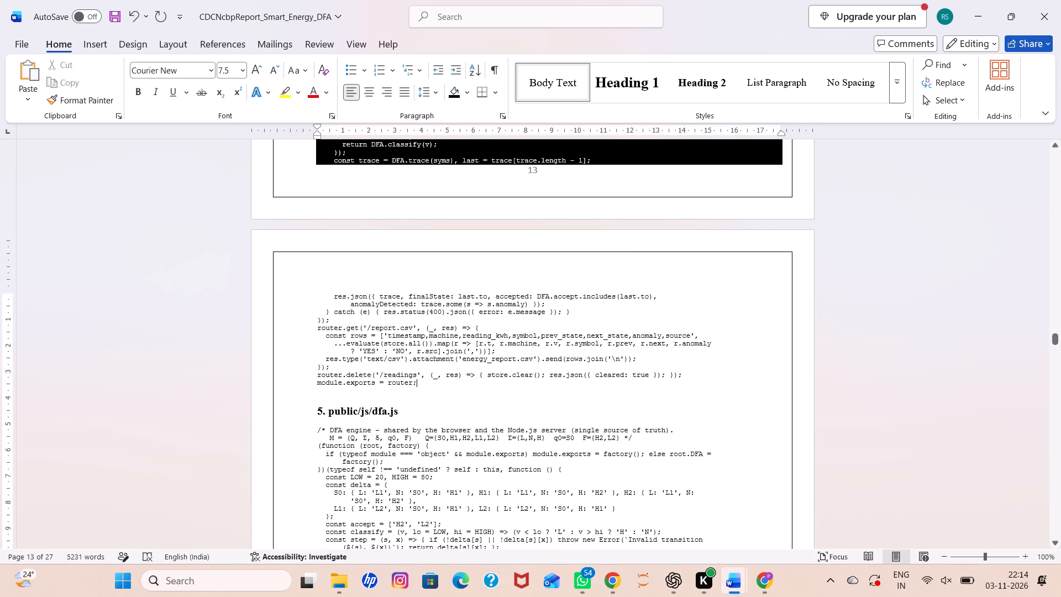
{"action": "left_click_drag", "start_coordinate": [437, 385], "coordinate": [336, 286]}
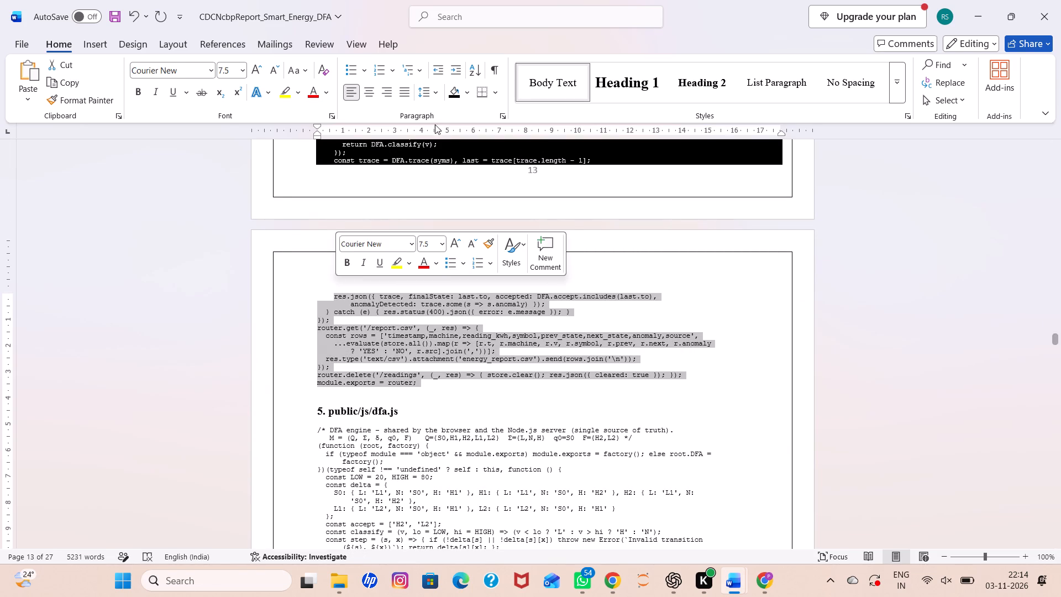
{"action": "left_click", "coordinate": [449, 97]}
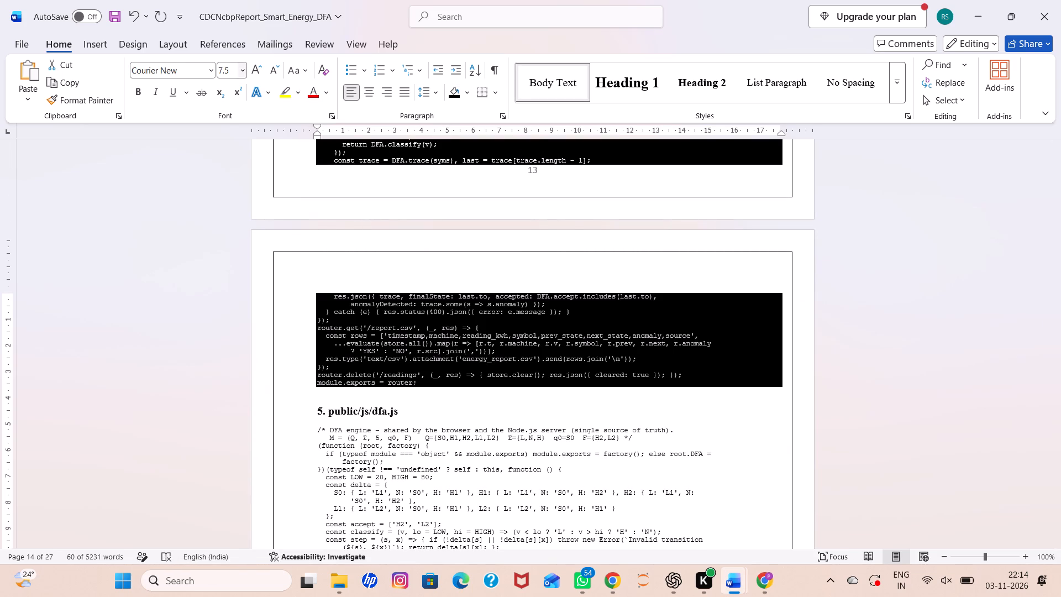
{"action": "left_click", "coordinate": [213, 69]}
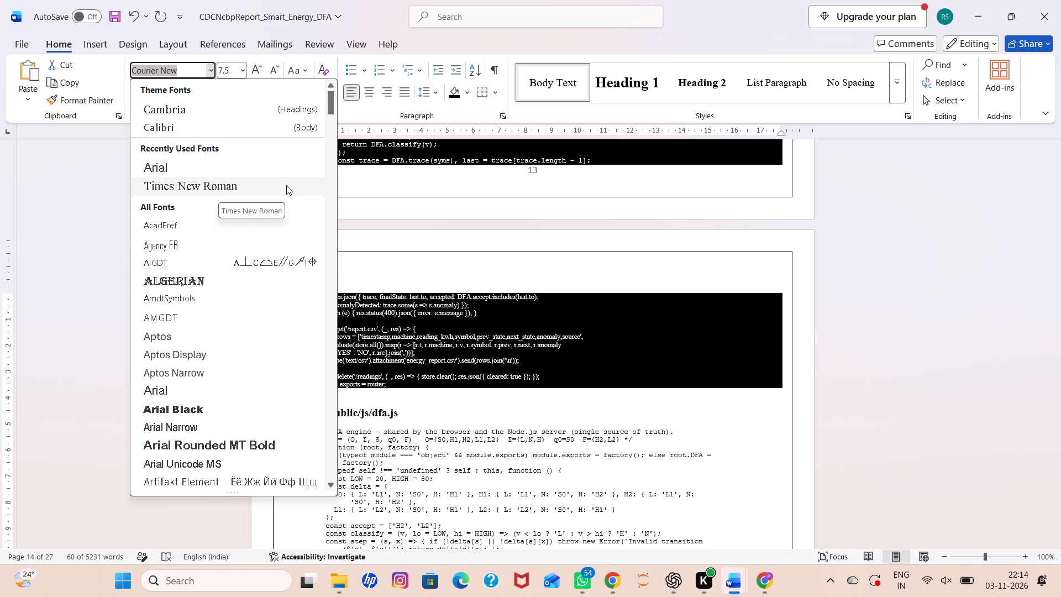
{"action": "left_click", "coordinate": [402, 217]}
Shade the whole code listing under the 5. public/js/dfa.js heading black.
{"action": "scroll", "coordinate": [402, 217], "scroll_direction": "down", "scroll_amount": 1}
{"action": "left_click_drag", "start_coordinate": [311, 247], "coordinate": [349, 423]}
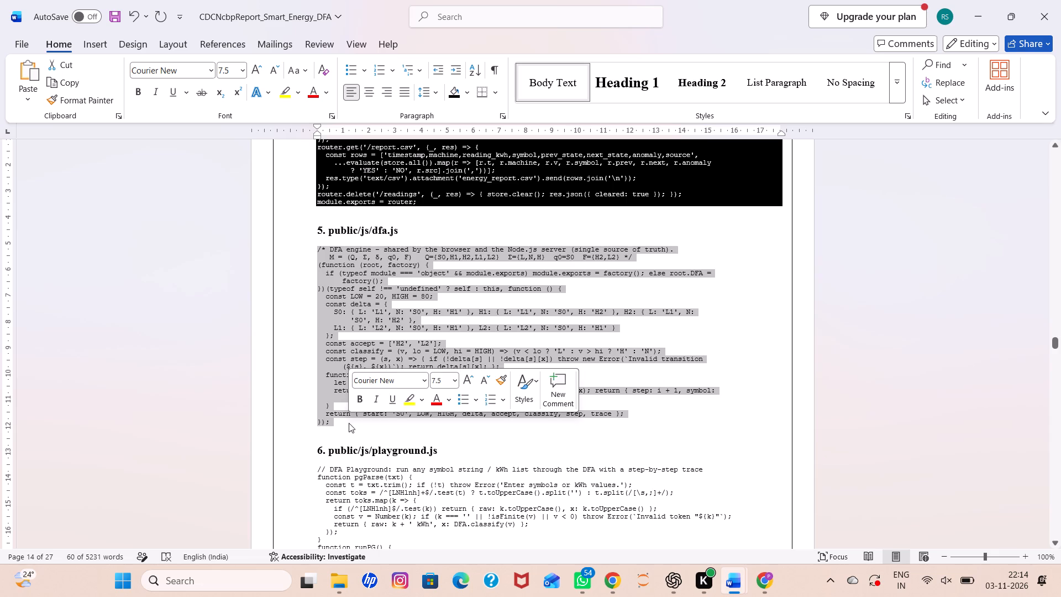
{"action": "left_click", "coordinate": [454, 97]}
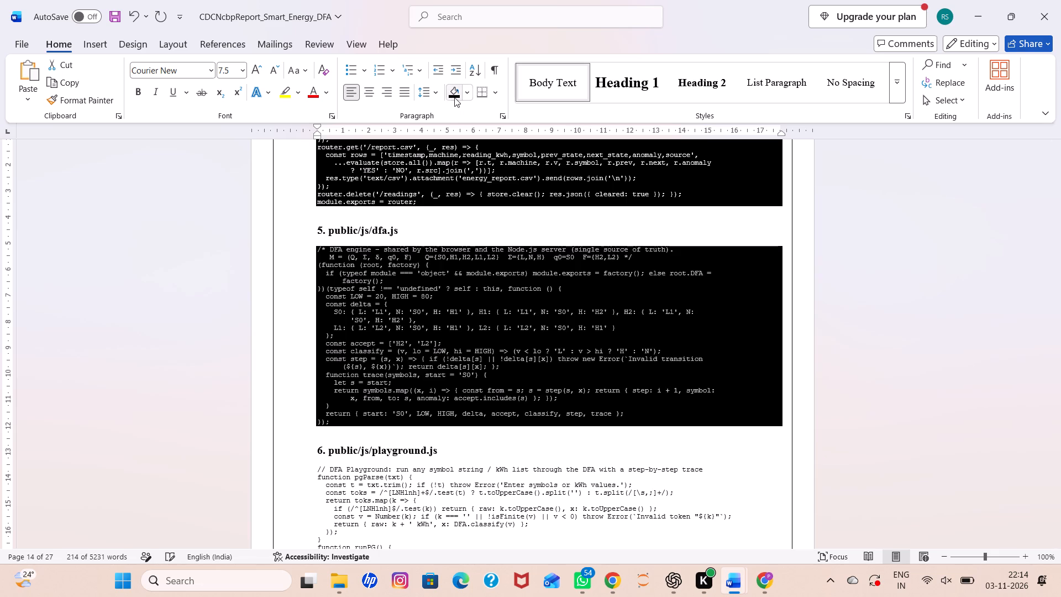
Shade the 6. public/js/playground.js code listing black, from the opening comment through the blank line after the const pgEx line.
{"action": "scroll", "coordinate": [419, 232], "scroll_direction": "down", "scroll_amount": 1}
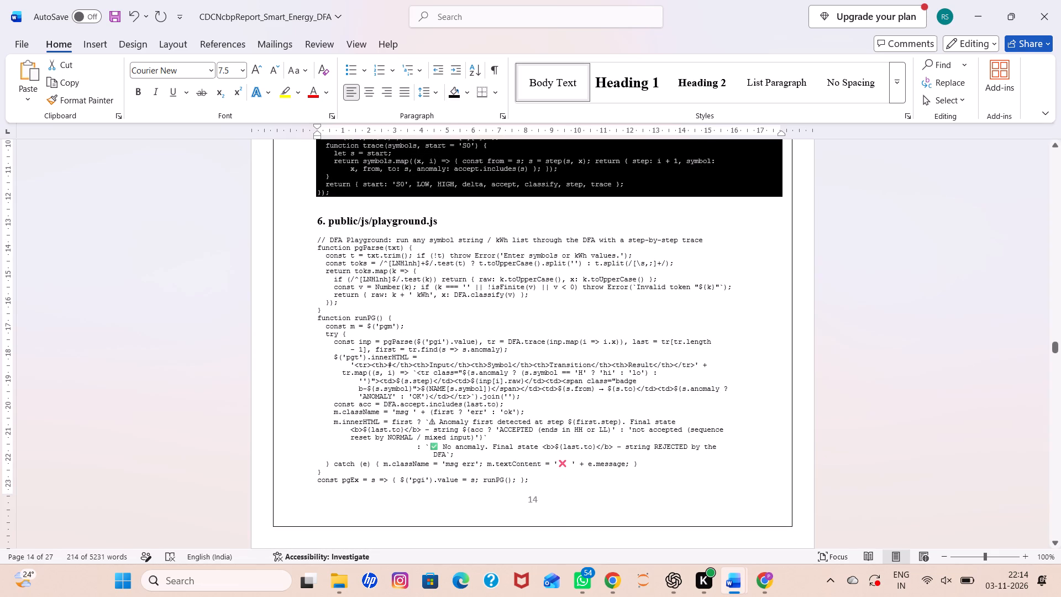
{"action": "left_click_drag", "start_coordinate": [318, 241], "coordinate": [403, 526]}
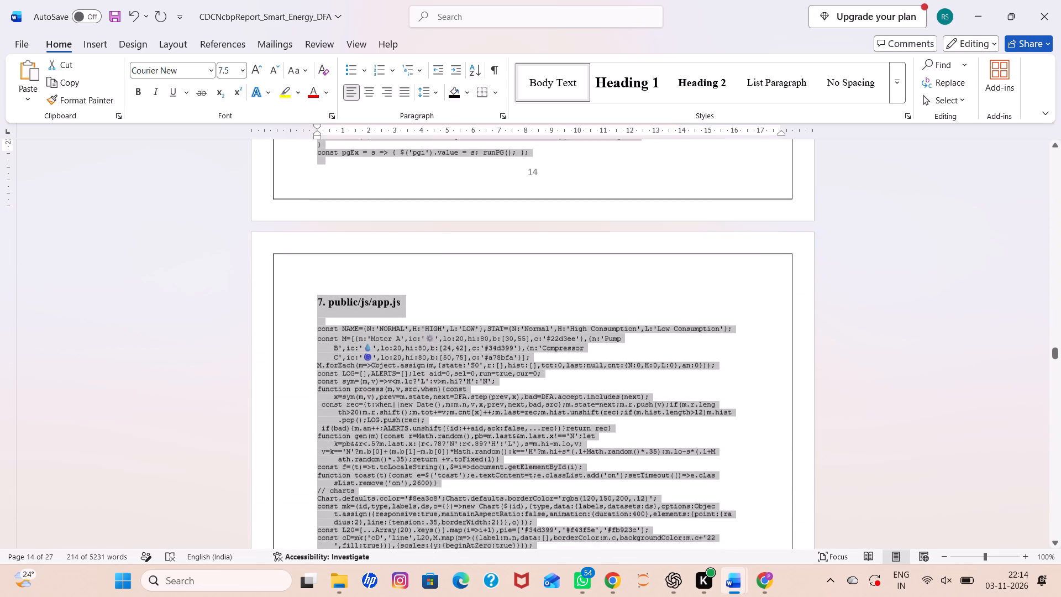
{"action": "left_click_drag", "start_coordinate": [403, 526], "coordinate": [402, 411]}
{"action": "left_click_drag", "start_coordinate": [402, 411], "coordinate": [373, 289]}
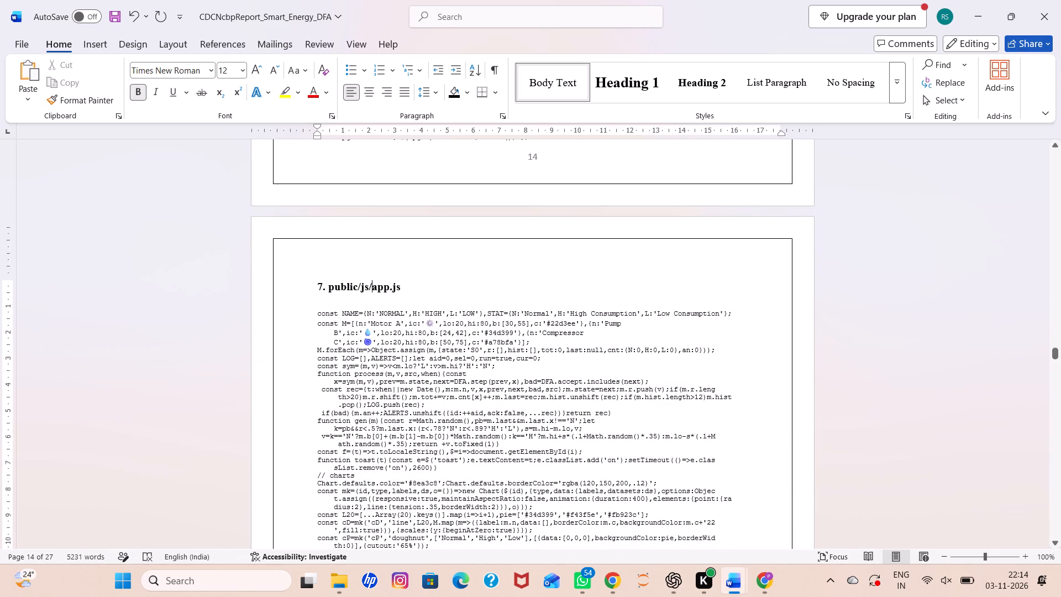
{"action": "scroll", "coordinate": [401, 238], "scroll_direction": "up", "scroll_amount": 1}
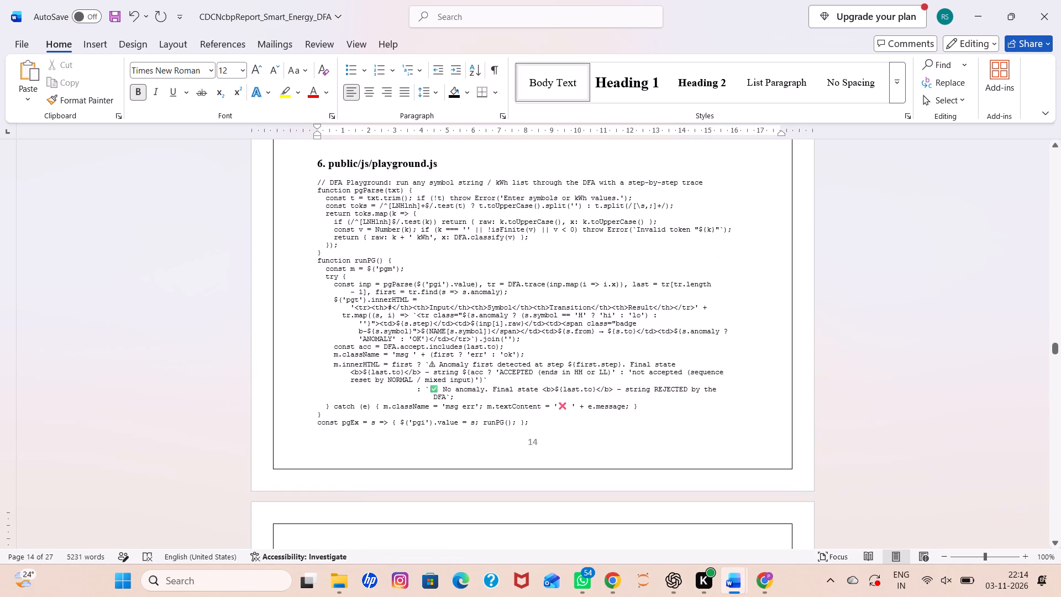
{"action": "left_click_drag", "start_coordinate": [314, 181], "coordinate": [442, 383]}
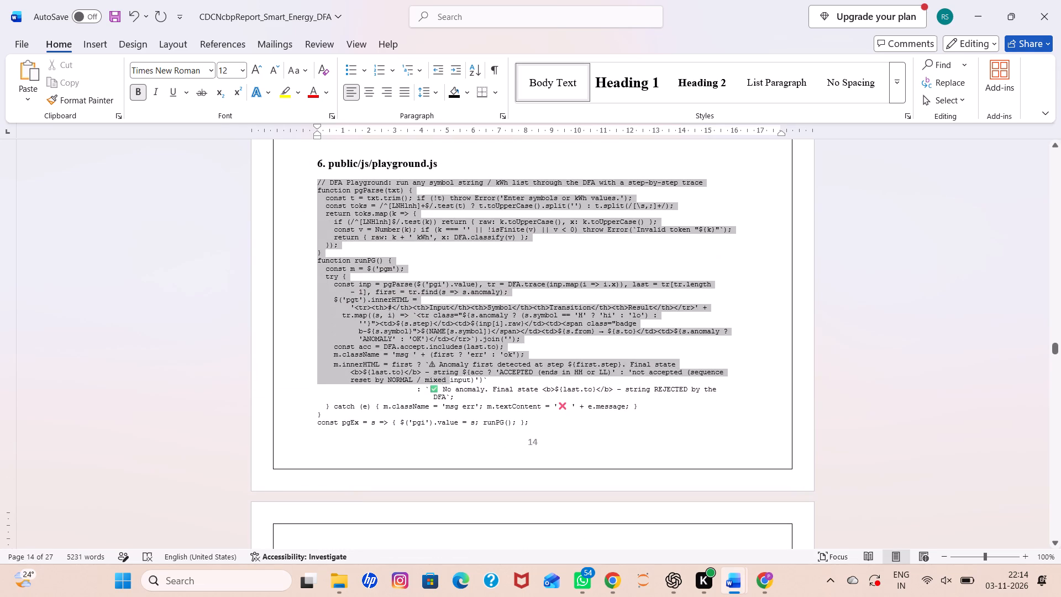
{"action": "left_click_drag", "start_coordinate": [442, 383], "coordinate": [445, 431]}
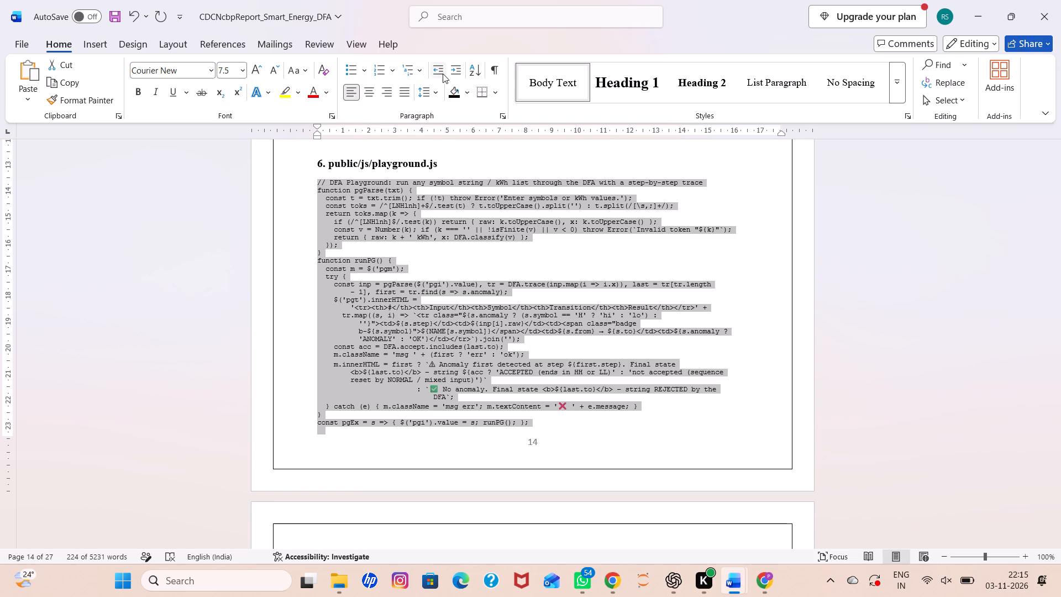
{"action": "left_click", "coordinate": [453, 87]}
{"action": "scroll", "coordinate": [453, 87], "scroll_direction": "down", "scroll_amount": 1}
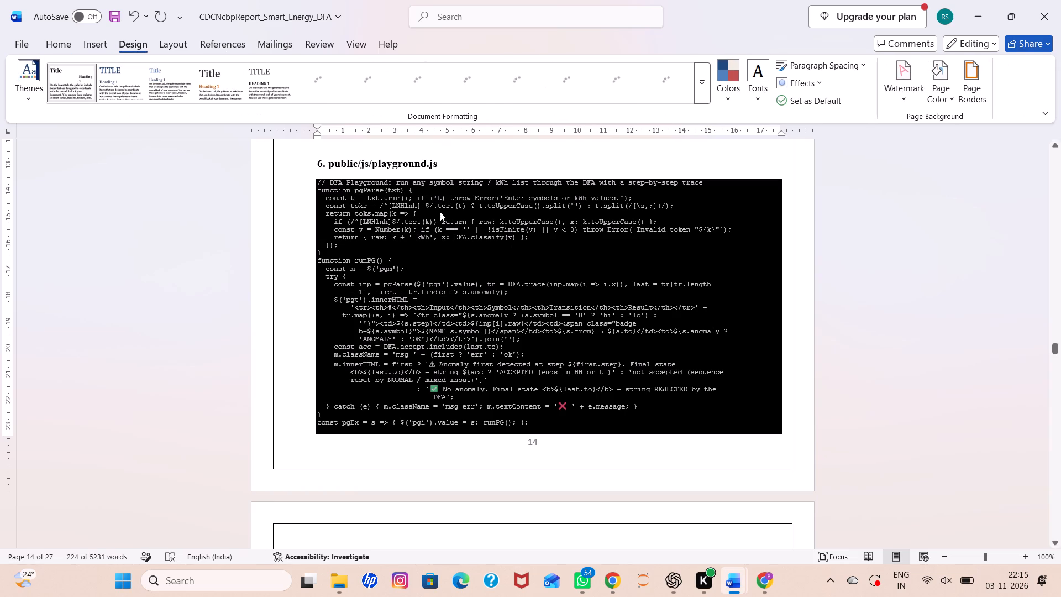
{"action": "left_click", "coordinate": [186, 153]}
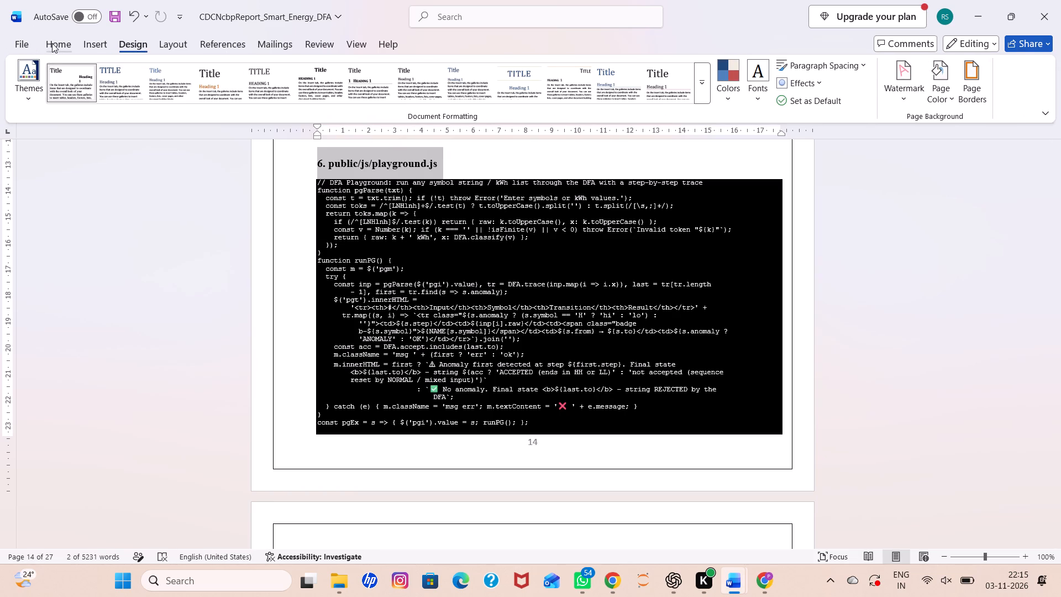
{"action": "left_click", "coordinate": [52, 43]}
Shade the 7. public/js/app.js code listing black, from the const NAME line on page 15 to its closing line on page 17.
{"action": "scroll", "coordinate": [245, 190], "scroll_direction": "down", "scroll_amount": 1}
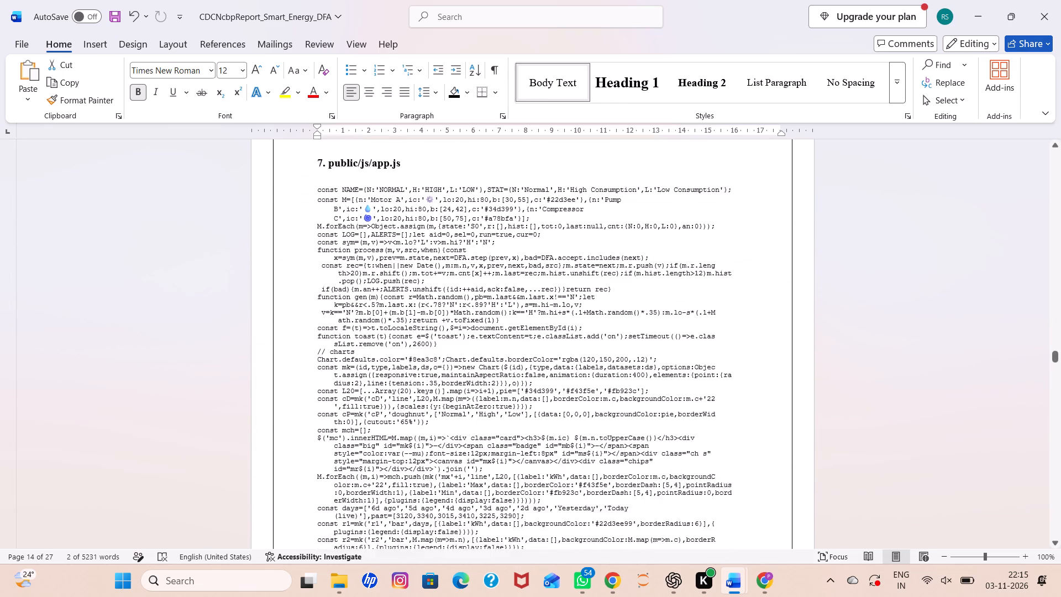
{"action": "scroll", "coordinate": [245, 190], "scroll_direction": "down", "scroll_amount": 1}
{"action": "scroll", "coordinate": [251, 184], "scroll_direction": "up", "scroll_amount": 1}
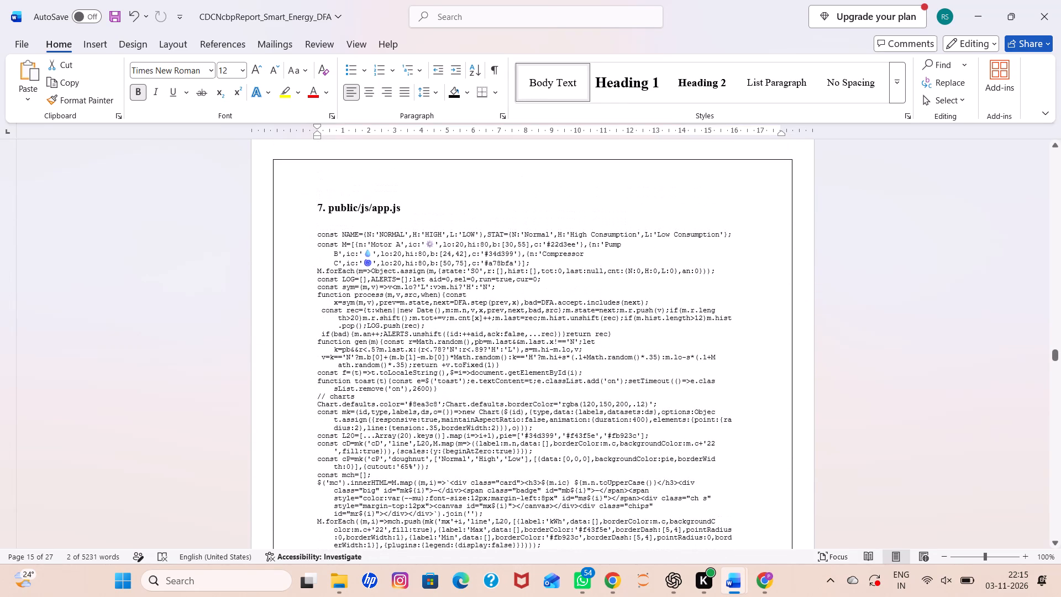
{"action": "left_click_drag", "start_coordinate": [316, 229], "coordinate": [346, 264]}
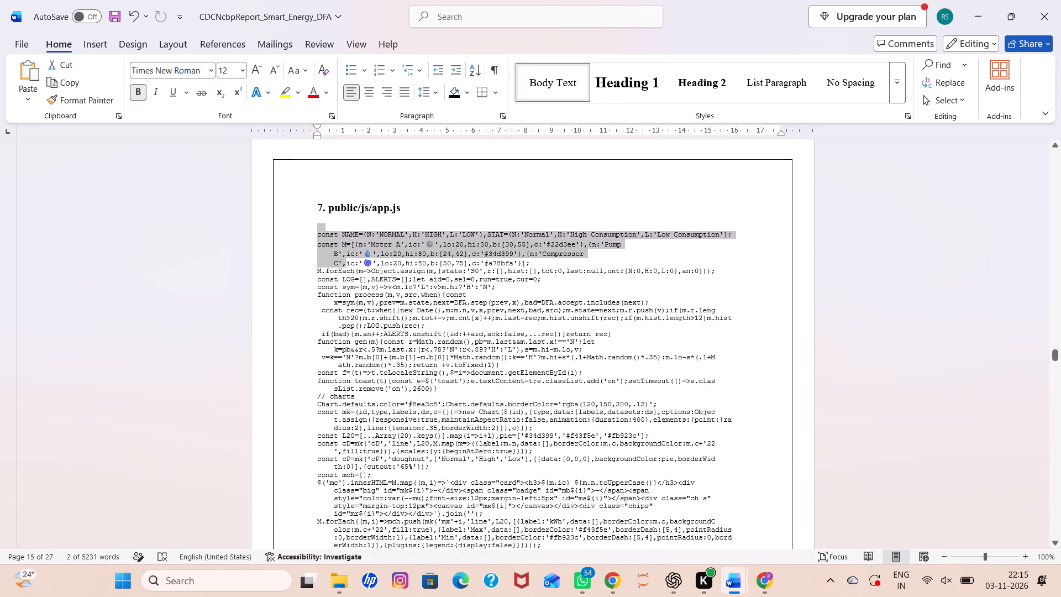
{"action": "left_click_drag", "start_coordinate": [346, 264], "coordinate": [374, 506]}
{"action": "left_click", "coordinate": [289, 327]}
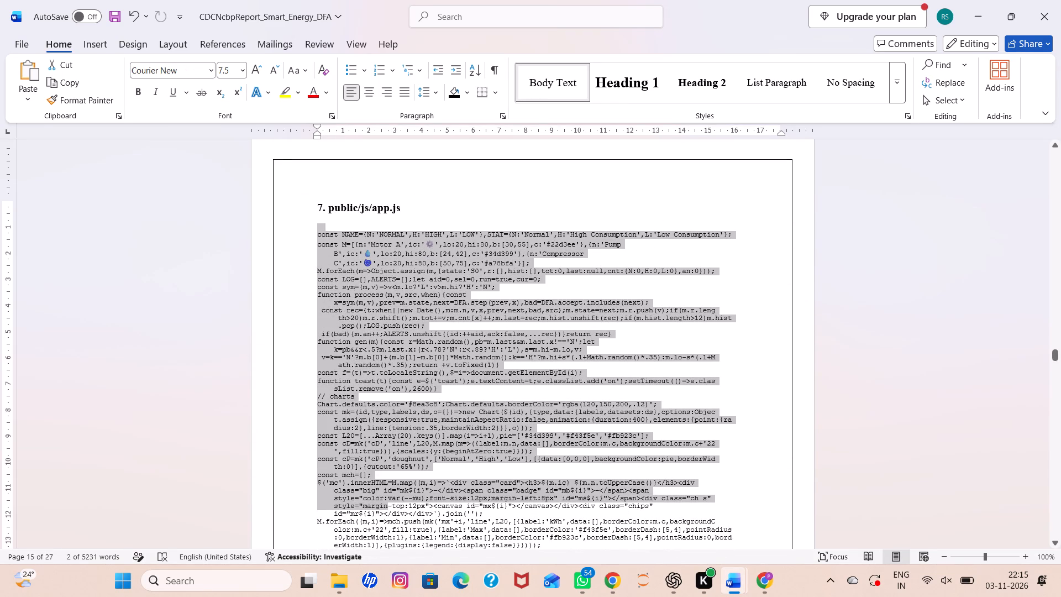
{"action": "left_click", "coordinate": [320, 236]}
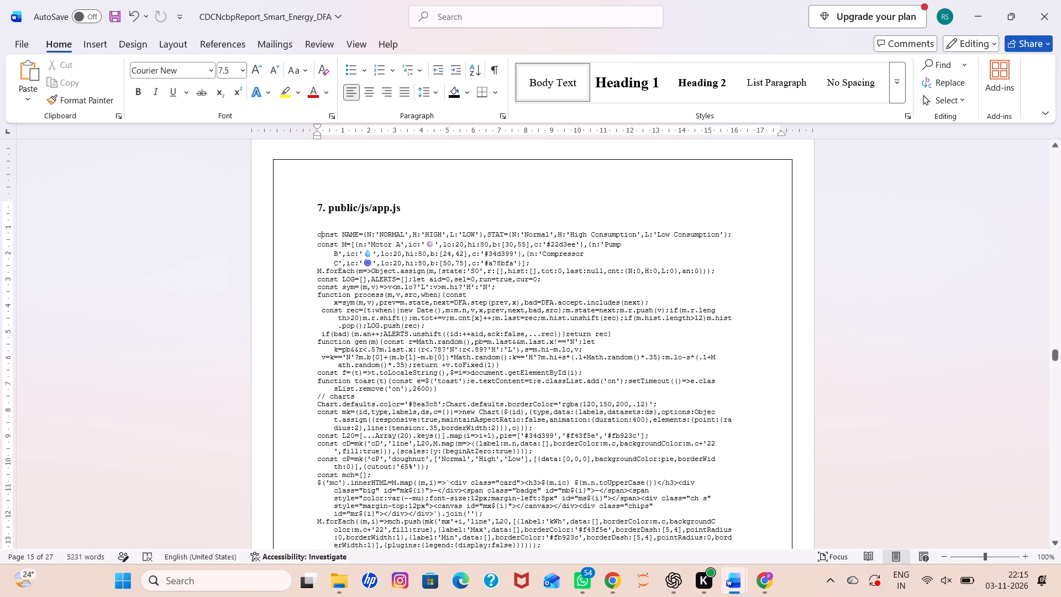
{"action": "left_click_drag", "start_coordinate": [316, 235], "coordinate": [413, 531]}
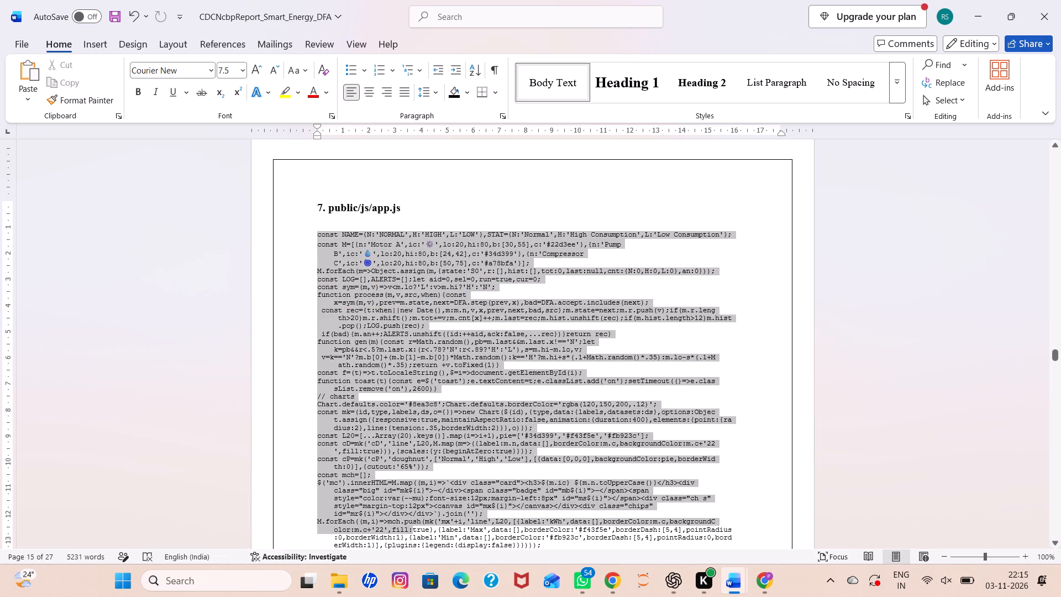
{"action": "left_click_drag", "start_coordinate": [413, 531], "coordinate": [402, 527]}
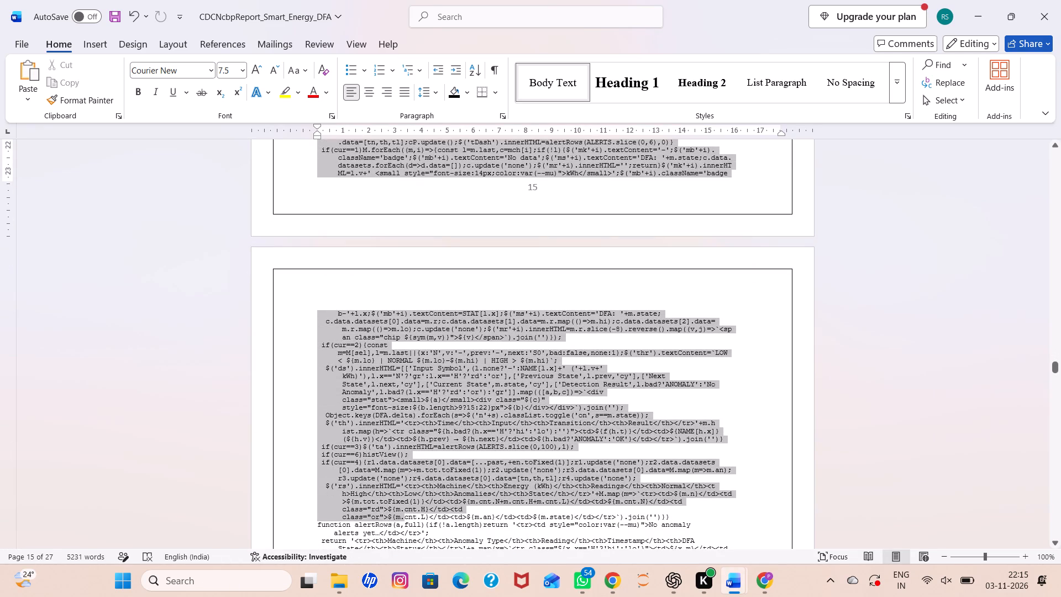
{"action": "left_click_drag", "start_coordinate": [402, 527], "coordinate": [412, 487]}
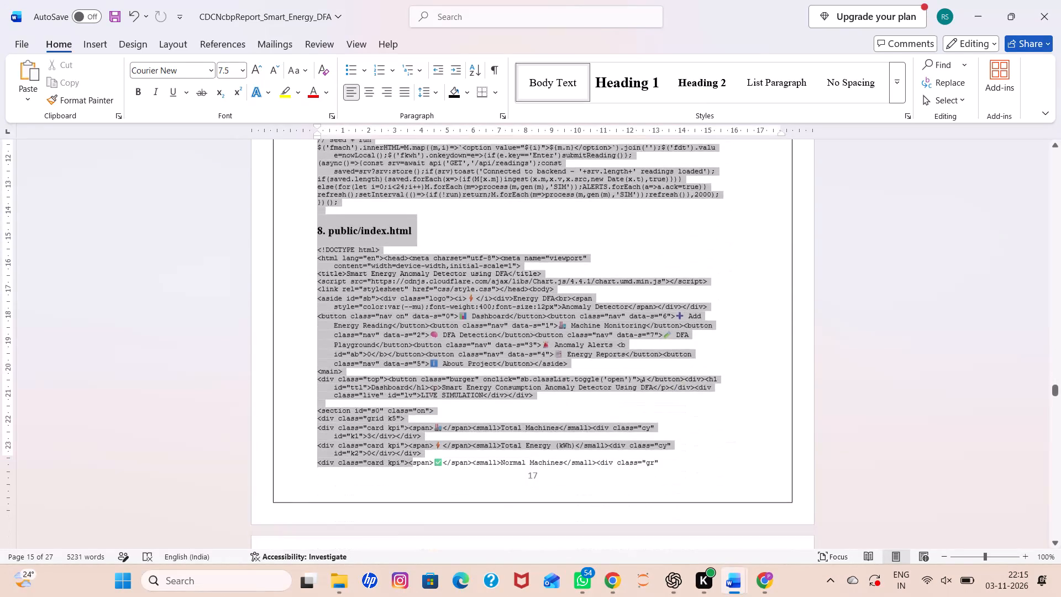
{"action": "left_click_drag", "start_coordinate": [412, 487], "coordinate": [324, 189]}
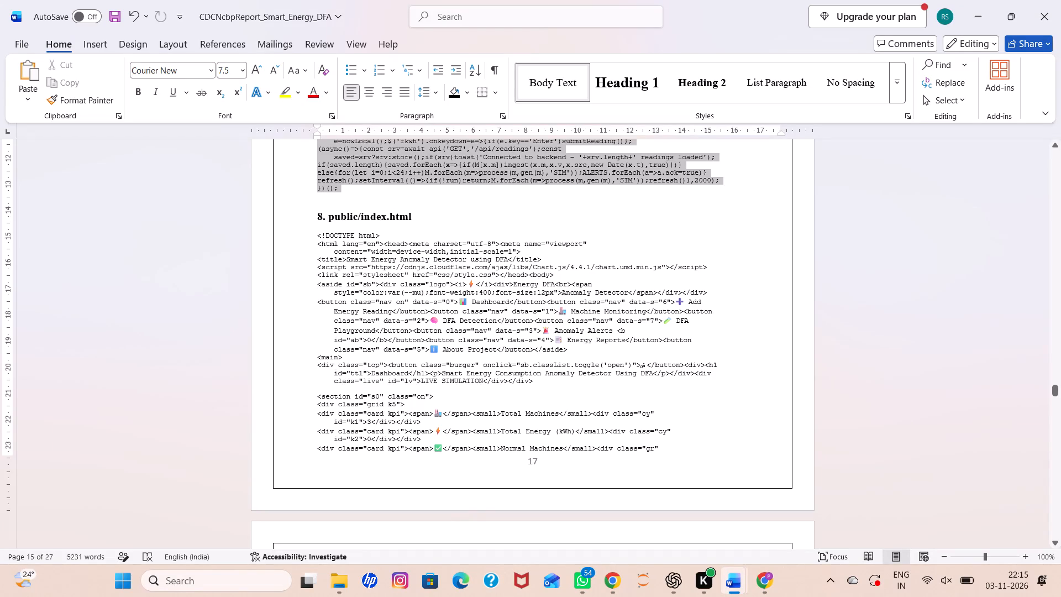
{"action": "left_click_drag", "start_coordinate": [324, 189], "coordinate": [322, 189]}
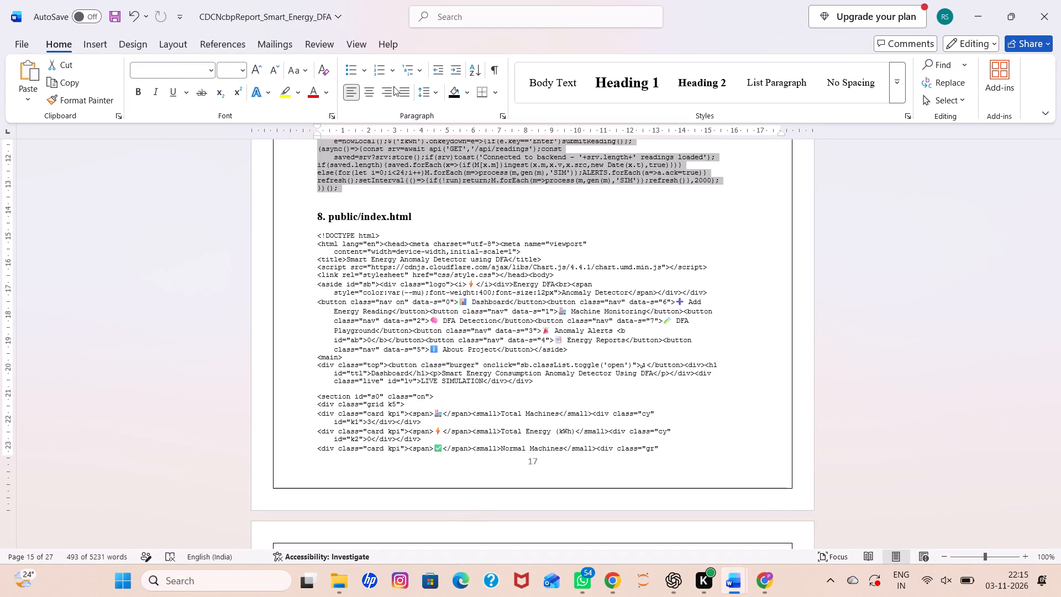
{"action": "left_click", "coordinate": [453, 97]}
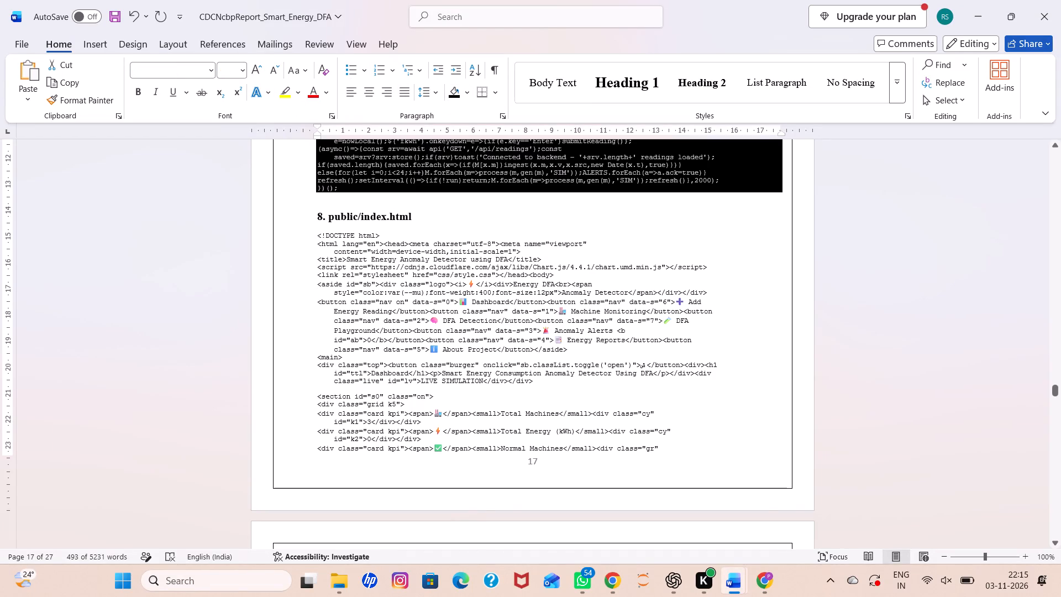
Shade the 8. public/index.html code listing black, from the DOCTYPE line on page 17 to the blank line after the closing html tag on page 19.
{"action": "left_click_drag", "start_coordinate": [316, 236], "coordinate": [486, 500]}
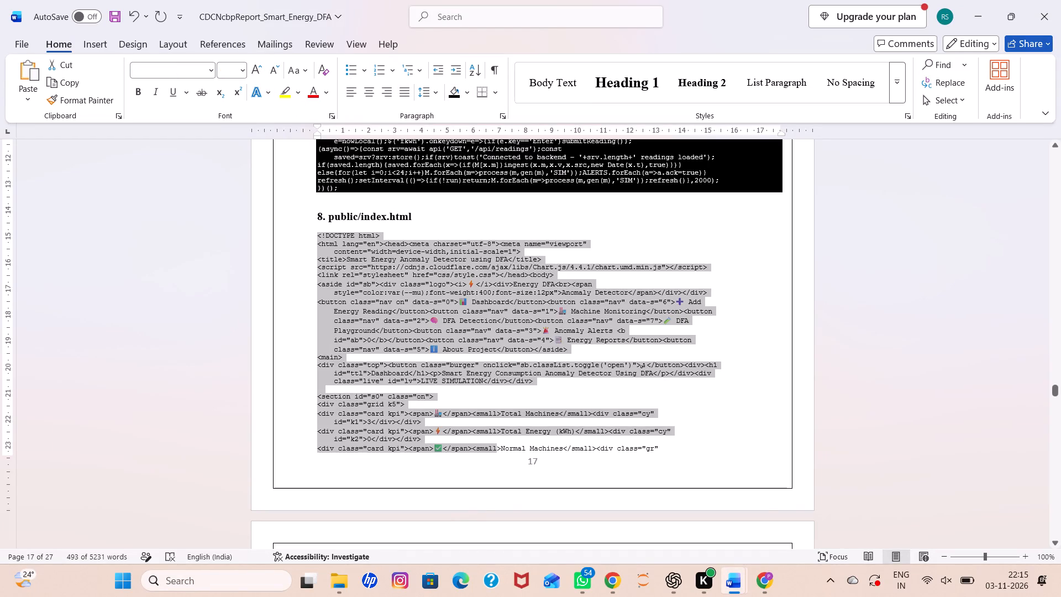
{"action": "left_click_drag", "start_coordinate": [486, 500], "coordinate": [512, 464]}
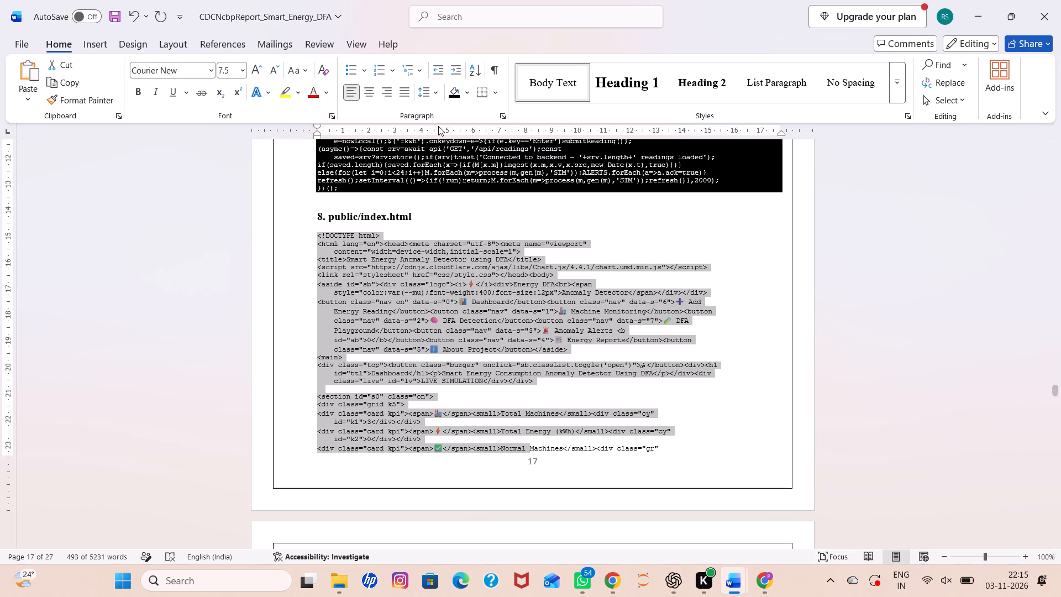
{"action": "left_click", "coordinate": [452, 96]}
{"action": "scroll", "coordinate": [426, 224], "scroll_direction": "down", "scroll_amount": 1}
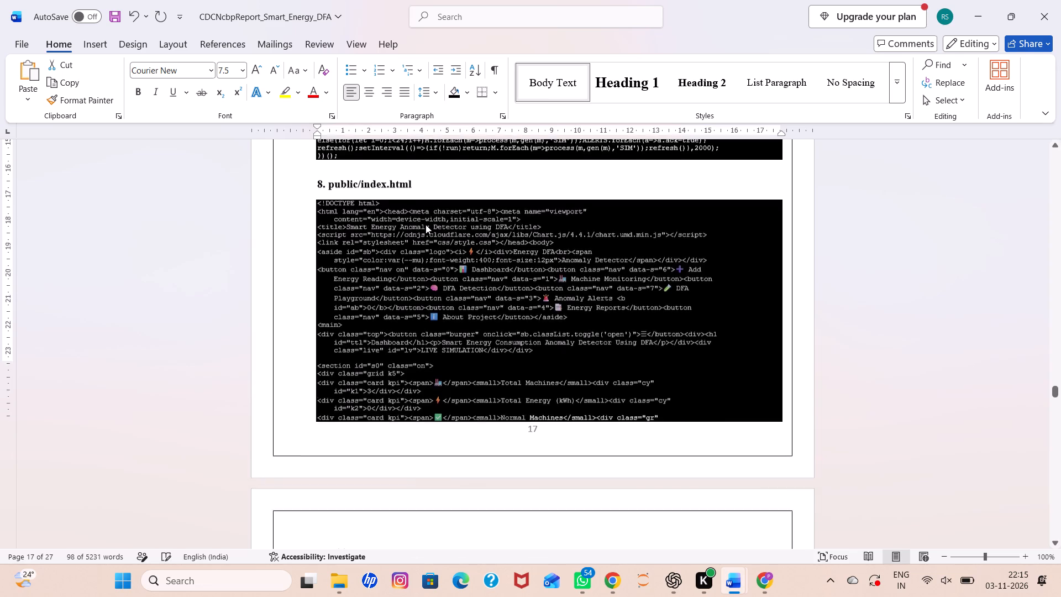
{"action": "scroll", "coordinate": [426, 224], "scroll_direction": "down", "scroll_amount": 1}
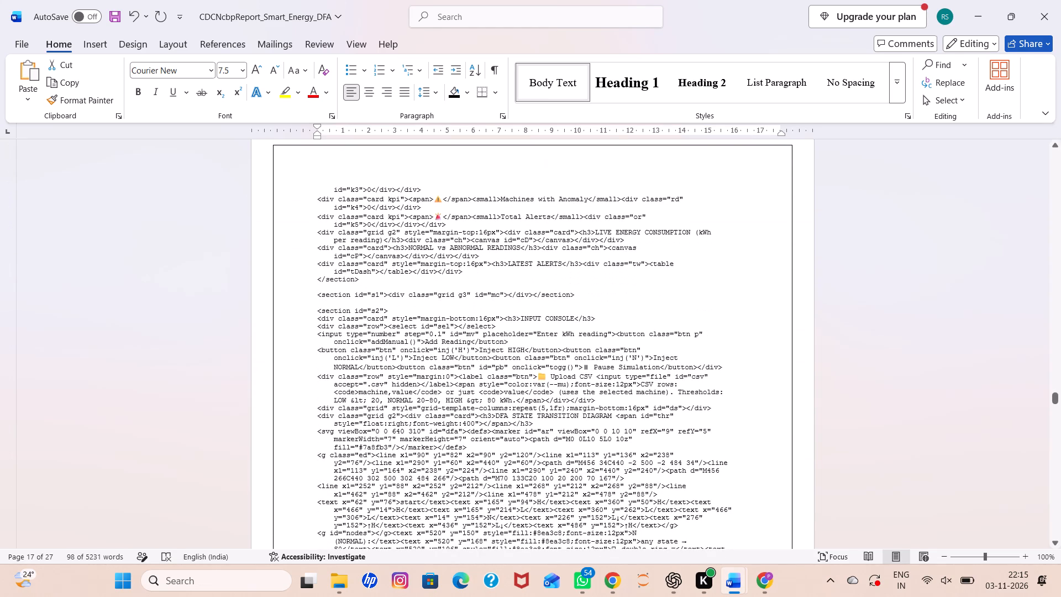
{"action": "left_click_drag", "start_coordinate": [325, 182], "coordinate": [460, 596]}
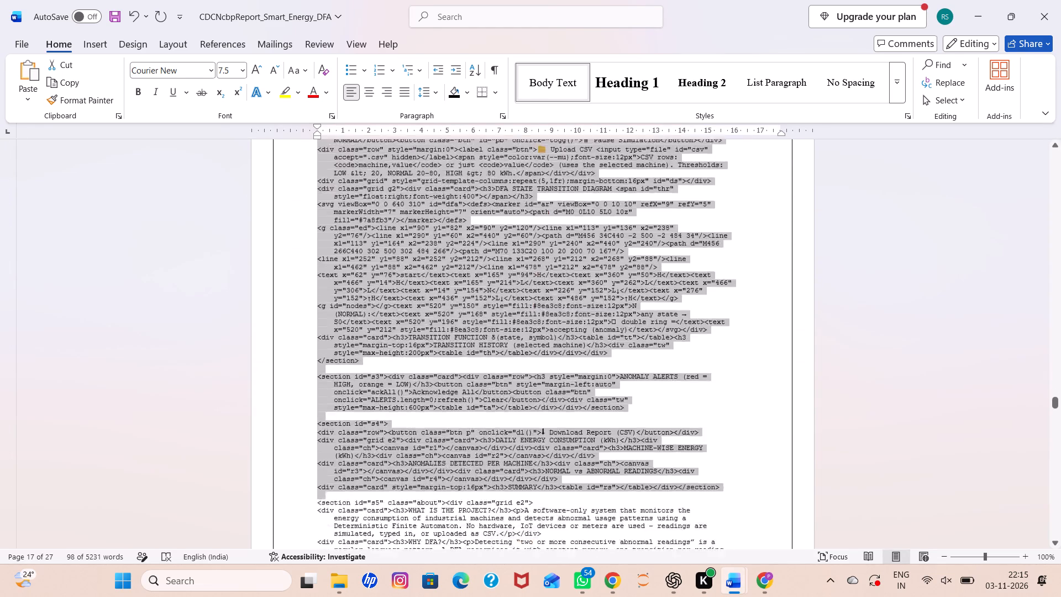
{"action": "left_click_drag", "start_coordinate": [460, 596], "coordinate": [466, 587]}
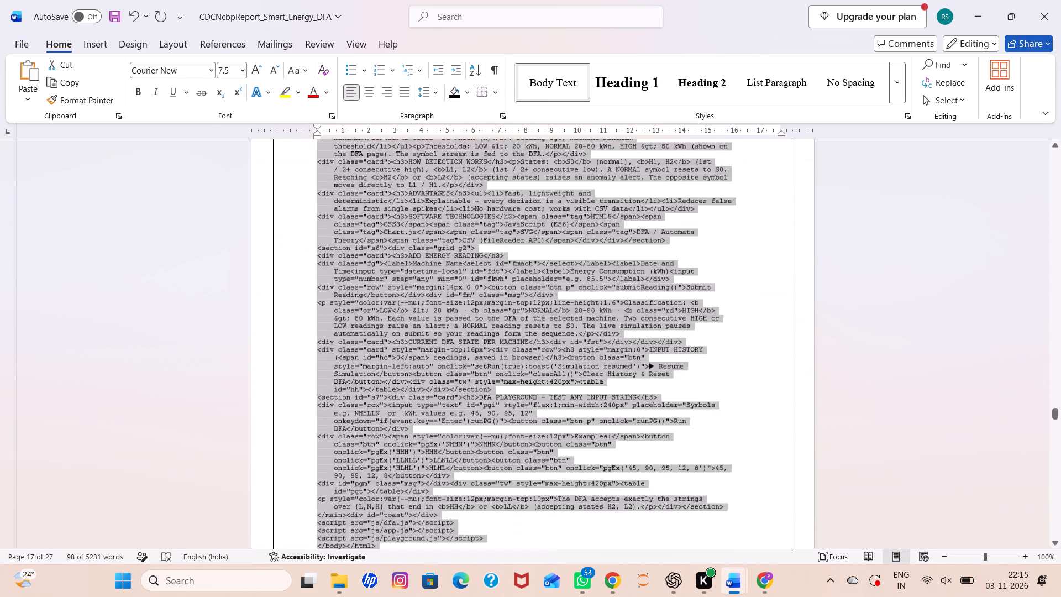
{"action": "left_click_drag", "start_coordinate": [466, 587], "coordinate": [465, 411]}
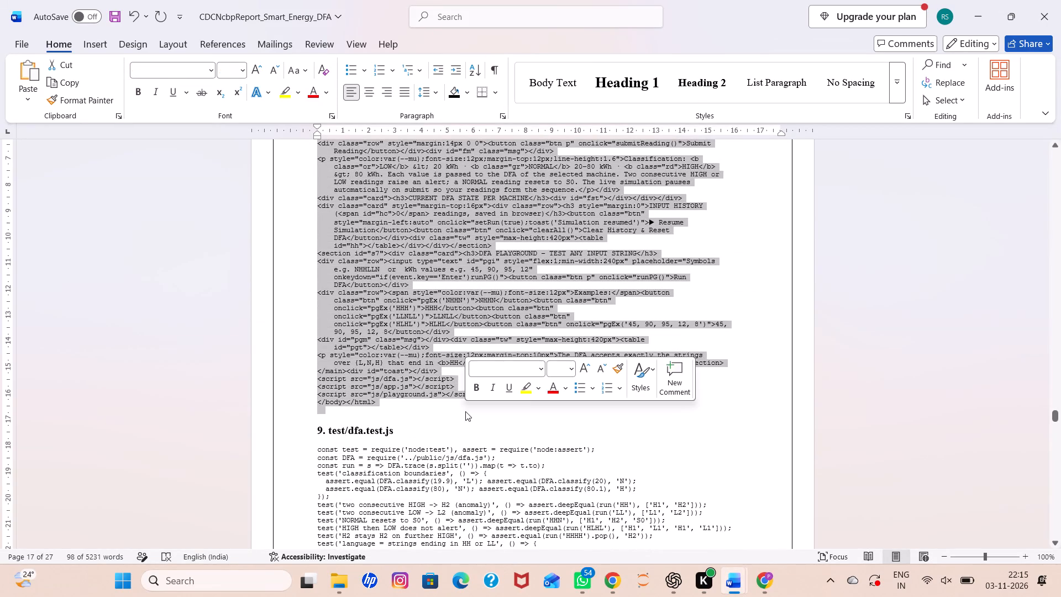
{"action": "left_click", "coordinate": [453, 99]}
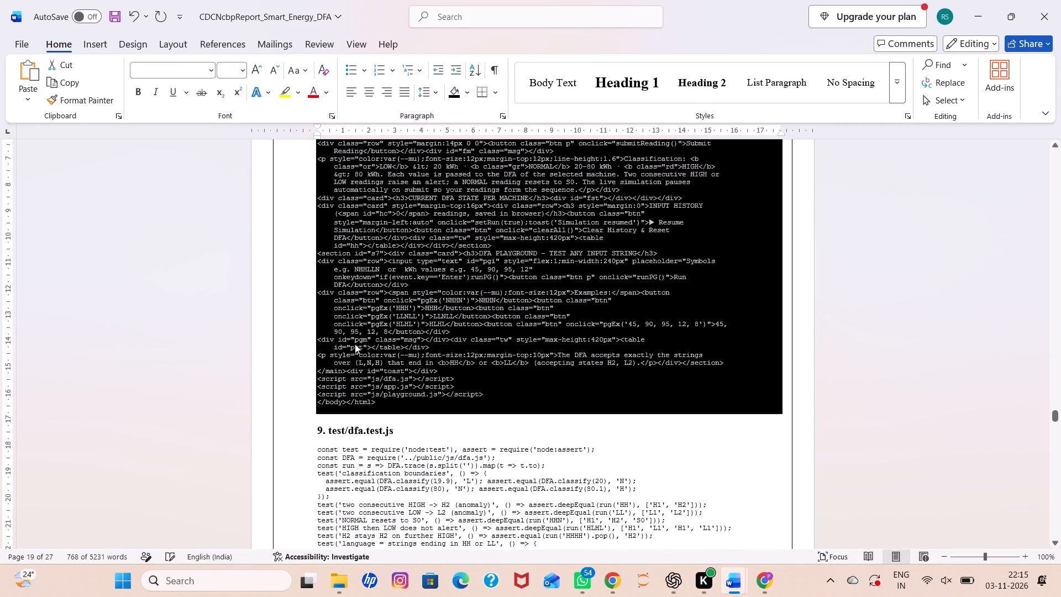
{"action": "left_click", "coordinate": [330, 409]}
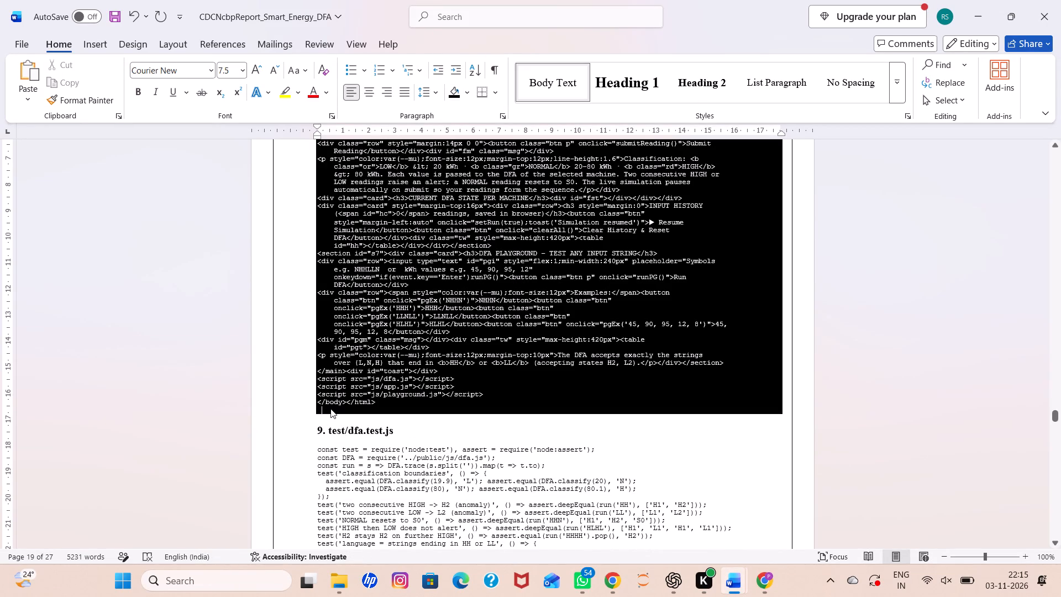
Delete the blank line after the closing html tag in the 8. public/index.html code listing.
{"action": "key", "text": "BackSpace"}
{"action": "key", "text": "BackSpace"}
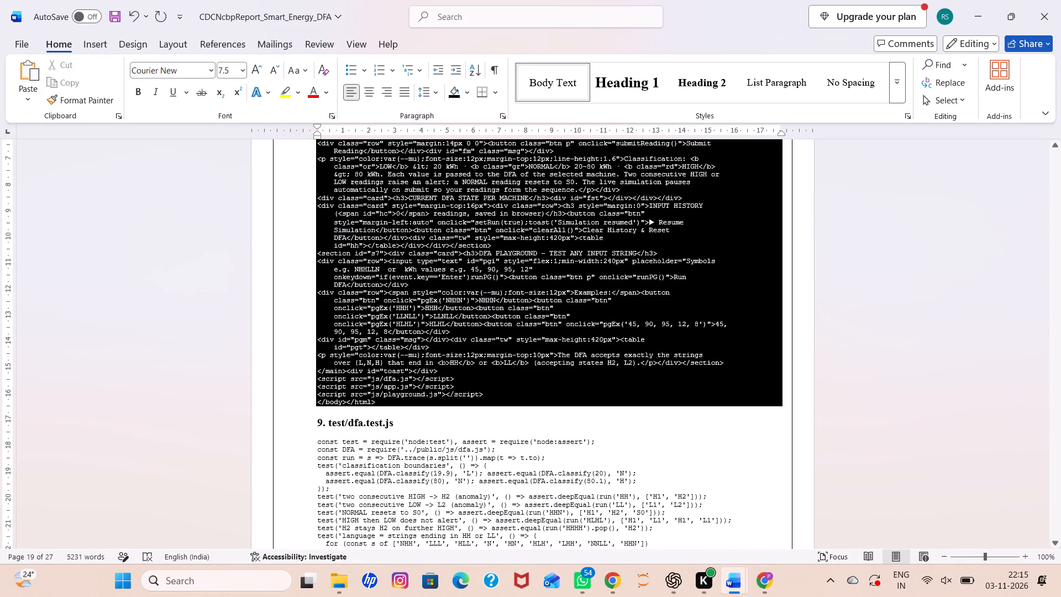
Shade the 9. test/dfa.test.js code listing black, from the const test line through the invalid symbol throws test.
{"action": "scroll", "coordinate": [337, 433], "scroll_direction": "down", "scroll_amount": 1}
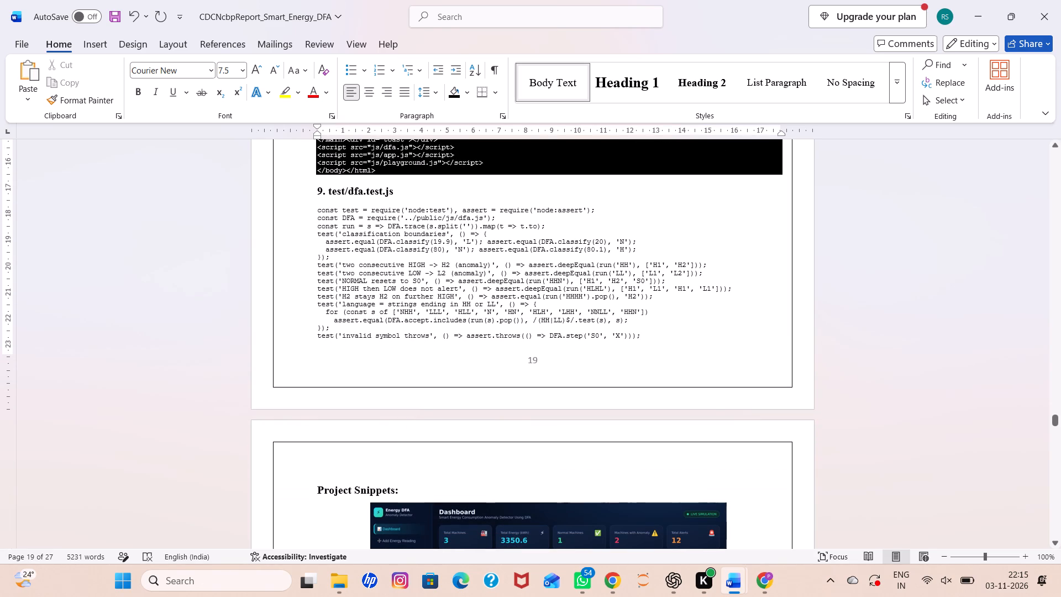
{"action": "left_click_drag", "start_coordinate": [317, 211], "coordinate": [523, 322]}
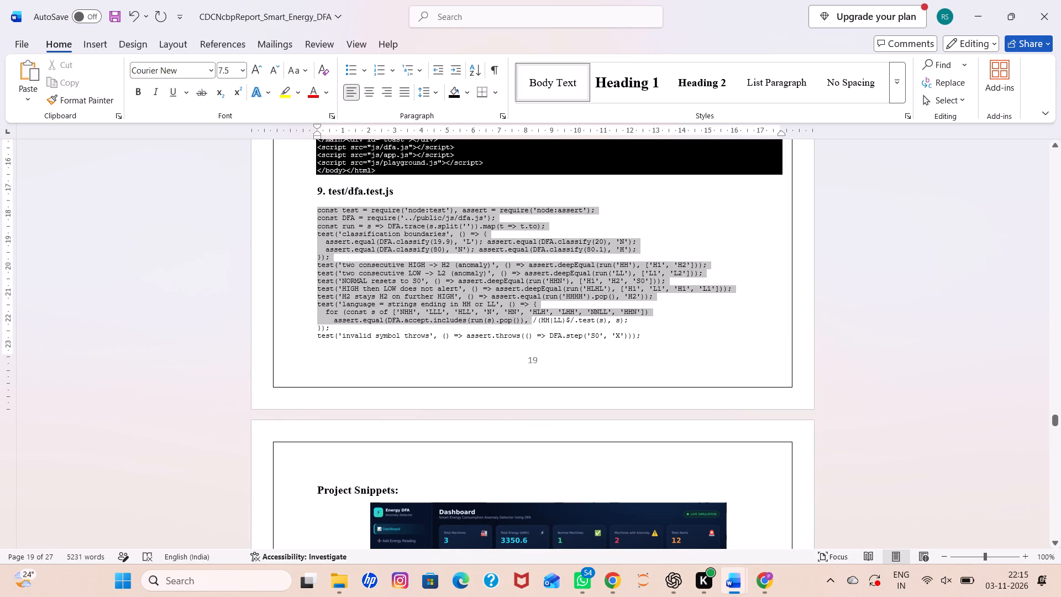
{"action": "left_click_drag", "start_coordinate": [523, 322], "coordinate": [526, 341]}
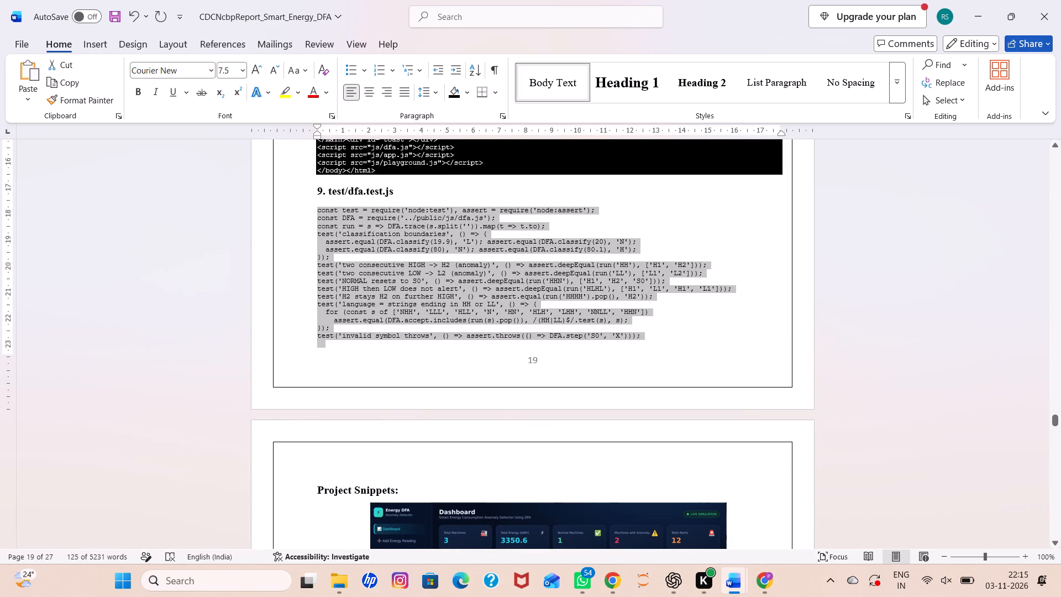
{"action": "left_click", "coordinate": [379, 216]}
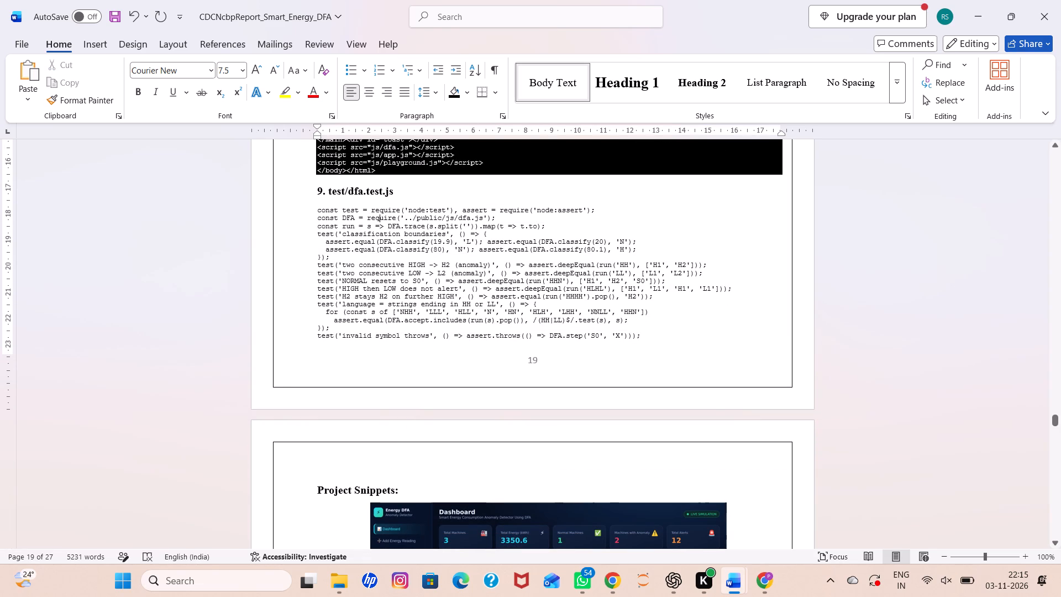
{"action": "left_click_drag", "start_coordinate": [317, 211], "coordinate": [432, 330]}
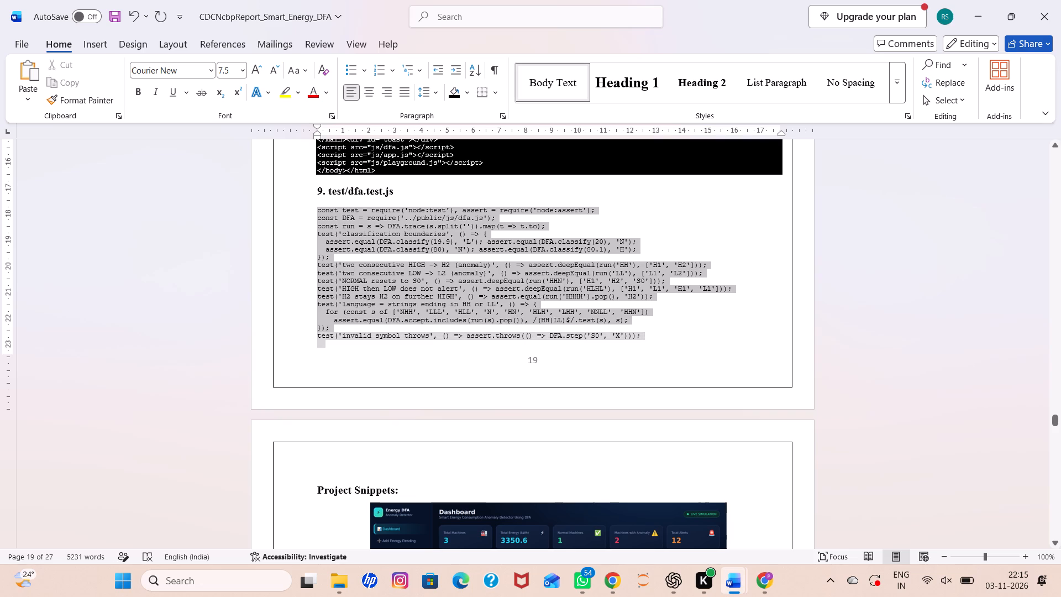
{"action": "left_click_drag", "start_coordinate": [432, 330], "coordinate": [434, 338]}
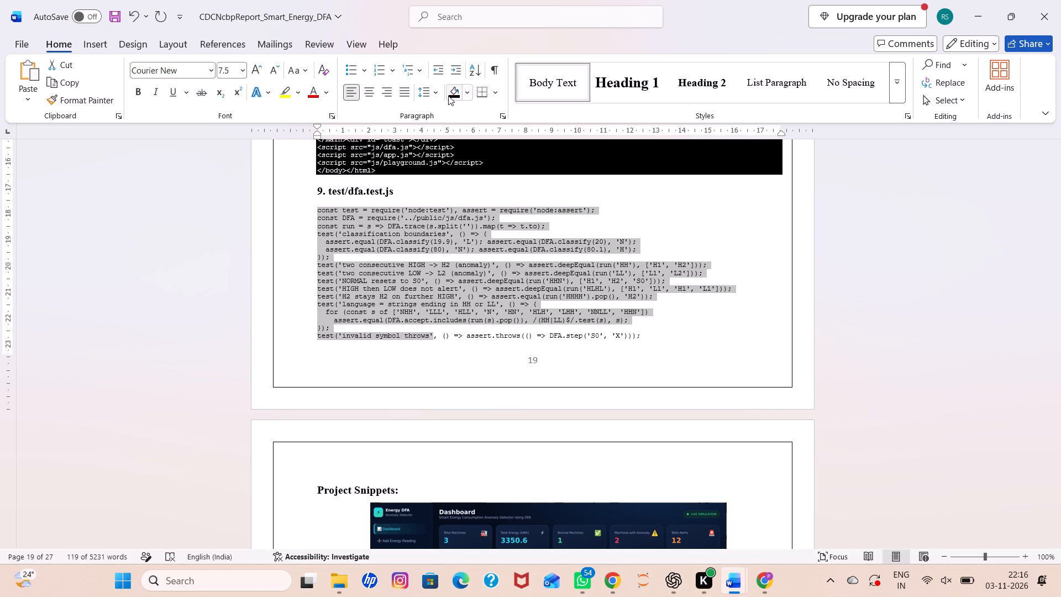
{"action": "left_click", "coordinate": [448, 96]}
{"action": "left_click", "coordinate": [341, 224]}
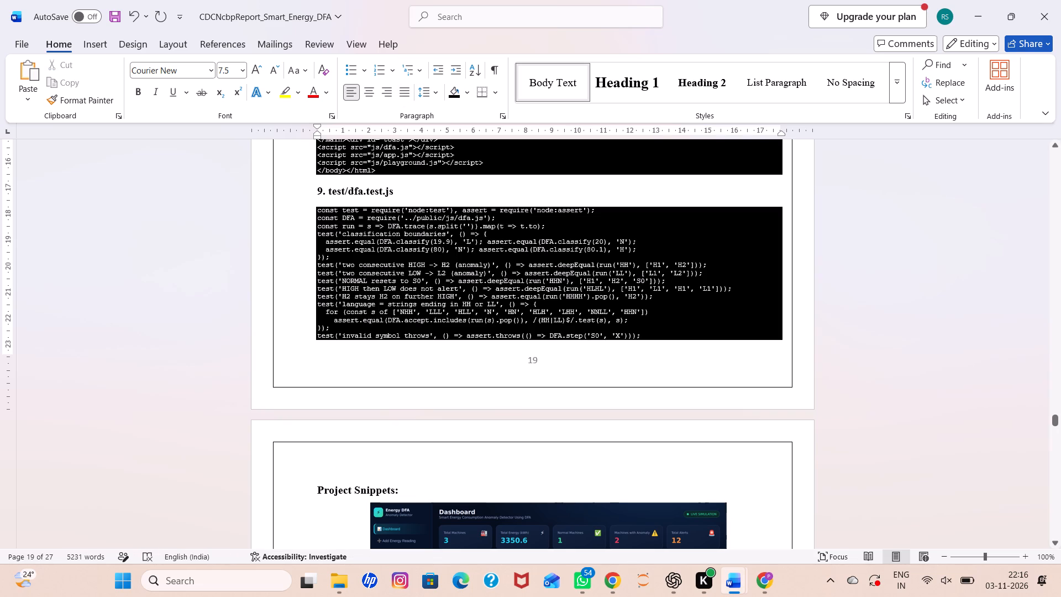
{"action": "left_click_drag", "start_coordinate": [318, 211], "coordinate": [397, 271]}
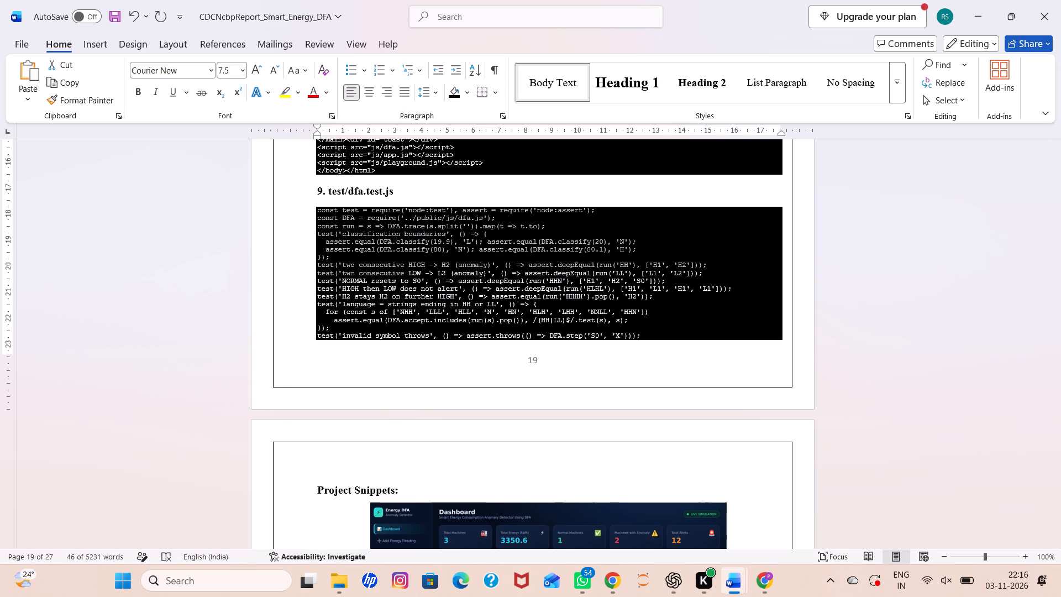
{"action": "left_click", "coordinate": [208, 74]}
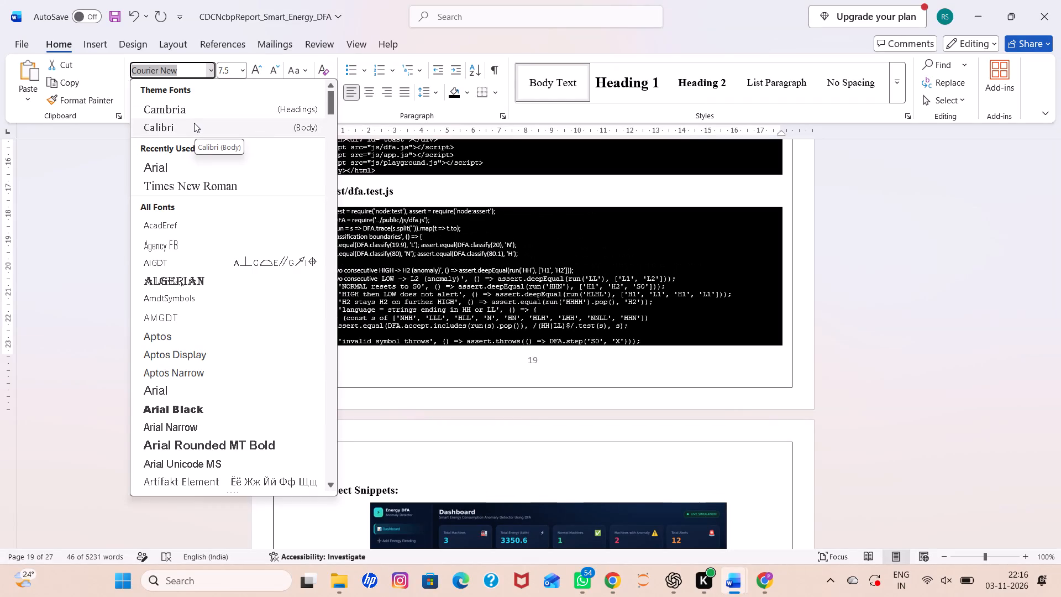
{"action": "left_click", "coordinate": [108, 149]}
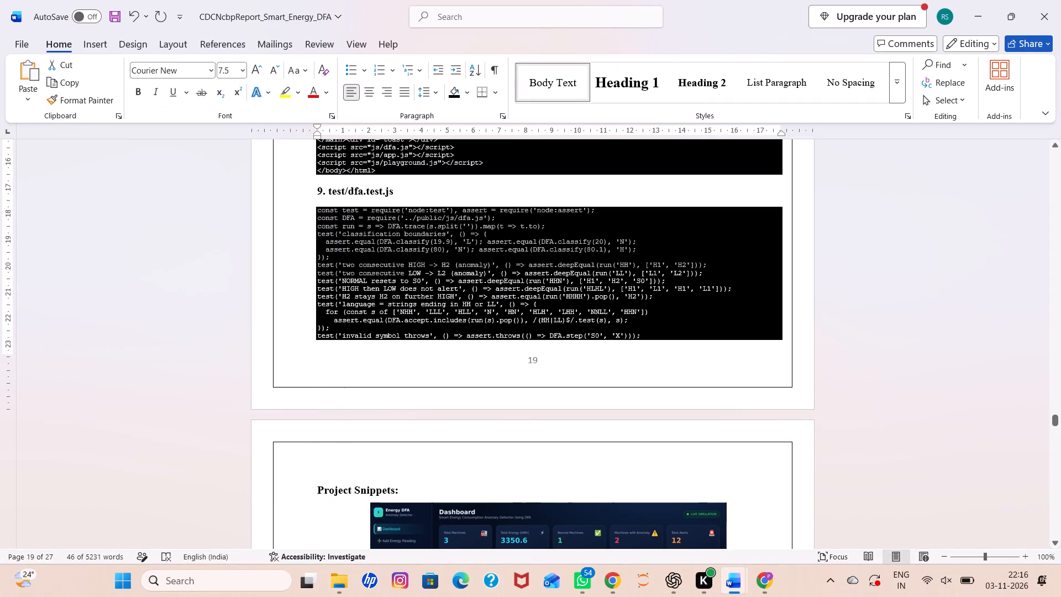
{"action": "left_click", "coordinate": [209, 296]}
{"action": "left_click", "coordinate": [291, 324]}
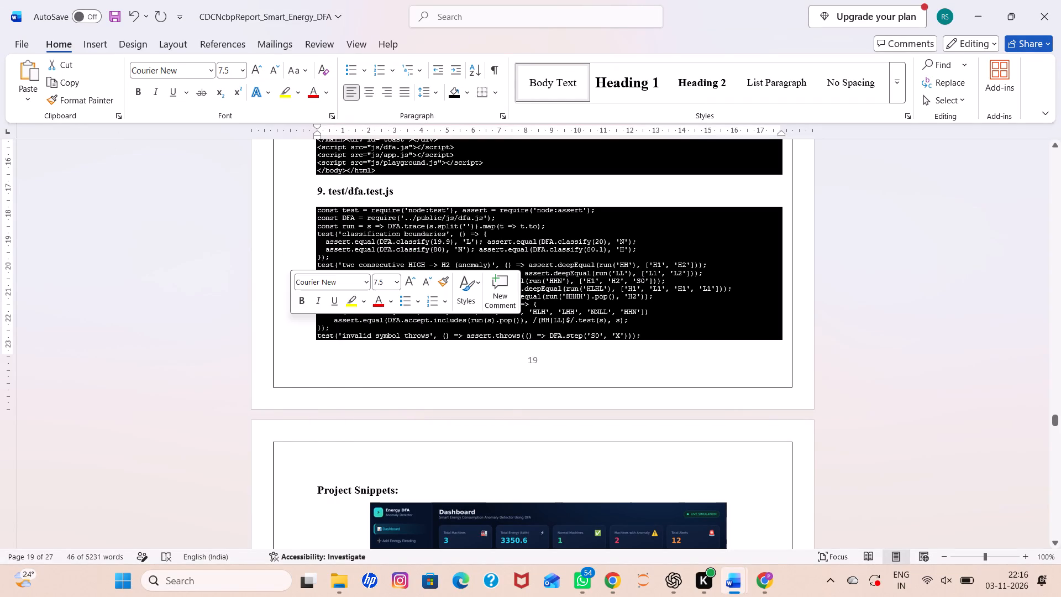
Look over the remaining report pages, from the Project Snippets screenshots and the SDG table to the end of the references.
{"action": "scroll", "coordinate": [342, 364], "scroll_direction": "down", "scroll_amount": 1}
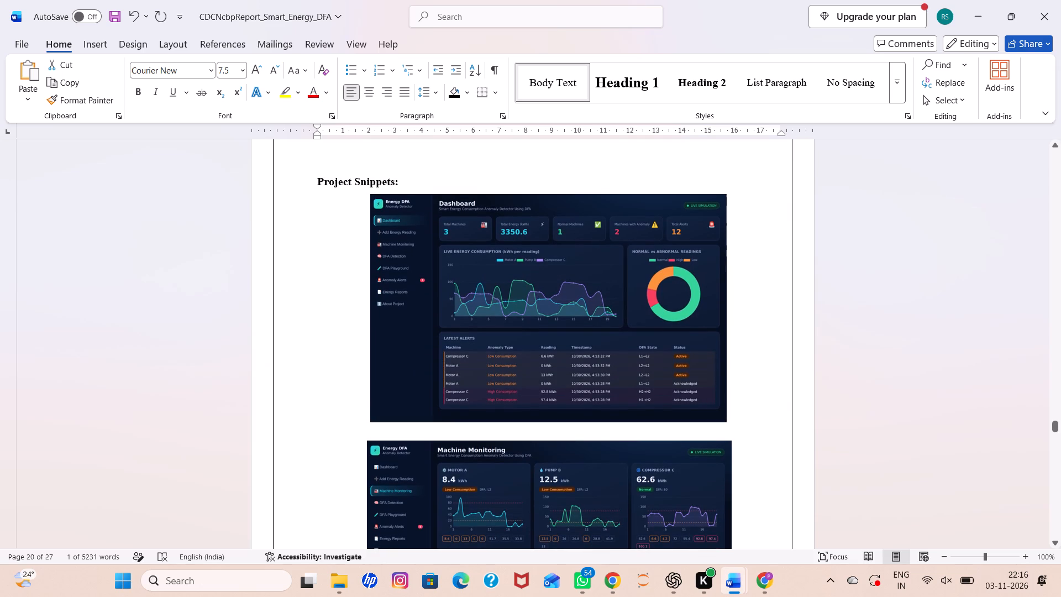
{"action": "scroll", "coordinate": [342, 364], "scroll_direction": "down", "scroll_amount": 6}
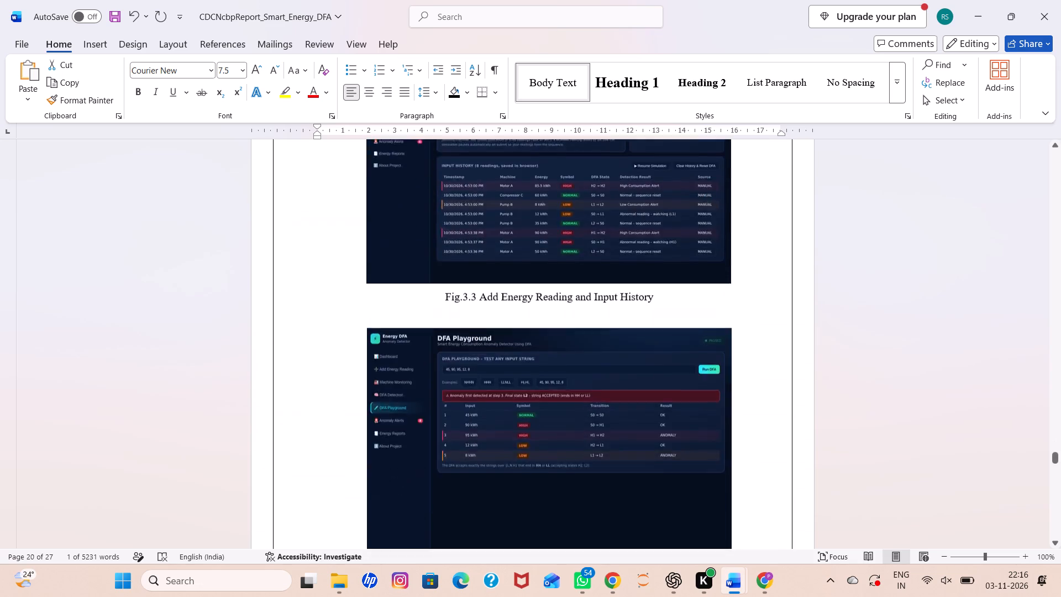
{"action": "scroll", "coordinate": [342, 364], "scroll_direction": "down", "scroll_amount": 6}
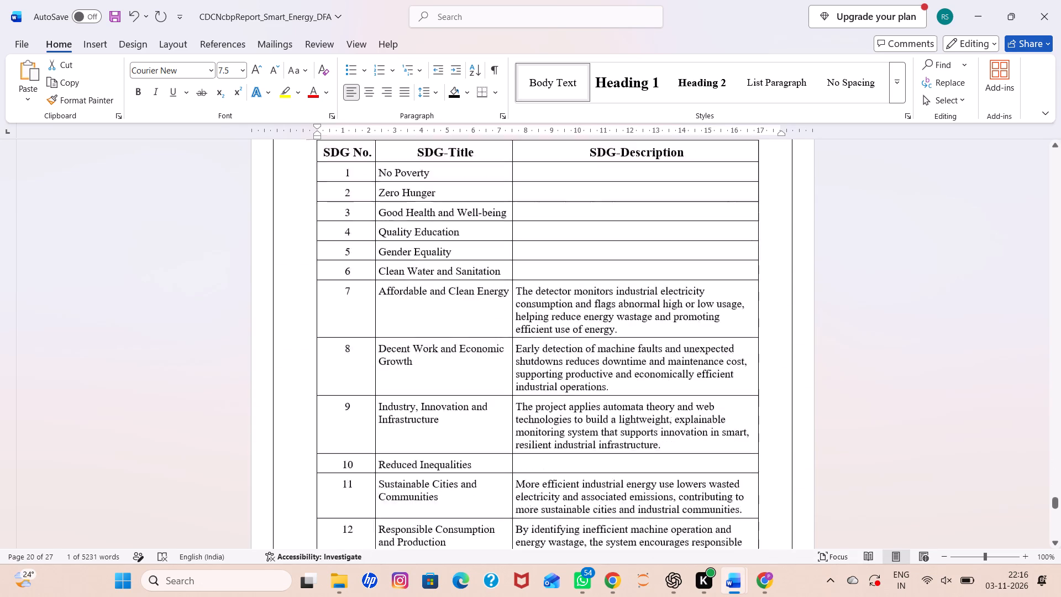
{"action": "scroll", "coordinate": [342, 364], "scroll_direction": "down", "scroll_amount": 2}
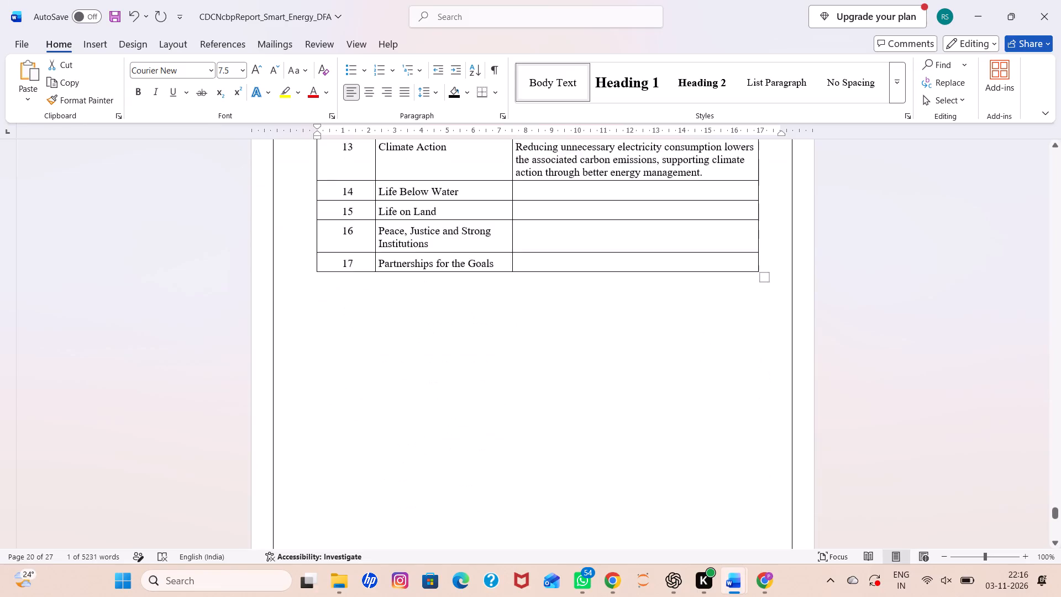
{"action": "scroll", "coordinate": [342, 364], "scroll_direction": "down", "scroll_amount": 5}
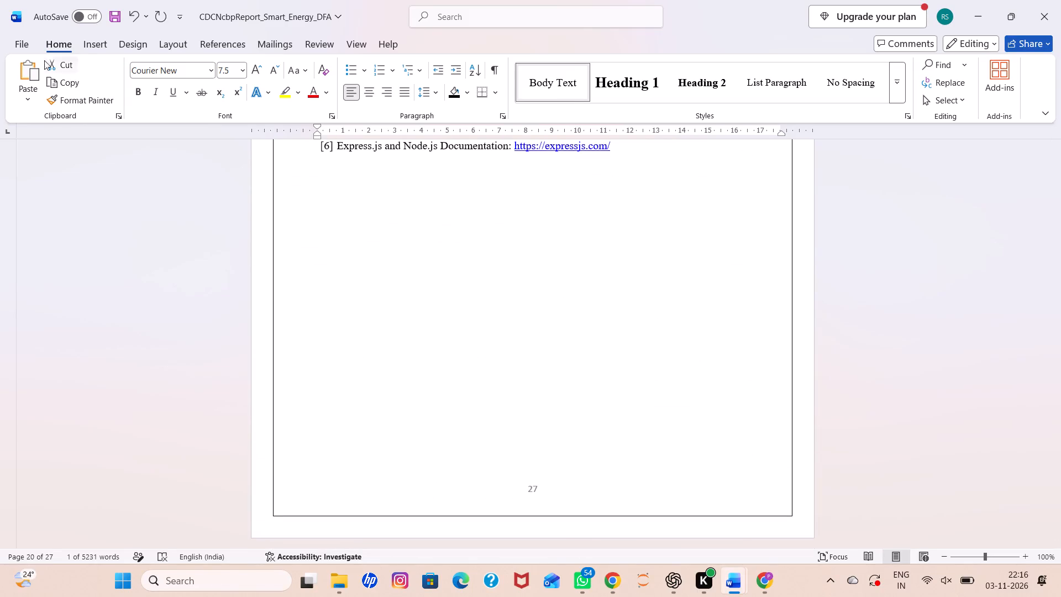
Save a copy of the report as Word document CDCNcbpReport_Smart_Energy_DFA in the Desktop folder under Documents.
{"action": "left_click", "coordinate": [26, 46]}
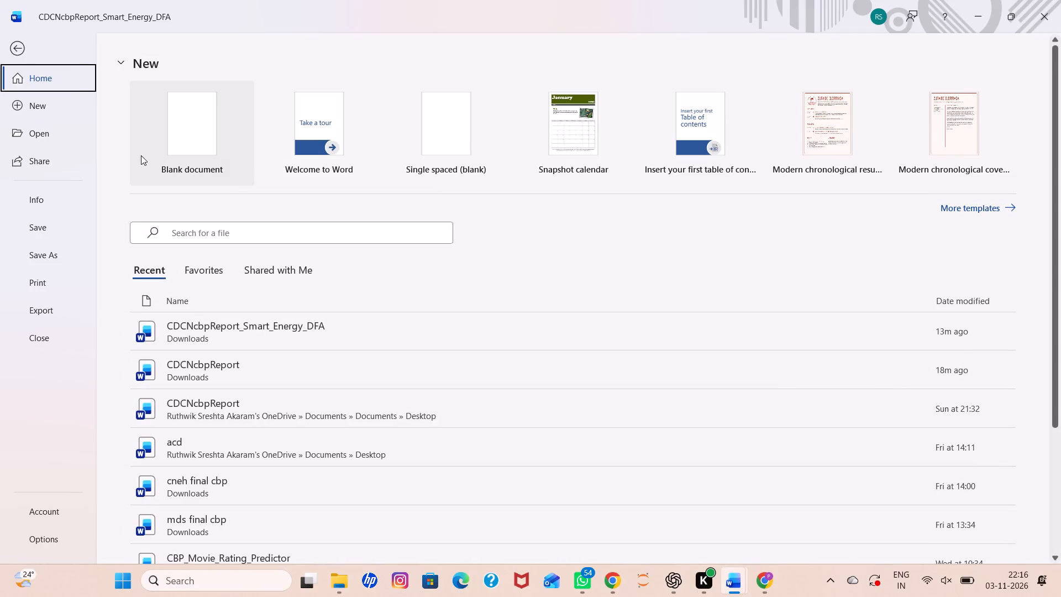
{"action": "left_click", "coordinate": [43, 260]}
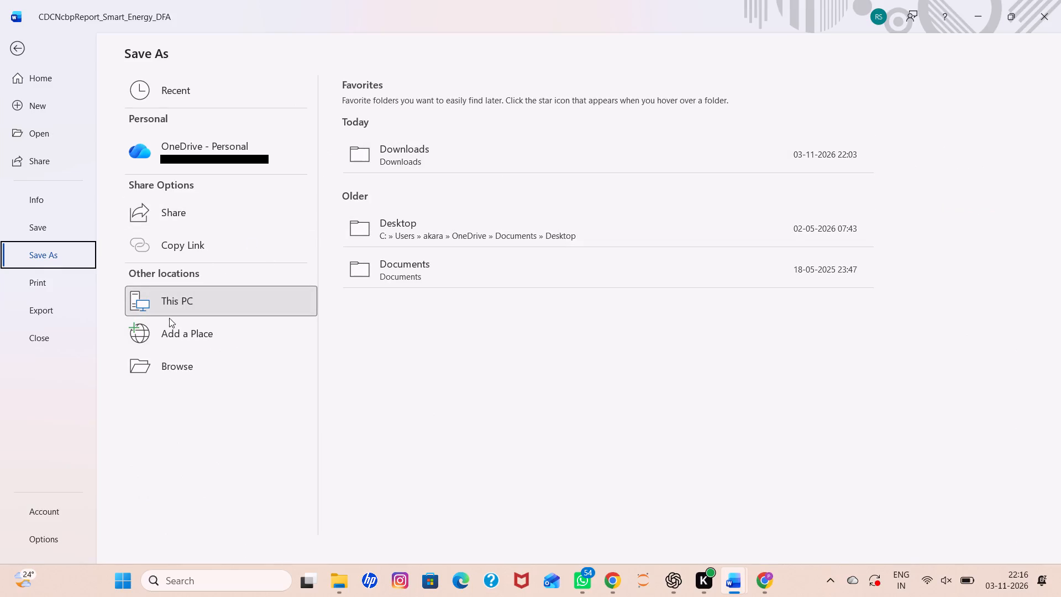
{"action": "left_click", "coordinate": [238, 299]}
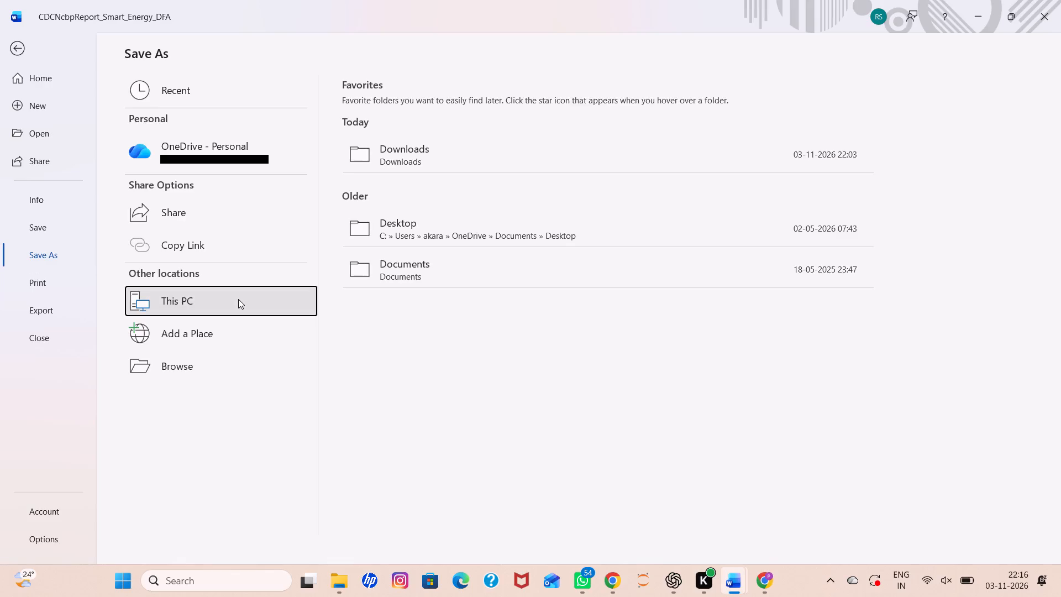
{"action": "double_click", "coordinate": [238, 299]}
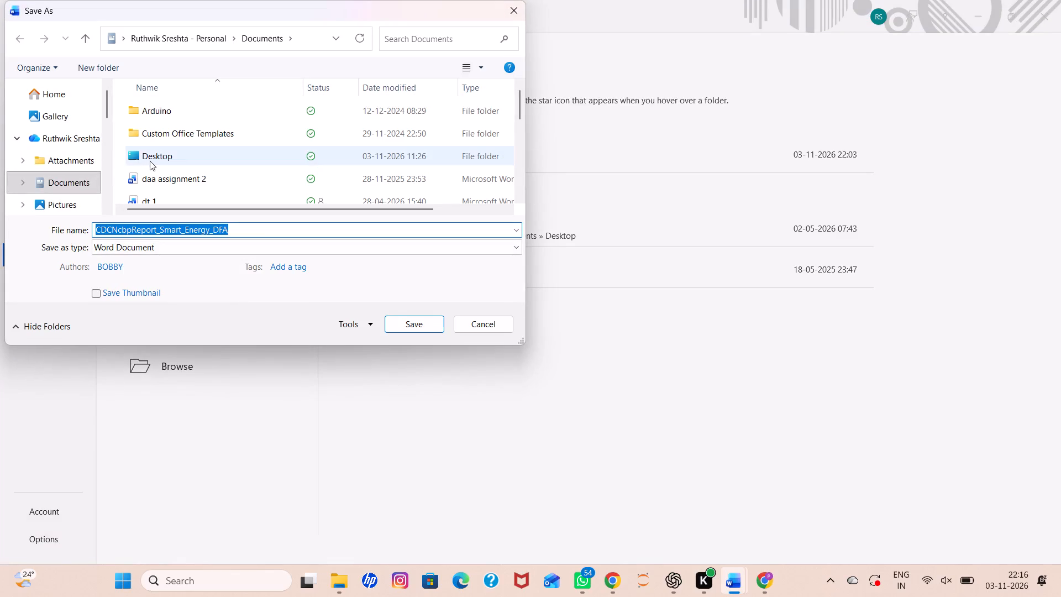
{"action": "double_click", "coordinate": [150, 161]}
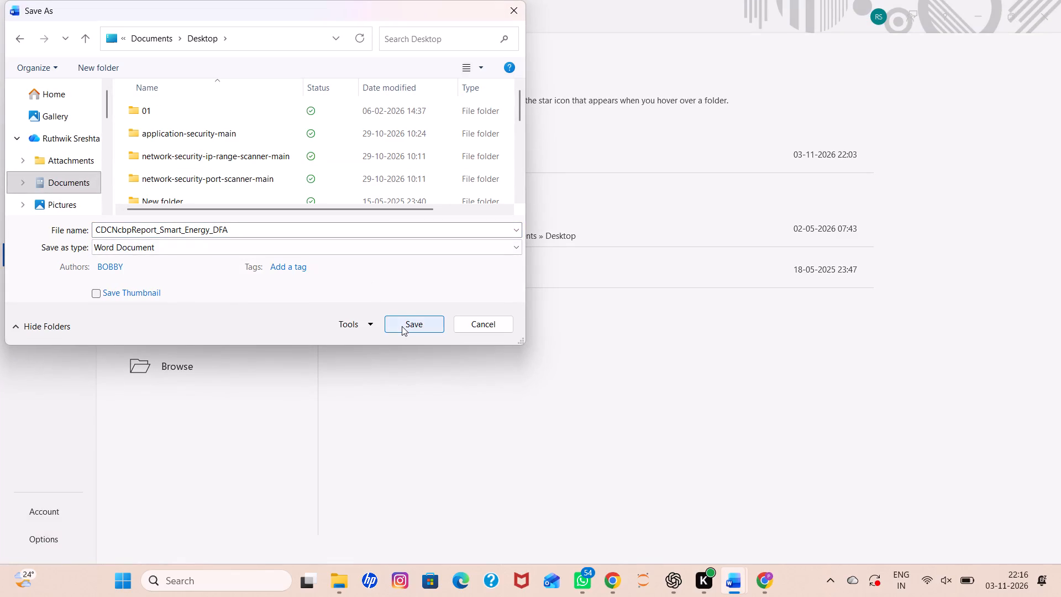
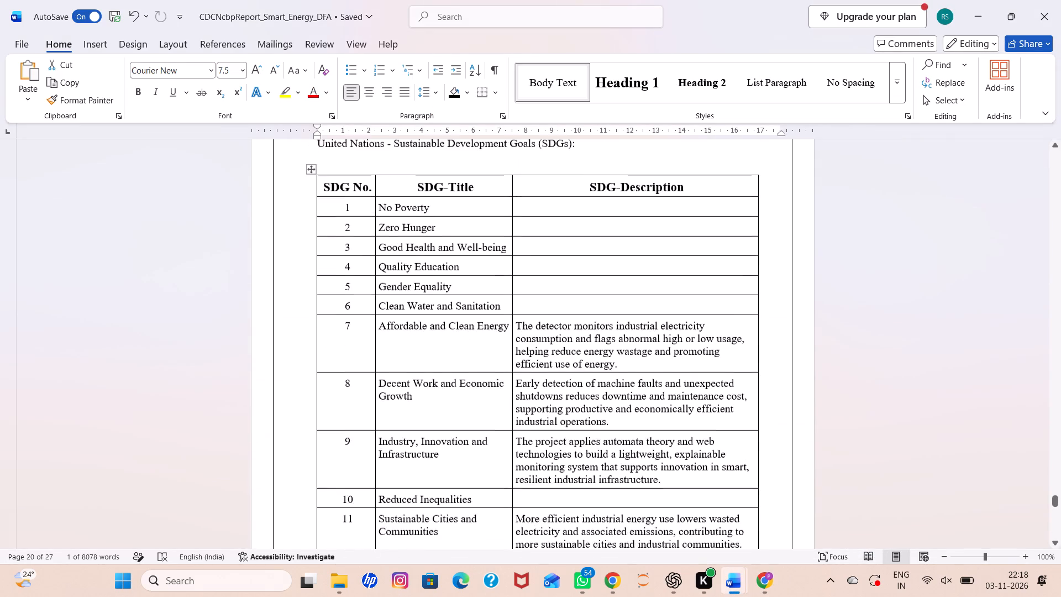
{"action": "scroll", "coordinate": [620, 351], "scroll_direction": "down", "scroll_amount": 1}
{"action": "scroll", "coordinate": [620, 351], "scroll_direction": "up", "scroll_amount": 9}
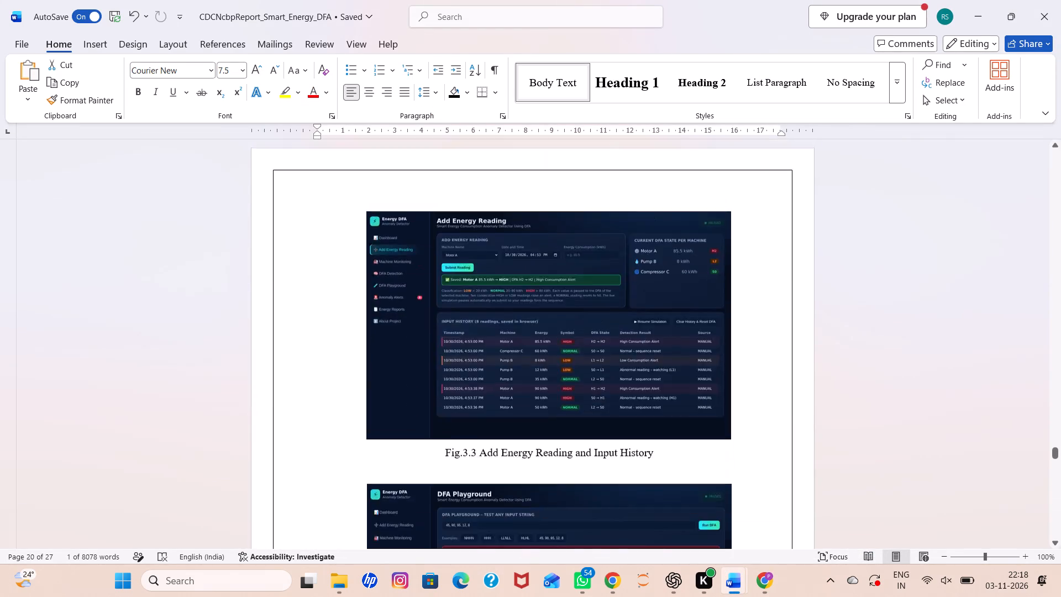
{"action": "scroll", "coordinate": [620, 351], "scroll_direction": "up", "scroll_amount": 12}
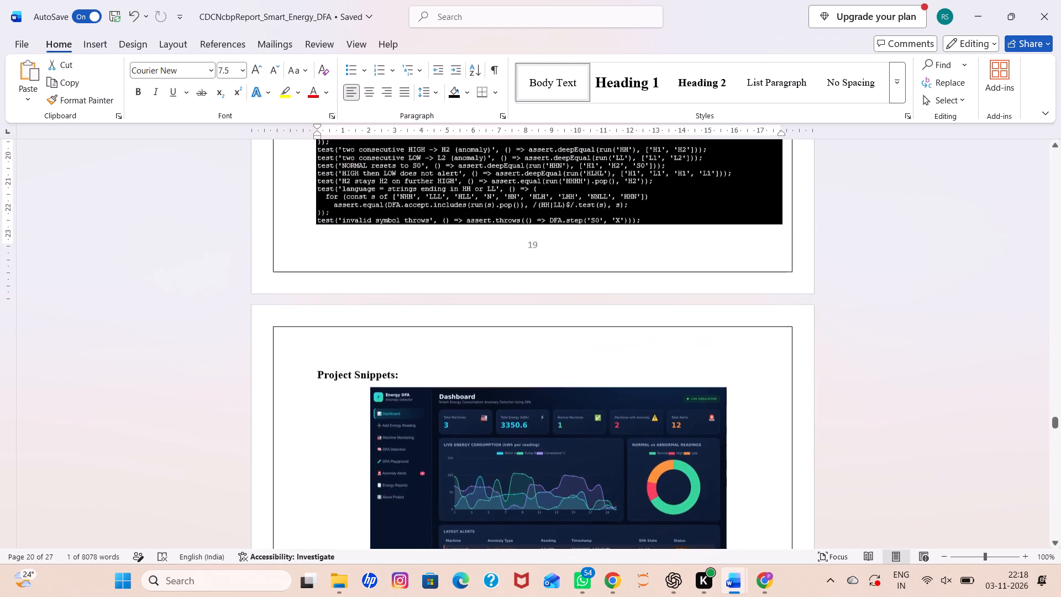
{"action": "scroll", "coordinate": [620, 351], "scroll_direction": "up", "scroll_amount": 2}
{"action": "scroll", "coordinate": [620, 351], "scroll_direction": "down", "scroll_amount": 1}
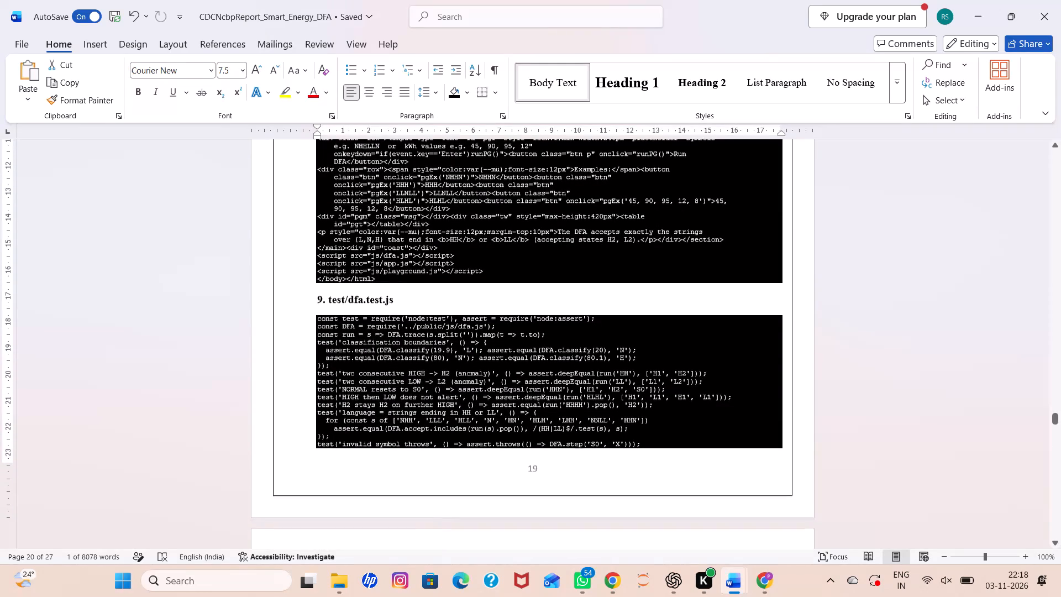
{"action": "scroll", "coordinate": [614, 384], "scroll_direction": "up", "scroll_amount": 4}
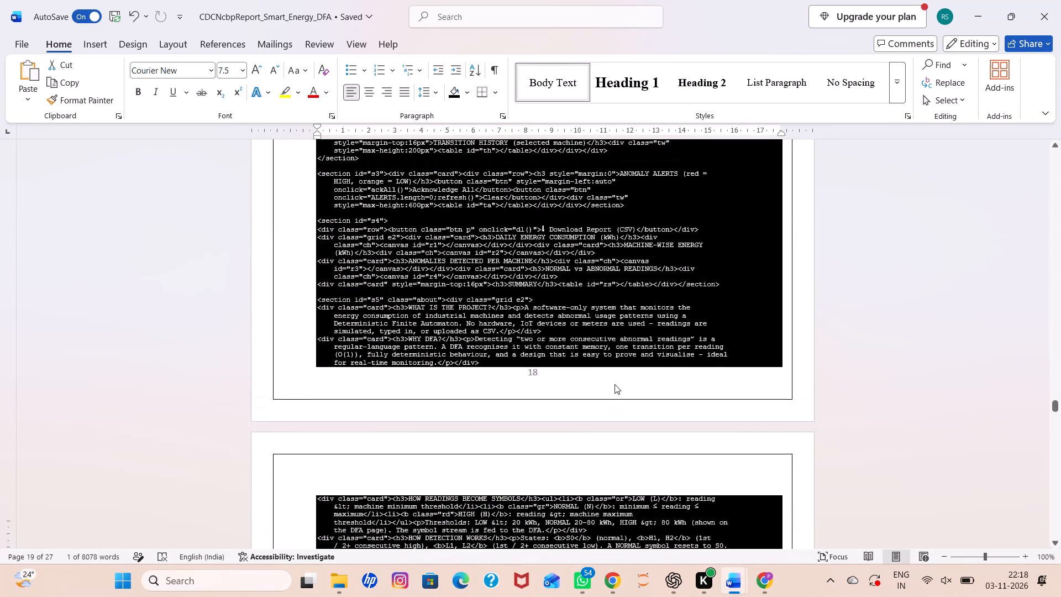
{"action": "scroll", "coordinate": [614, 384], "scroll_direction": "up", "scroll_amount": 2}
{"action": "scroll", "coordinate": [560, 353], "scroll_direction": "up", "scroll_amount": 1}
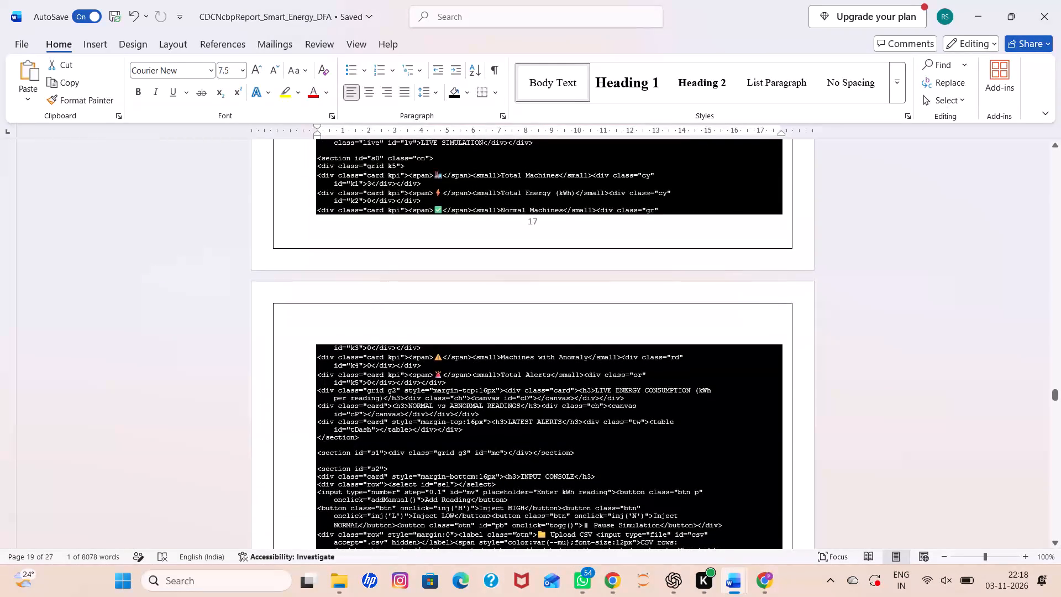
{"action": "scroll", "coordinate": [560, 353], "scroll_direction": "up", "scroll_amount": 6}
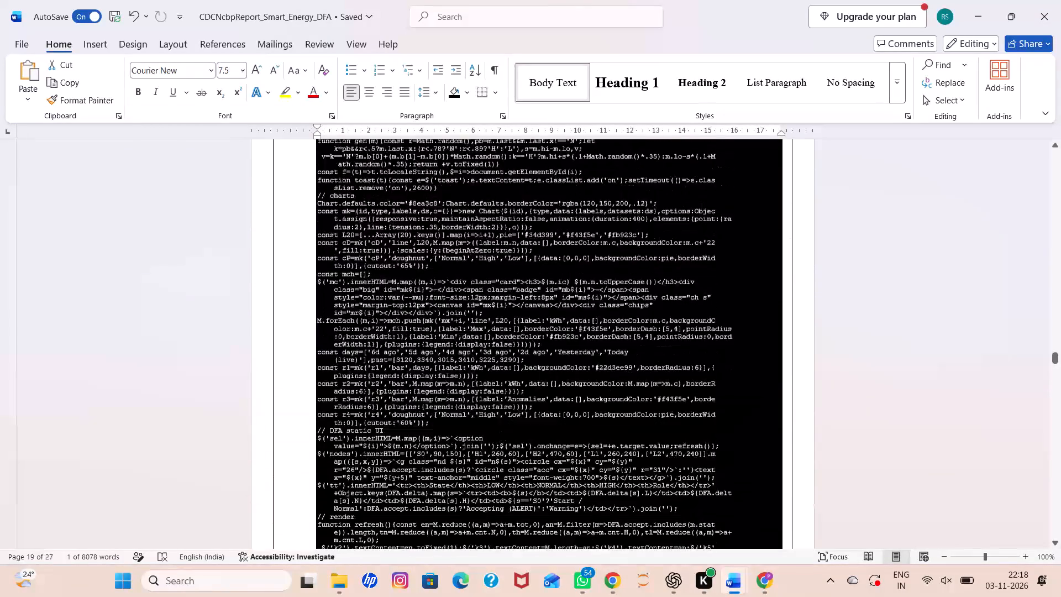
{"action": "scroll", "coordinate": [560, 353], "scroll_direction": "up", "scroll_amount": 6}
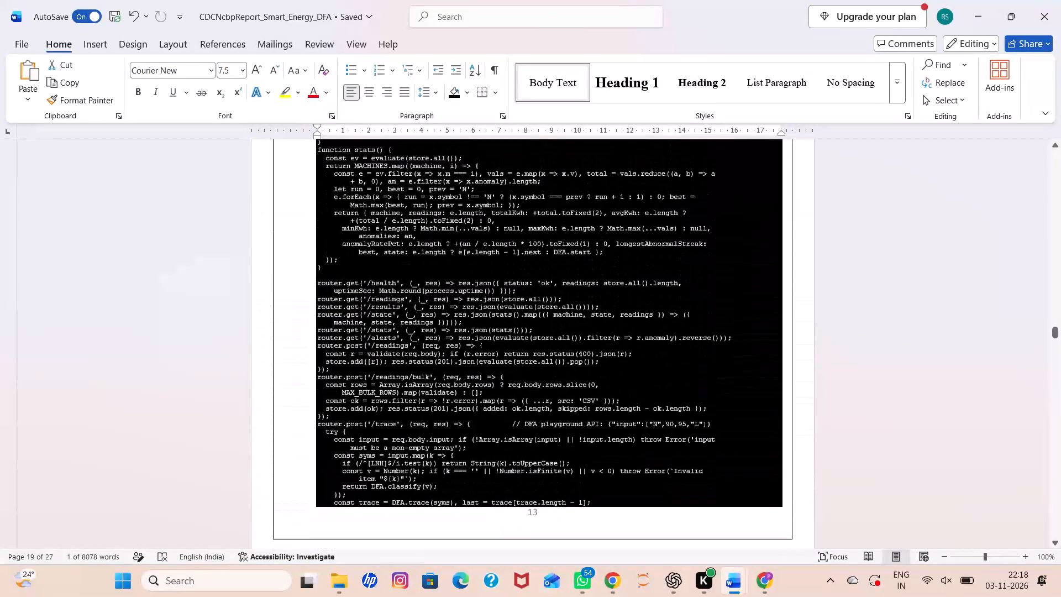
{"action": "scroll", "coordinate": [560, 353], "scroll_direction": "up", "scroll_amount": 5}
{"action": "scroll", "coordinate": [560, 353], "scroll_direction": "down", "scroll_amount": 3}
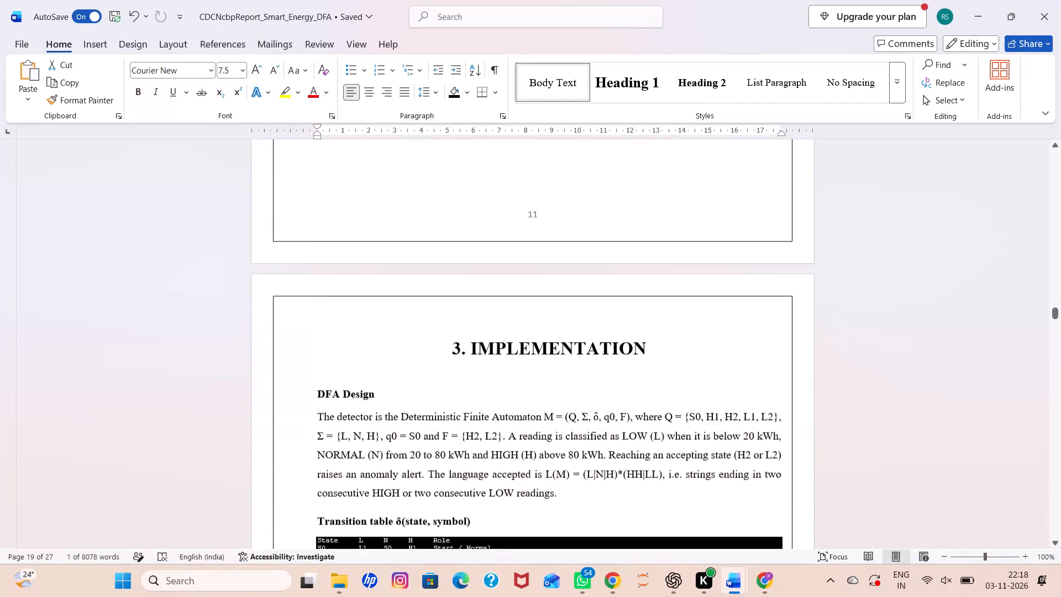
{"action": "scroll", "coordinate": [560, 353], "scroll_direction": "up", "scroll_amount": 1}
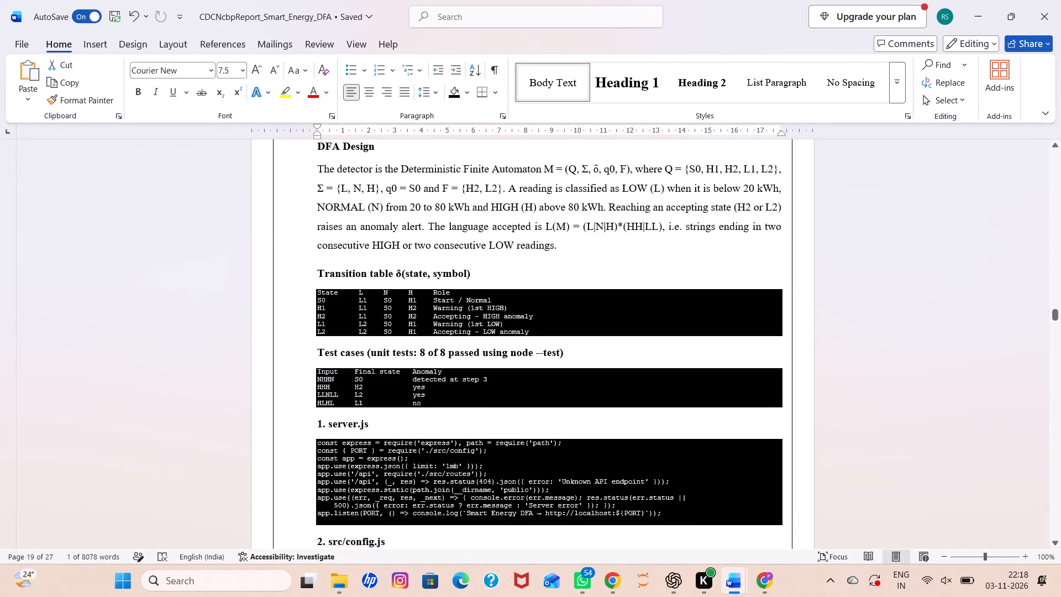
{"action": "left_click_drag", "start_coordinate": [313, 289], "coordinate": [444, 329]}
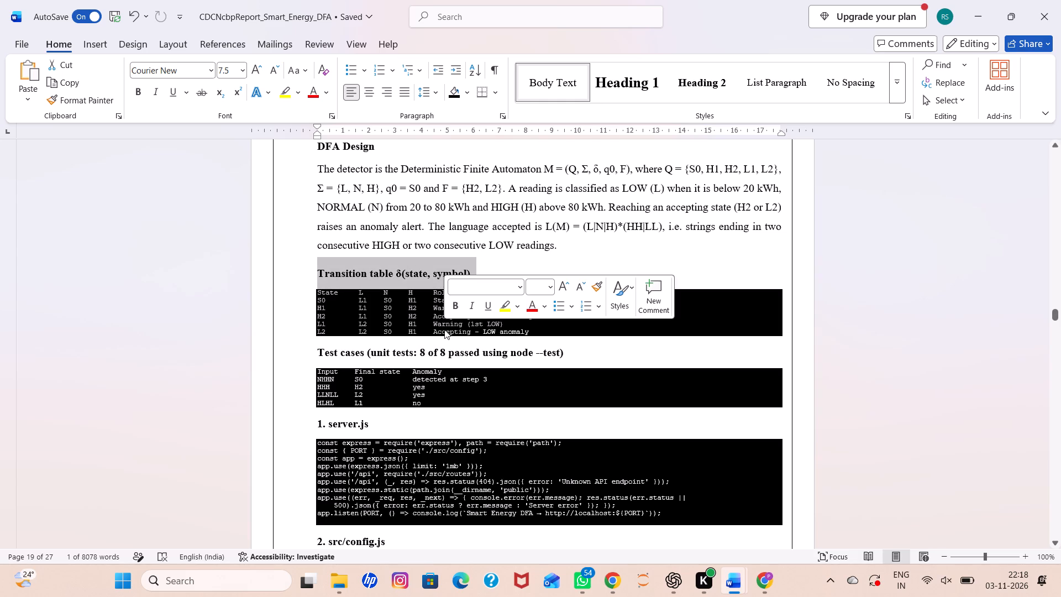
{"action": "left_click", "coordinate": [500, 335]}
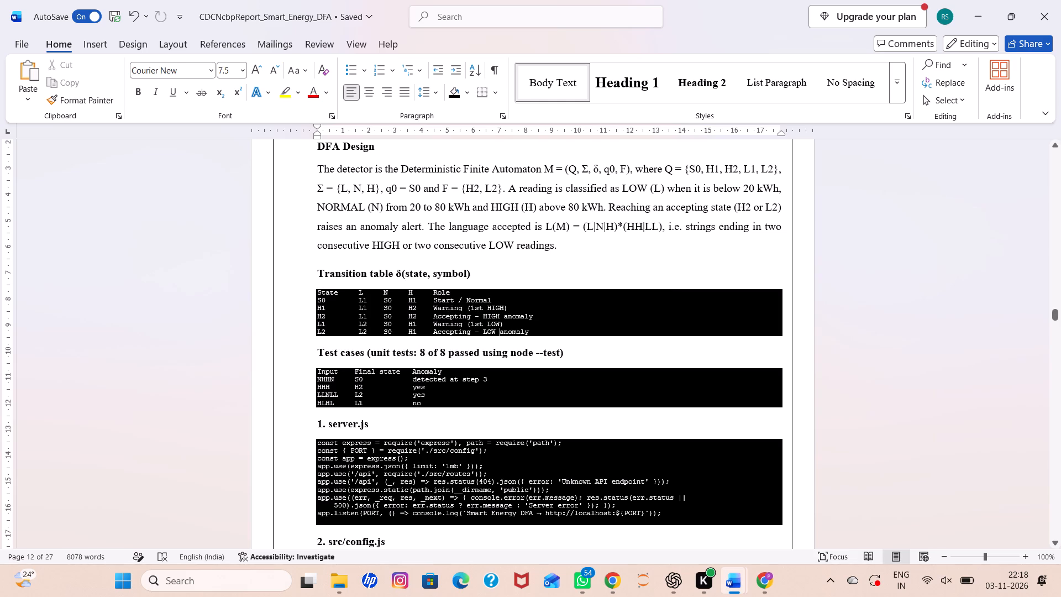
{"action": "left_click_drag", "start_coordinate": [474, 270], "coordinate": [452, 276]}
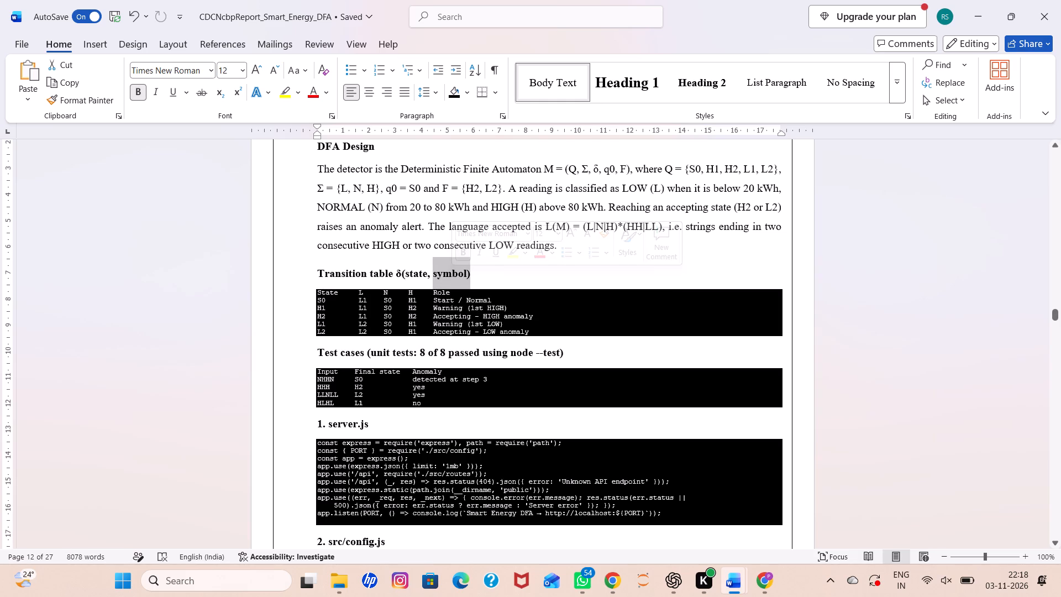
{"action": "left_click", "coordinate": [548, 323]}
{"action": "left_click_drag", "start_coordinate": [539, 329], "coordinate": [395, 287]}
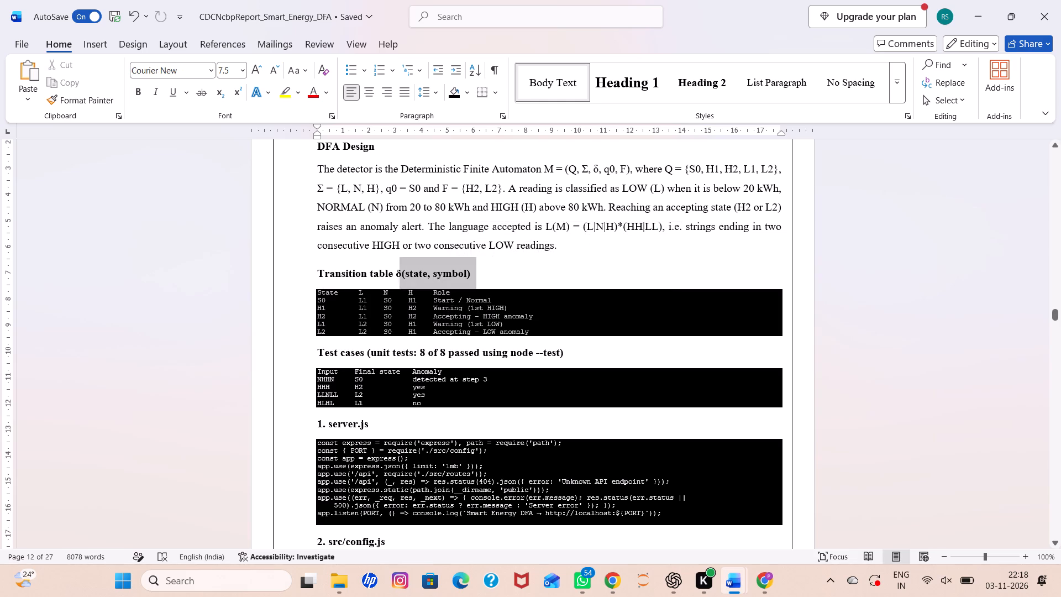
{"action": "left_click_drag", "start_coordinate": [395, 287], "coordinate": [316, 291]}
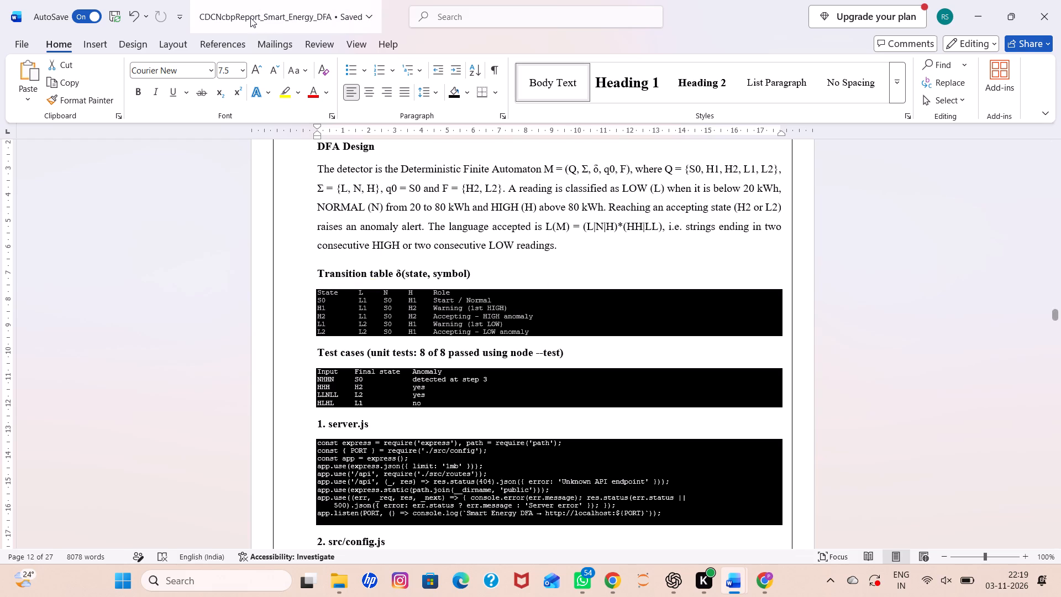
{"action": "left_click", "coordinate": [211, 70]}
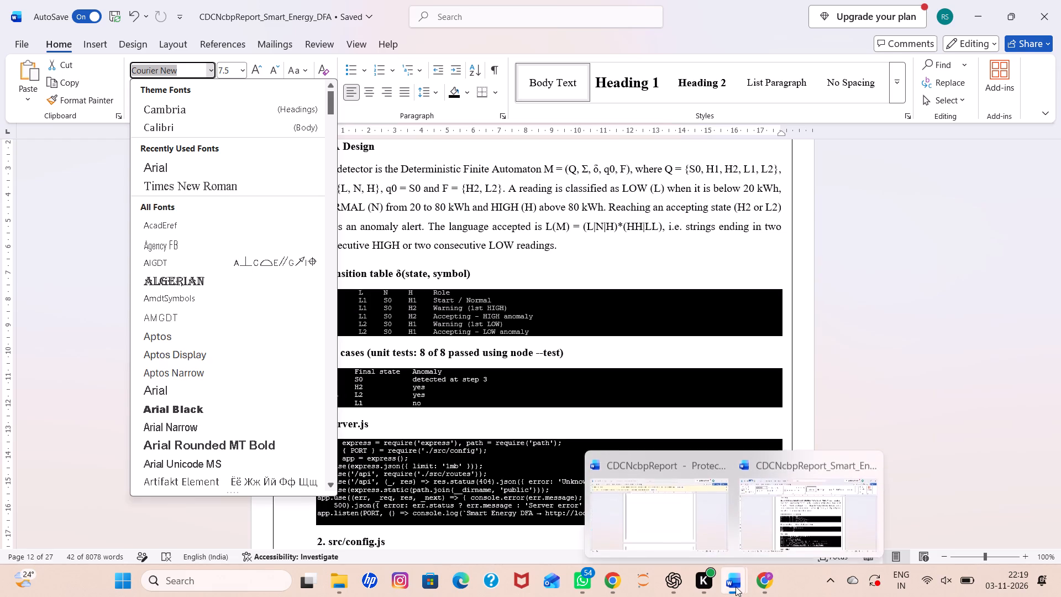
Switch to the original CDCNcbpReport document, look through to its Python code listings and enable editing.
{"action": "left_click", "coordinate": [677, 509]}
{"action": "scroll", "coordinate": [649, 413], "scroll_direction": "up", "scroll_amount": 2}
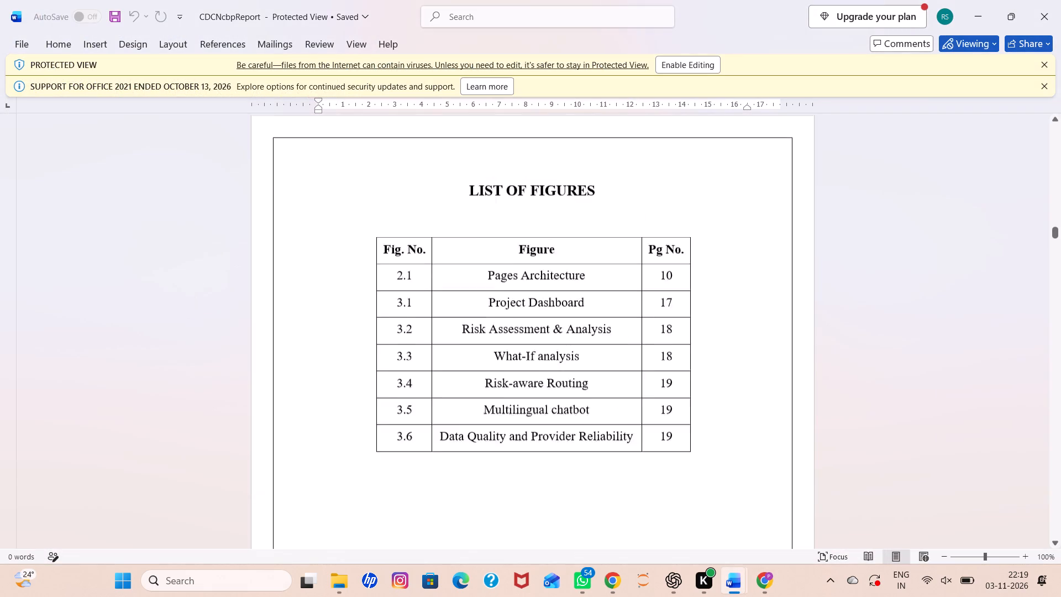
{"action": "scroll", "coordinate": [649, 413], "scroll_direction": "up", "scroll_amount": 2}
{"action": "scroll", "coordinate": [649, 413], "scroll_direction": "down", "scroll_amount": 15}
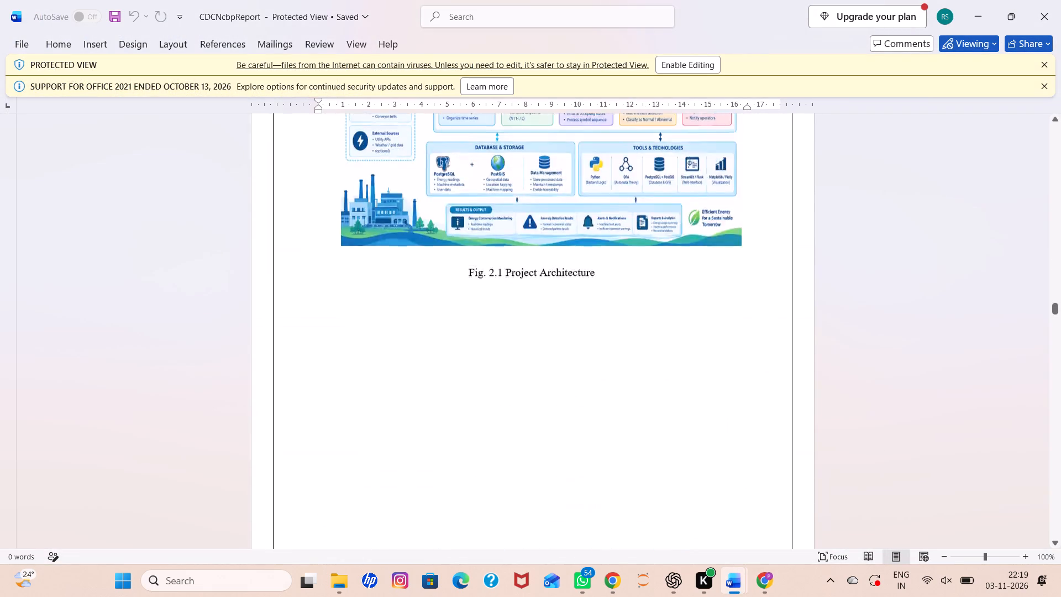
{"action": "scroll", "coordinate": [649, 413], "scroll_direction": "down", "scroll_amount": 8}
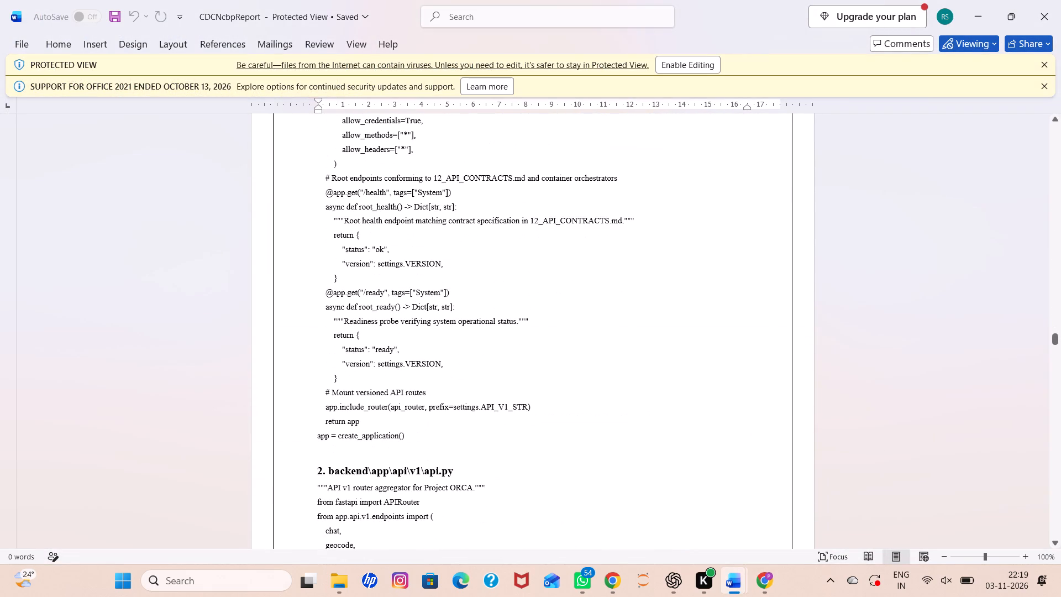
{"action": "left_click_drag", "start_coordinate": [339, 294], "coordinate": [367, 326]}
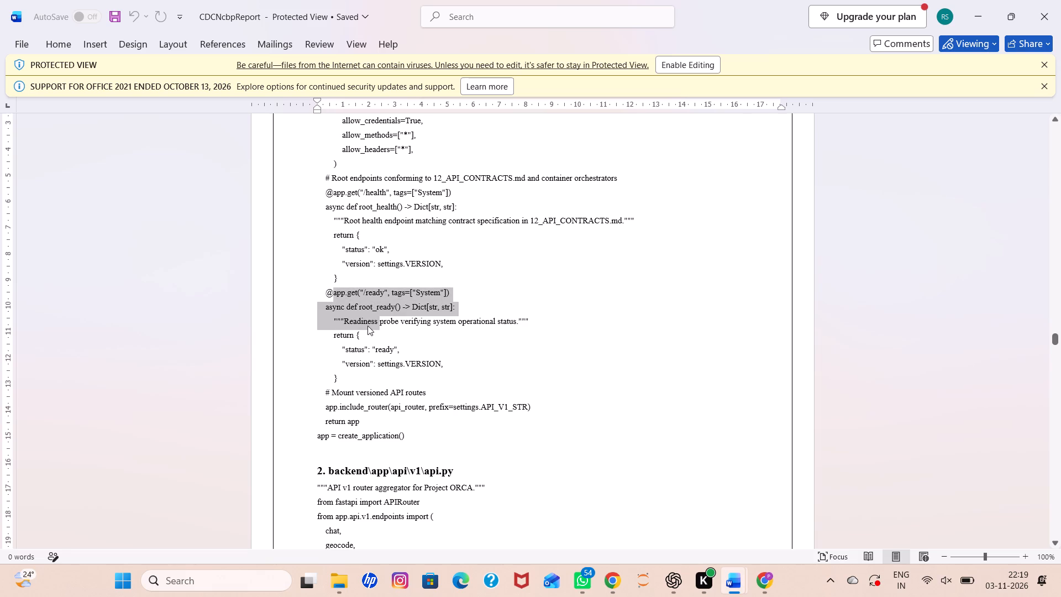
{"action": "left_click", "coordinate": [670, 61]}
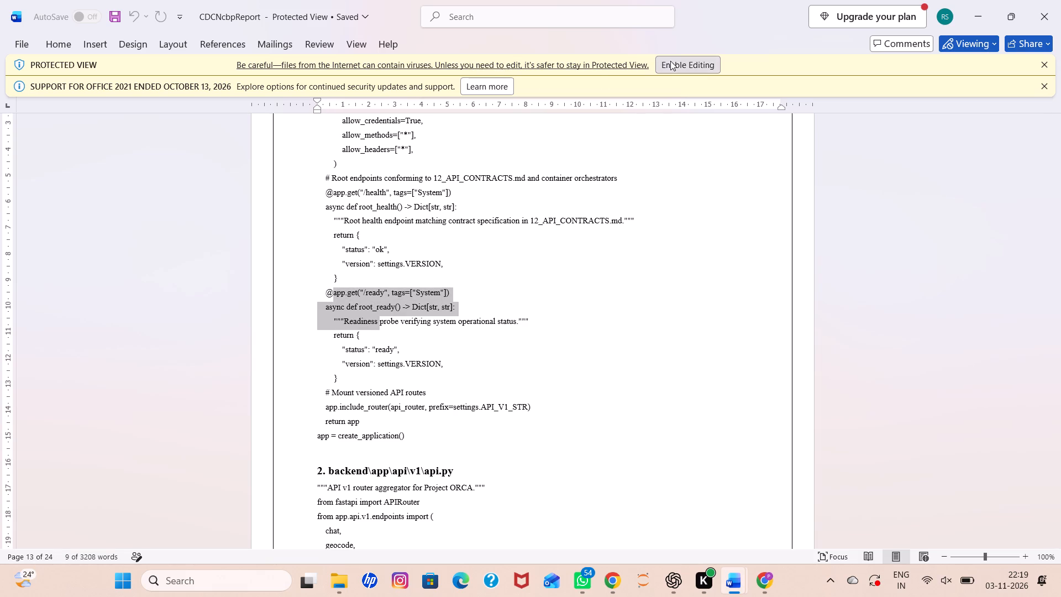
Select some api_router lines in the original report's api.py listing to check their font and size.
{"action": "scroll", "coordinate": [471, 234], "scroll_direction": "down", "scroll_amount": 6}
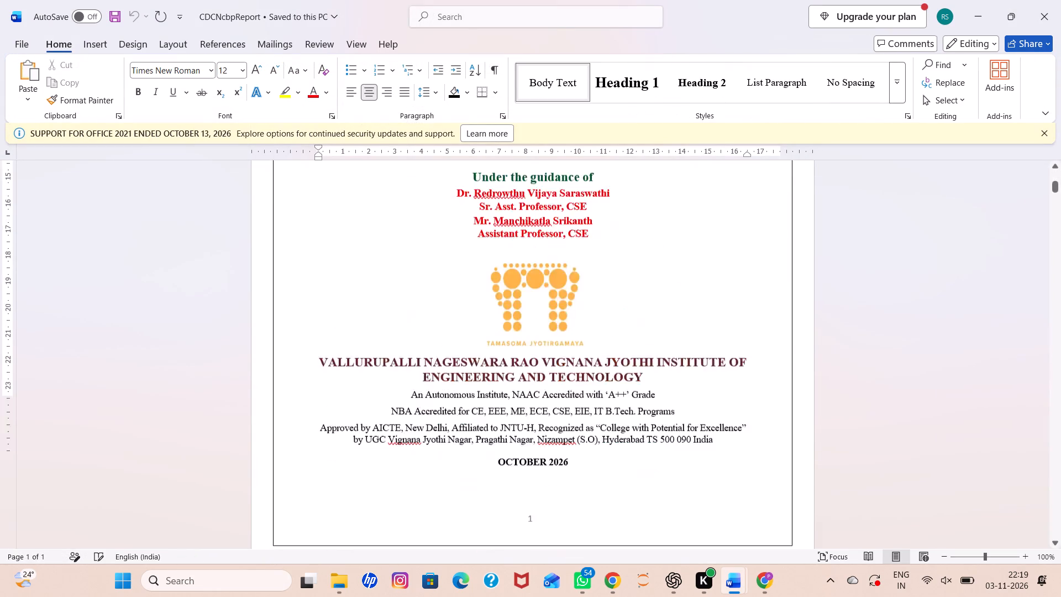
{"action": "scroll", "coordinate": [471, 234], "scroll_direction": "down", "scroll_amount": 9}
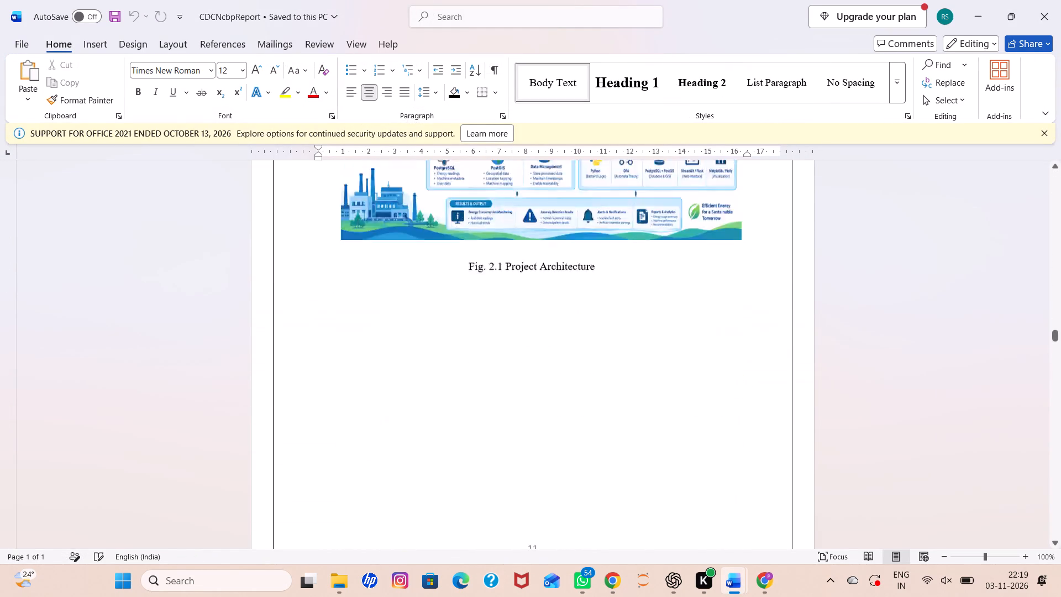
{"action": "scroll", "coordinate": [471, 234], "scroll_direction": "down", "scroll_amount": 3}
{"action": "left_click_drag", "start_coordinate": [366, 277], "coordinate": [428, 301]}
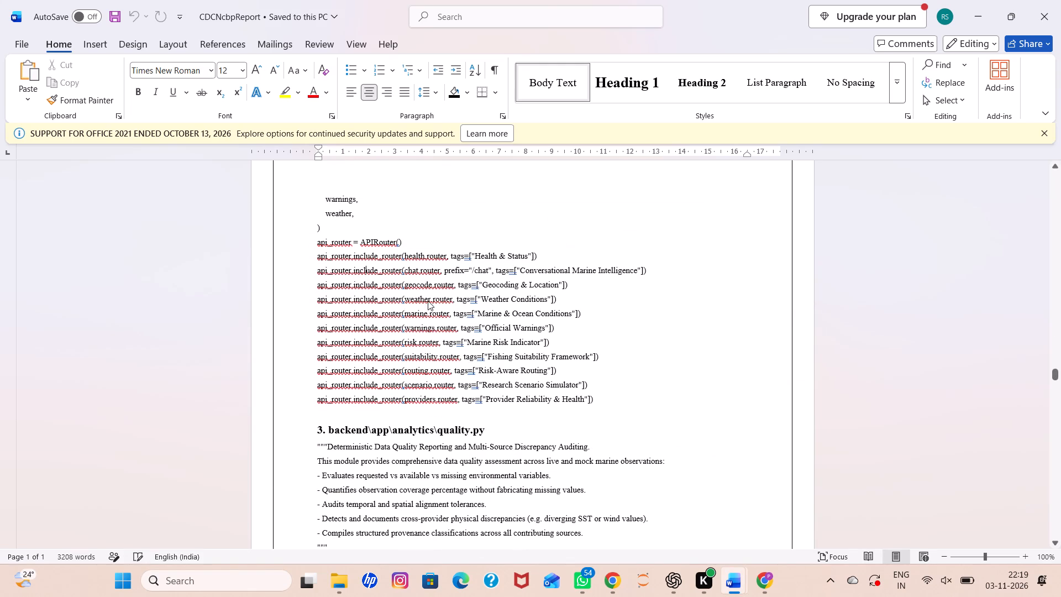
{"action": "left_click_drag", "start_coordinate": [428, 301], "coordinate": [454, 313]}
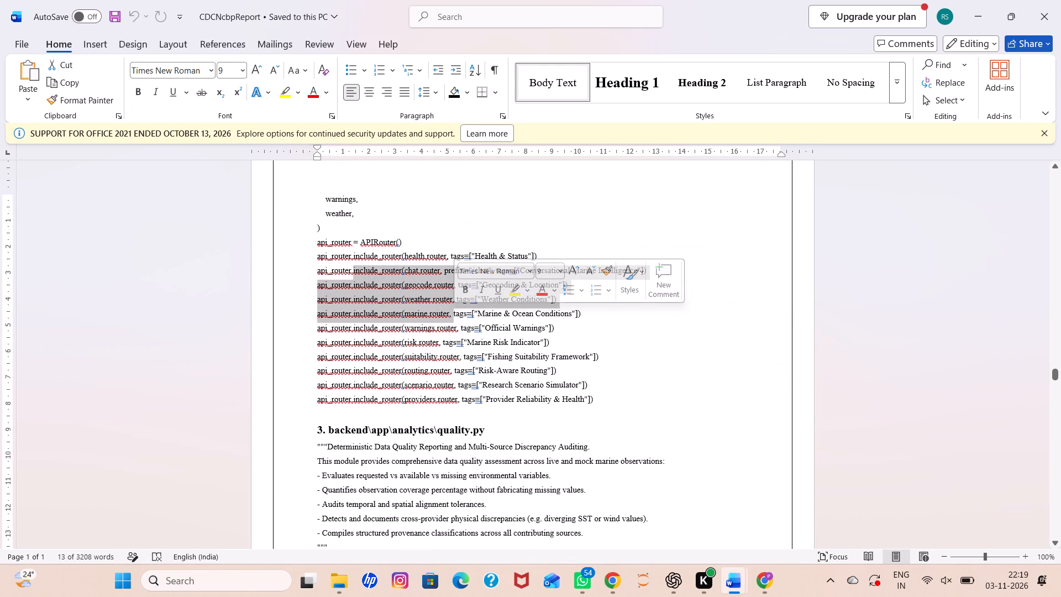
{"action": "scroll", "coordinate": [501, 389], "scroll_direction": "down", "scroll_amount": 2}
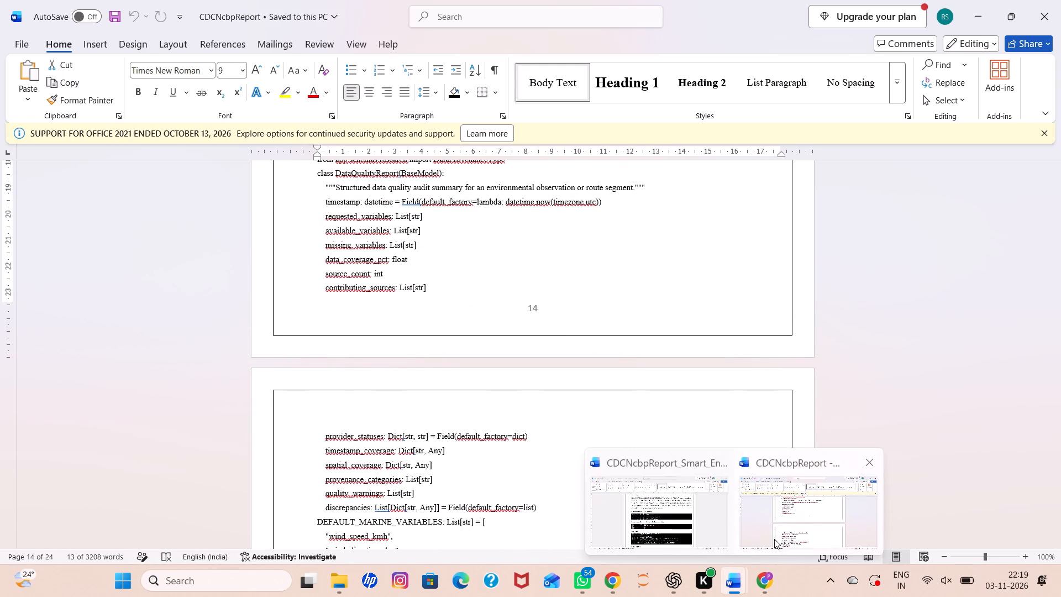
Return to the Smart Energy DFA report and set the text under "Transition table δ(state, symbol)" to Times New Roman.
{"action": "left_click", "coordinate": [698, 540]}
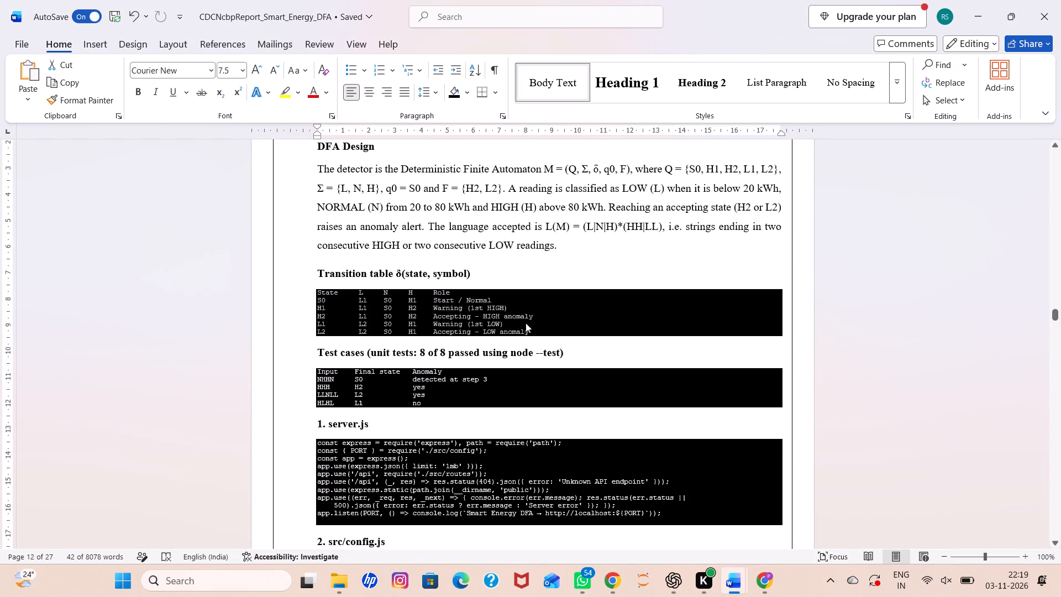
{"action": "left_click", "coordinate": [531, 327]}
{"action": "right_click_drag", "start_coordinate": [532, 330], "coordinate": [438, 296]}
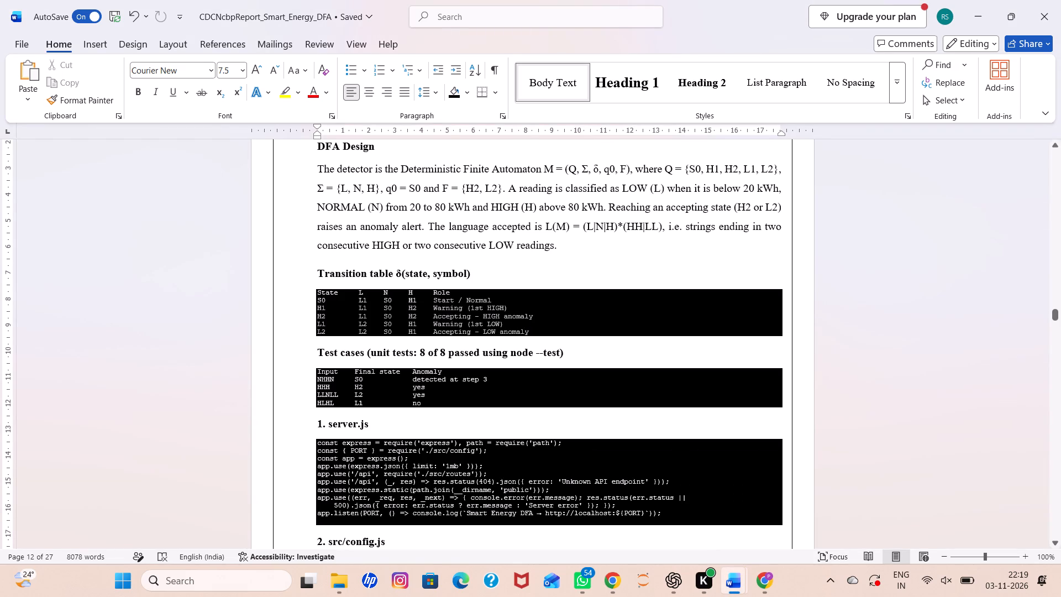
{"action": "right_click_drag", "start_coordinate": [438, 296], "coordinate": [325, 293]}
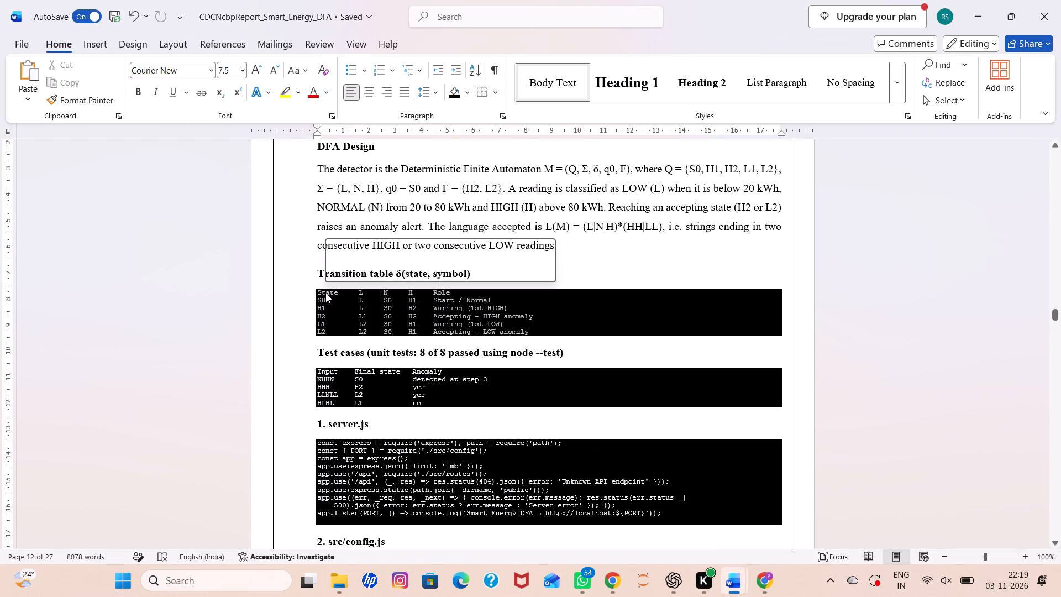
{"action": "left_click", "coordinate": [209, 72]}
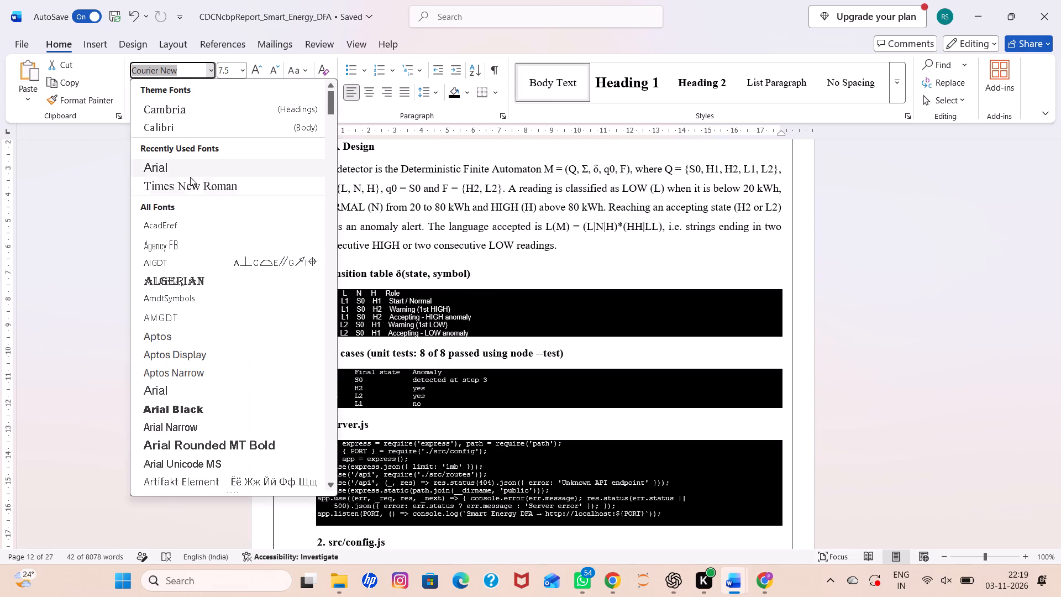
{"action": "left_click", "coordinate": [190, 185]}
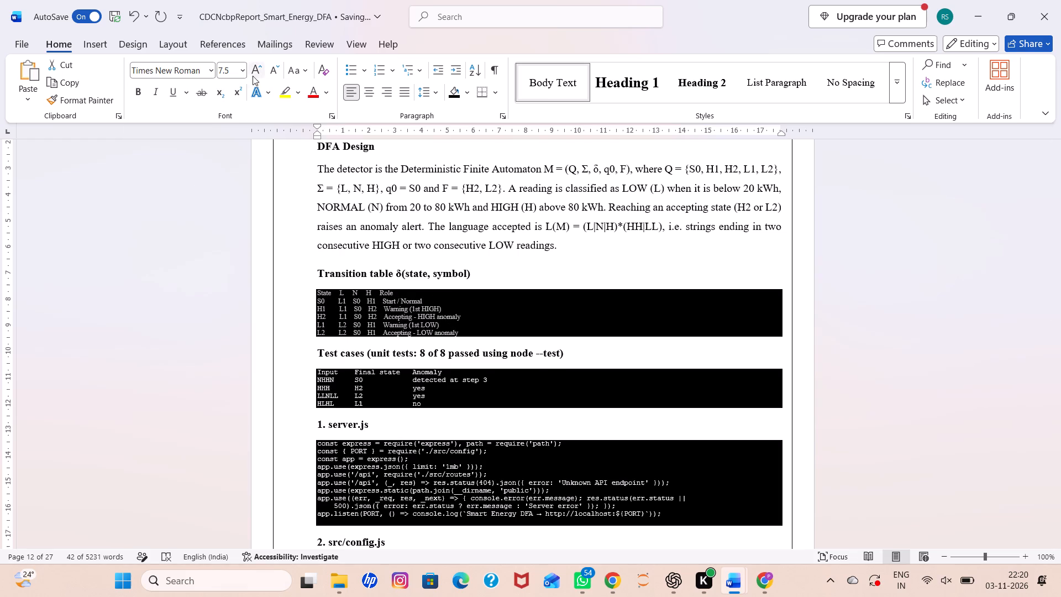
Set the font size of the text under "Transition table δ(state, symbol)" to 9.
{"action": "left_click", "coordinate": [241, 70]}
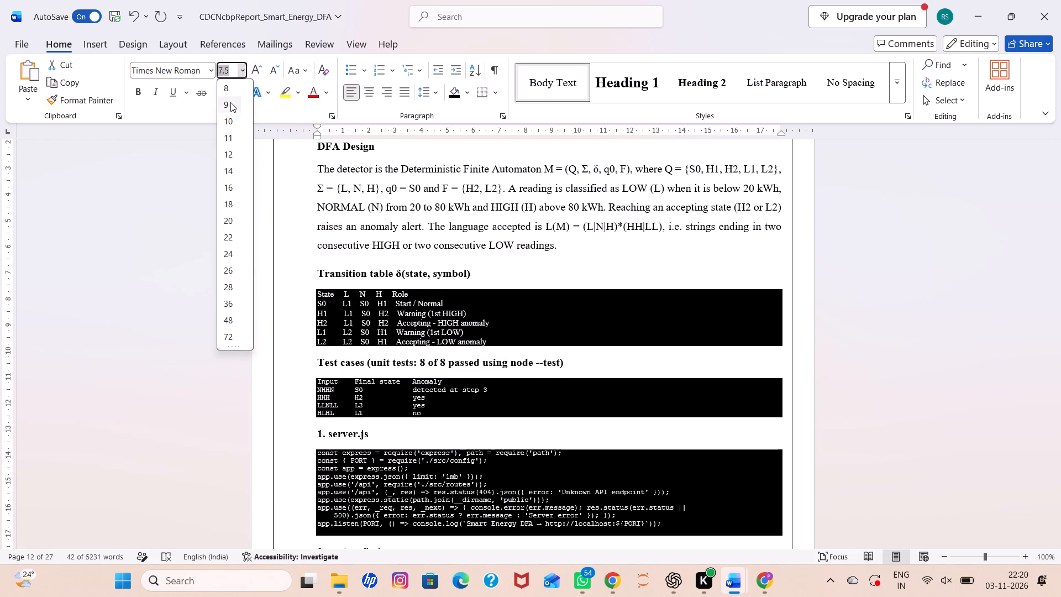
{"action": "left_click", "coordinate": [230, 102]}
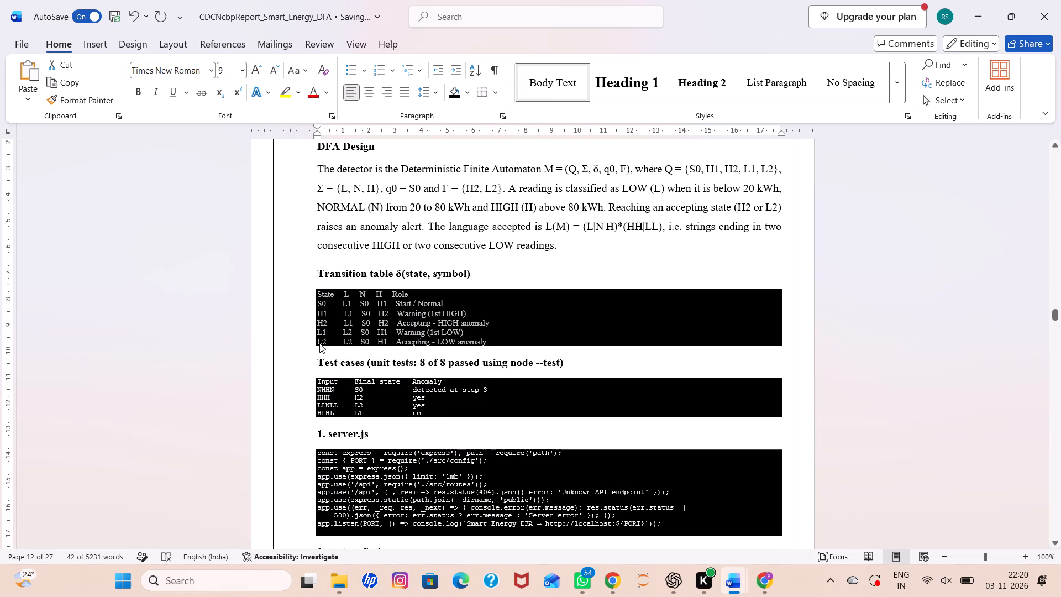
Format the black-shaded text under the "Test cases" heading as Times New Roman, size 9.
{"action": "left_click_drag", "start_coordinate": [317, 380], "coordinate": [412, 416]}
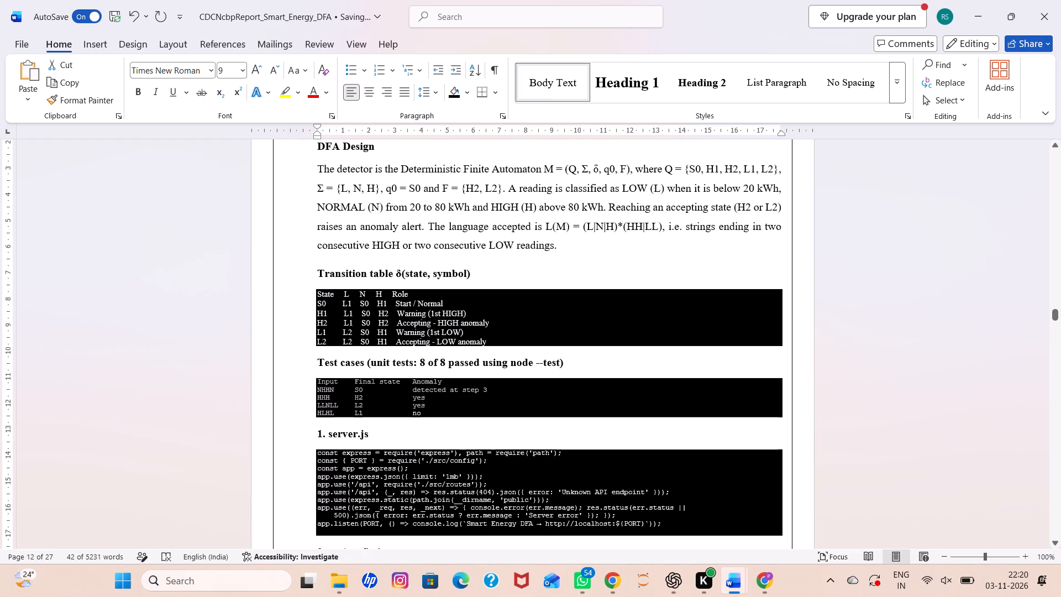
{"action": "left_click_drag", "start_coordinate": [412, 416], "coordinate": [423, 416]}
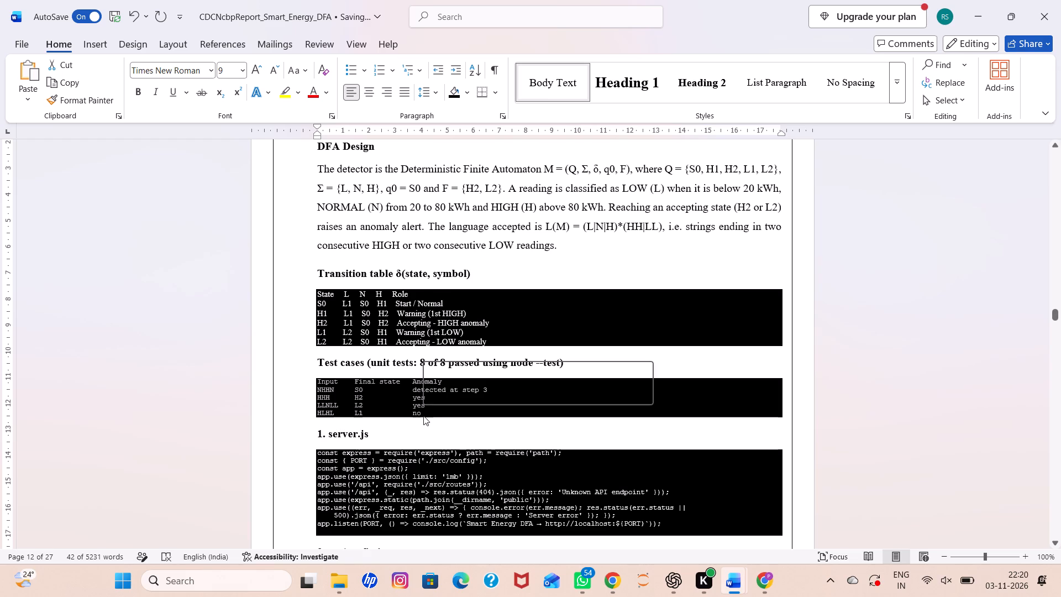
{"action": "left_click", "coordinate": [499, 375]}
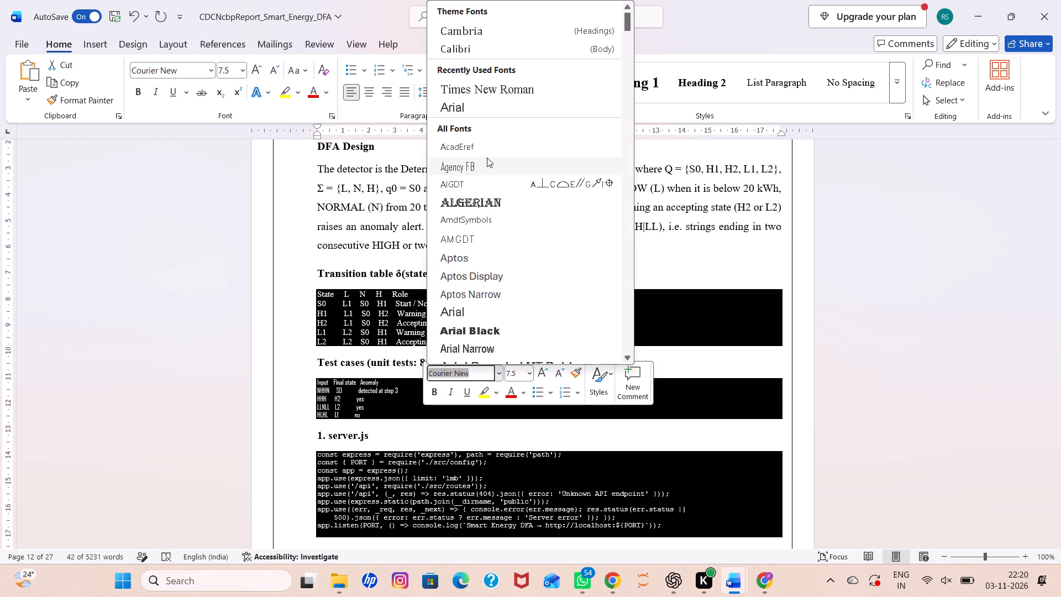
{"action": "left_click", "coordinate": [512, 91]}
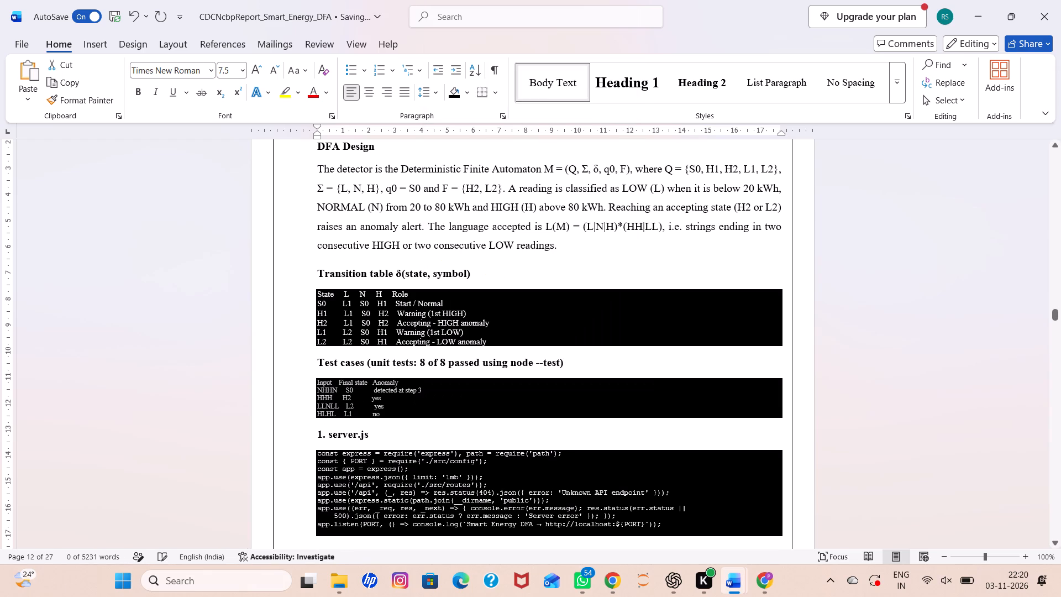
{"action": "left_click", "coordinate": [235, 72]}
{"action": "key", "text": "BackSpace"}
{"action": "key", "text": "9"}
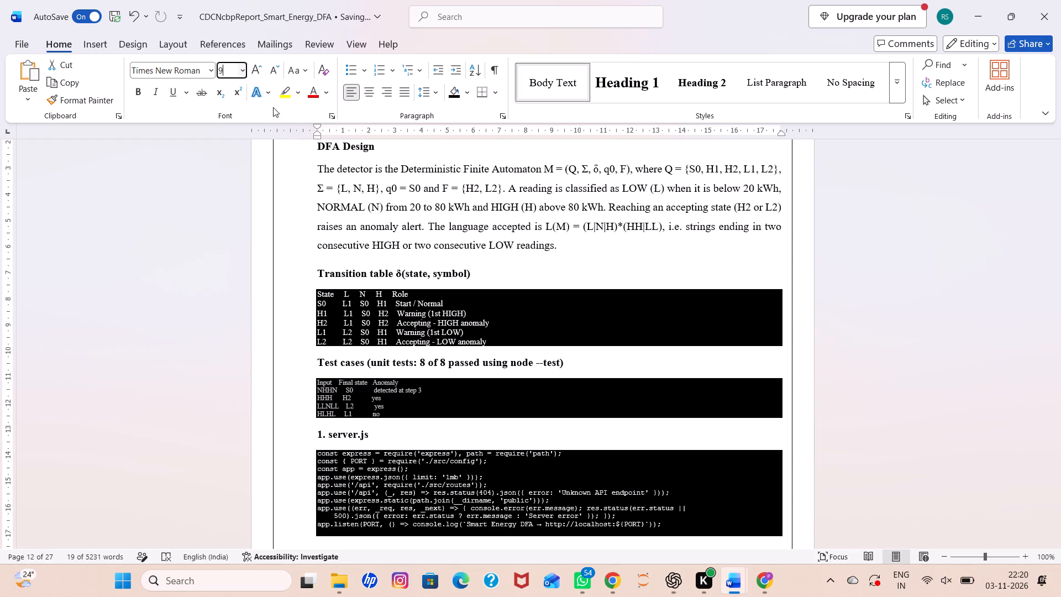
{"action": "right_click", "coordinate": [384, 384]}
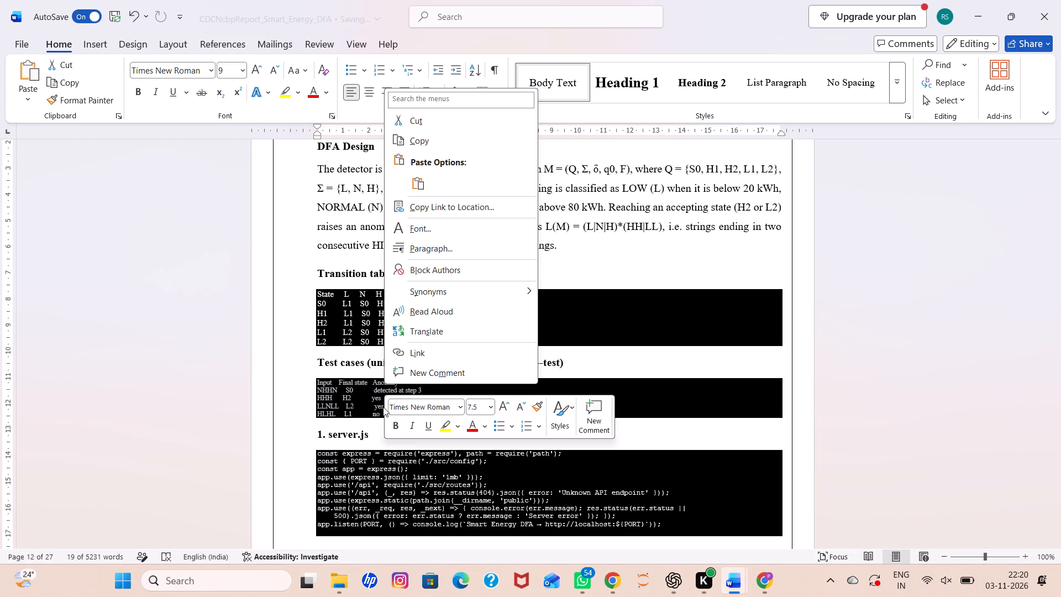
{"action": "left_click", "coordinate": [490, 409]}
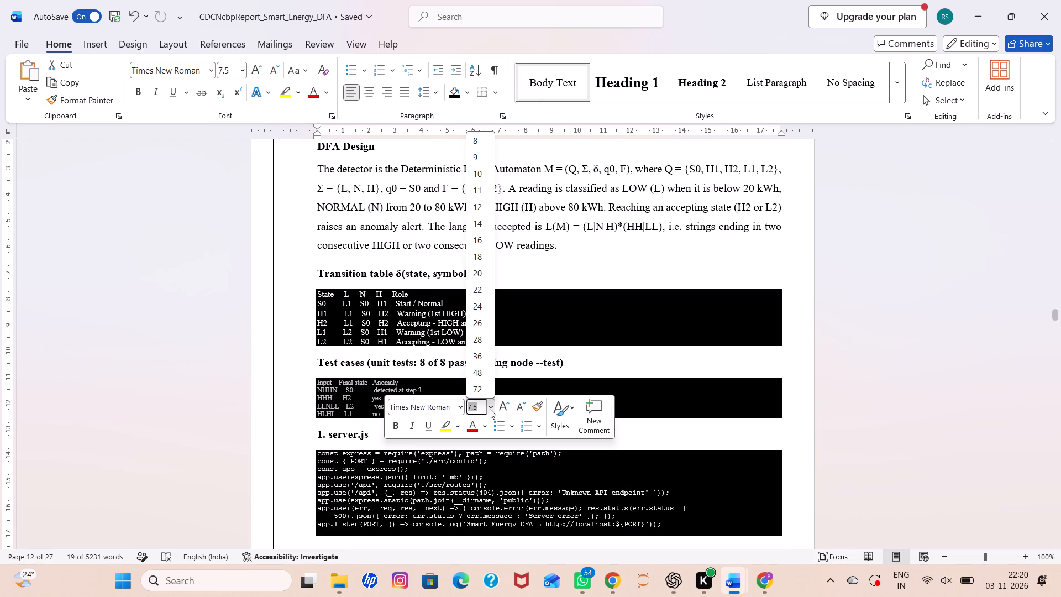
{"action": "left_click", "coordinate": [475, 160]}
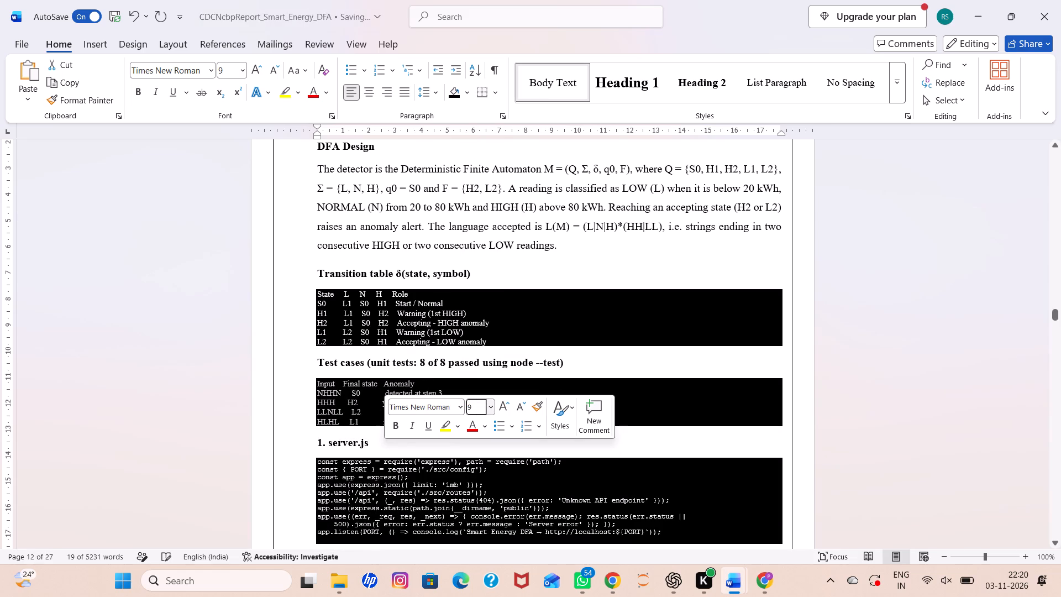
{"action": "left_click", "coordinate": [313, 369]}
Format the whole code listing under "1. server.js" as Times New Roman, size 9.
{"action": "scroll", "coordinate": [313, 369], "scroll_direction": "down", "scroll_amount": 1}
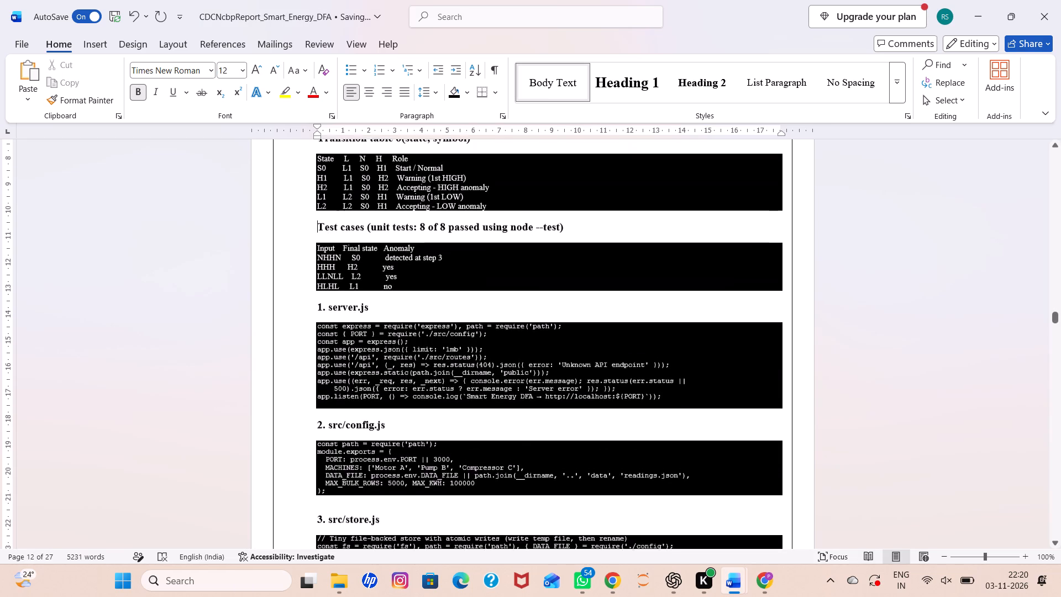
{"action": "left_click_drag", "start_coordinate": [316, 285], "coordinate": [448, 389]}
{"action": "left_click", "coordinate": [398, 363]}
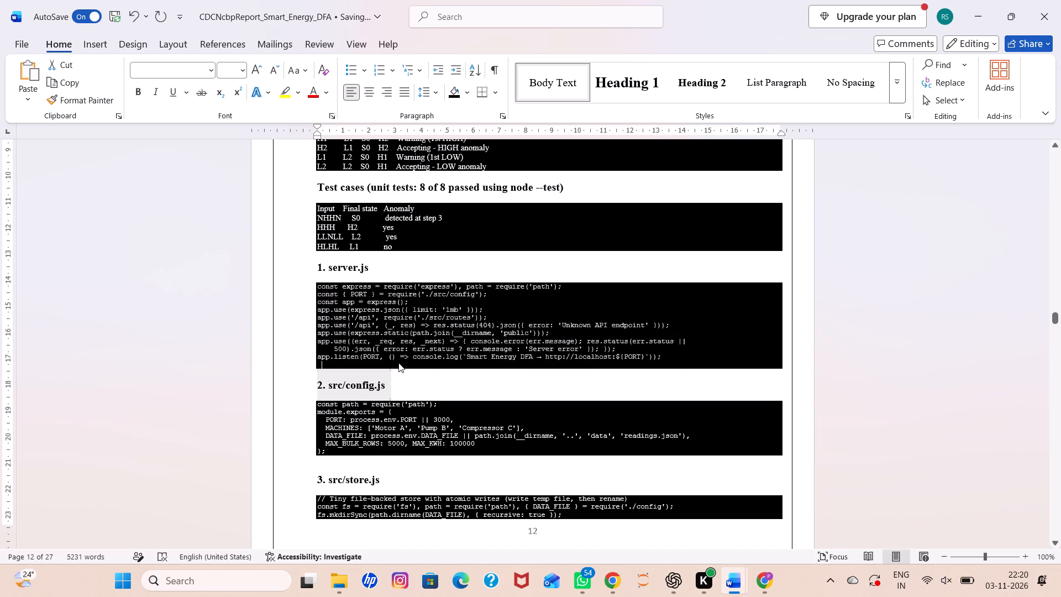
{"action": "left_click_drag", "start_coordinate": [393, 363], "coordinate": [392, 362]}
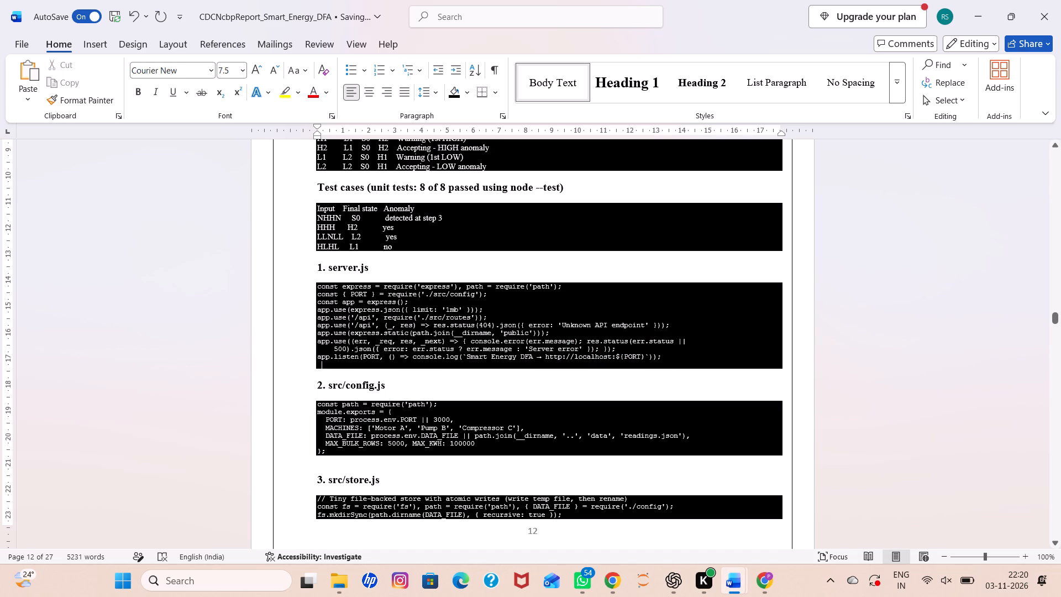
{"action": "left_click_drag", "start_coordinate": [392, 362], "coordinate": [328, 288]}
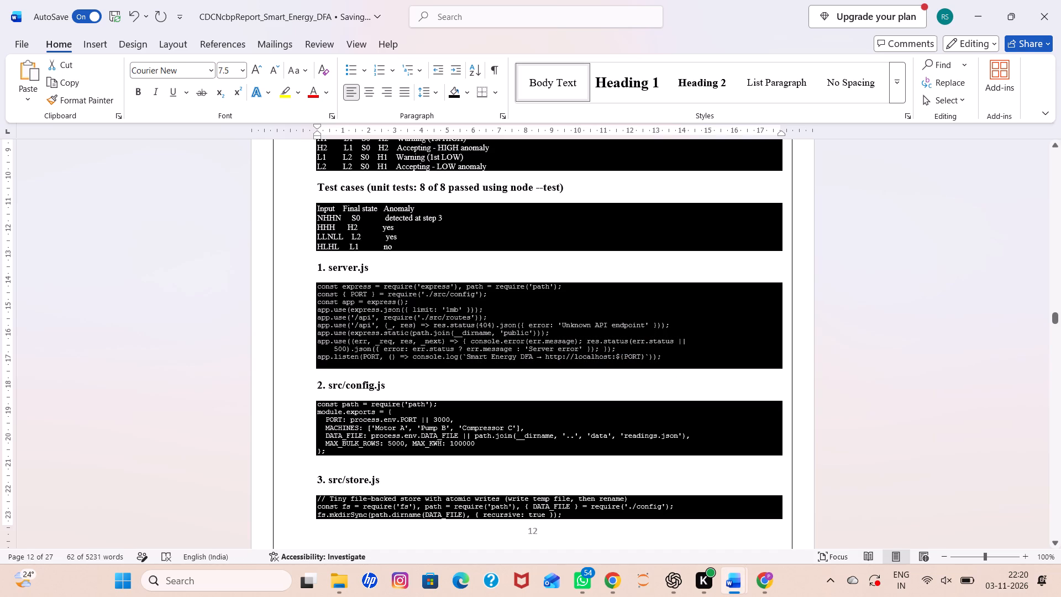
{"action": "left_click", "coordinate": [212, 71]}
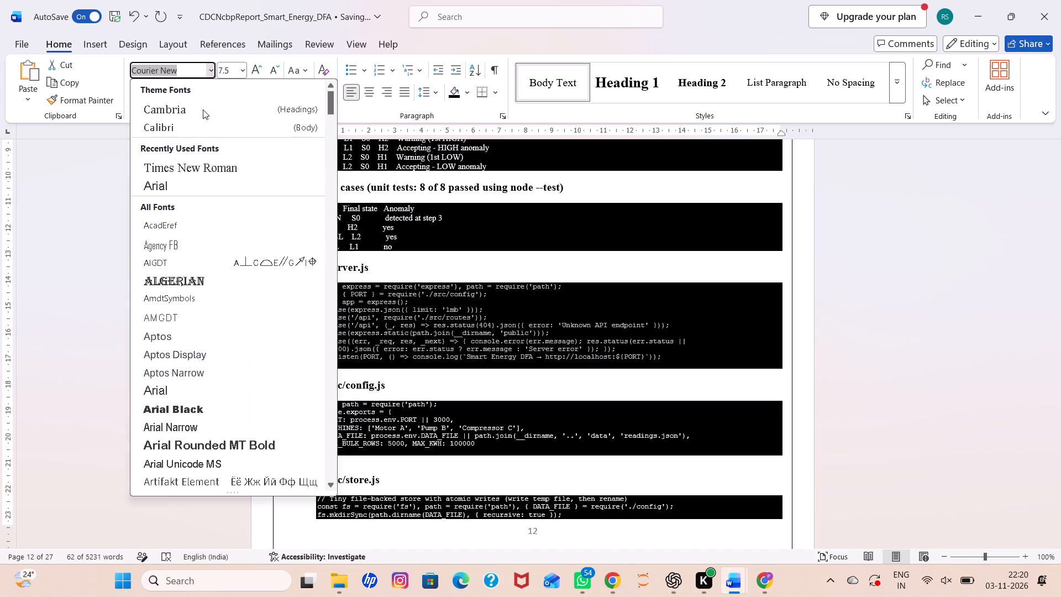
{"action": "left_click", "coordinate": [199, 167]}
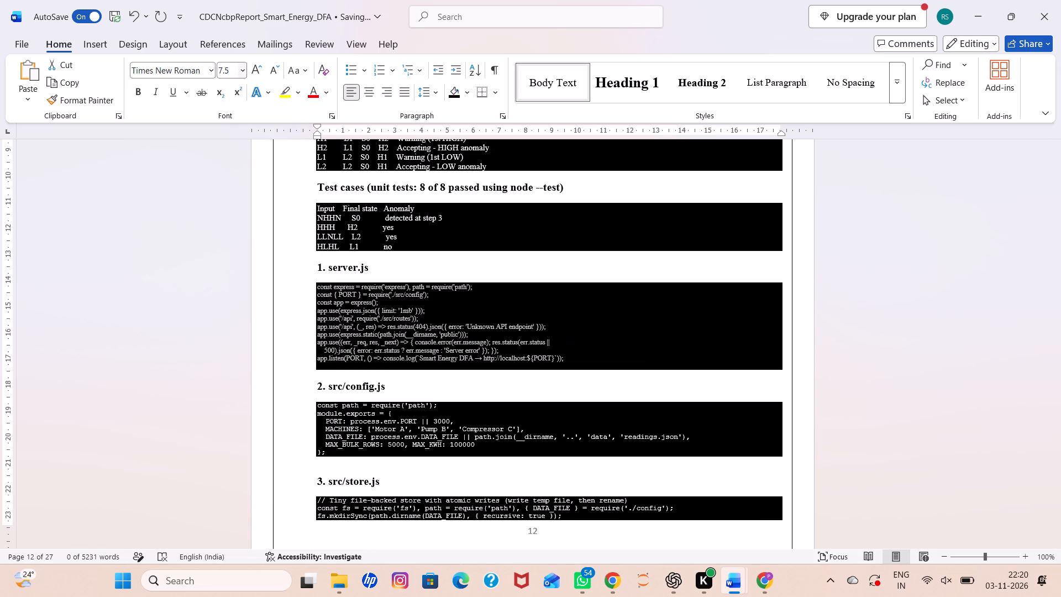
{"action": "left_click", "coordinate": [232, 66]}
{"action": "key", "text": "BackSpace"}
{"action": "key", "text": "9"}
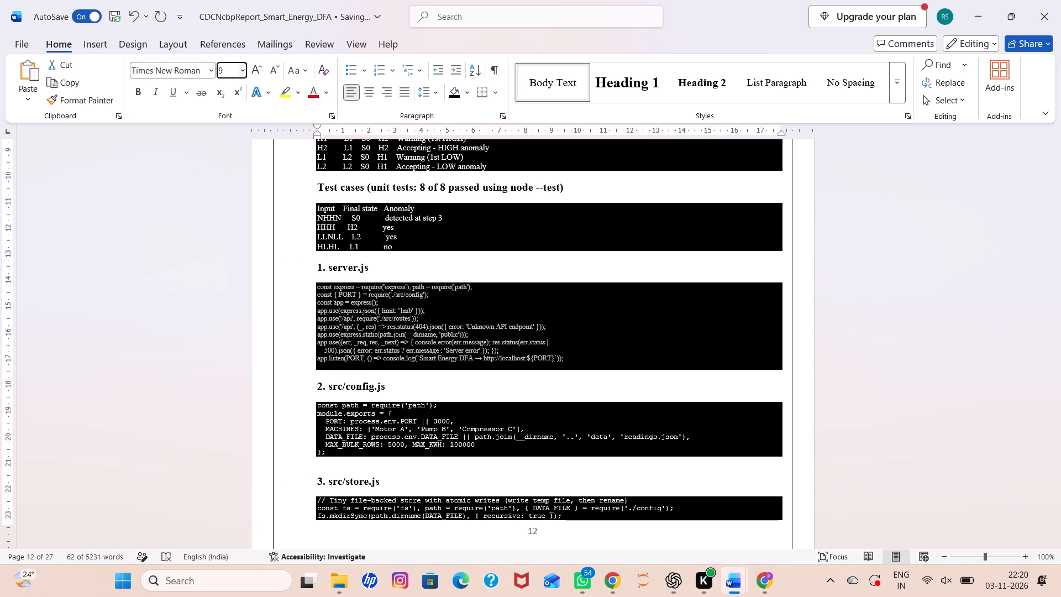
{"action": "key", "text": "Return"}
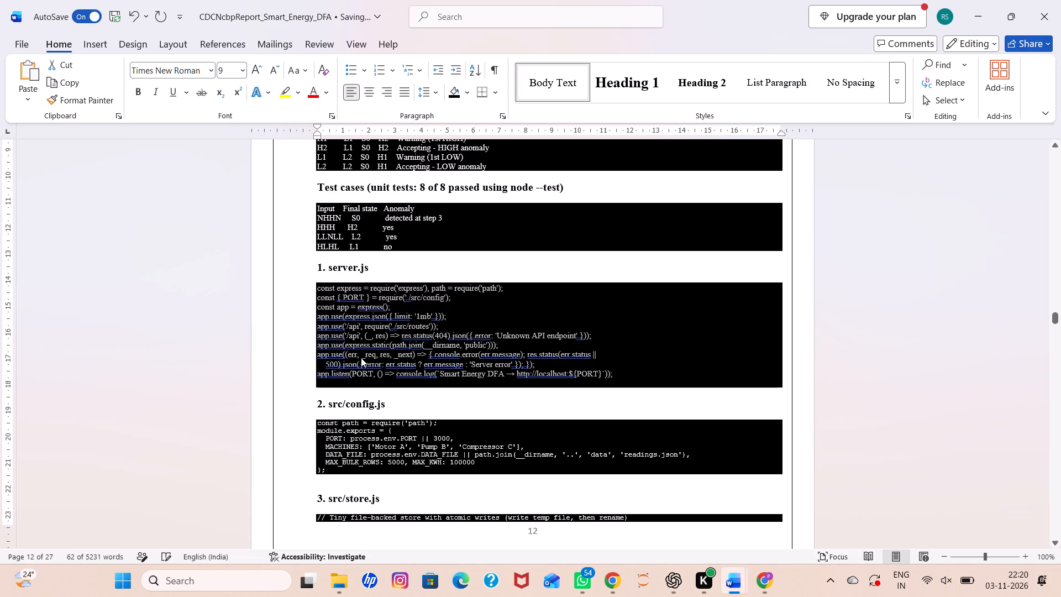
Format the whole code listing under "2. src/config.js" as Times New Roman, size 9.
{"action": "scroll", "coordinate": [361, 358], "scroll_direction": "down", "scroll_amount": 1}
{"action": "left_click_drag", "start_coordinate": [317, 306], "coordinate": [357, 352]}
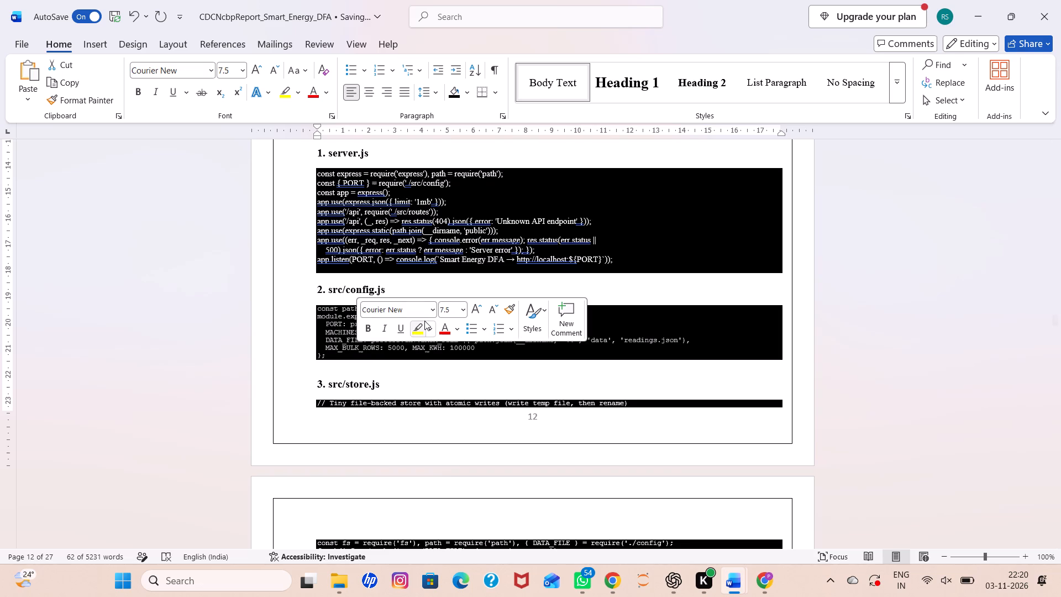
{"action": "left_click", "coordinate": [432, 311]}
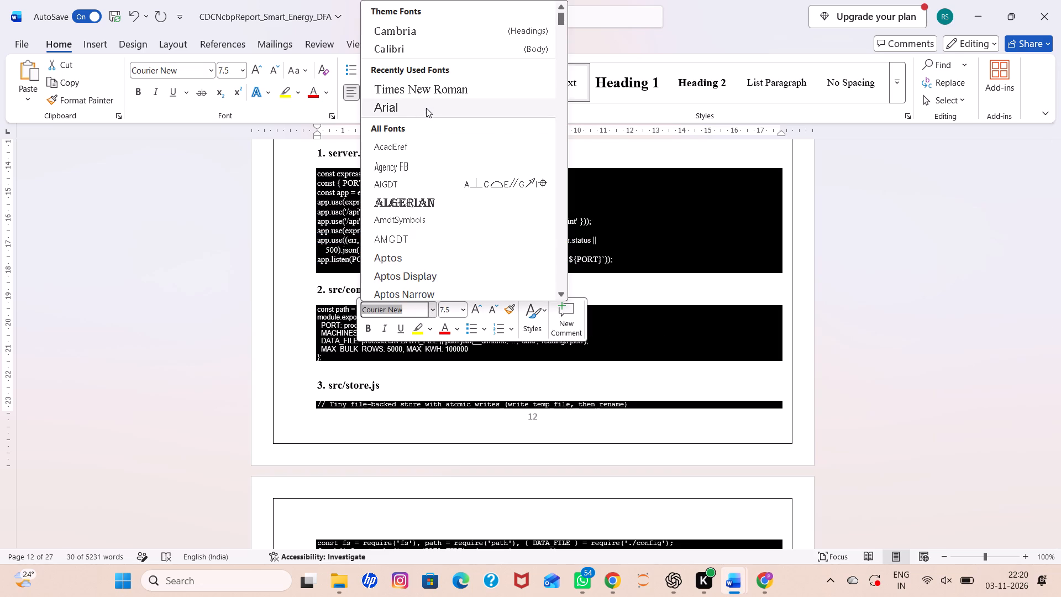
{"action": "left_click", "coordinate": [435, 95]}
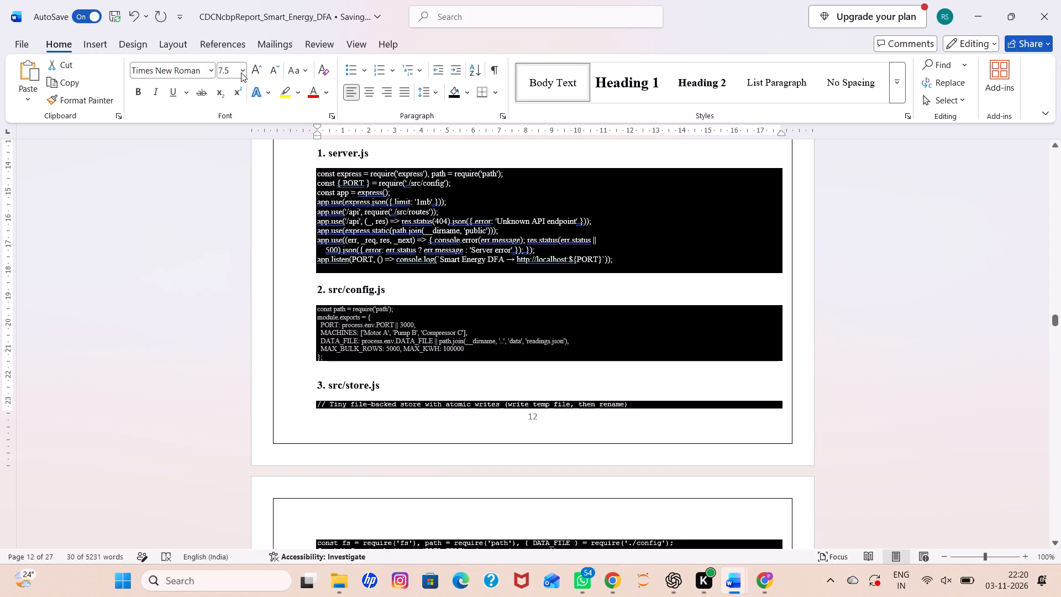
{"action": "left_click", "coordinate": [235, 70]}
{"action": "key", "text": "BackSpace"}
{"action": "key", "text": "9"}
{"action": "key", "text": "Return"}
Format the whole code listing under "3. src/store.js" as Times New Roman, size 9.
{"action": "scroll", "coordinate": [235, 70], "scroll_direction": "down", "scroll_amount": 1}
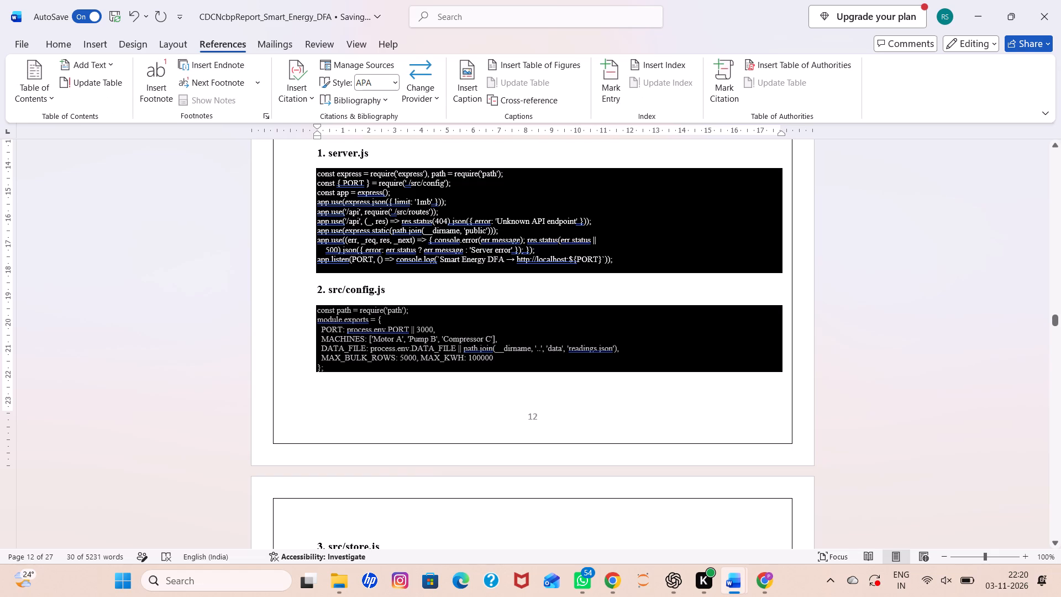
{"action": "scroll", "coordinate": [234, 226], "scroll_direction": "down", "scroll_amount": 1}
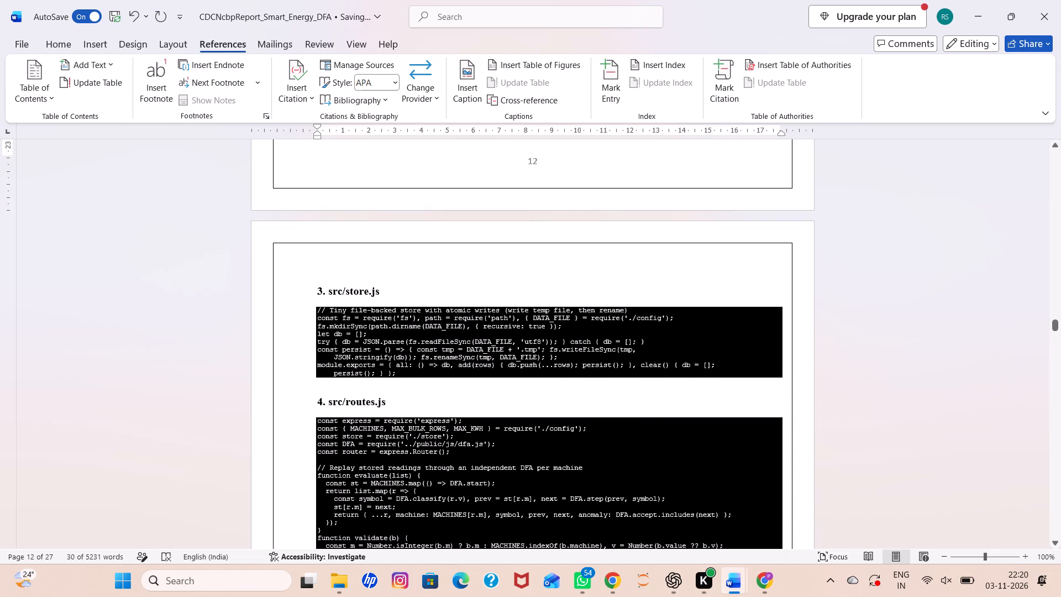
{"action": "left_click_drag", "start_coordinate": [317, 310], "coordinate": [387, 374]}
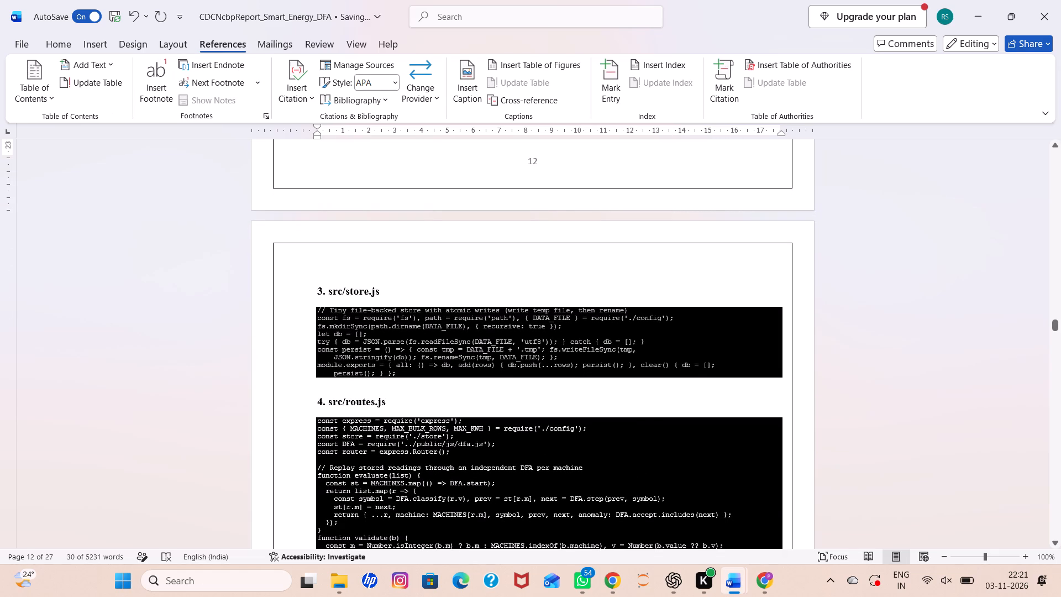
{"action": "left_click_drag", "start_coordinate": [387, 374], "coordinate": [400, 378]}
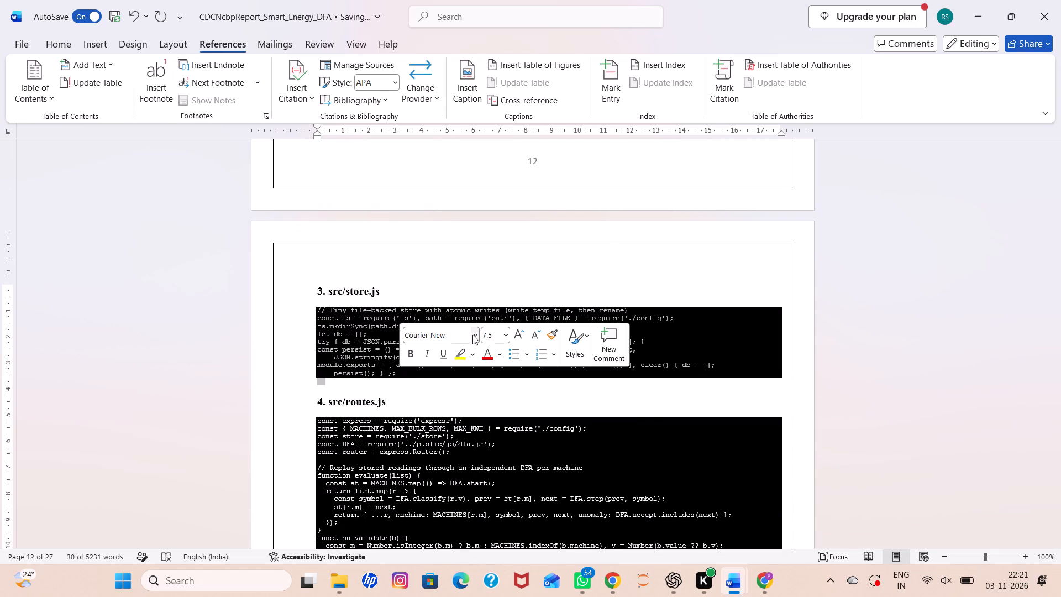
{"action": "left_click", "coordinate": [472, 335]}
{"action": "left_click", "coordinate": [474, 93]}
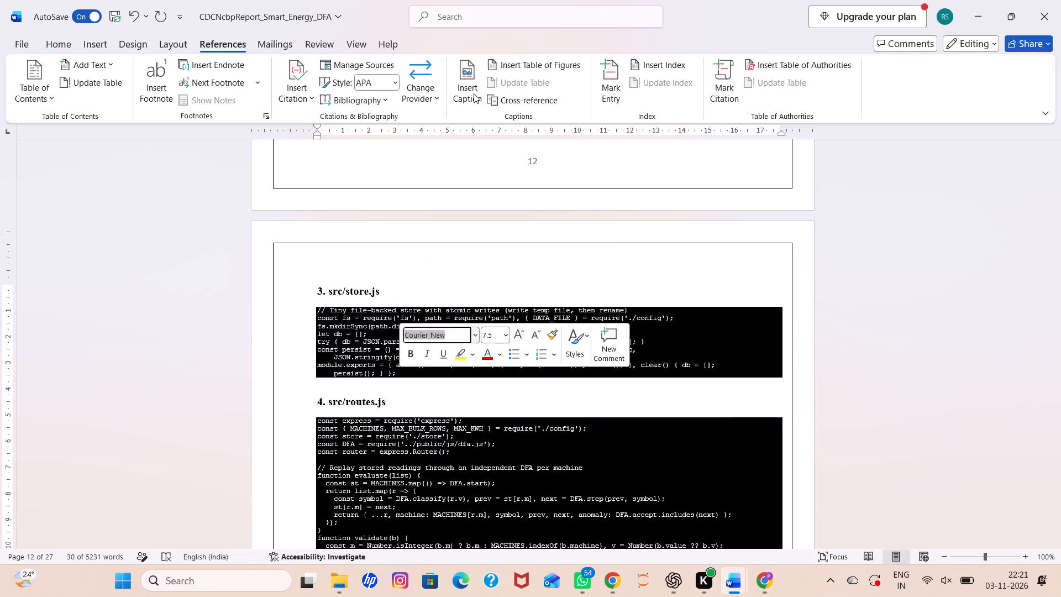
{"action": "left_click", "coordinate": [69, 45]}
{"action": "left_click", "coordinate": [235, 71]}
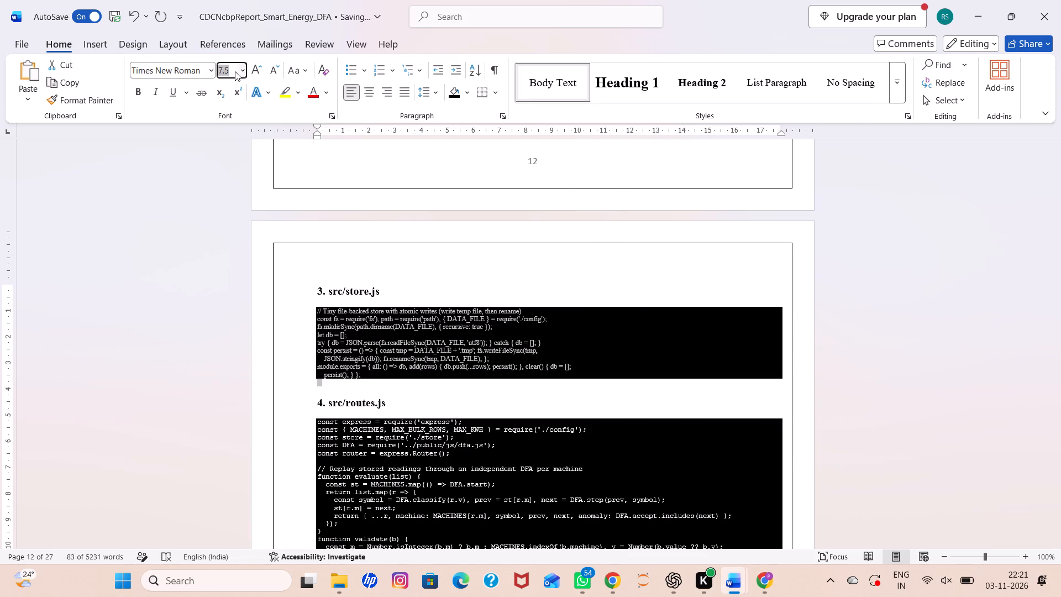
{"action": "key", "text": "BackSpace"}
{"action": "key", "text": "9"}
{"action": "key", "text": "Return"}
Format the whole code listing under "4. src/routes.js" as Times New Roman, size 9.
{"action": "scroll", "coordinate": [235, 71], "scroll_direction": "down", "scroll_amount": 1}
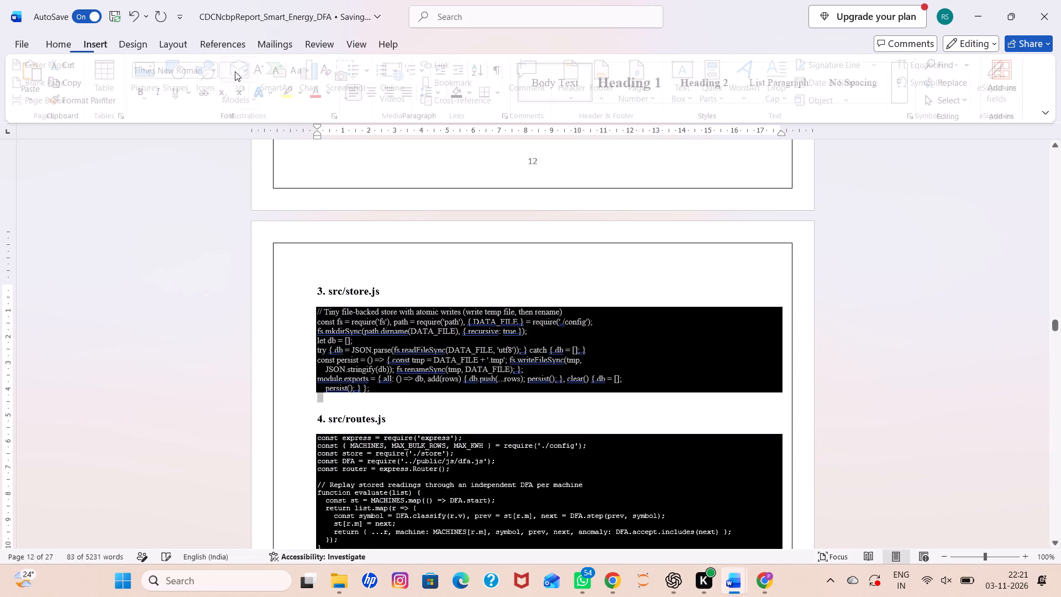
{"action": "scroll", "coordinate": [235, 71], "scroll_direction": "down", "scroll_amount": 1}
{"action": "scroll", "coordinate": [250, 181], "scroll_direction": "down", "scroll_amount": 1}
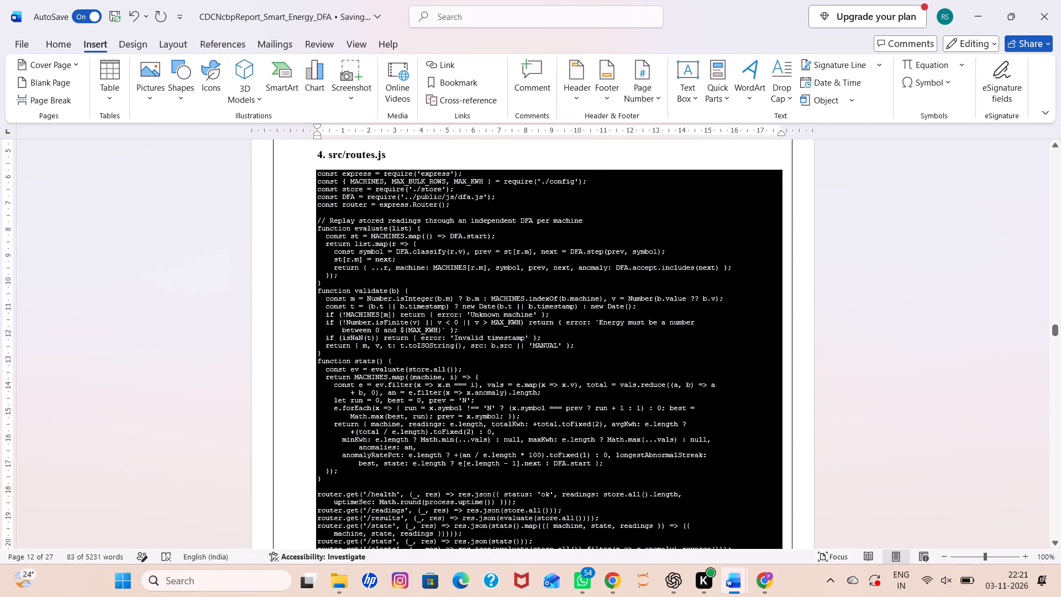
{"action": "left_click_drag", "start_coordinate": [317, 174], "coordinate": [348, 271]}
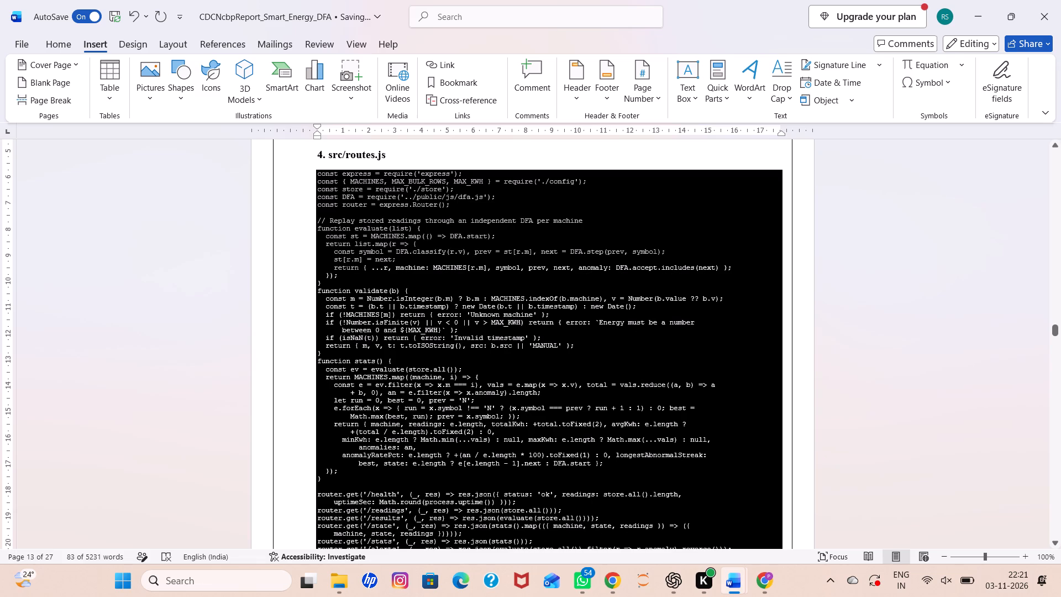
{"action": "left_click_drag", "start_coordinate": [348, 271], "coordinate": [396, 595]}
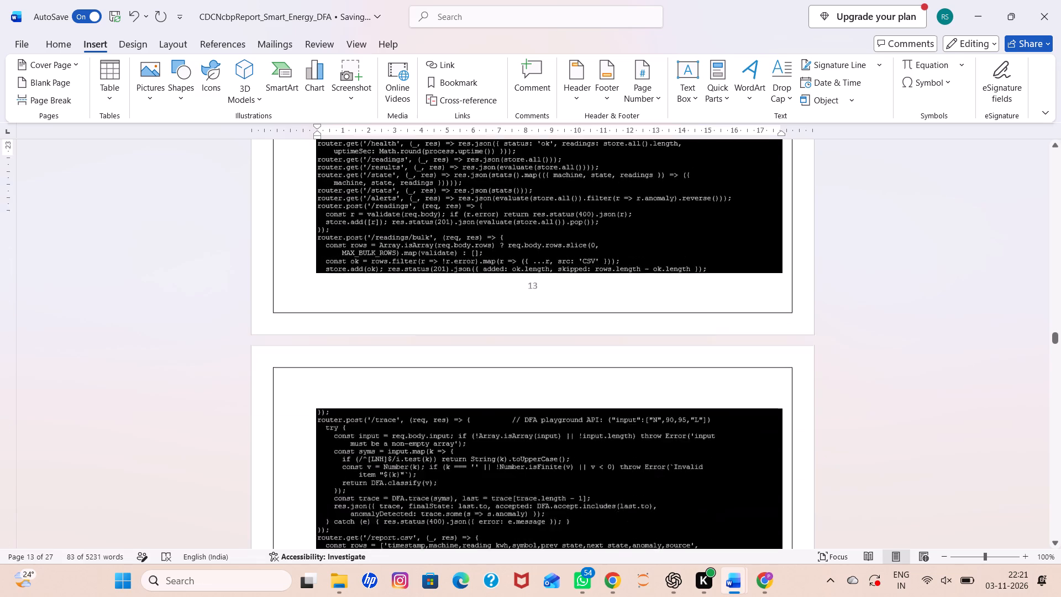
{"action": "left_click_drag", "start_coordinate": [396, 595], "coordinate": [409, 418]}
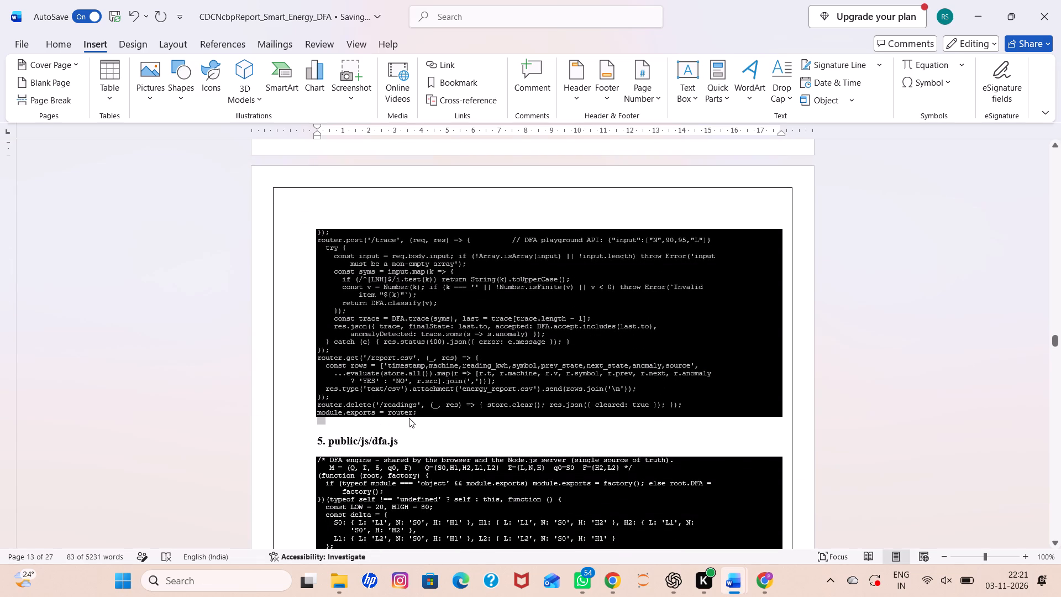
{"action": "left_click", "coordinate": [486, 369]}
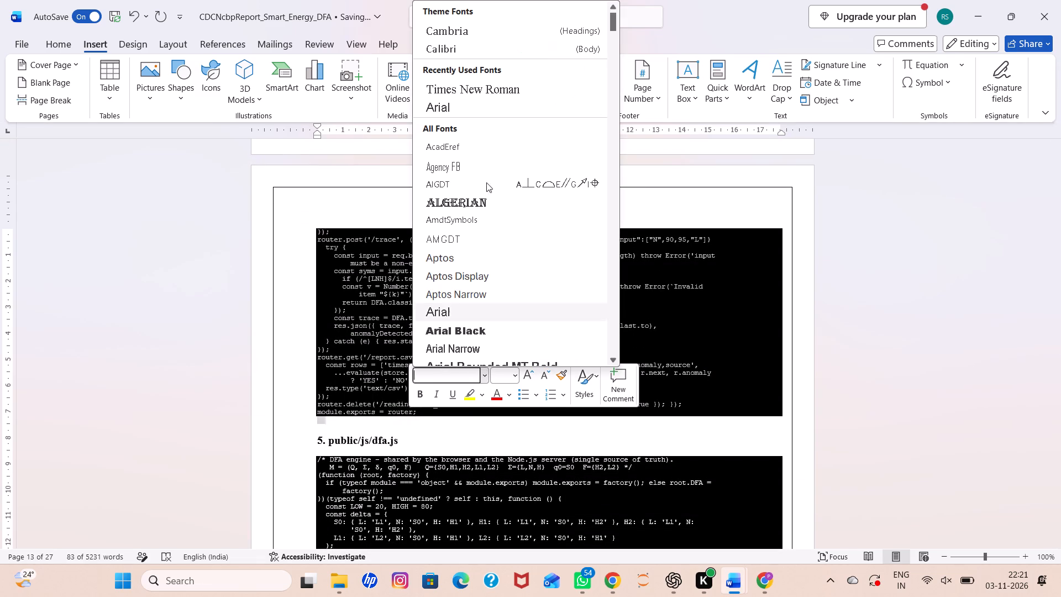
{"action": "left_click", "coordinate": [492, 93]}
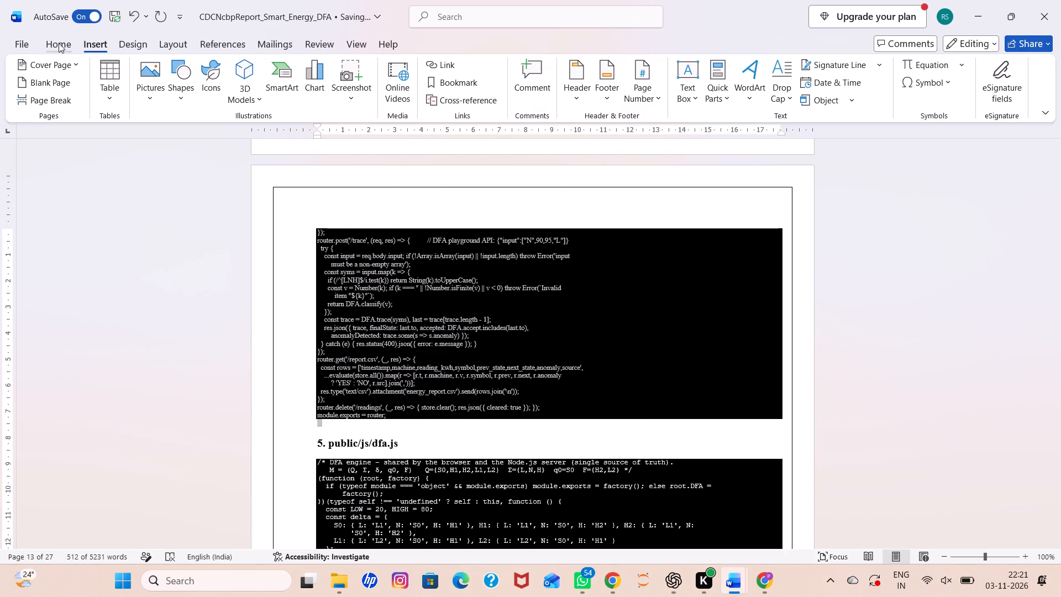
{"action": "left_click", "coordinate": [59, 43]}
{"action": "left_click", "coordinate": [230, 69]}
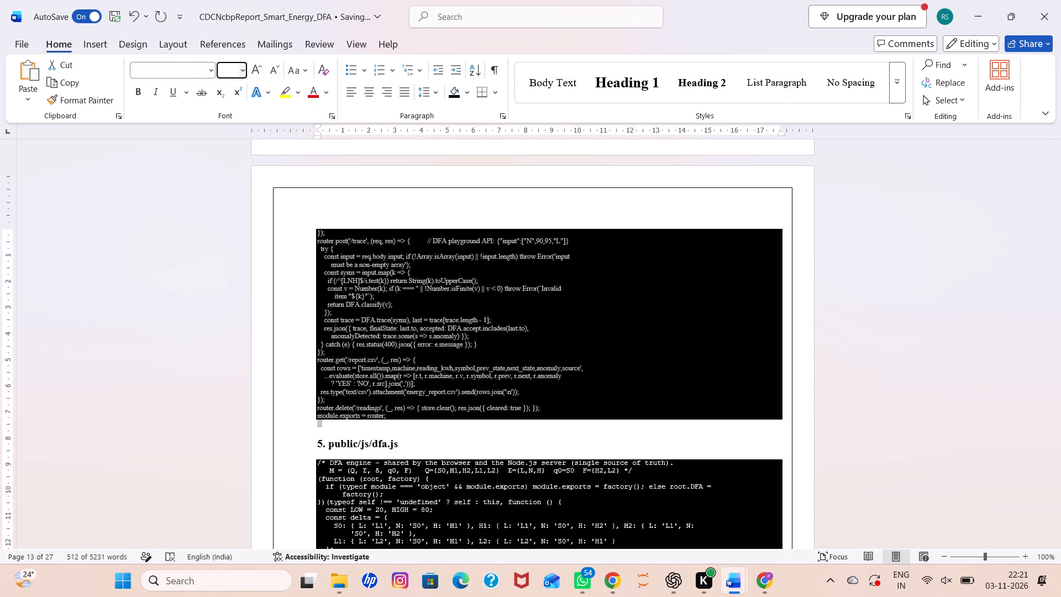
{"action": "key", "text": "9"}
{"action": "key", "text": "Return"}
Change the font of the code listing under "5. public/js/dfa.js" to Times New Roman.
{"action": "scroll", "coordinate": [230, 69], "scroll_direction": "down", "scroll_amount": 2}
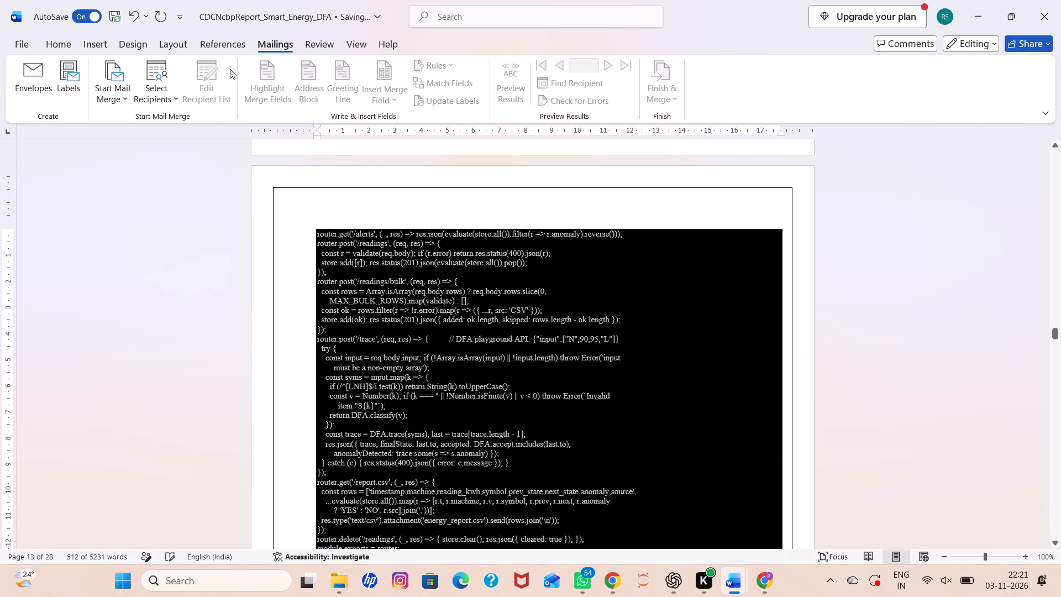
{"action": "left_click", "coordinate": [65, 47]}
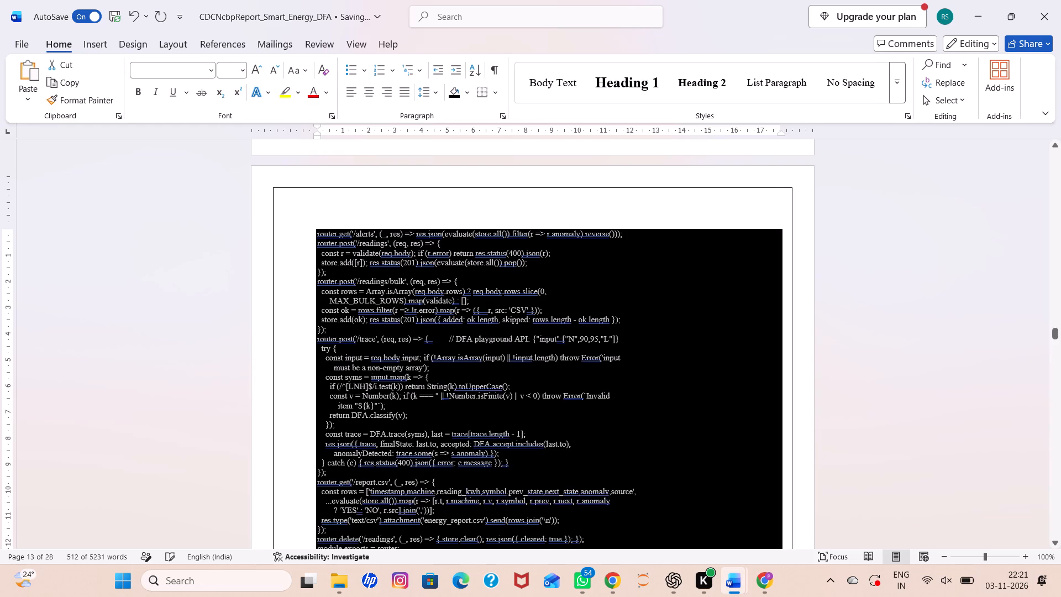
{"action": "scroll", "coordinate": [269, 222], "scroll_direction": "down", "scroll_amount": 1}
{"action": "right_click", "coordinate": [269, 222]}
{"action": "left_click", "coordinate": [208, 308]}
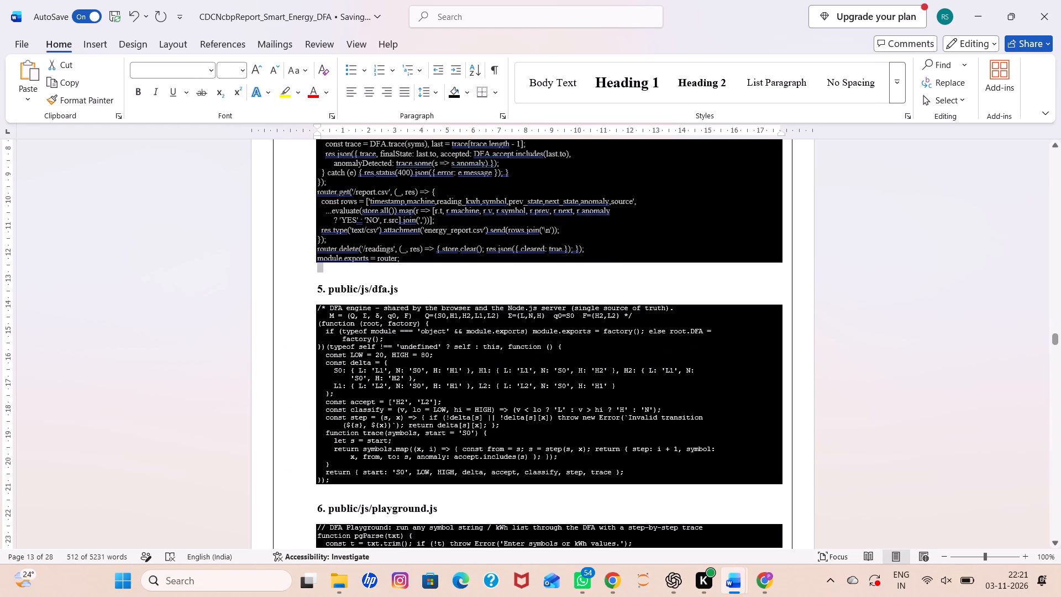
{"action": "left_click", "coordinate": [309, 323]}
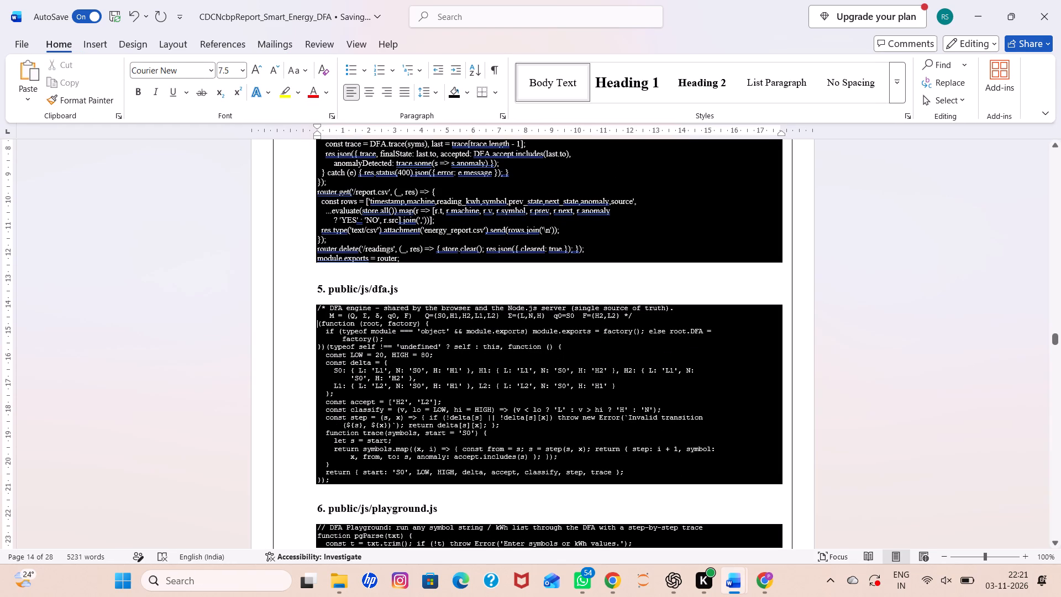
{"action": "left_click_drag", "start_coordinate": [316, 304], "coordinate": [354, 486]}
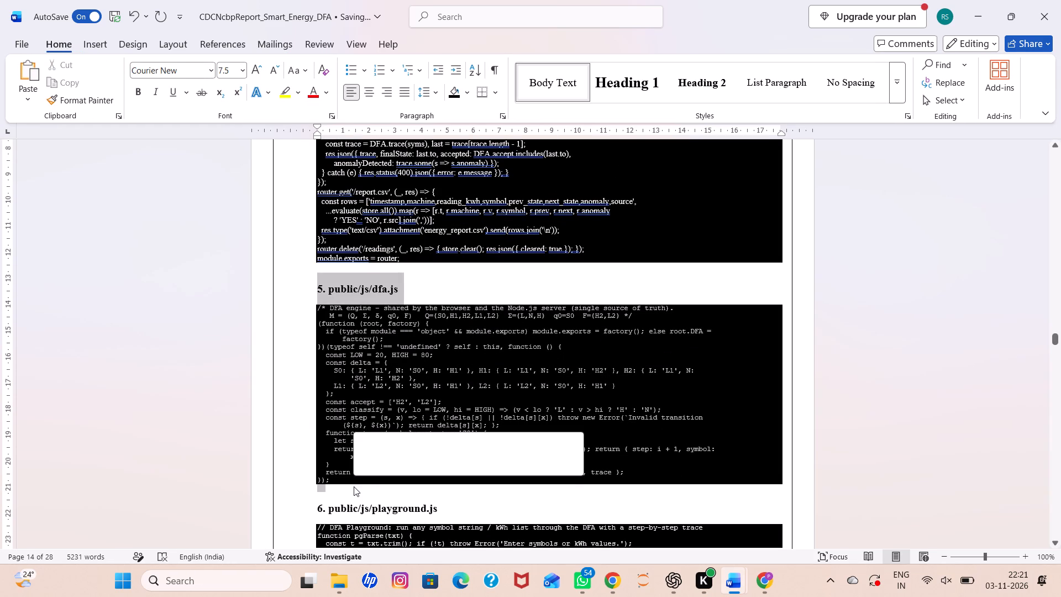
{"action": "left_click", "coordinate": [413, 446]}
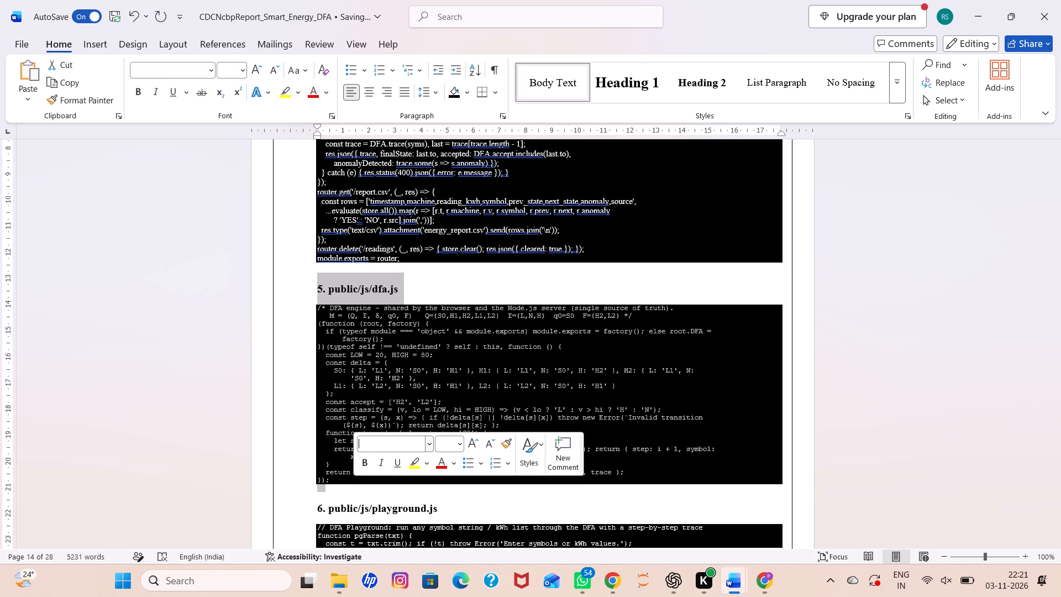
{"action": "left_click", "coordinate": [413, 446]}
{"action": "key", "text": "t"}
{"action": "key", "text": "Return"}
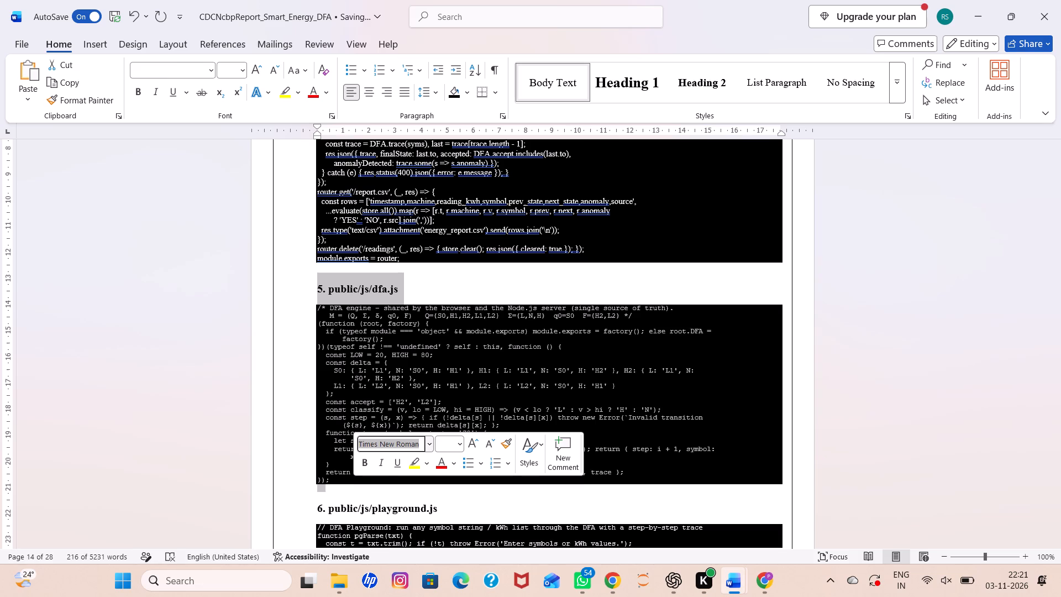
Set the font size of only the code listing under "5. public/js/dfa.js" to 9, leaving its heading out.
{"action": "left_click", "coordinate": [449, 441]}
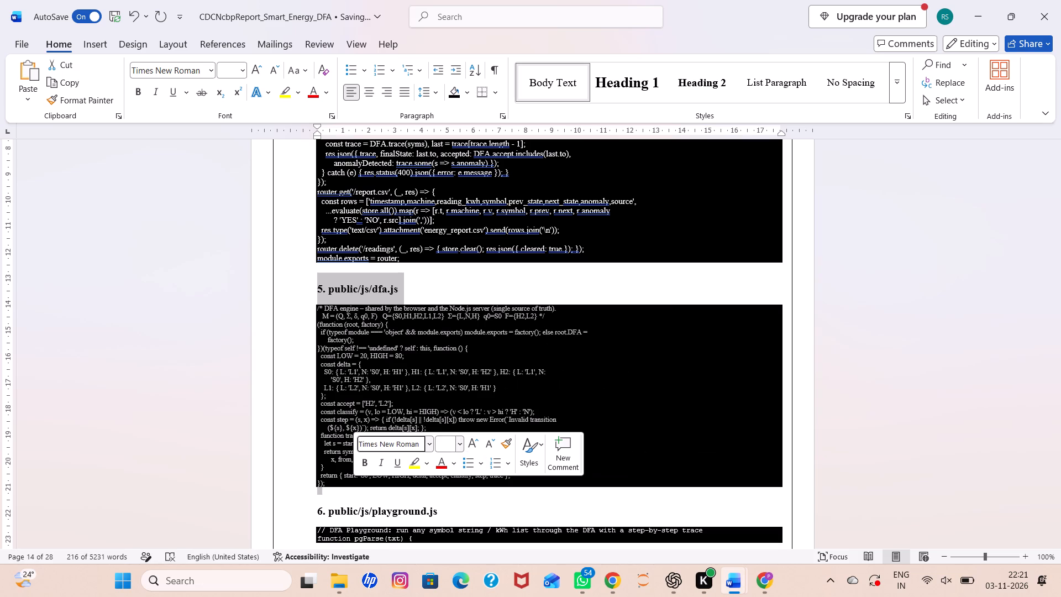
{"action": "left_click", "coordinate": [474, 331]}
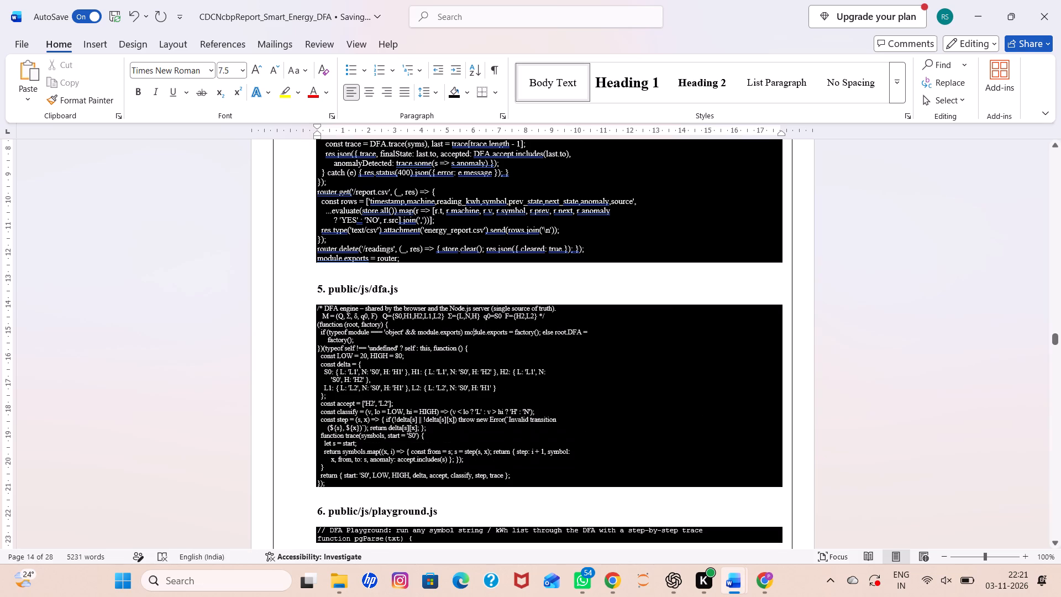
{"action": "left_click_drag", "start_coordinate": [333, 488], "coordinate": [307, 355]}
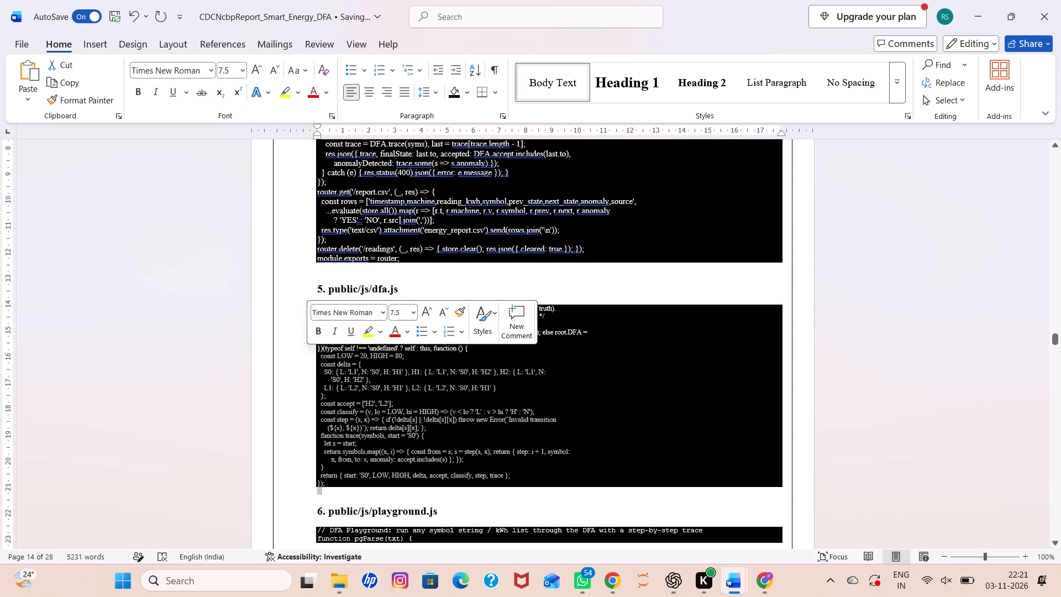
{"action": "left_click", "coordinate": [280, 347]}
{"action": "left_click", "coordinate": [302, 337]}
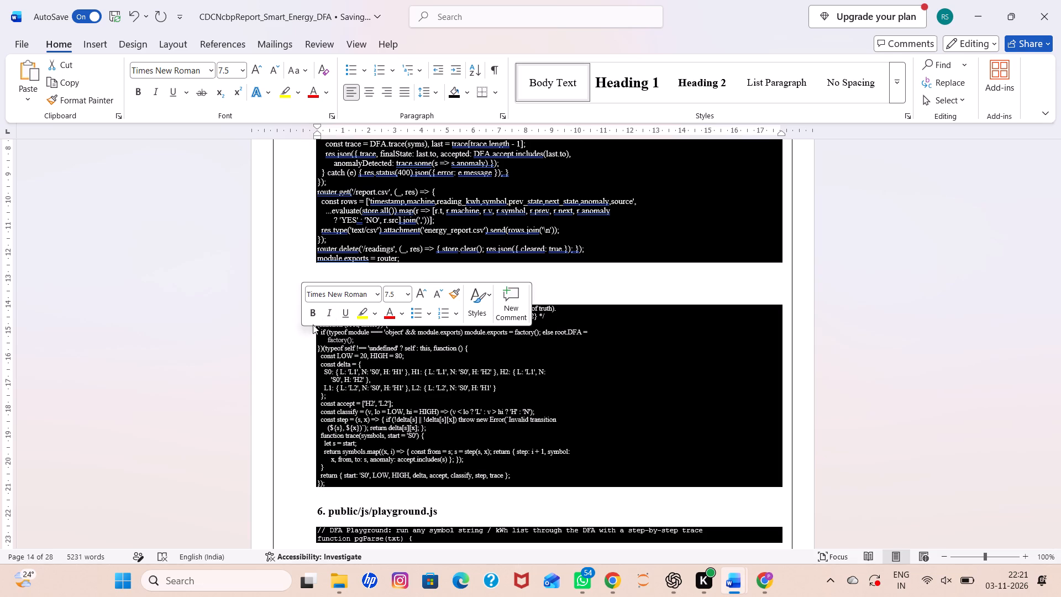
{"action": "left_click", "coordinate": [297, 335]}
{"action": "left_click", "coordinate": [385, 345]}
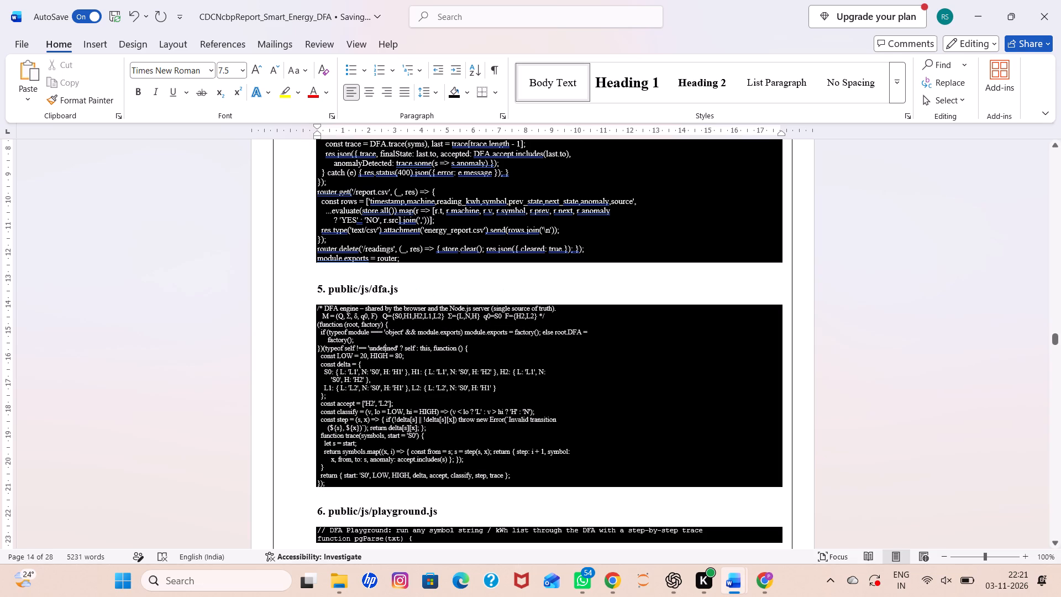
{"action": "left_click_drag", "start_coordinate": [316, 302], "coordinate": [338, 368]}
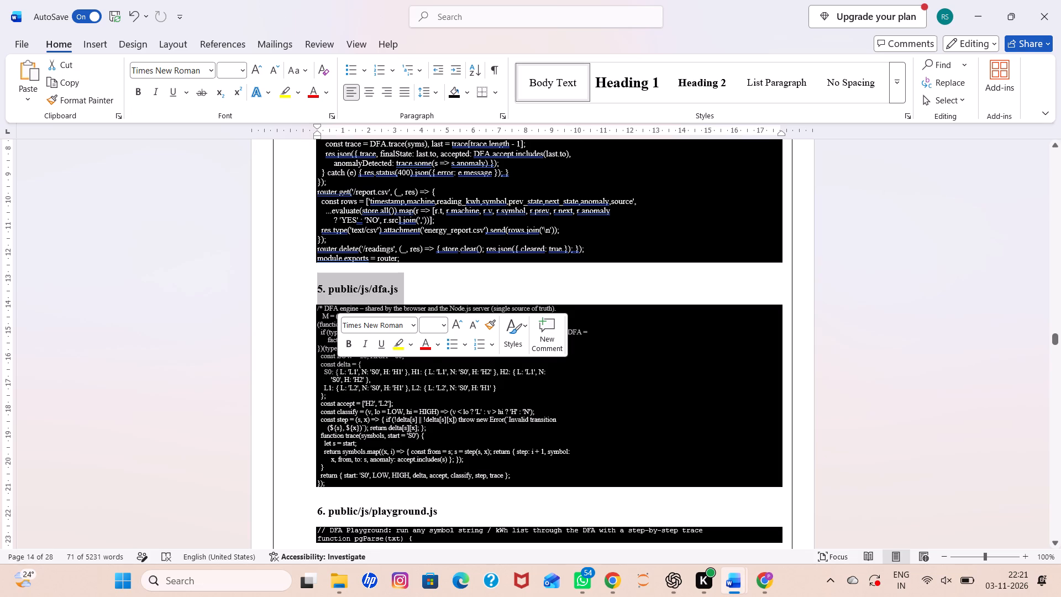
{"action": "left_click", "coordinate": [326, 337]}
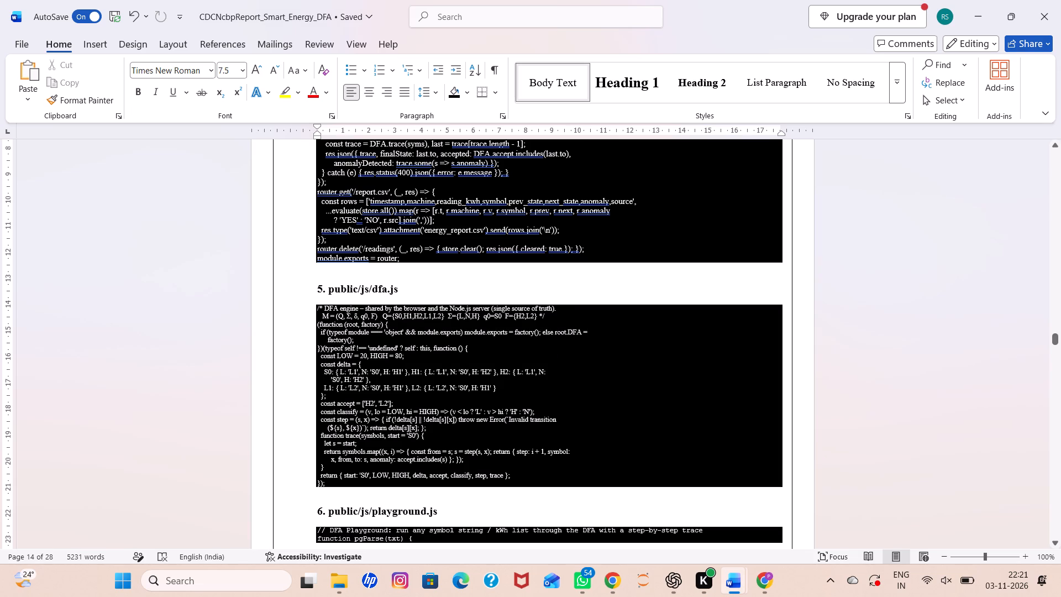
{"action": "left_click", "coordinate": [319, 306]}
{"action": "left_click_drag", "start_coordinate": [319, 306], "coordinate": [337, 491]}
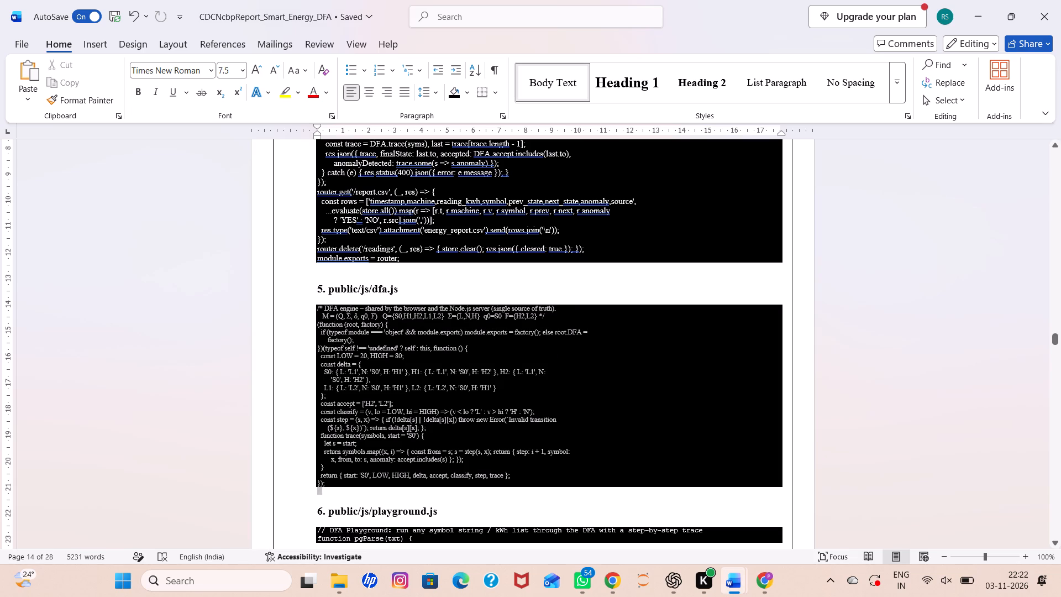
{"action": "left_click_drag", "start_coordinate": [337, 491], "coordinate": [335, 483]}
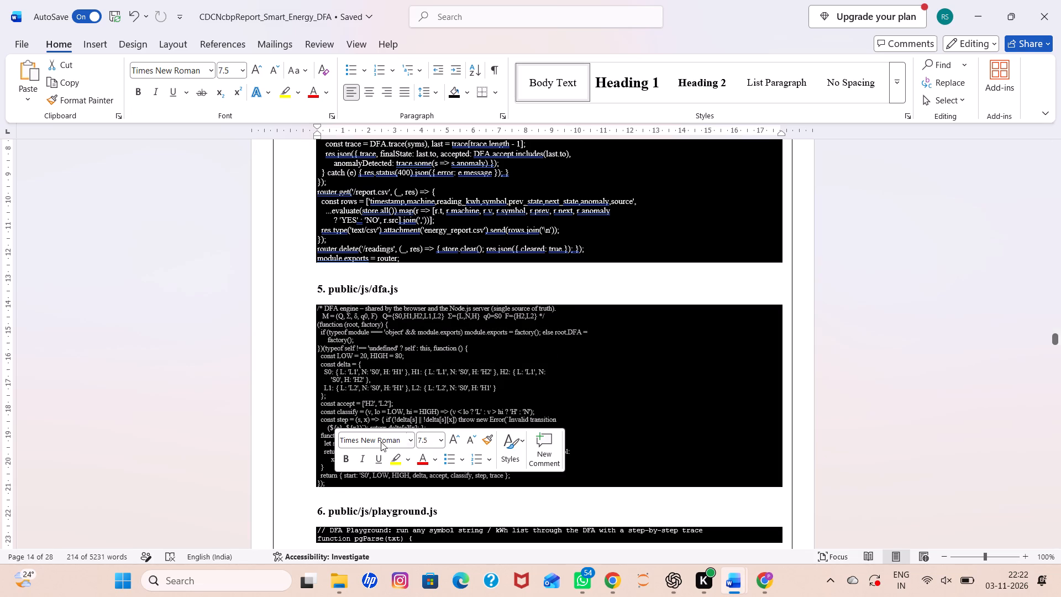
{"action": "left_click", "coordinate": [429, 438]}
{"action": "key", "text": "BackSpace"}
{"action": "key", "text": "9"}
{"action": "key", "text": "Return"}
Format the whole code listing under "6. public/js/playground.js" as size 9, Times New Roman.
{"action": "scroll", "coordinate": [429, 438], "scroll_direction": "down", "scroll_amount": 1}
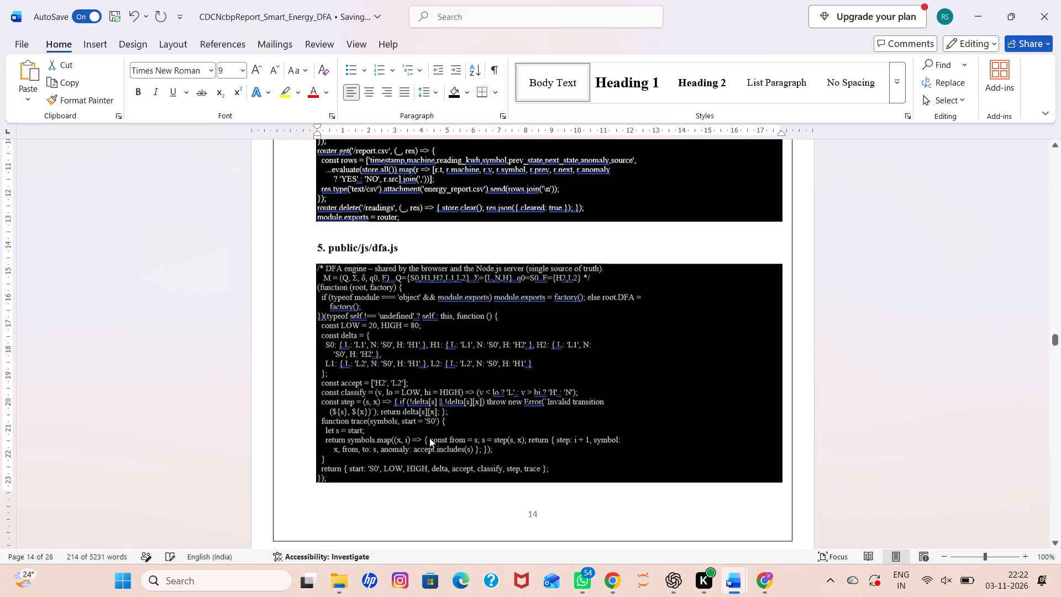
{"action": "scroll", "coordinate": [429, 438], "scroll_direction": "down", "scroll_amount": 2}
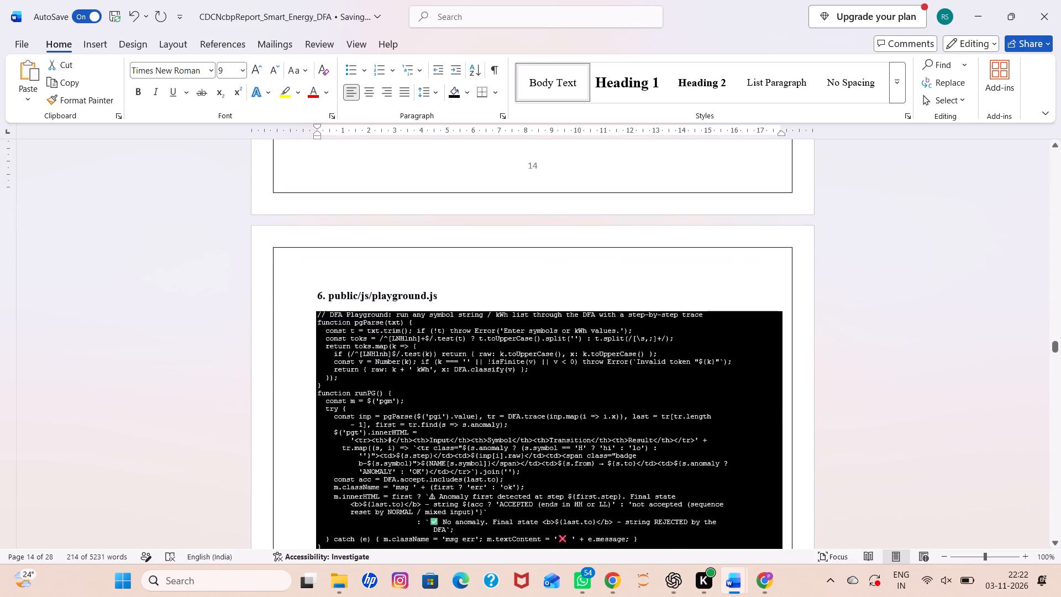
{"action": "scroll", "coordinate": [437, 406], "scroll_direction": "down", "scroll_amount": 1}
{"action": "scroll", "coordinate": [437, 406], "scroll_direction": "up", "scroll_amount": 1}
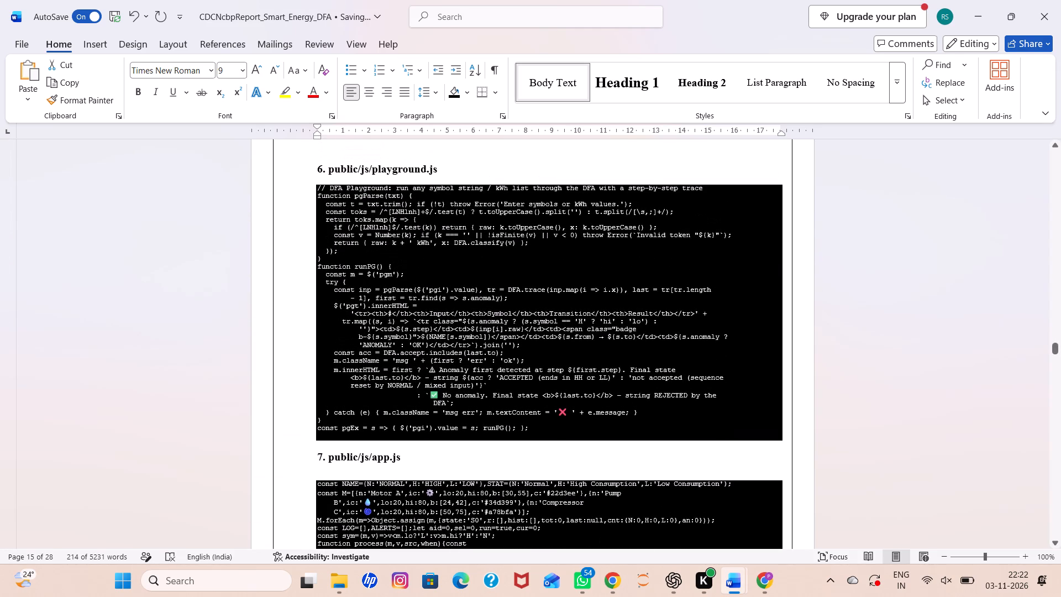
{"action": "right_click_drag", "start_coordinate": [533, 430], "coordinate": [375, 250]}
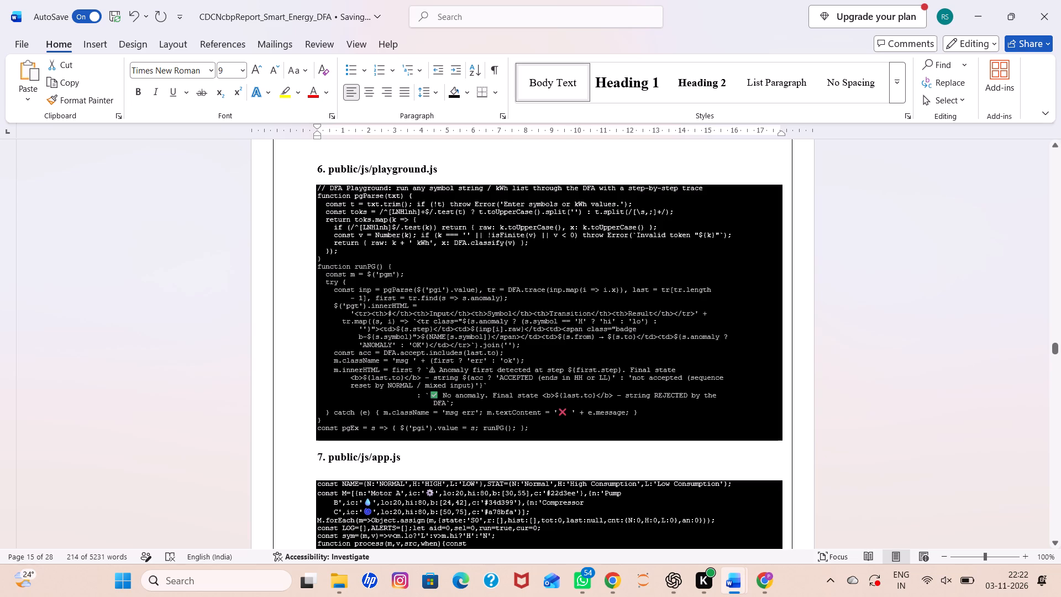
{"action": "right_click_drag", "start_coordinate": [375, 250], "coordinate": [317, 188]}
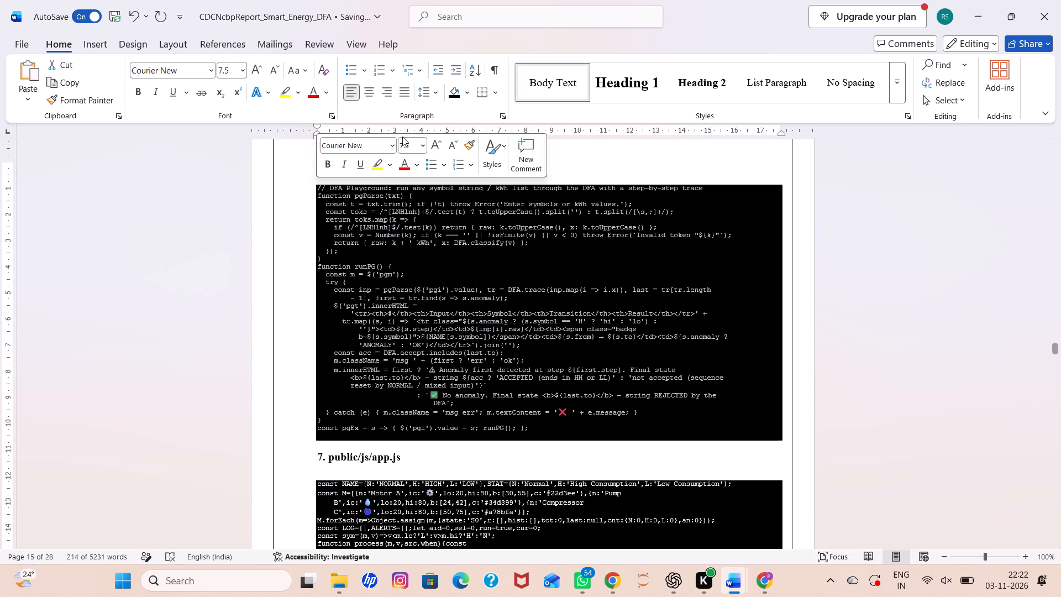
{"action": "left_click", "coordinate": [407, 143]}
{"action": "key", "text": "BackSpace"}
{"action": "key", "text": "9"}
{"action": "left_click", "coordinate": [391, 141]}
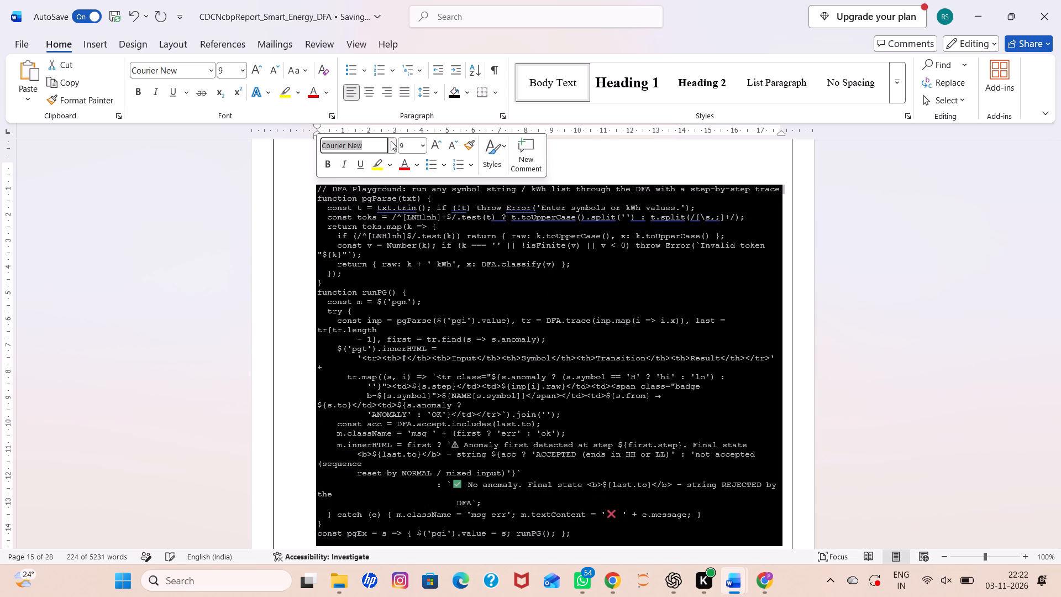
{"action": "left_click", "coordinate": [373, 149]}
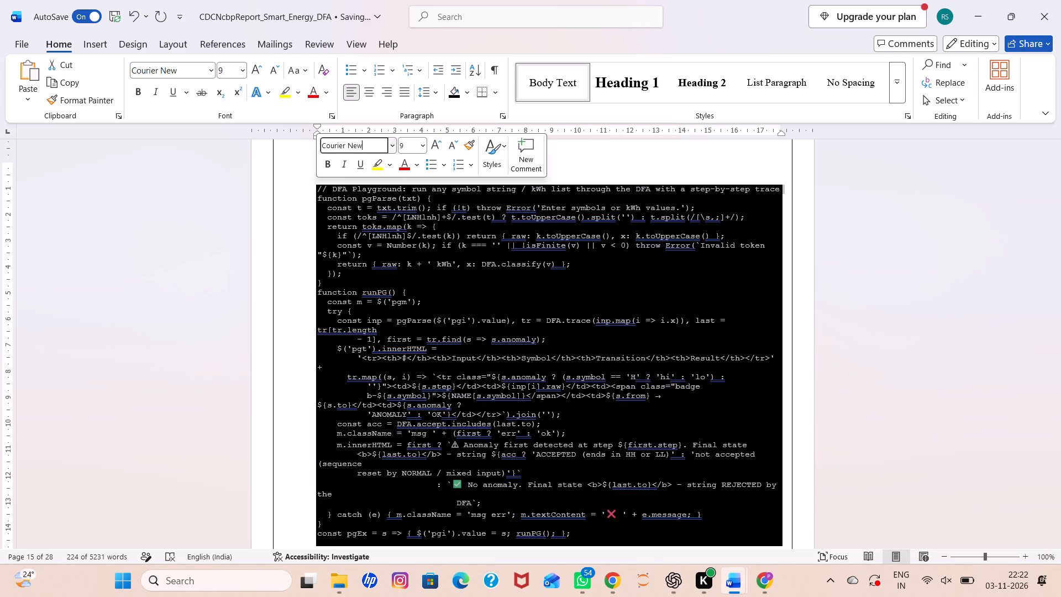
{"action": "left_click", "coordinate": [391, 147]}
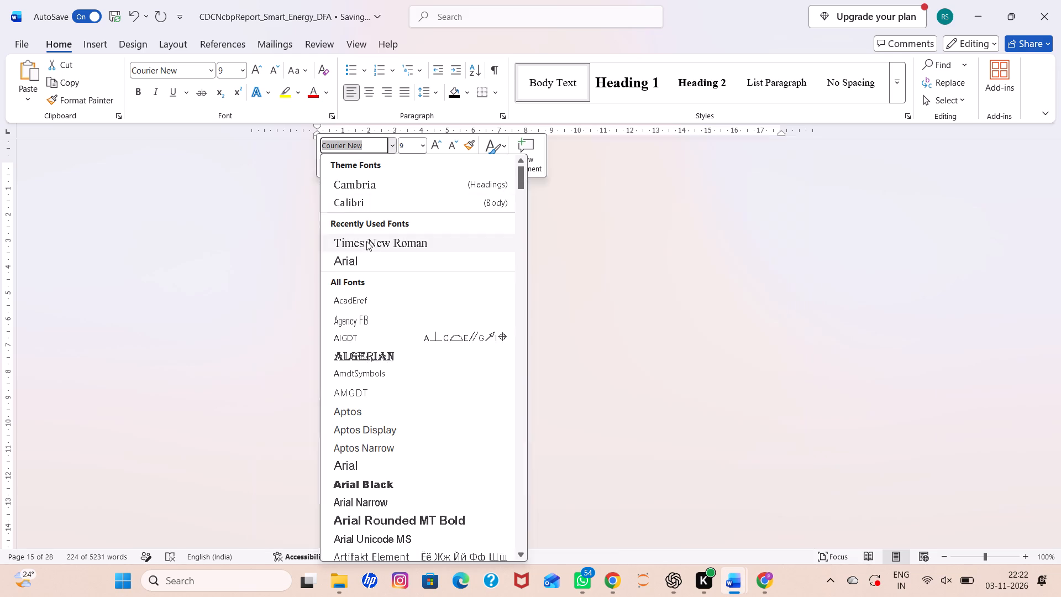
{"action": "left_click", "coordinate": [366, 241]}
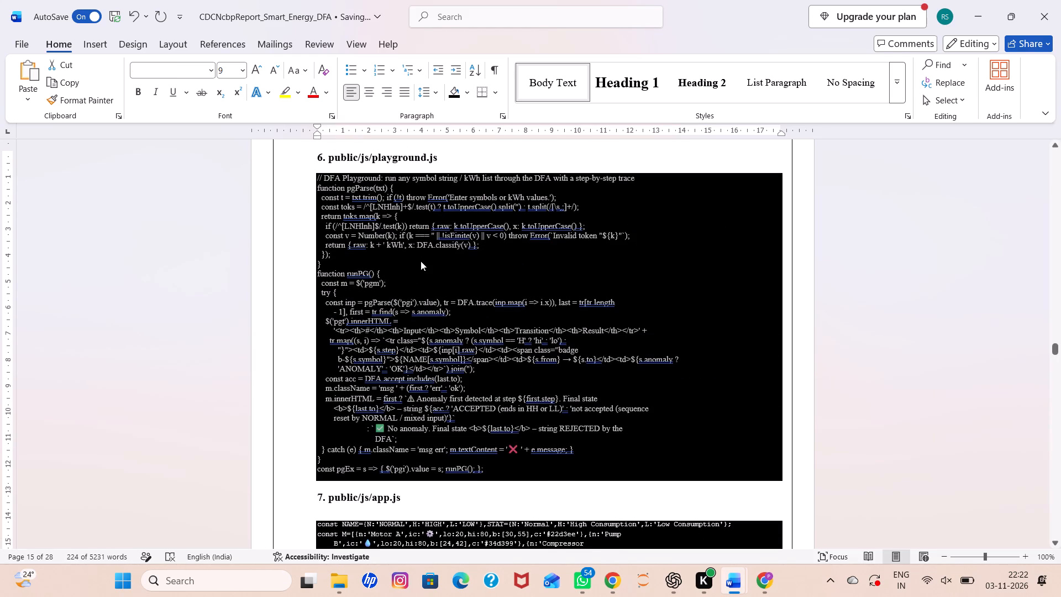
Look over the code listings following "6. public/js/playground.js" to find where the "7. public/js/app.js" listing begins and ends.
{"action": "scroll", "coordinate": [421, 261], "scroll_direction": "down", "scroll_amount": 5}
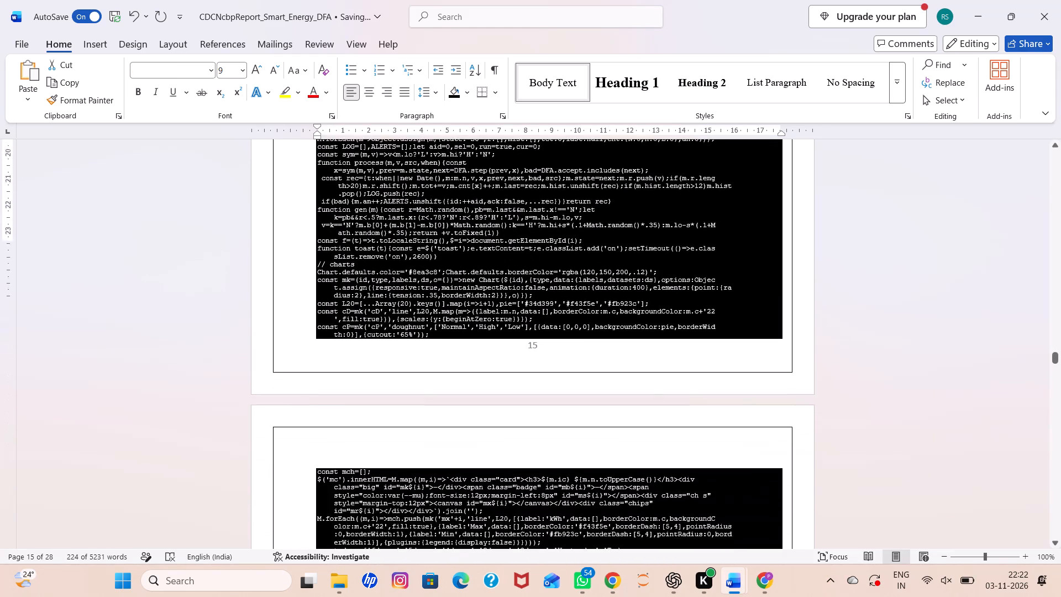
{"action": "scroll", "coordinate": [421, 261], "scroll_direction": "down", "scroll_amount": 5}
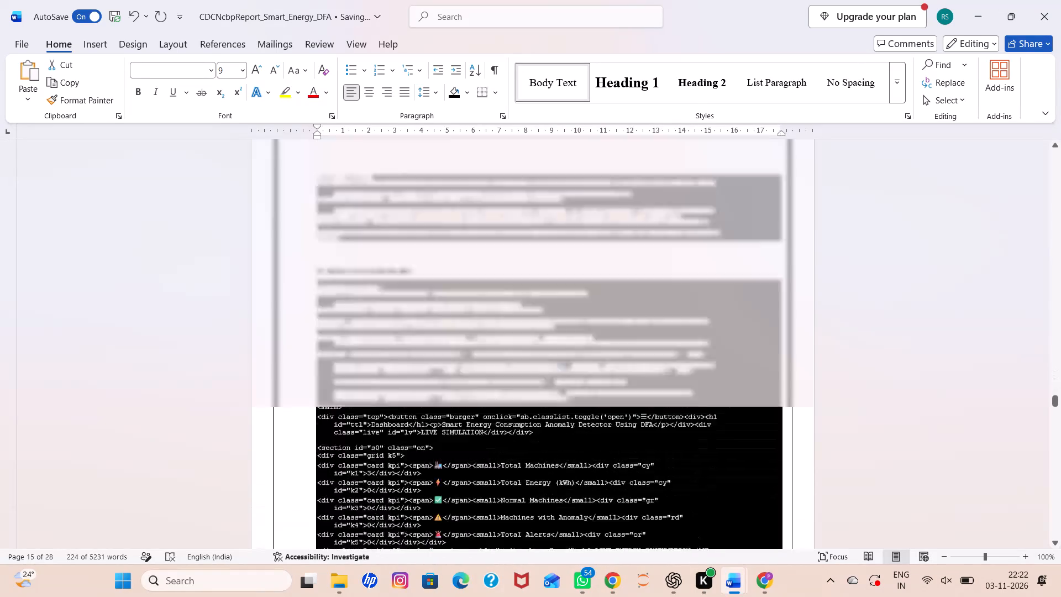
{"action": "scroll", "coordinate": [421, 261], "scroll_direction": "down", "scroll_amount": 1}
{"action": "scroll", "coordinate": [421, 261], "scroll_direction": "up", "scroll_amount": 11}
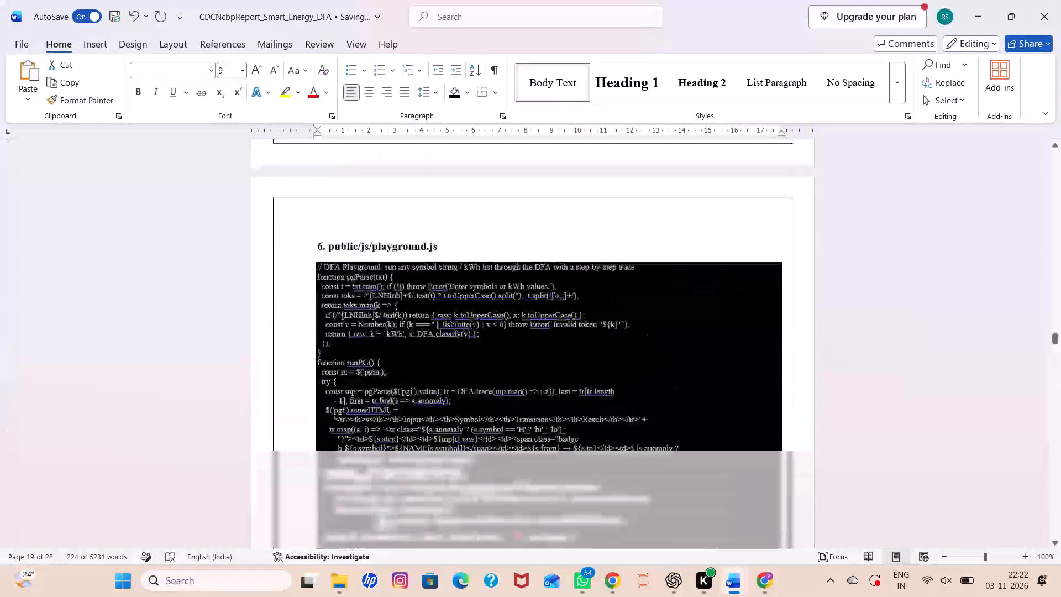
{"action": "scroll", "coordinate": [421, 261], "scroll_direction": "down", "scroll_amount": 3}
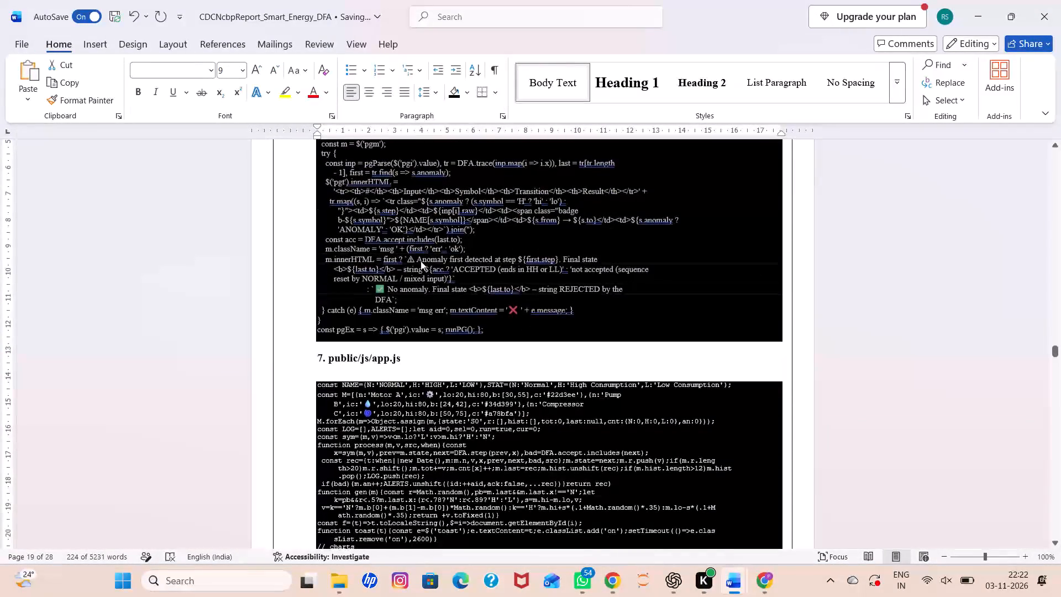
{"action": "scroll", "coordinate": [421, 261], "scroll_direction": "down", "scroll_amount": 2}
{"action": "scroll", "coordinate": [421, 261], "scroll_direction": "up", "scroll_amount": 2}
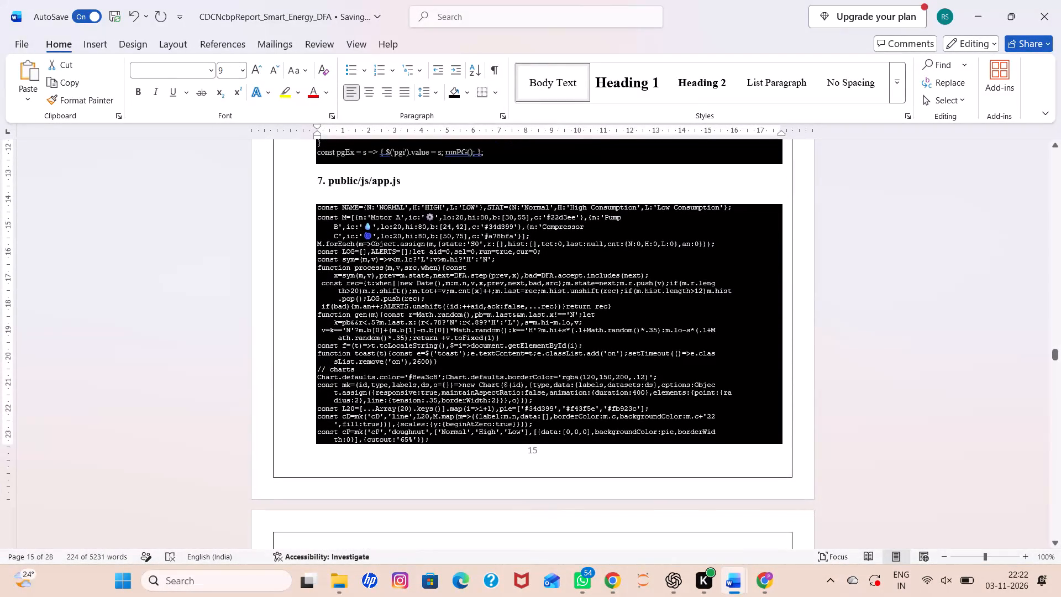
{"action": "scroll", "coordinate": [421, 261], "scroll_direction": "up", "scroll_amount": 1}
{"action": "scroll", "coordinate": [421, 261], "scroll_direction": "down", "scroll_amount": 1}
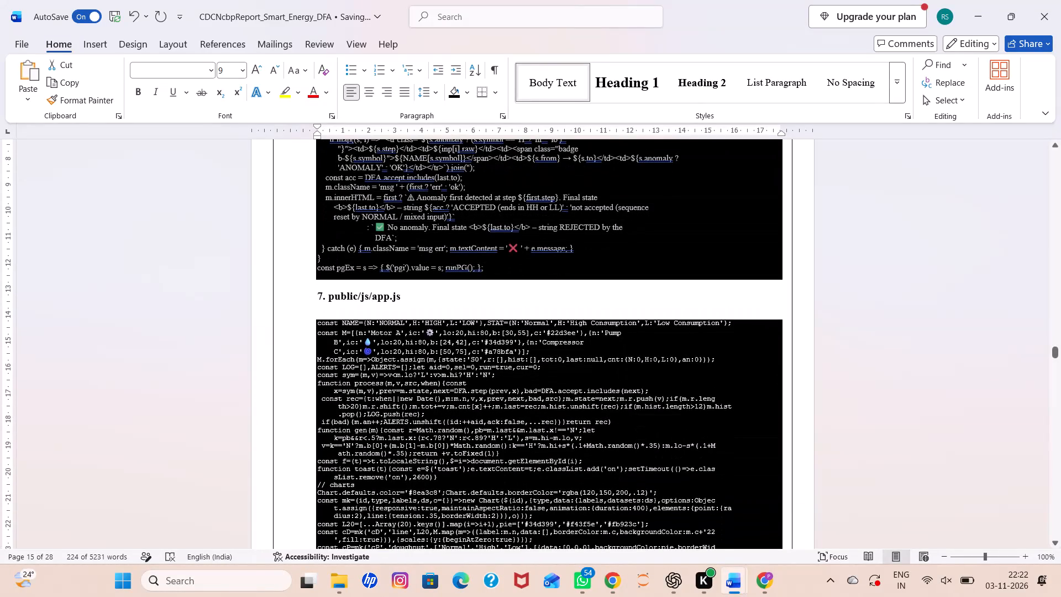
{"action": "scroll", "coordinate": [343, 309], "scroll_direction": "down", "scroll_amount": 1}
{"action": "scroll", "coordinate": [343, 309], "scroll_direction": "up", "scroll_amount": 1}
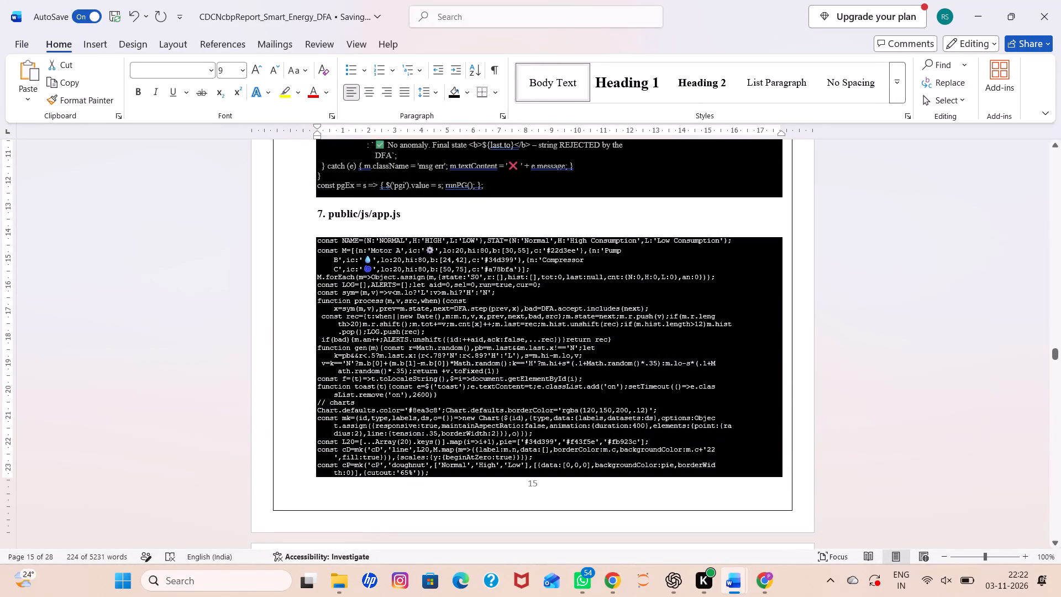
Format the whole code listing under "7. public/js/app.js" as Times New Roman, size 9, leaving the next heading out.
{"action": "right_click_drag", "start_coordinate": [317, 239], "coordinate": [386, 338]}
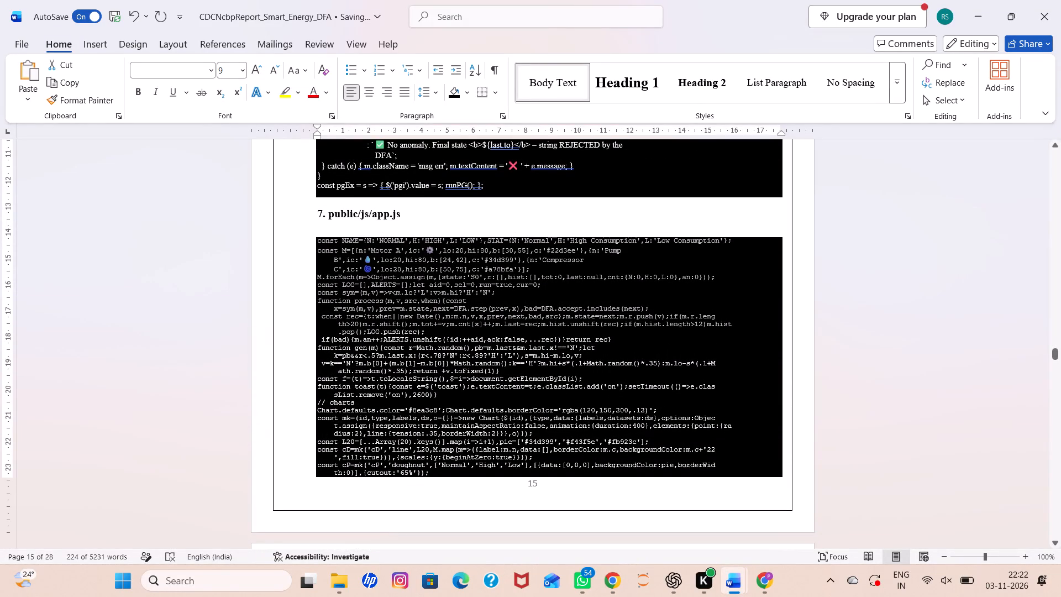
{"action": "right_click_drag", "start_coordinate": [386, 338], "coordinate": [391, 575]}
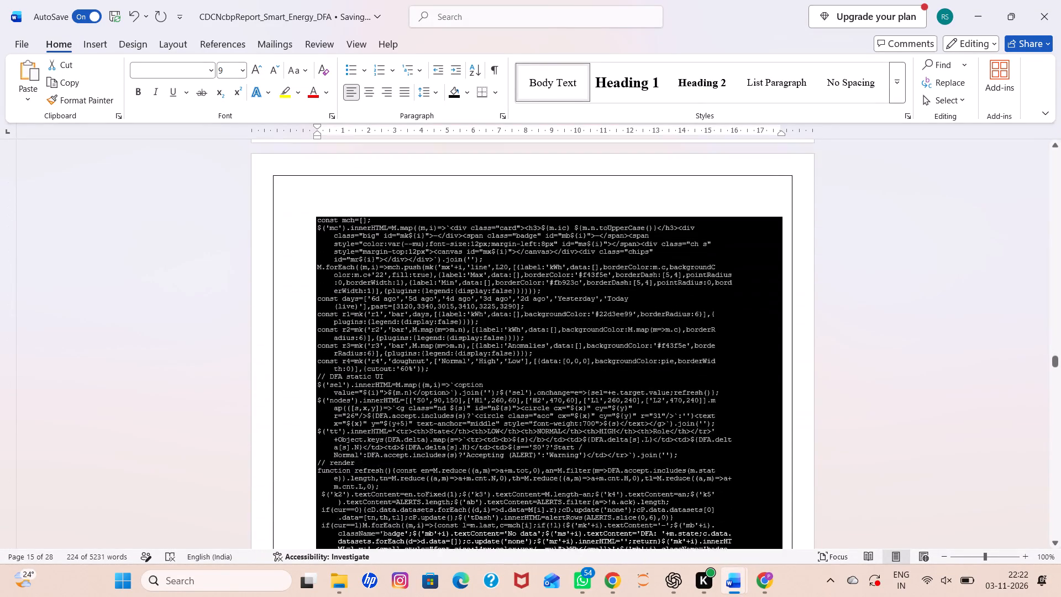
{"action": "right_click_drag", "start_coordinate": [391, 575], "coordinate": [391, 556]}
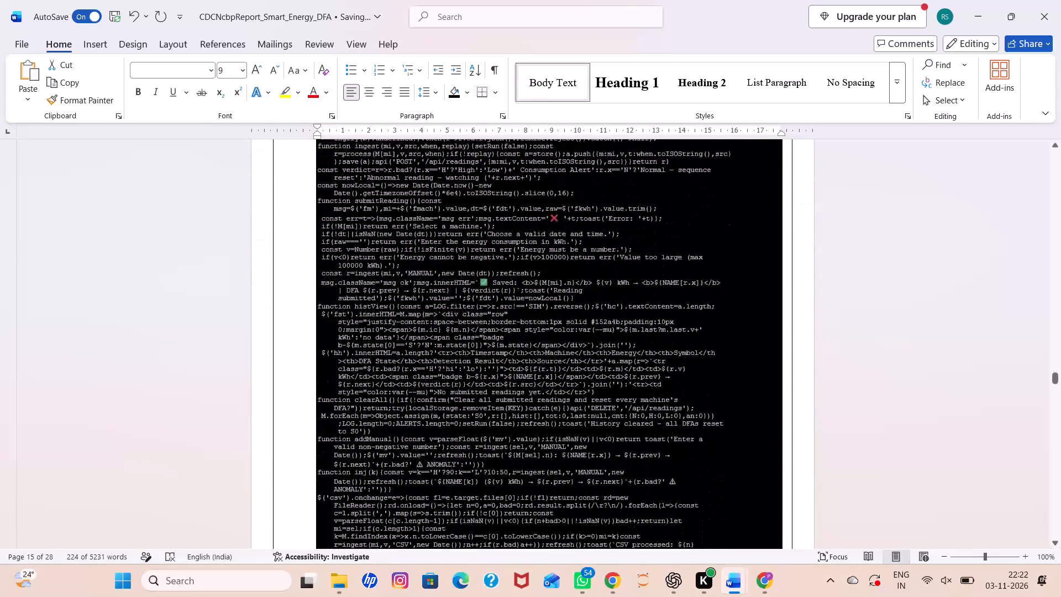
{"action": "right_click_drag", "start_coordinate": [391, 556], "coordinate": [393, 563]}
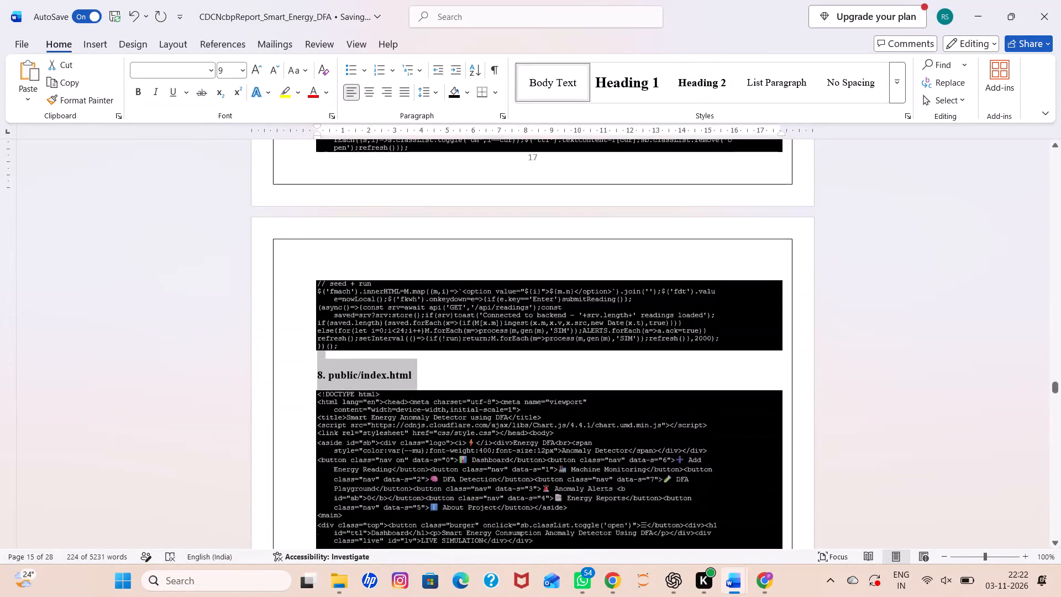
{"action": "right_click_drag", "start_coordinate": [393, 563], "coordinate": [306, 286]}
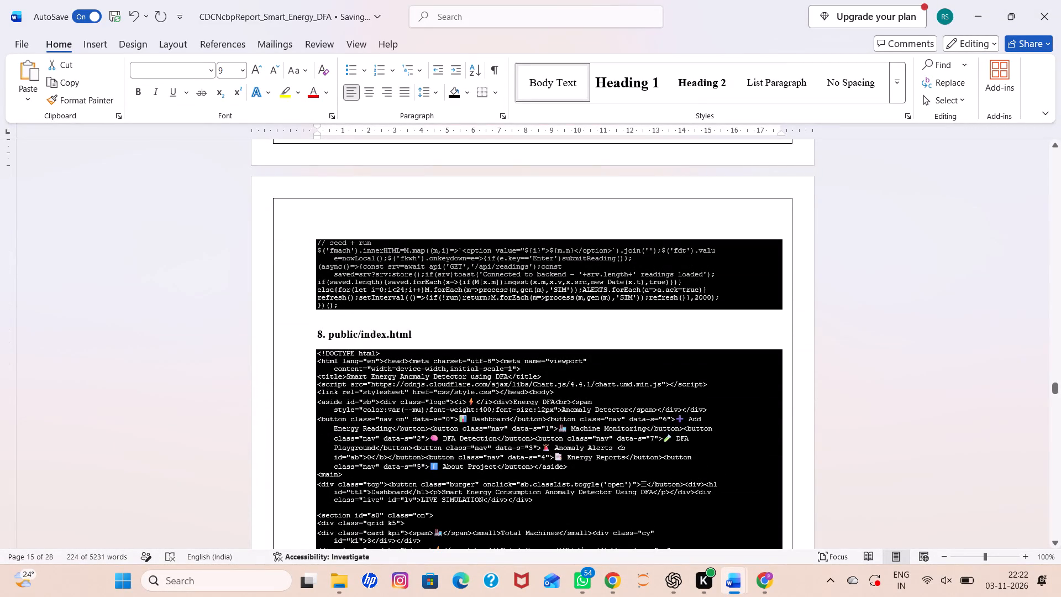
{"action": "right_click_drag", "start_coordinate": [306, 286], "coordinate": [336, 306]}
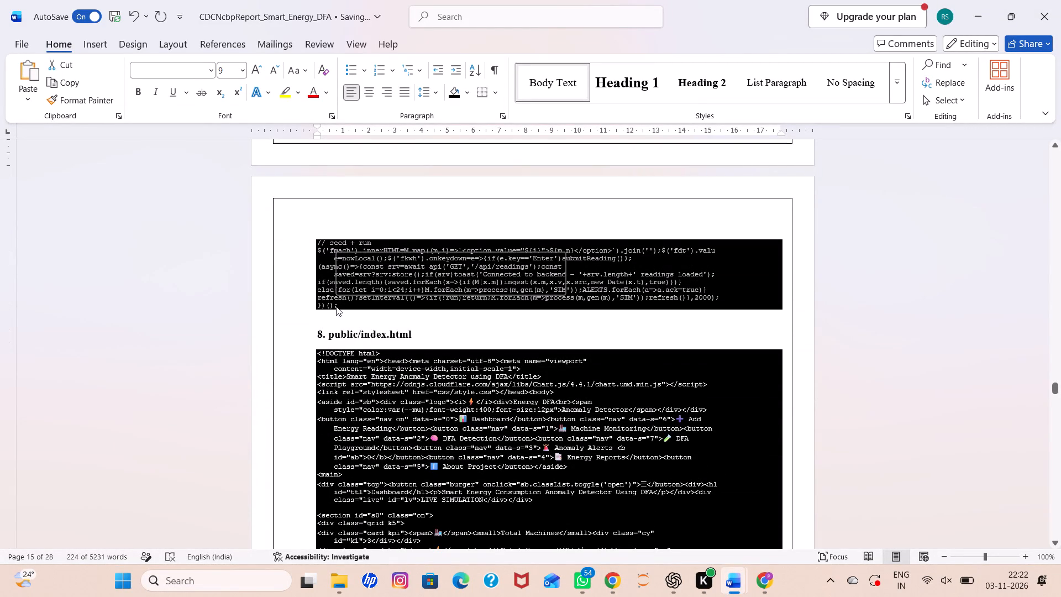
{"action": "left_click", "coordinate": [416, 263]}
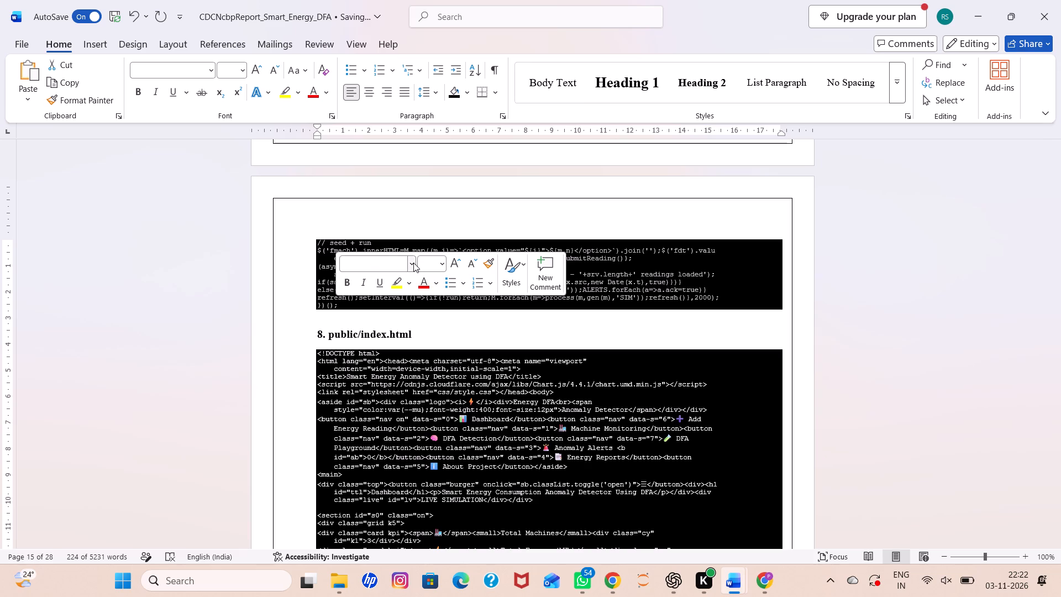
{"action": "left_click", "coordinate": [413, 263]}
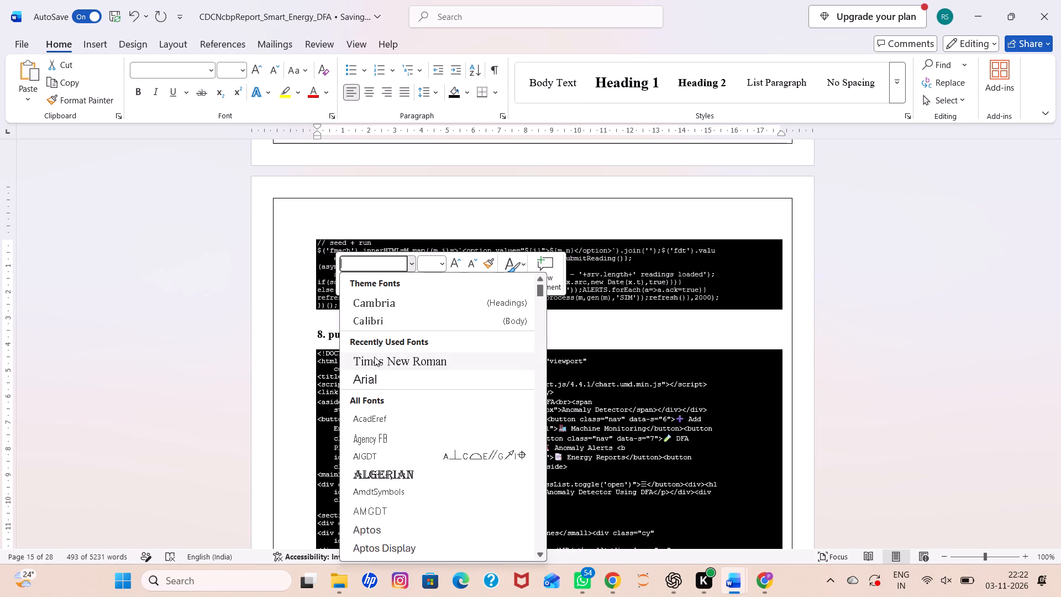
{"action": "left_click", "coordinate": [374, 357]}
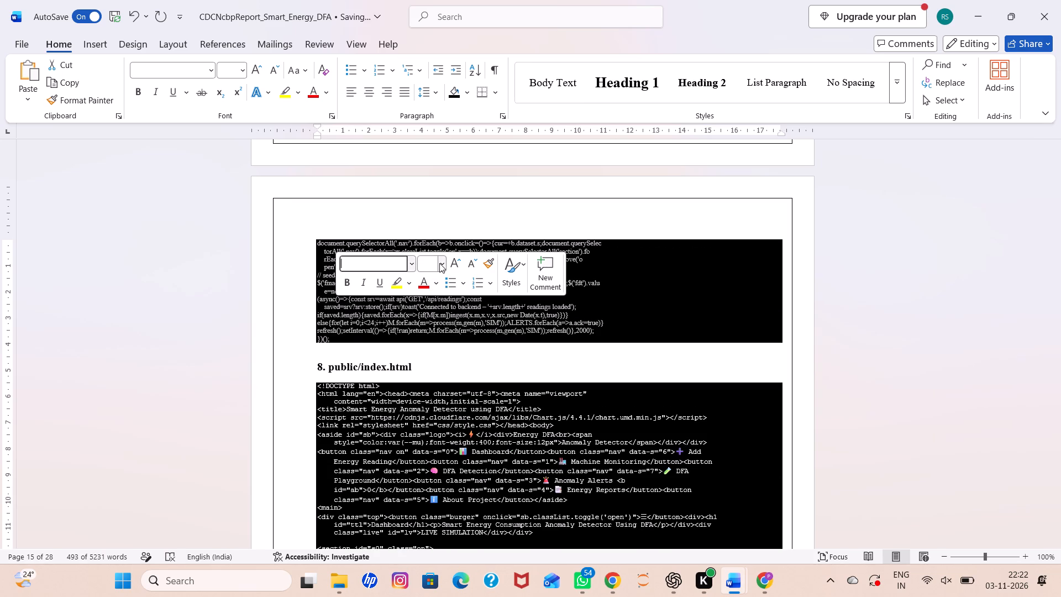
{"action": "left_click", "coordinate": [429, 263]}
{"action": "key", "text": "9"}
{"action": "key", "text": "Return"}
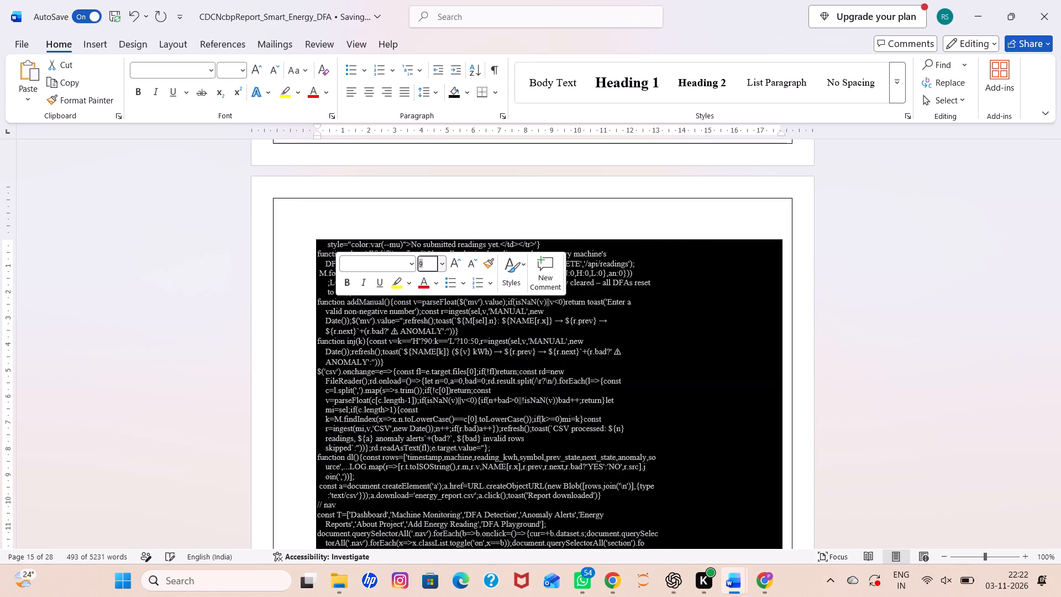
{"action": "scroll", "coordinate": [399, 374], "scroll_direction": "down", "scroll_amount": 1}
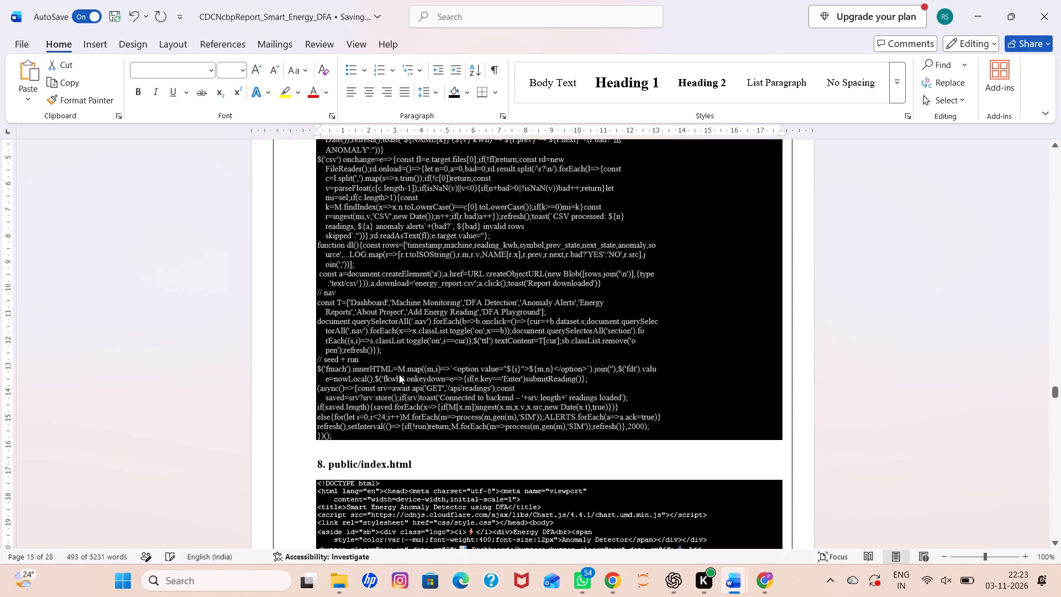
{"action": "left_click", "coordinate": [212, 74]}
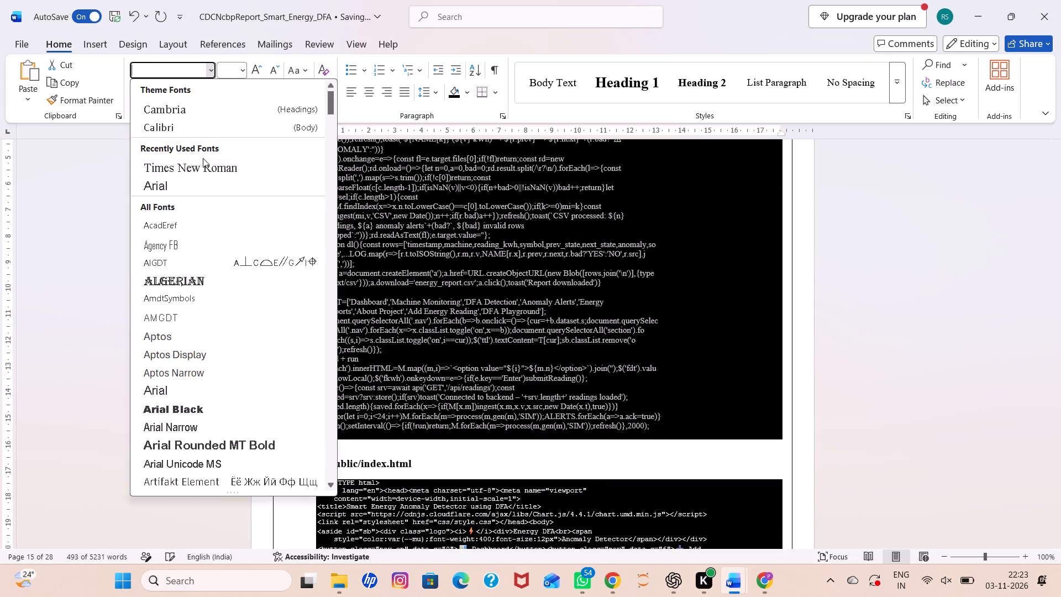
{"action": "left_click", "coordinate": [203, 167]}
Format the whole code listing under "8. public/index.html" as Times New Roman, size 9, leaving the next heading out.
{"action": "scroll", "coordinate": [287, 317], "scroll_direction": "down", "scroll_amount": 1}
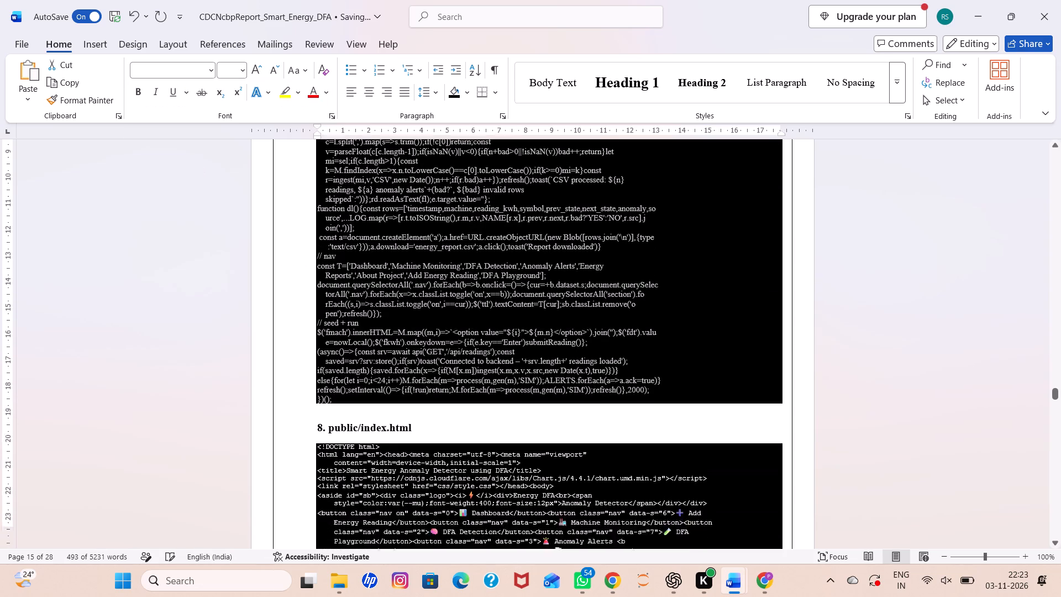
{"action": "scroll", "coordinate": [287, 317], "scroll_direction": "down", "scroll_amount": 1}
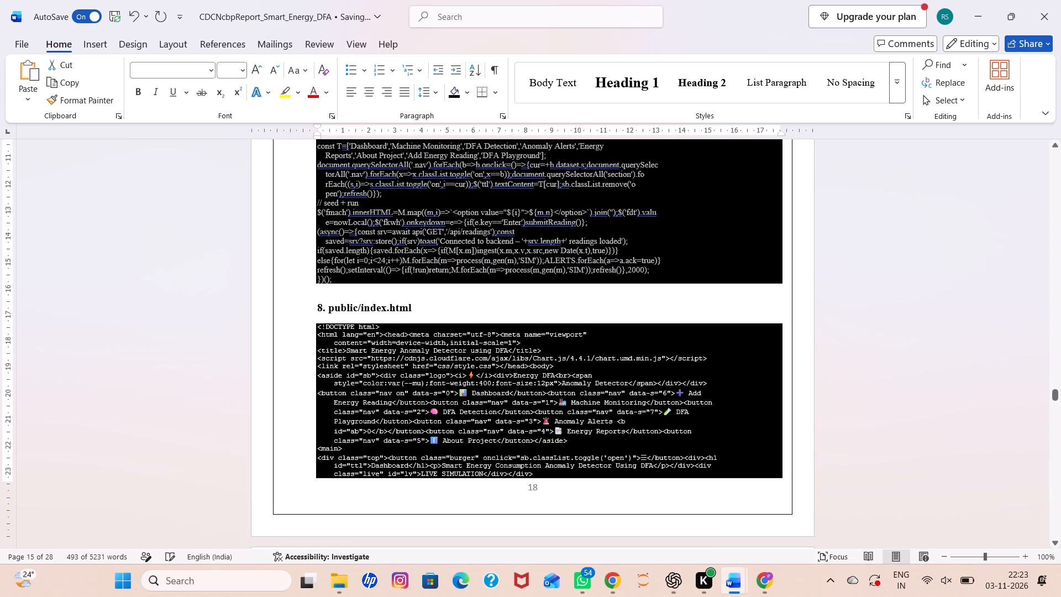
{"action": "left_click_drag", "start_coordinate": [314, 328], "coordinate": [363, 505]}
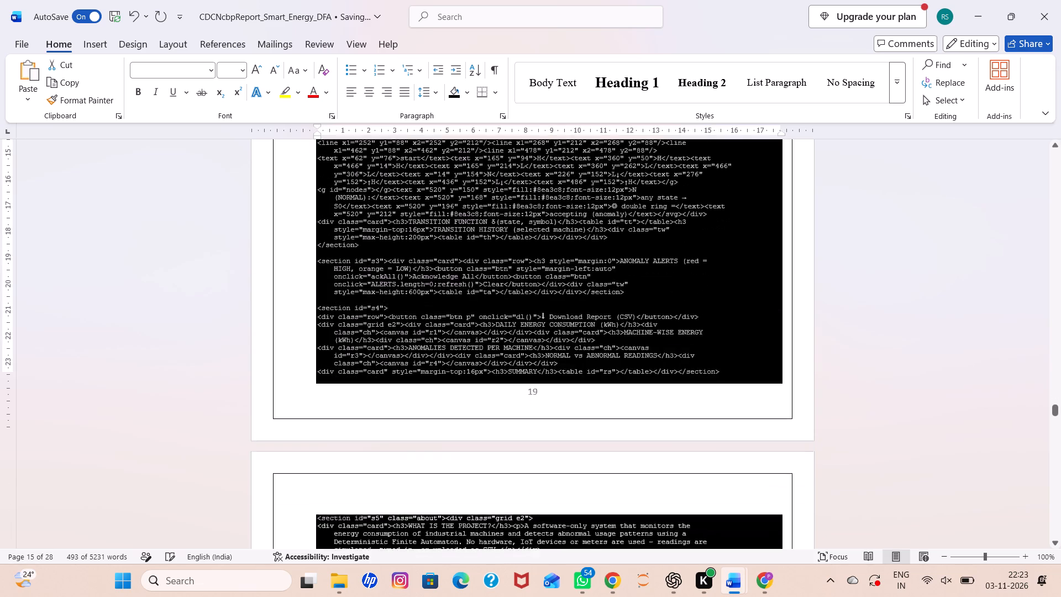
{"action": "left_click_drag", "start_coordinate": [363, 505], "coordinate": [382, 468]}
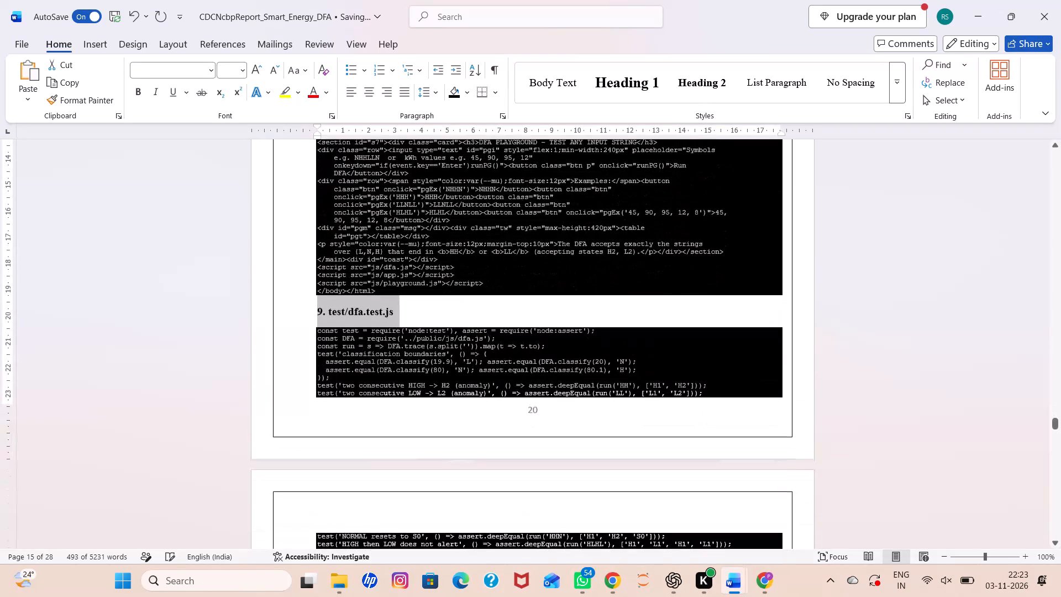
{"action": "left_click_drag", "start_coordinate": [382, 468], "coordinate": [310, 308]}
{"action": "left_click", "coordinate": [385, 261]}
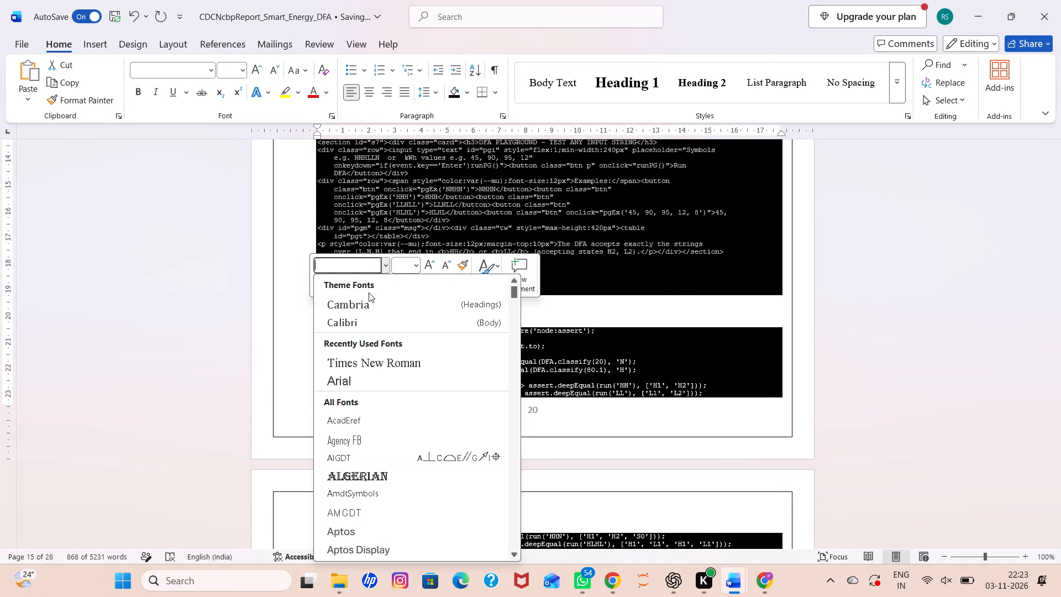
{"action": "left_click", "coordinate": [363, 363]}
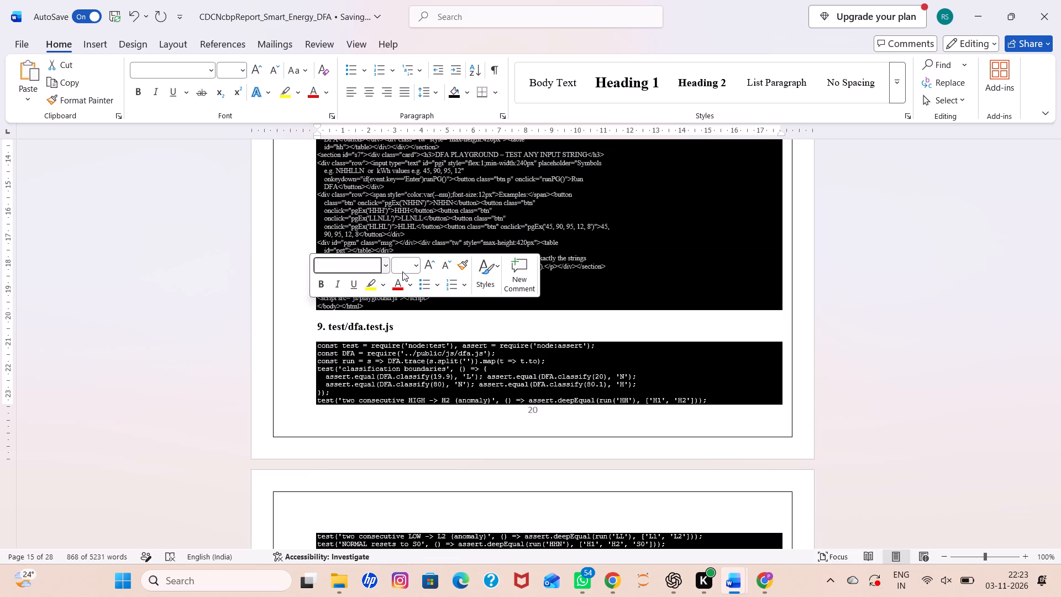
{"action": "left_click", "coordinate": [404, 264]}
{"action": "key", "text": "9"}
{"action": "key", "text": "Return"}
Format the whole code listing under "9. test/dfa.test.js" as size 9, Times New Roman.
{"action": "scroll", "coordinate": [404, 264], "scroll_direction": "down", "scroll_amount": 3}
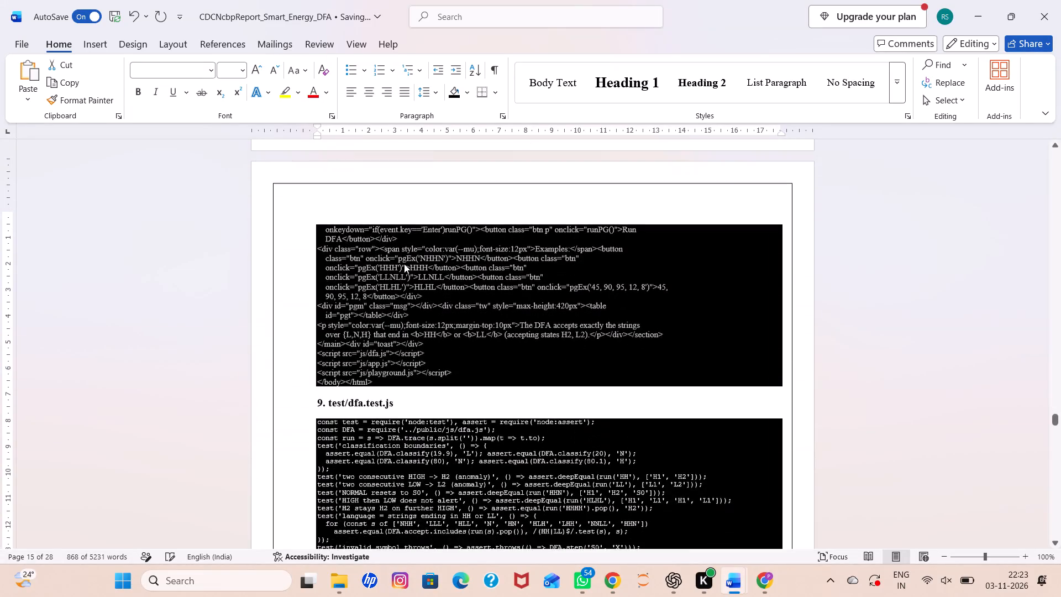
{"action": "scroll", "coordinate": [404, 264], "scroll_direction": "down", "scroll_amount": 1}
{"action": "scroll", "coordinate": [363, 319], "scroll_direction": "down", "scroll_amount": 1}
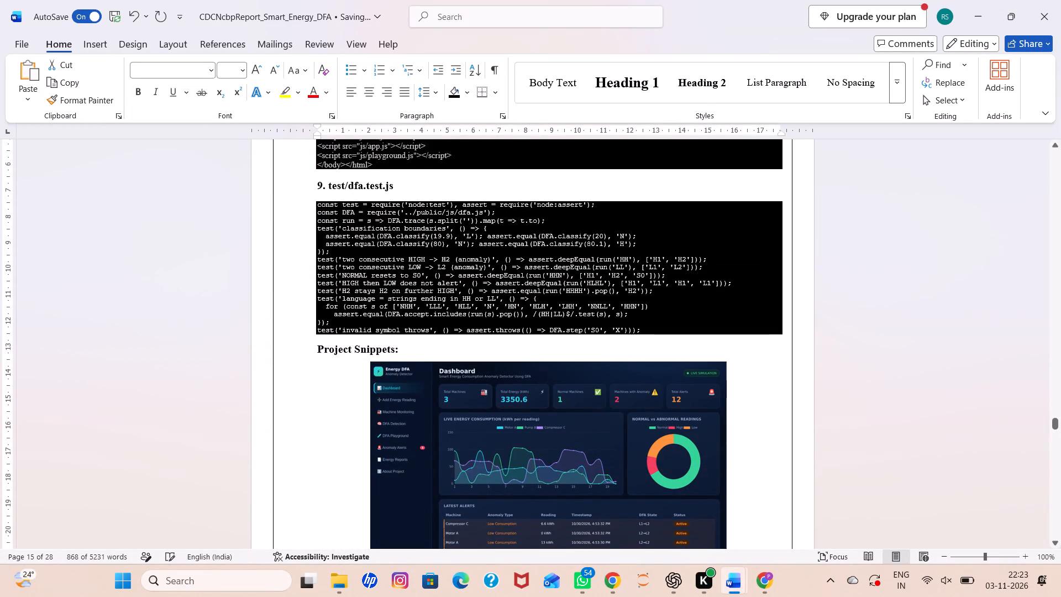
{"action": "left_click_drag", "start_coordinate": [318, 205], "coordinate": [423, 277]}
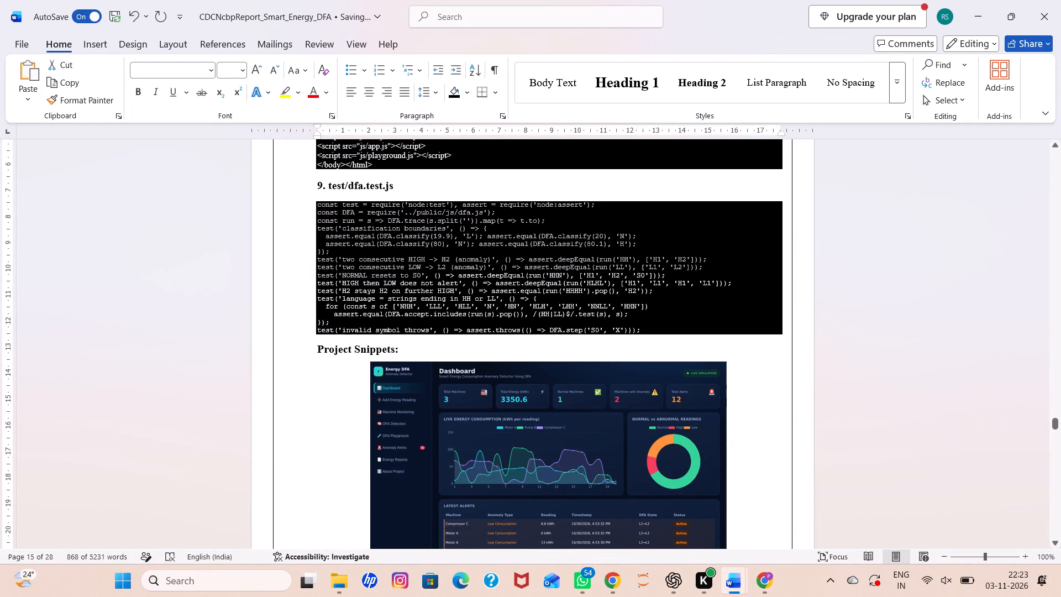
{"action": "left_click_drag", "start_coordinate": [423, 277], "coordinate": [464, 319]}
{"action": "left_click", "coordinate": [464, 319]}
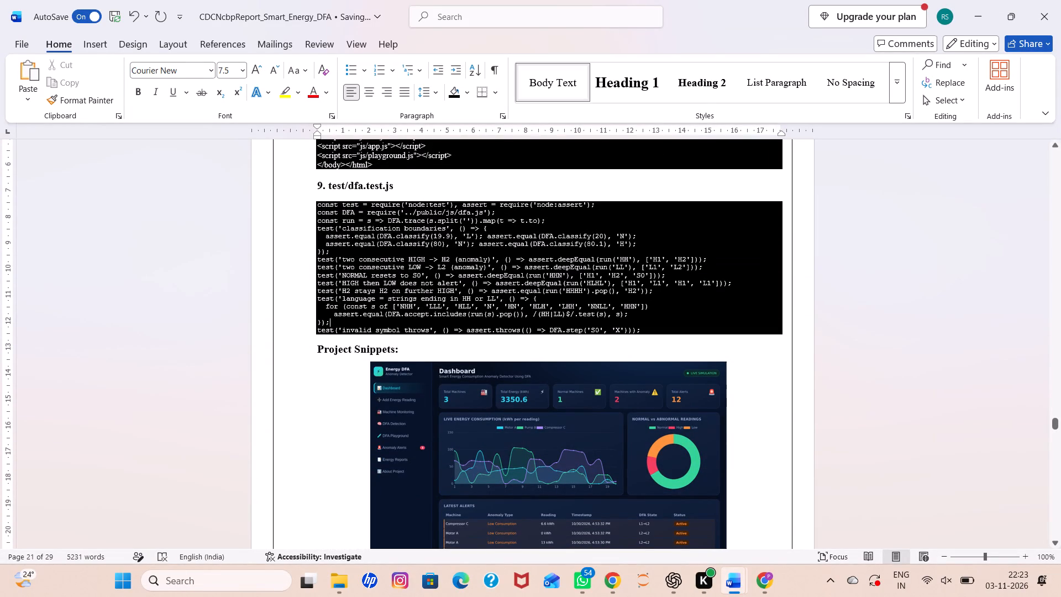
{"action": "right_click_drag", "start_coordinate": [644, 328], "coordinate": [323, 210]}
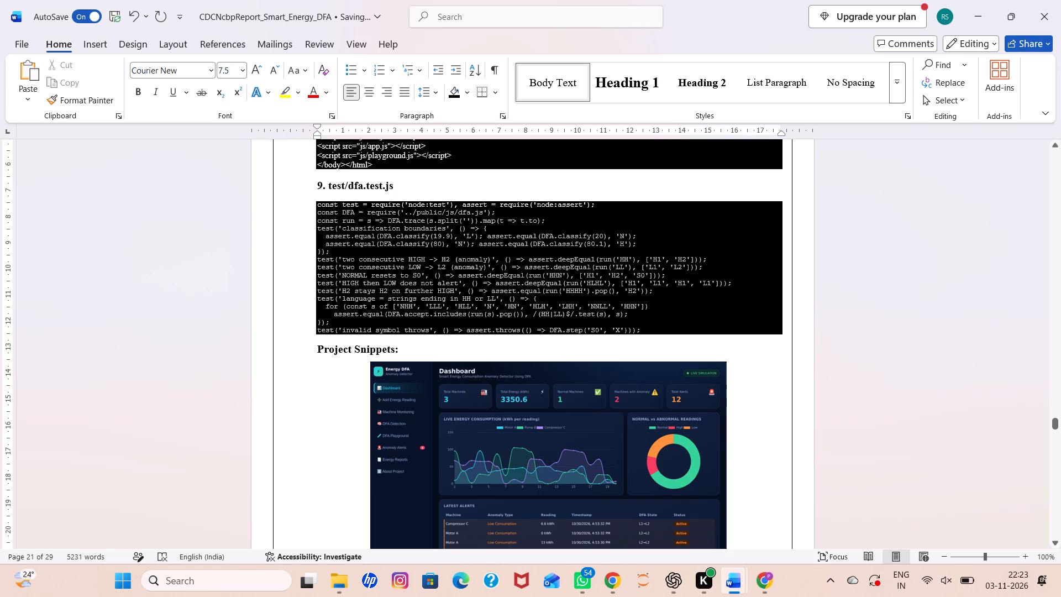
{"action": "right_click_drag", "start_coordinate": [323, 210], "coordinate": [321, 205]}
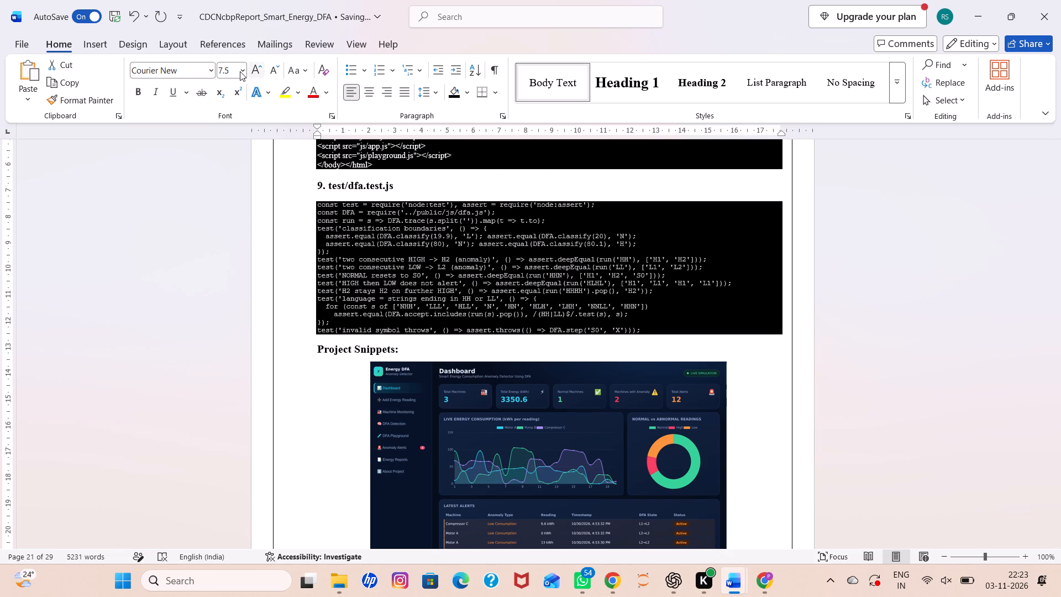
{"action": "left_click", "coordinate": [240, 71]}
{"action": "left_click", "coordinate": [234, 104]}
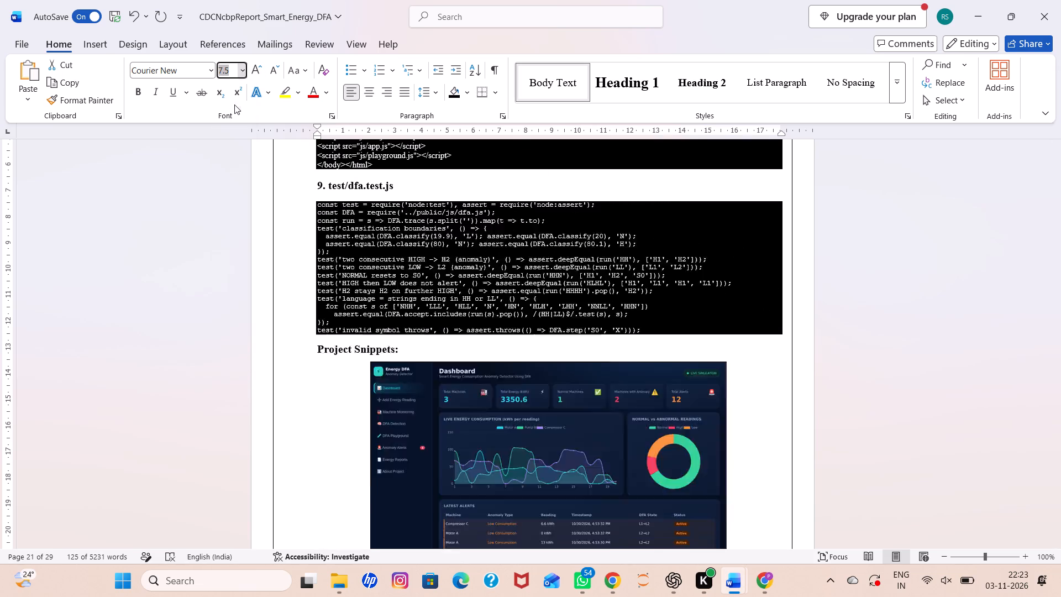
{"action": "left_click", "coordinate": [209, 72]}
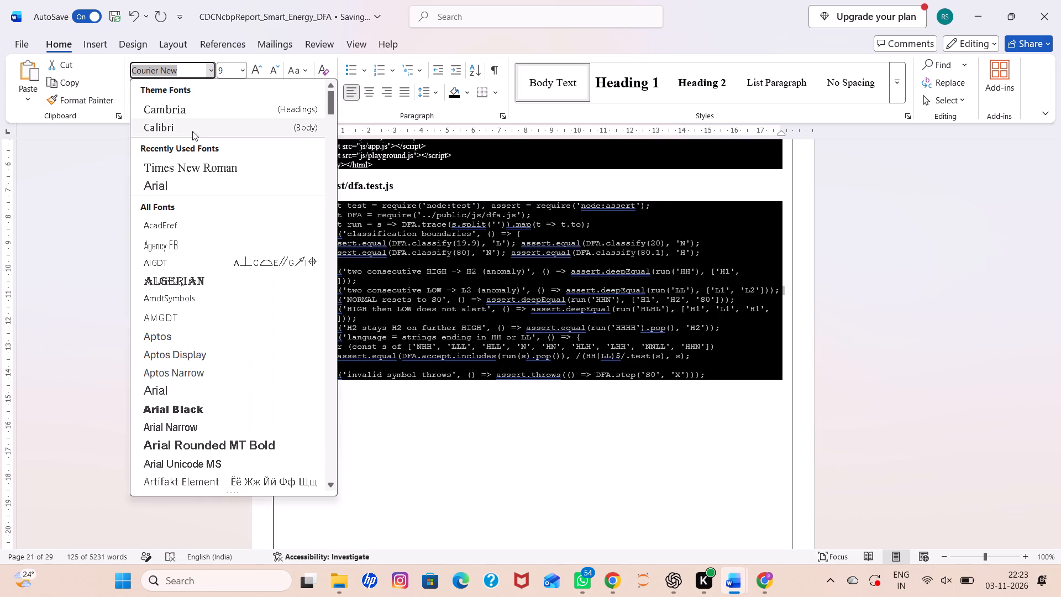
{"action": "left_click", "coordinate": [186, 164]}
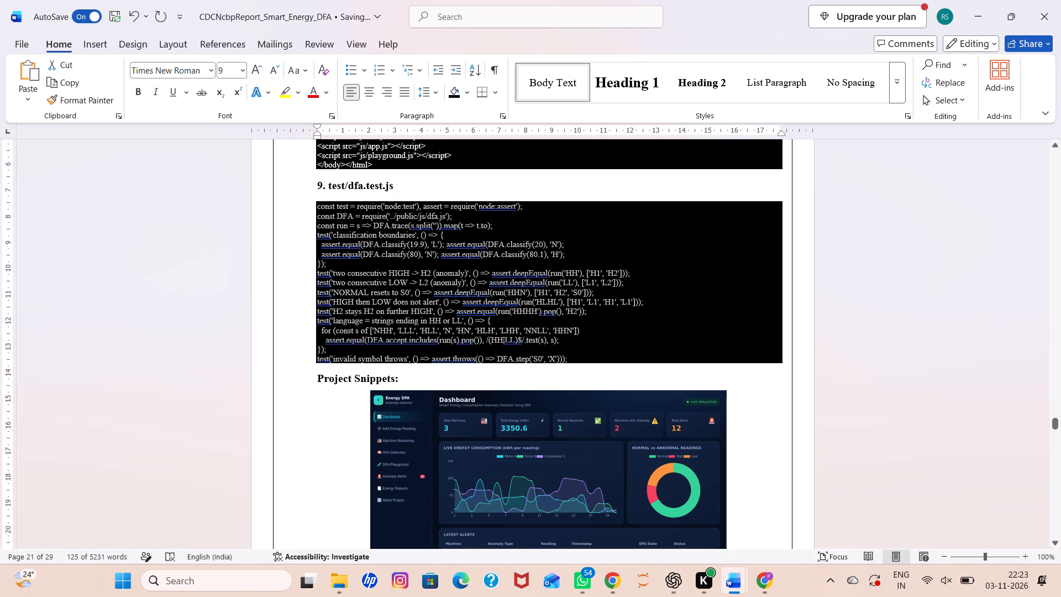
Insert two blank lines before the "Project Snippets:" heading so it starts on a new page.
{"action": "left_click", "coordinate": [313, 380]}
{"action": "key", "text": "Return"}
{"action": "key", "text": "Return"}
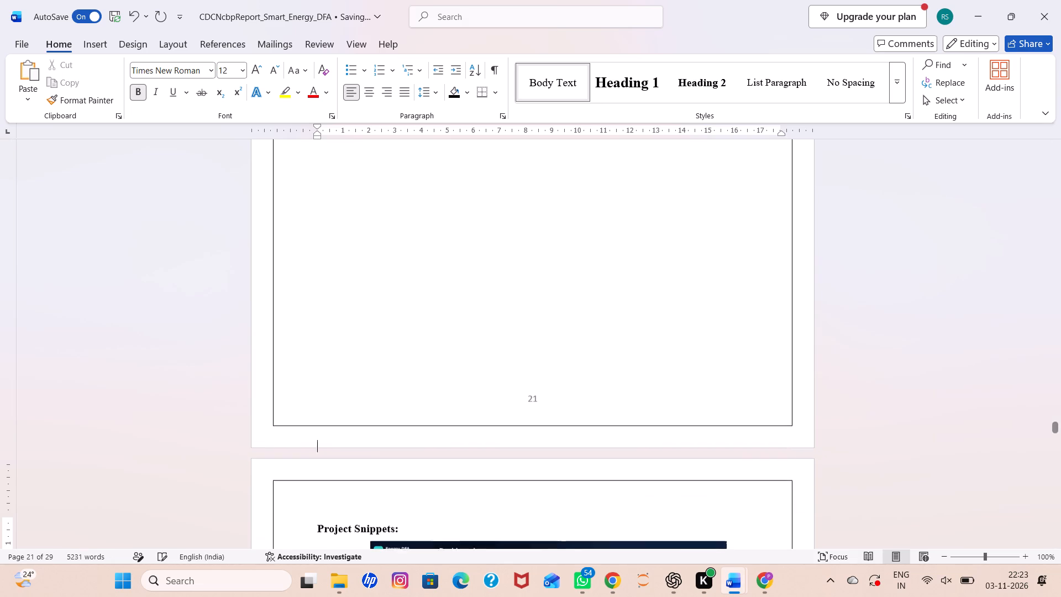
Look through the project screenshots and captions under "Project Snippets:" up to Fig.3.6 to check their page layout and page numbers.
{"action": "scroll", "coordinate": [313, 380], "scroll_direction": "down", "scroll_amount": 2}
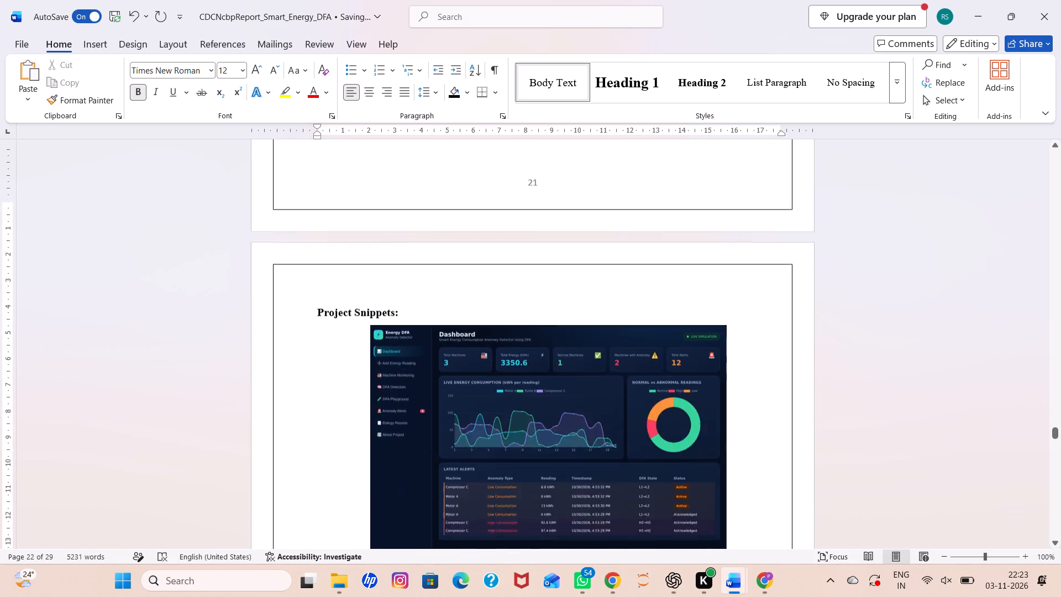
{"action": "scroll", "coordinate": [313, 380], "scroll_direction": "down", "scroll_amount": 5}
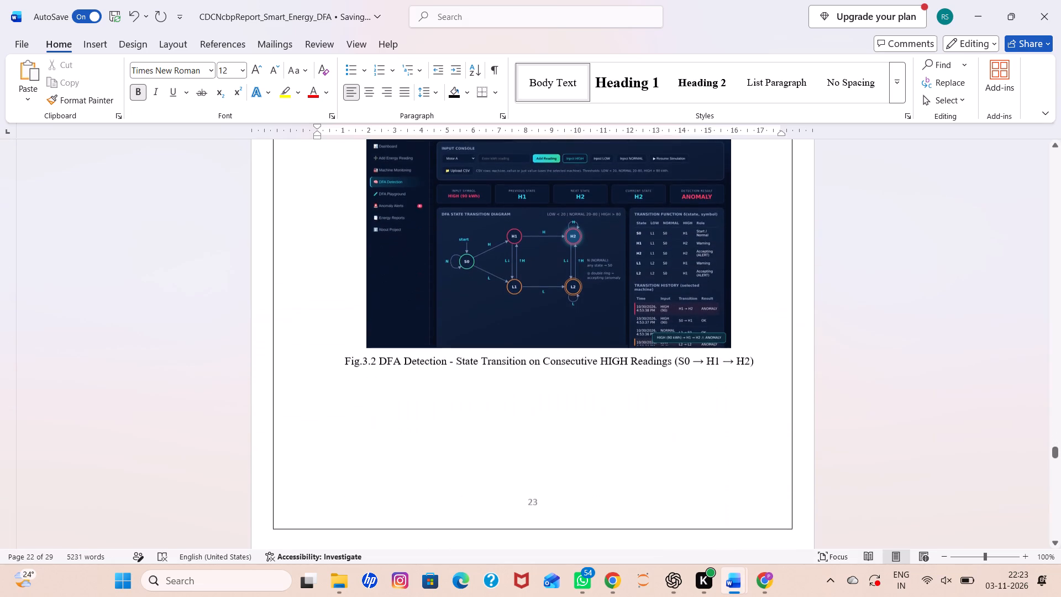
{"action": "scroll", "coordinate": [313, 380], "scroll_direction": "down", "scroll_amount": 3}
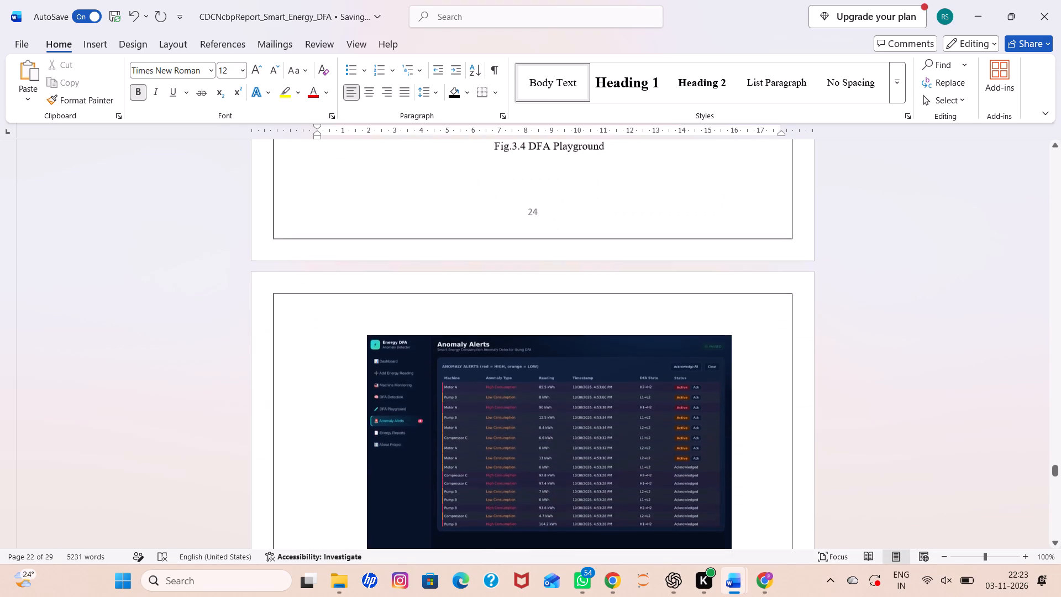
{"action": "scroll", "coordinate": [313, 380], "scroll_direction": "down", "scroll_amount": 2}
{"action": "scroll", "coordinate": [313, 380], "scroll_direction": "up", "scroll_amount": 2}
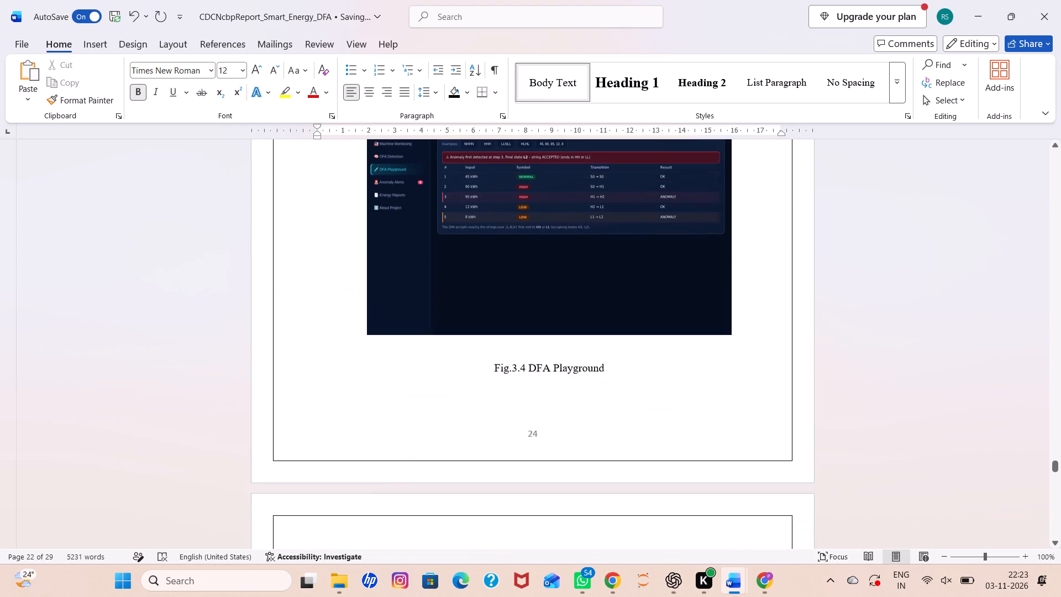
{"action": "scroll", "coordinate": [313, 380], "scroll_direction": "down", "scroll_amount": 4}
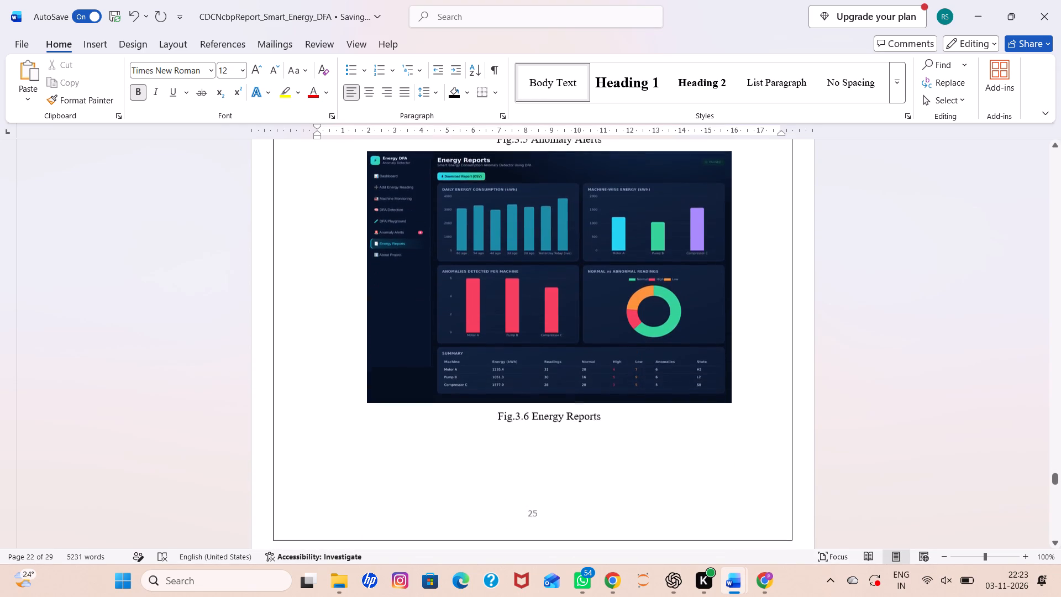
{"action": "scroll", "coordinate": [313, 380], "scroll_direction": "down", "scroll_amount": 1}
{"action": "scroll", "coordinate": [313, 380], "scroll_direction": "up", "scroll_amount": 6}
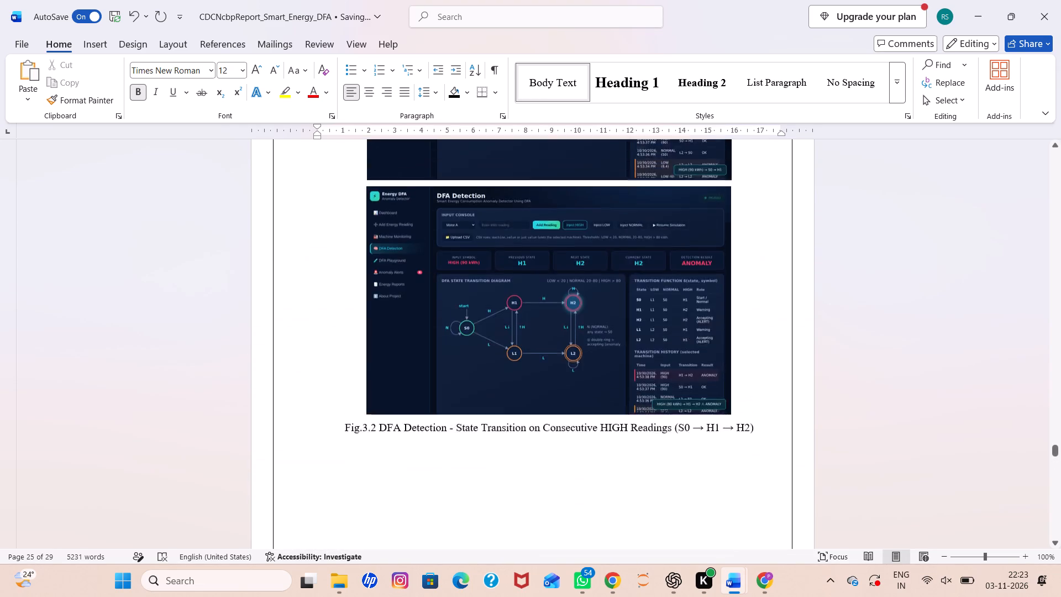
{"action": "scroll", "coordinate": [313, 380], "scroll_direction": "up", "scroll_amount": 6}
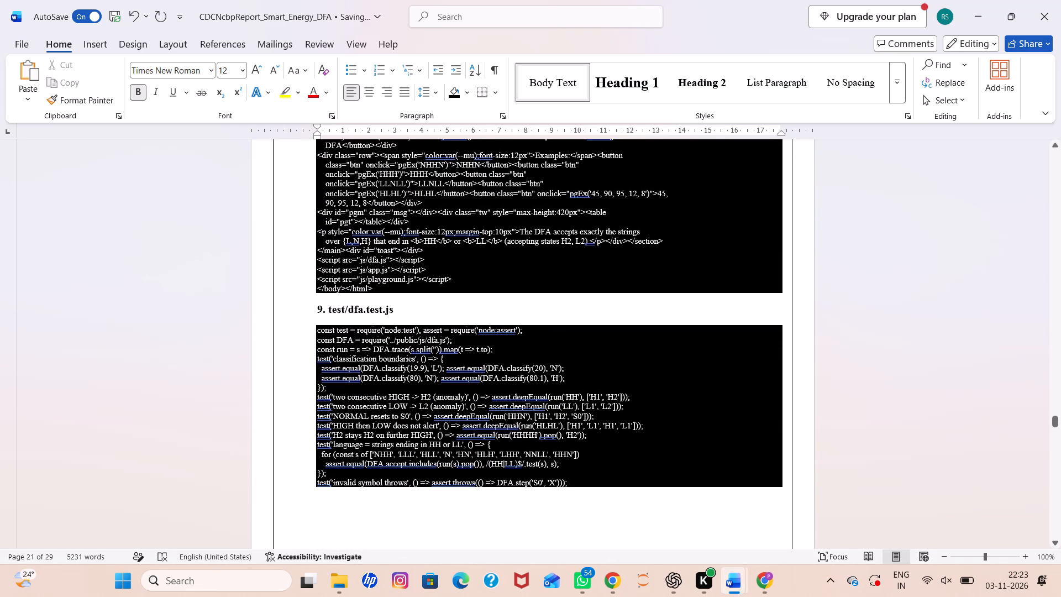
{"action": "scroll", "coordinate": [313, 380], "scroll_direction": "up", "scroll_amount": 4}
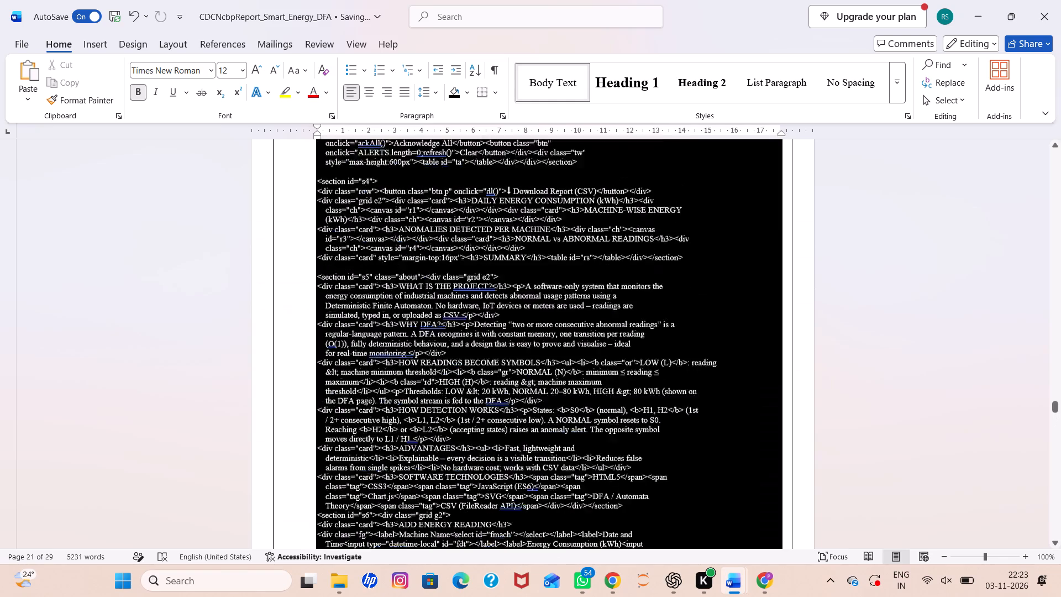
{"action": "scroll", "coordinate": [313, 380], "scroll_direction": "up", "scroll_amount": 4}
Save the report.
{"action": "key", "text": "ctrl+s"}
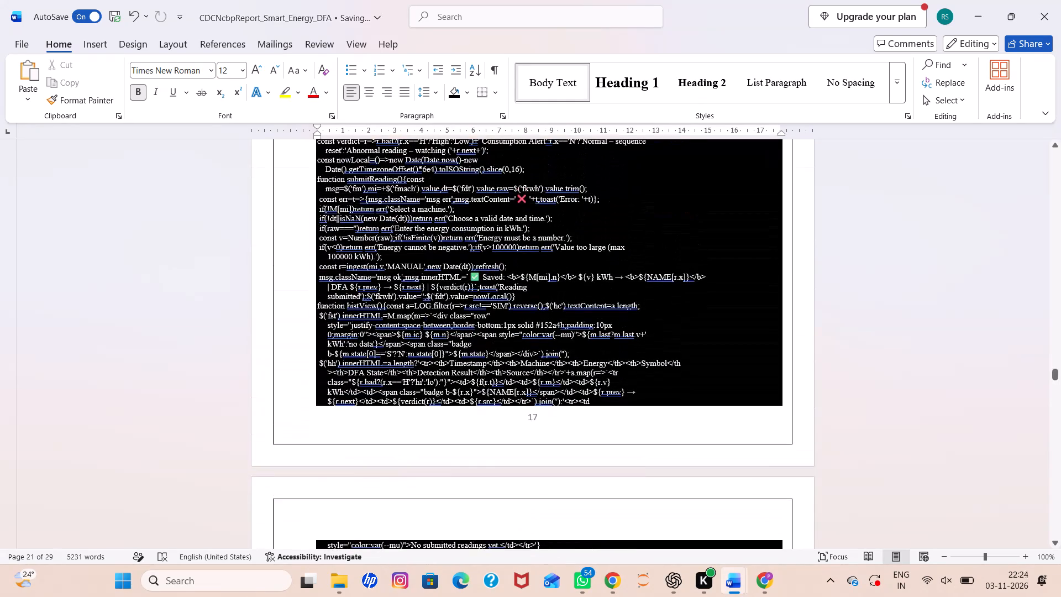
Review the Implementation chapter from its DFA Design section through the code listings to "Project Snippets:", checking formatting and page breaks.
{"action": "scroll", "coordinate": [313, 380], "scroll_direction": "up", "scroll_amount": 6}
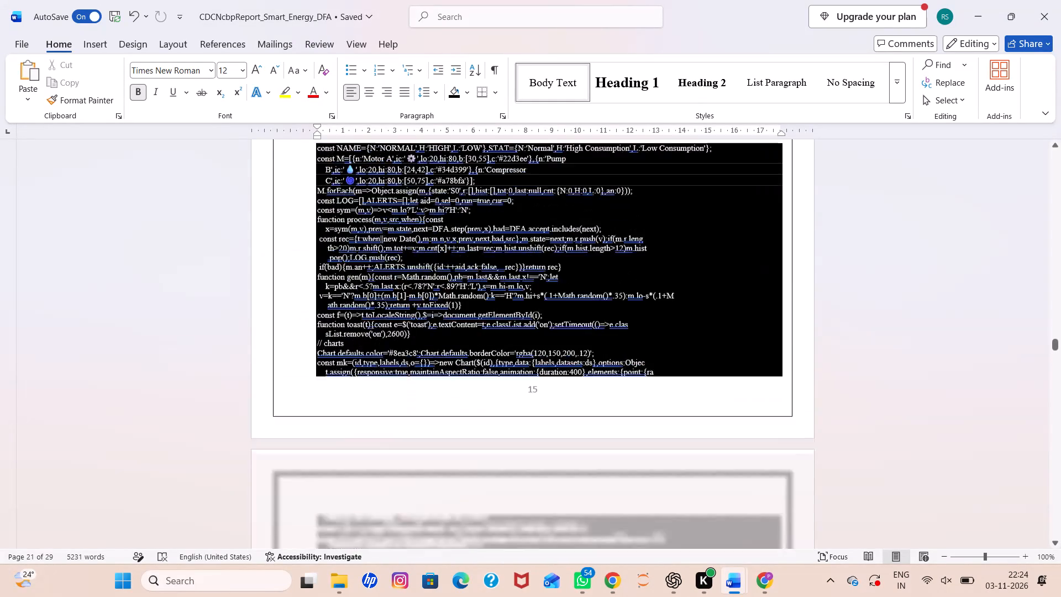
{"action": "scroll", "coordinate": [313, 380], "scroll_direction": "up", "scroll_amount": 3}
{"action": "scroll", "coordinate": [313, 380], "scroll_direction": "right", "scroll_amount": 1}
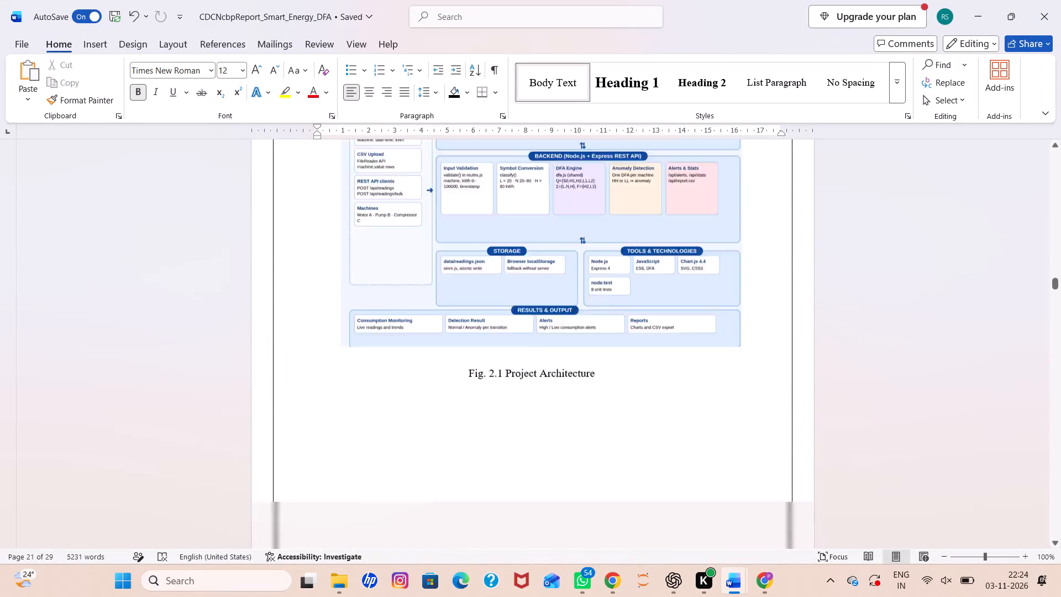
{"action": "scroll", "coordinate": [313, 380], "scroll_direction": "right", "scroll_amount": 1}
{"action": "scroll", "coordinate": [313, 380], "scroll_direction": "up", "scroll_amount": 2}
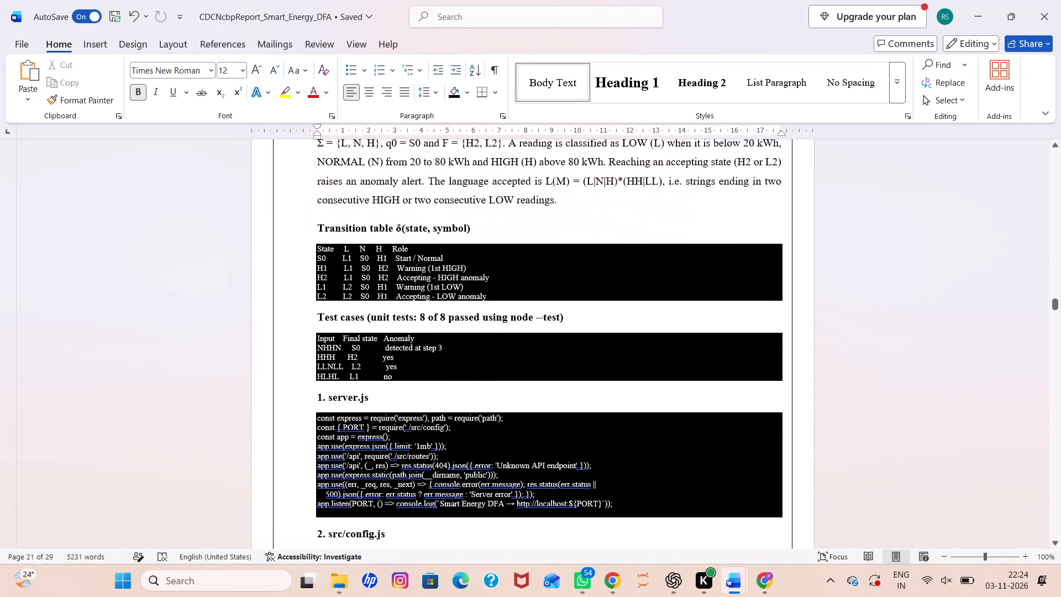
{"action": "scroll", "coordinate": [313, 380], "scroll_direction": "up", "scroll_amount": 2}
{"action": "scroll", "coordinate": [313, 380], "scroll_direction": "right", "scroll_amount": 1}
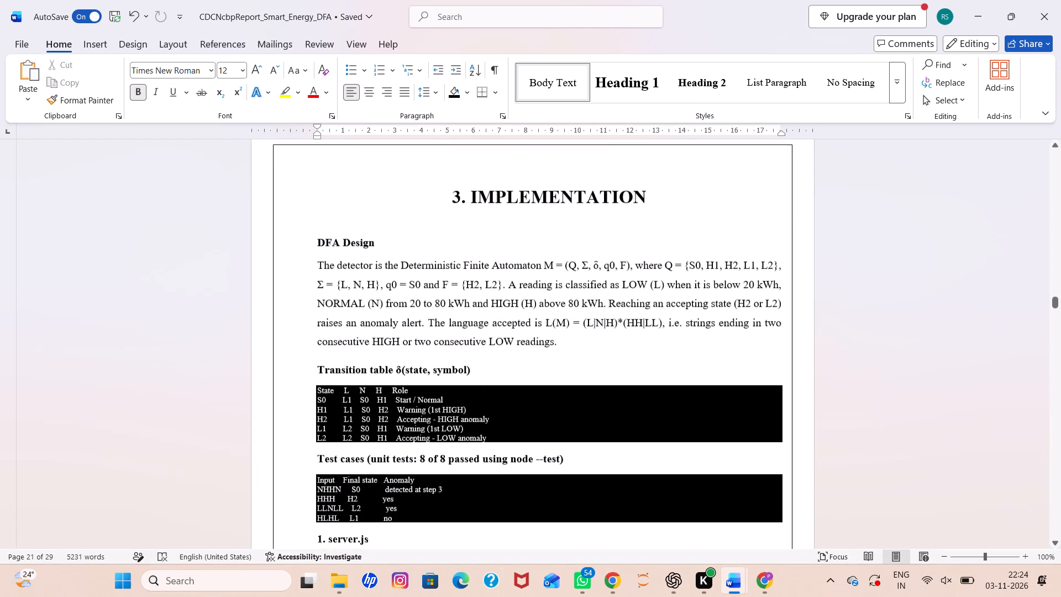
{"action": "scroll", "coordinate": [313, 380], "scroll_direction": "right", "scroll_amount": 1}
{"action": "scroll", "coordinate": [313, 380], "scroll_direction": "up", "scroll_amount": 1}
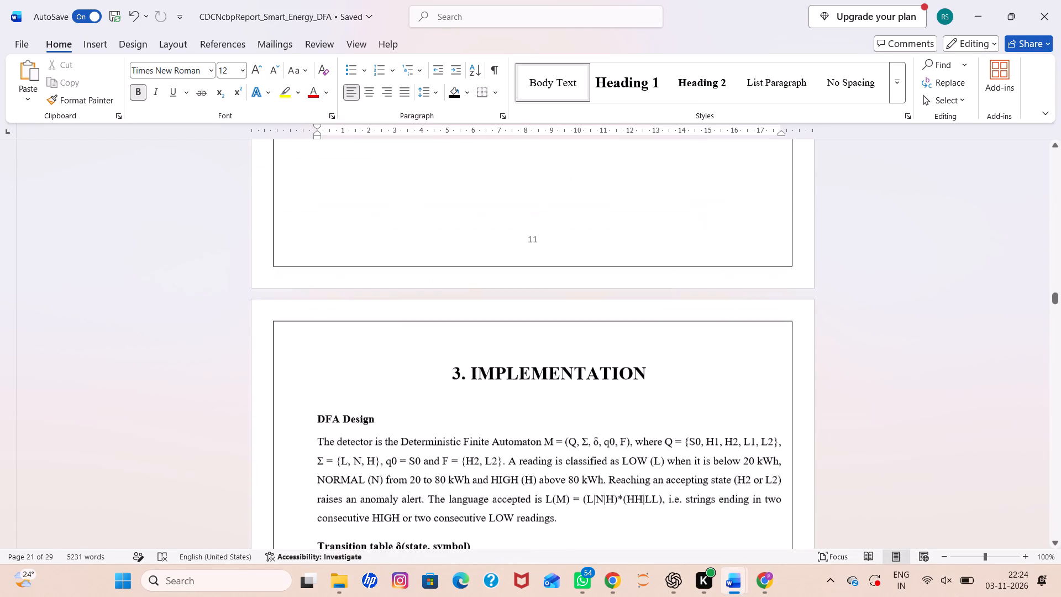
{"action": "scroll", "coordinate": [313, 380], "scroll_direction": "down", "scroll_amount": 3}
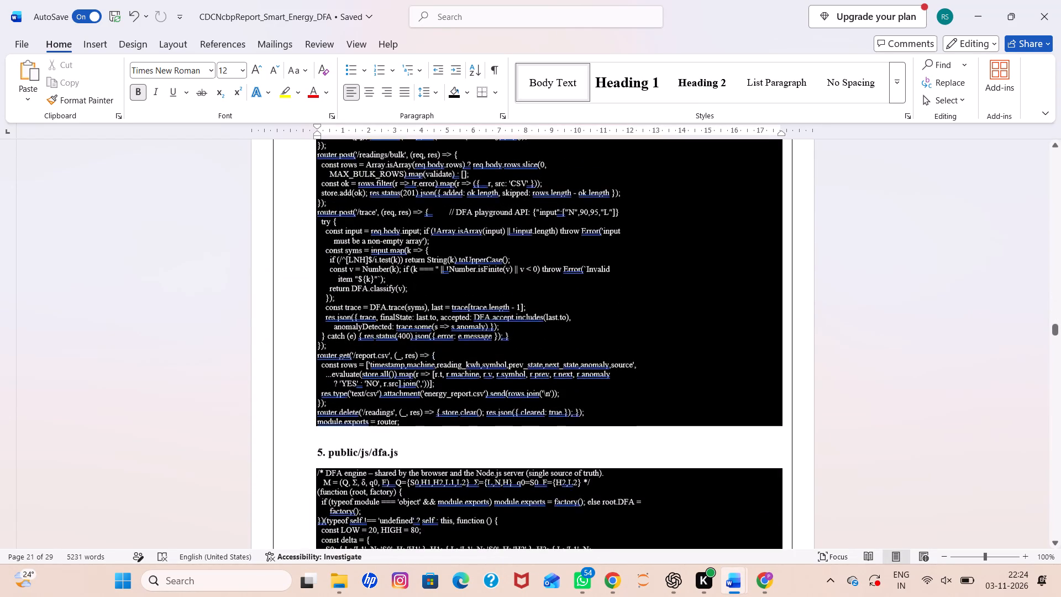
{"action": "scroll", "coordinate": [313, 380], "scroll_direction": "down", "scroll_amount": 1}
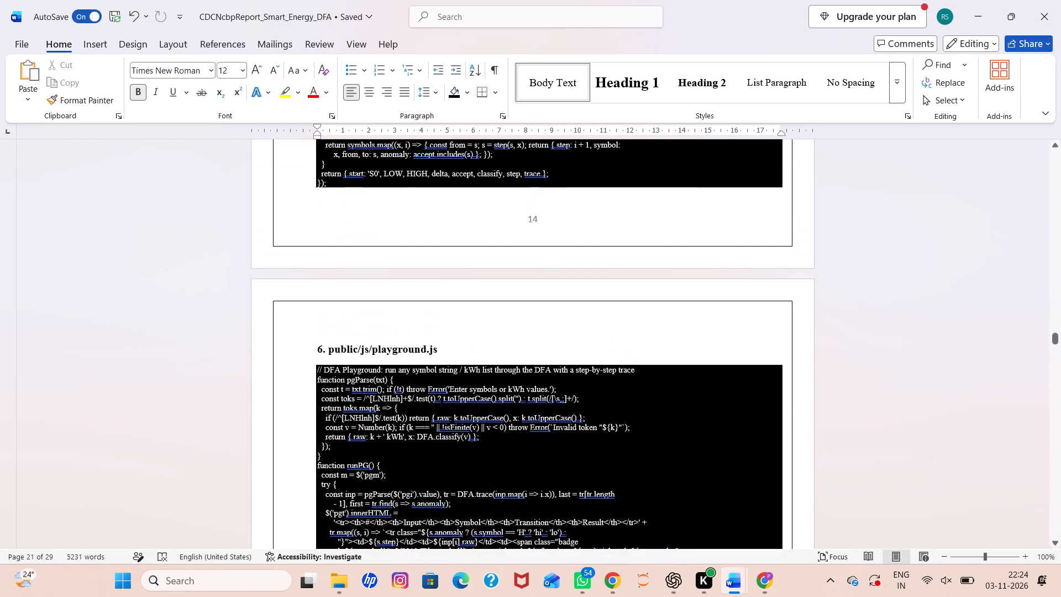
{"action": "scroll", "coordinate": [313, 380], "scroll_direction": "up", "scroll_amount": 6}
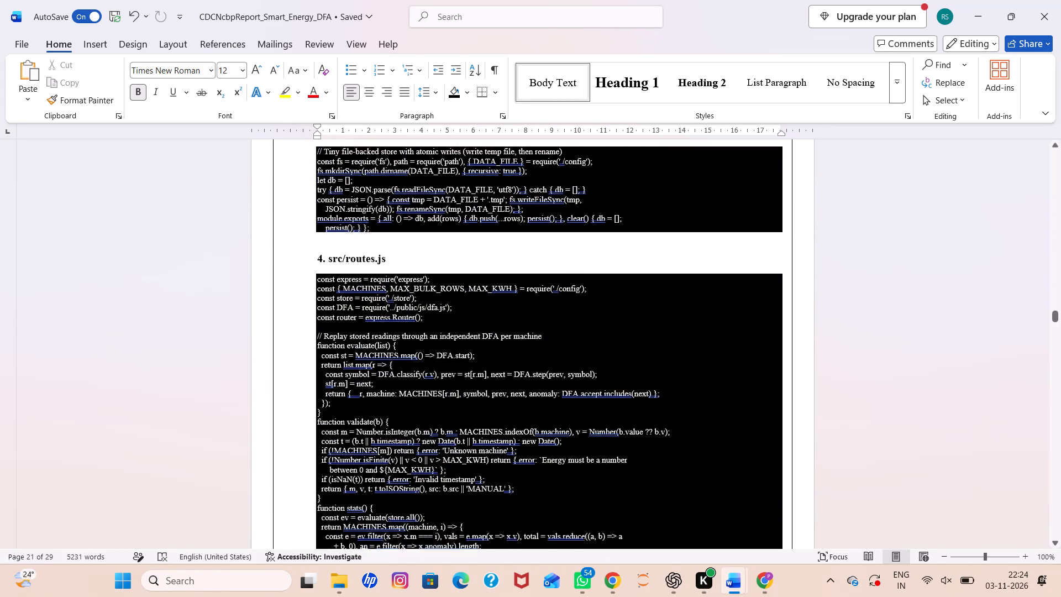
{"action": "scroll", "coordinate": [313, 380], "scroll_direction": "up", "scroll_amount": 1}
{"action": "scroll", "coordinate": [313, 380], "scroll_direction": "down", "scroll_amount": 11}
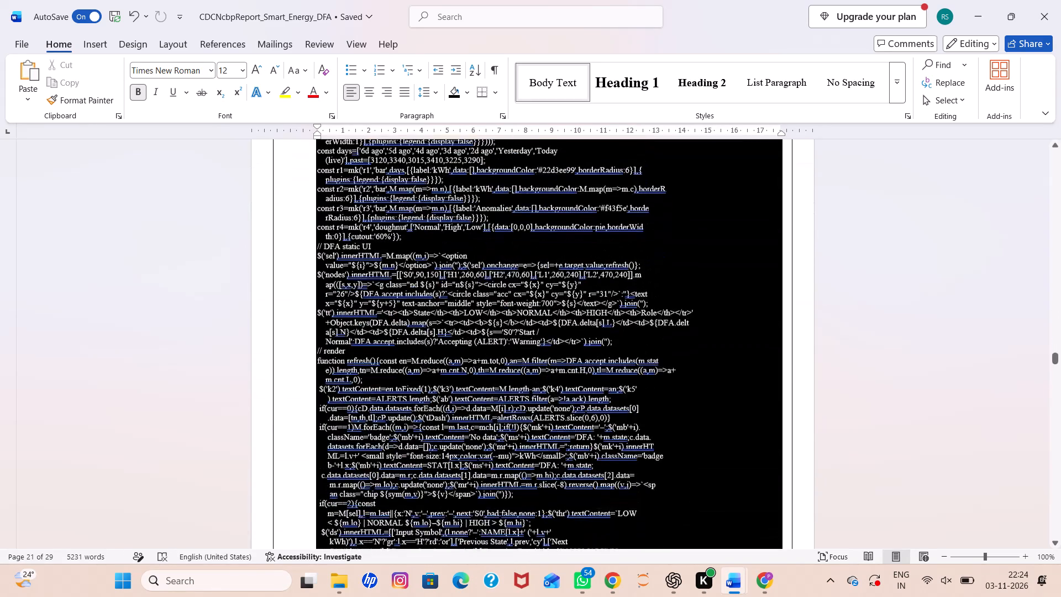
{"action": "scroll", "coordinate": [313, 380], "scroll_direction": "down", "scroll_amount": 9}
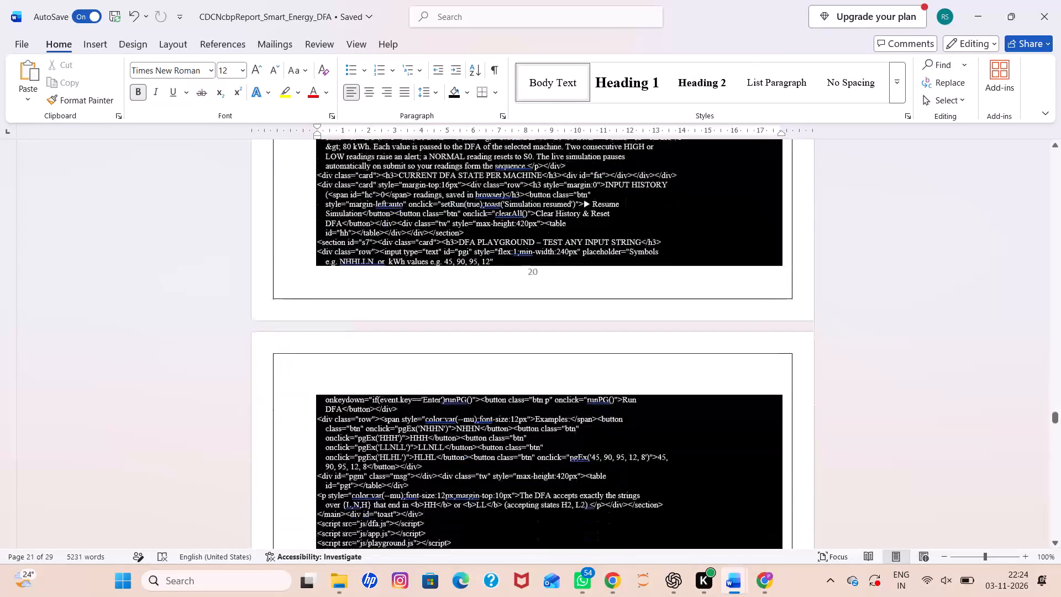
{"action": "scroll", "coordinate": [313, 380], "scroll_direction": "down", "scroll_amount": 4}
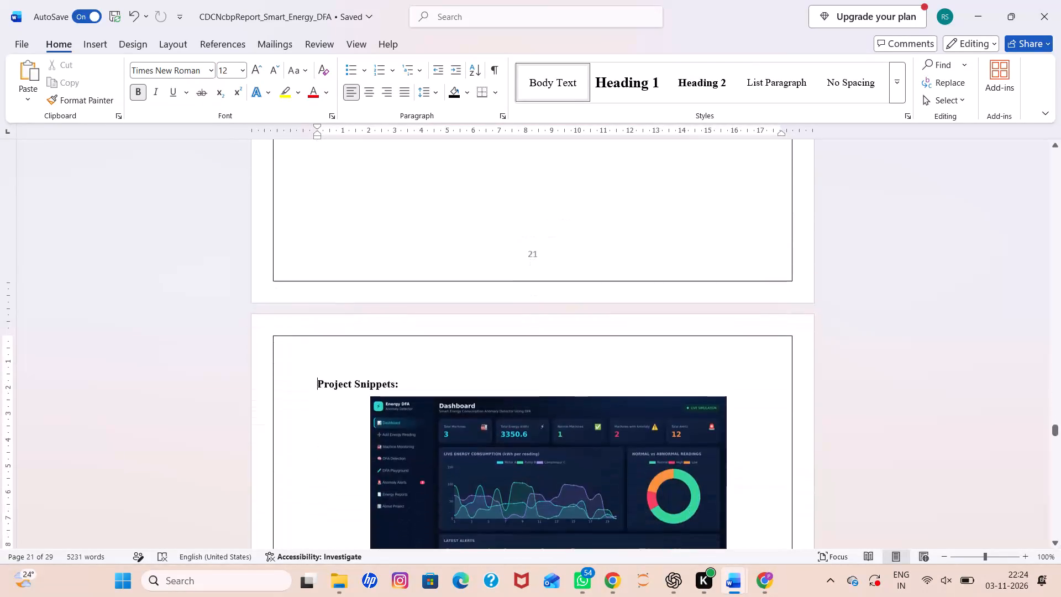
{"action": "scroll", "coordinate": [313, 380], "scroll_direction": "down", "scroll_amount": 2}
Begin correcting the page number of Fig. 3.1 in the List of Figures by removing its last digit.
{"action": "scroll", "coordinate": [313, 380], "scroll_direction": "up", "scroll_amount": 1}
{"action": "scroll", "coordinate": [313, 380], "scroll_direction": "up", "scroll_amount": 20}
{"action": "scroll", "coordinate": [313, 380], "scroll_direction": "up", "scroll_amount": 8}
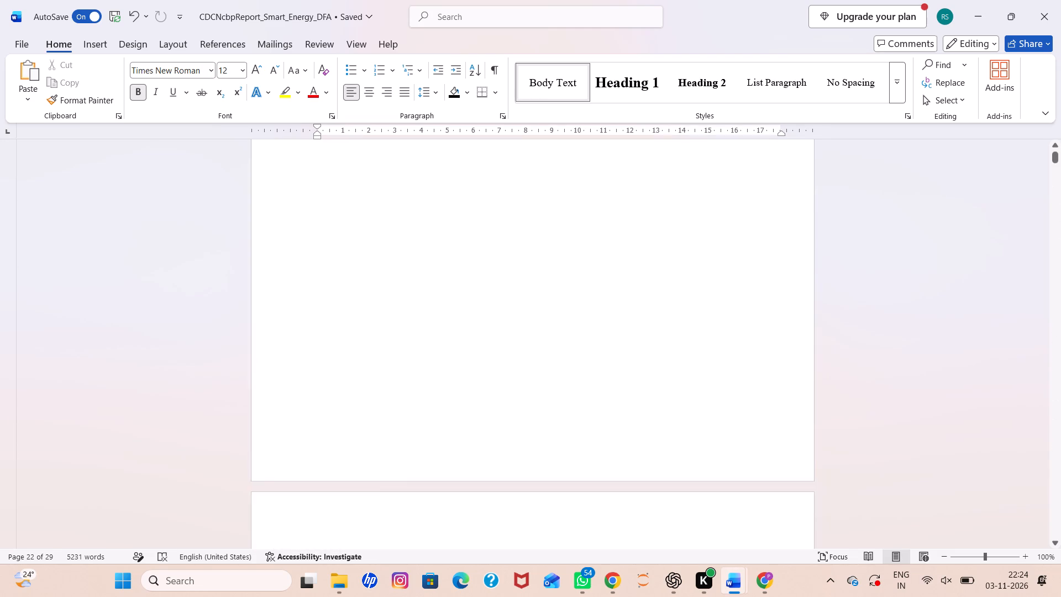
{"action": "scroll", "coordinate": [313, 380], "scroll_direction": "down", "scroll_amount": 7}
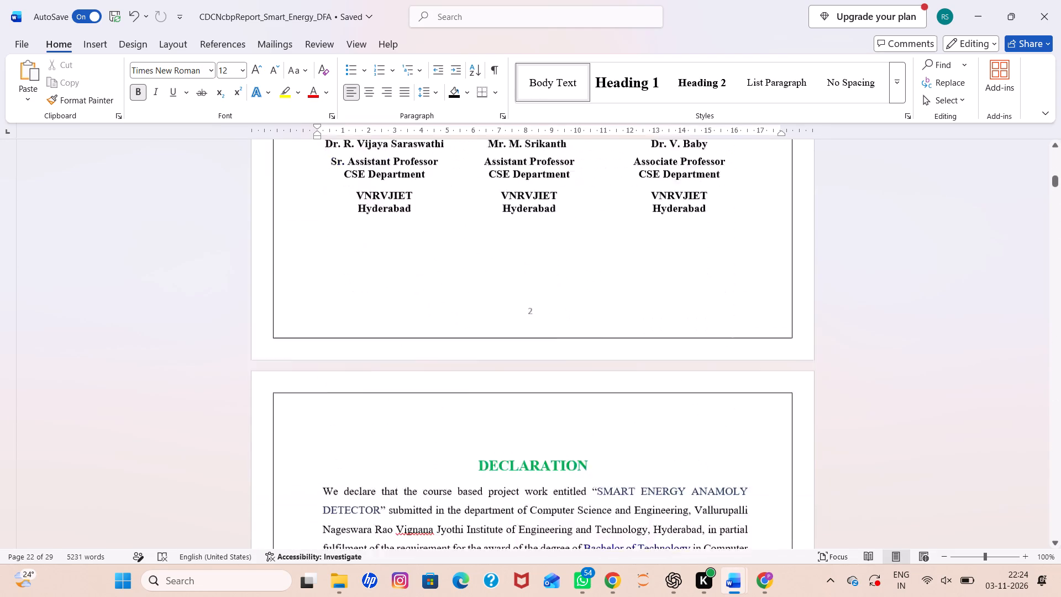
{"action": "scroll", "coordinate": [313, 380], "scroll_direction": "down", "scroll_amount": 6}
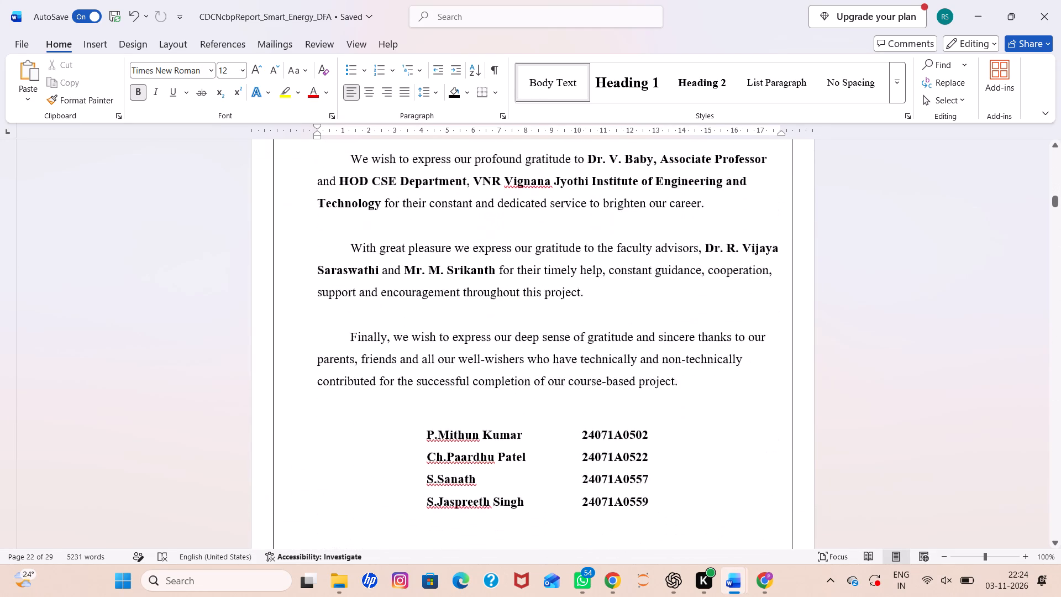
{"action": "scroll", "coordinate": [313, 380], "scroll_direction": "down", "scroll_amount": 4}
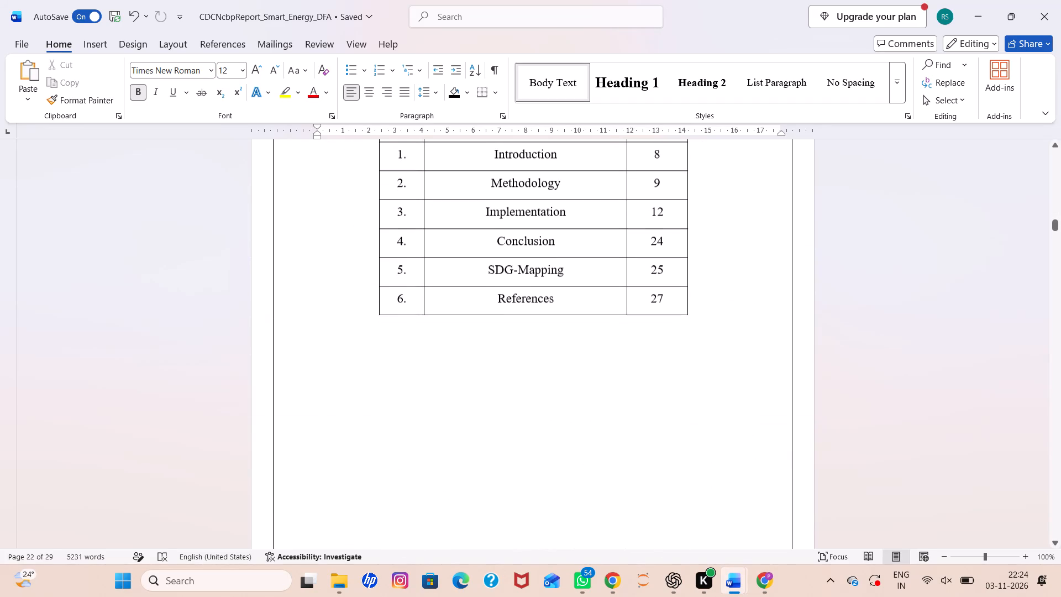
{"action": "scroll", "coordinate": [313, 380], "scroll_direction": "down", "scroll_amount": 1}
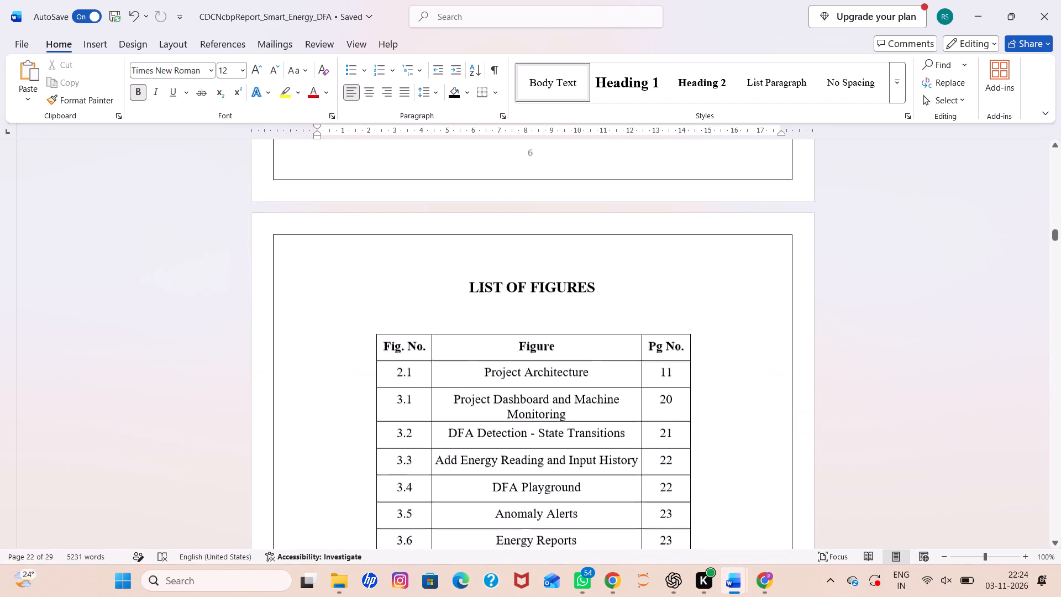
{"action": "scroll", "coordinate": [313, 380], "scroll_direction": "down", "scroll_amount": 2}
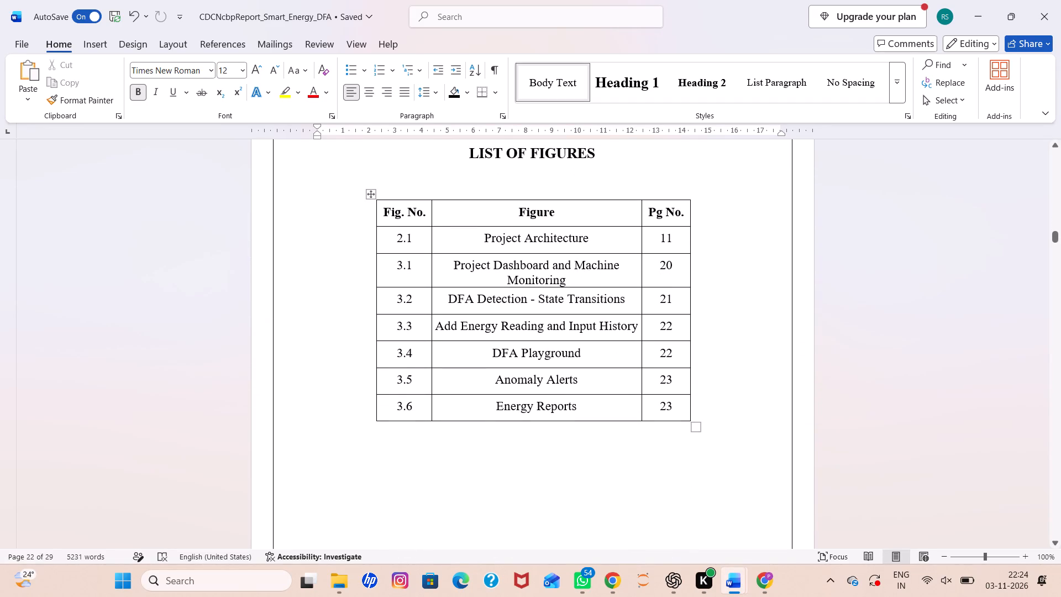
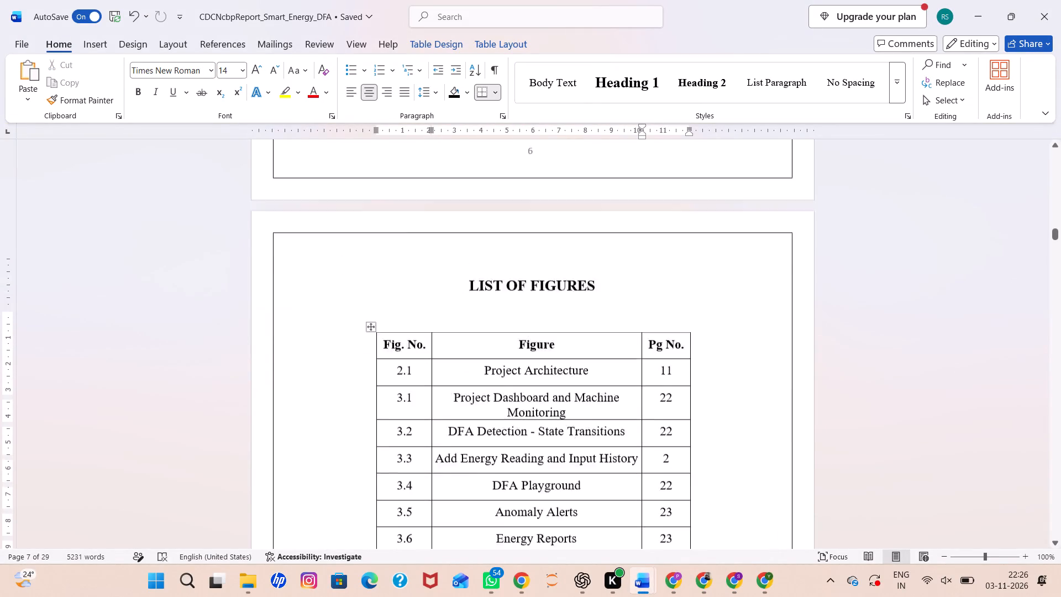
Review the report's front matter, covering the index, abstract and acknowledgement pages, and return to the List of Figures.
{"action": "scroll", "coordinate": [610, 441], "scroll_direction": "up", "scroll_amount": 4}
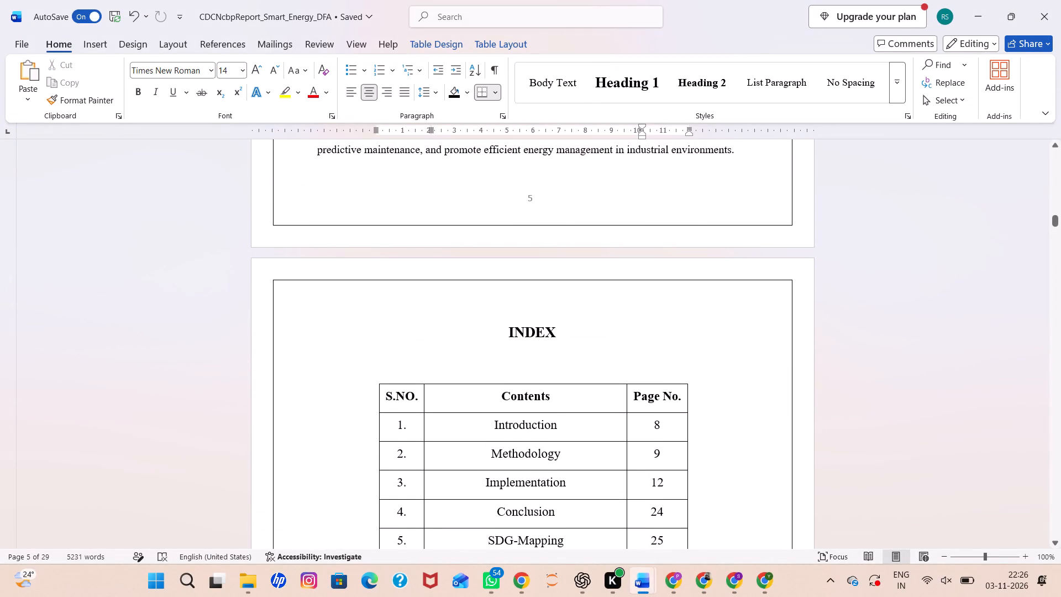
{"action": "scroll", "coordinate": [610, 441], "scroll_direction": "up", "scroll_amount": 4}
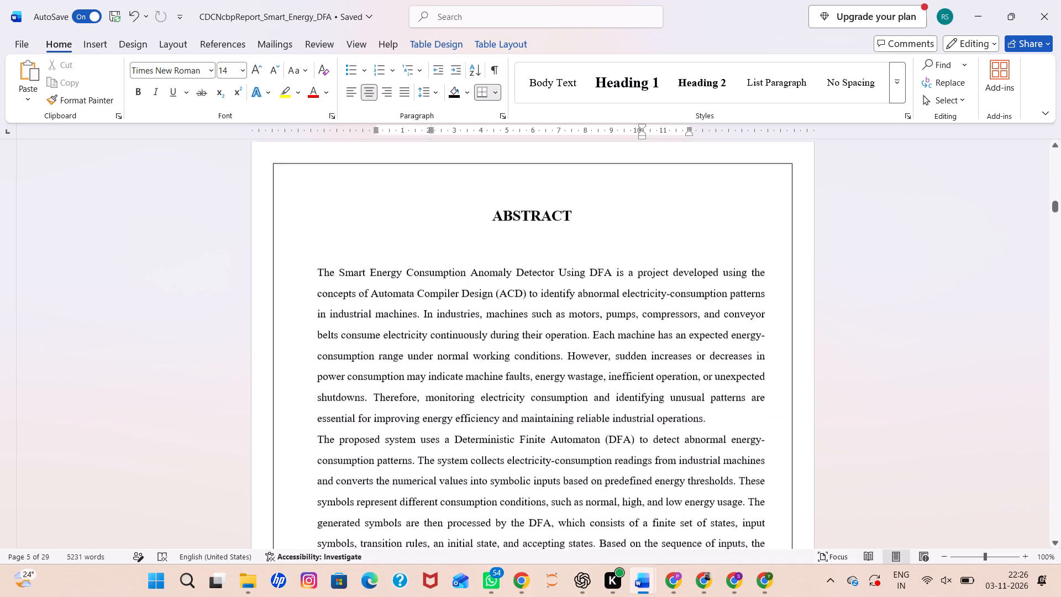
{"action": "scroll", "coordinate": [610, 441], "scroll_direction": "up", "scroll_amount": 1}
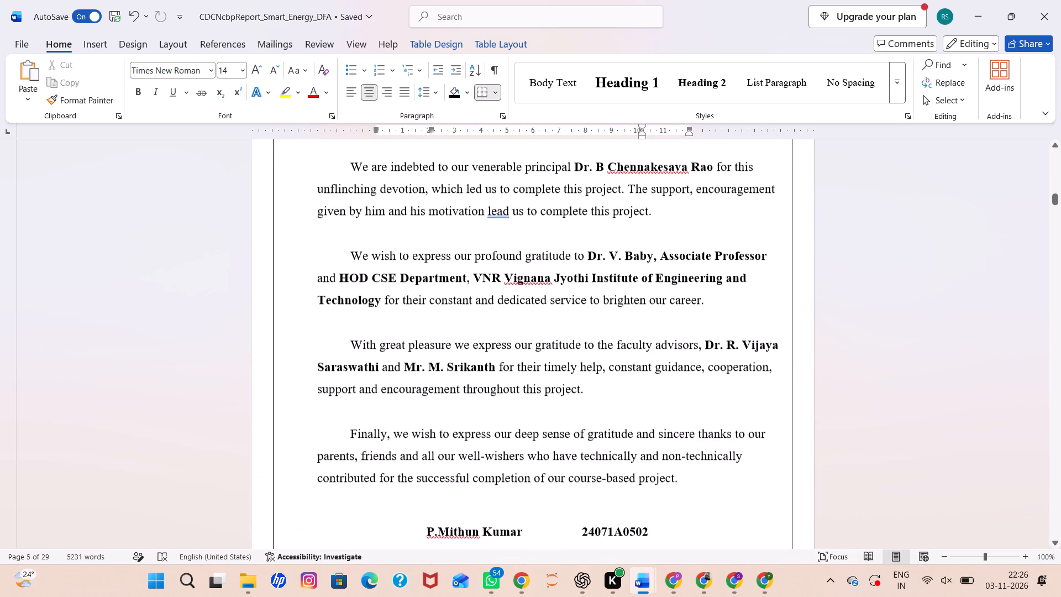
{"action": "scroll", "coordinate": [610, 441], "scroll_direction": "up", "scroll_amount": 1}
{"action": "scroll", "coordinate": [610, 441], "scroll_direction": "down", "scroll_amount": 1}
{"action": "scroll", "coordinate": [610, 441], "scroll_direction": "up", "scroll_amount": 2}
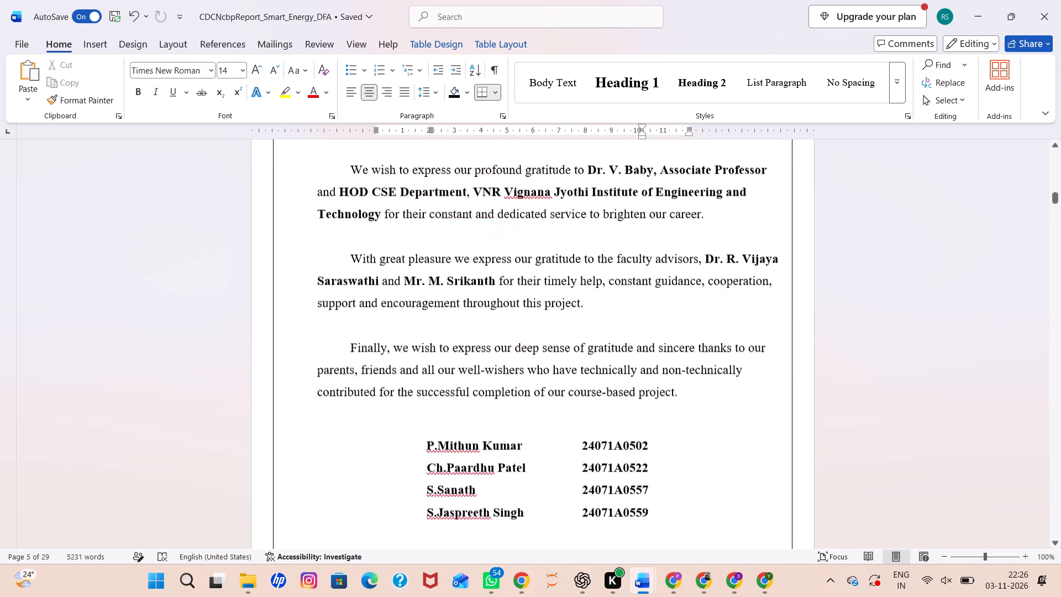
{"action": "scroll", "coordinate": [610, 441], "scroll_direction": "down", "scroll_amount": 10}
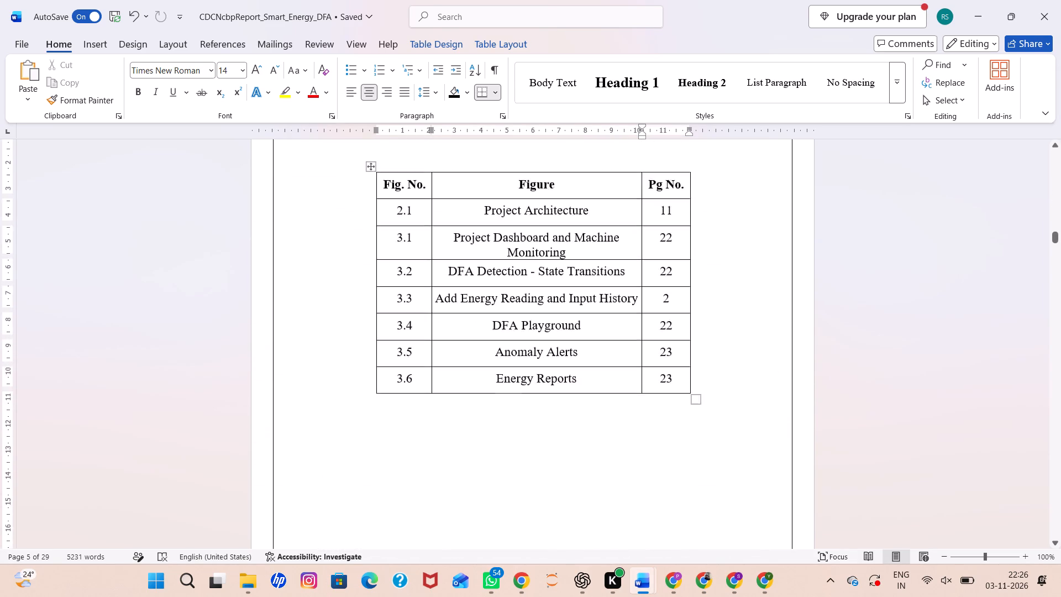
Review the report body from the Methodology chapter through the architecture figure and code listings to the Project Snippets screenshots.
{"action": "scroll", "coordinate": [610, 441], "scroll_direction": "down", "scroll_amount": 5}
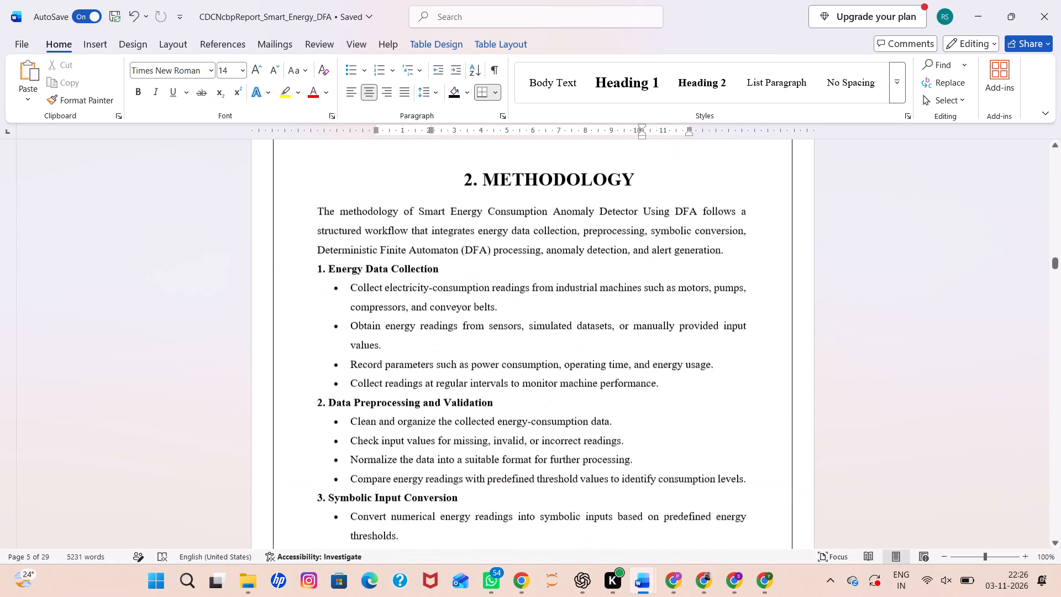
{"action": "scroll", "coordinate": [610, 441], "scroll_direction": "down", "scroll_amount": 6}
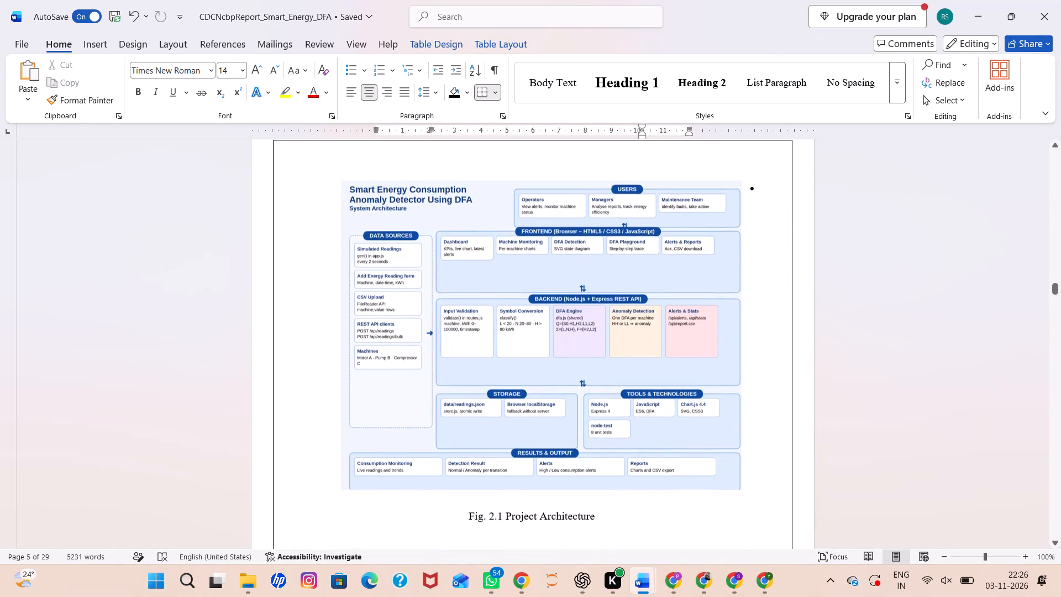
{"action": "scroll", "coordinate": [610, 441], "scroll_direction": "down", "scroll_amount": 7}
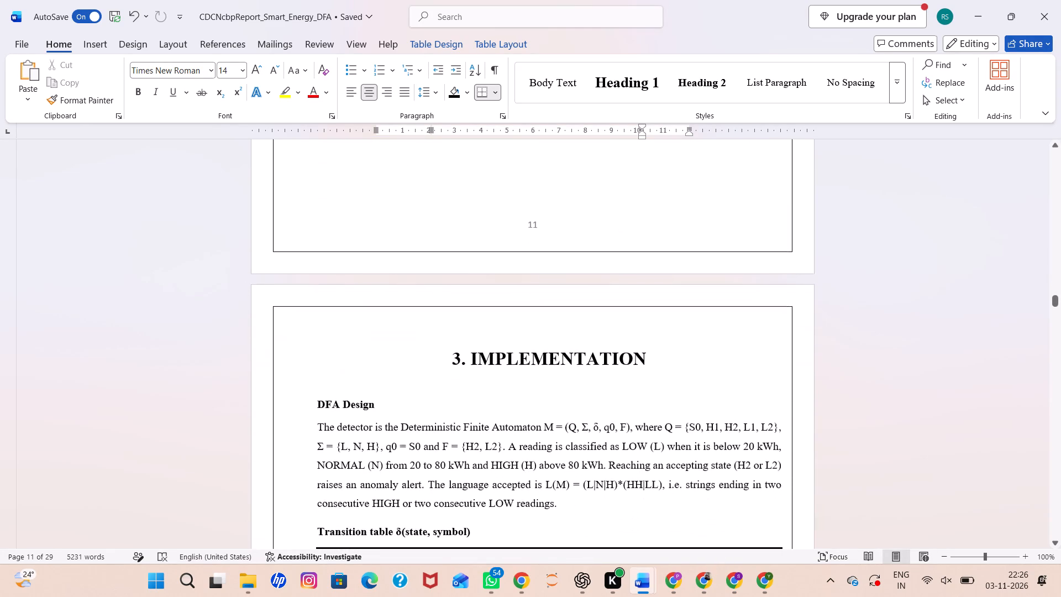
{"action": "scroll", "coordinate": [610, 441], "scroll_direction": "down", "scroll_amount": 6}
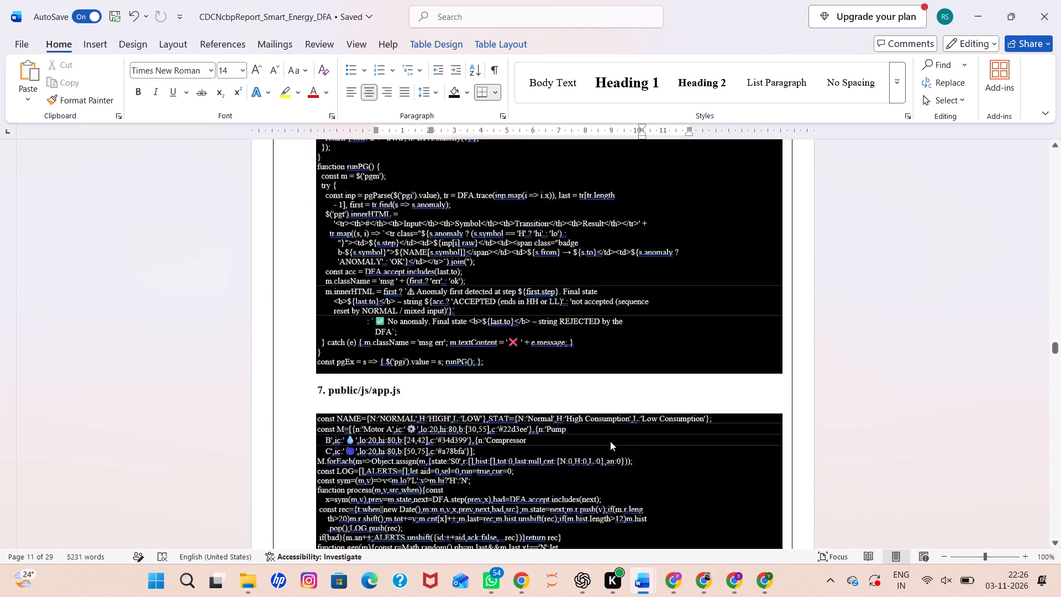
{"action": "scroll", "coordinate": [610, 441], "scroll_direction": "down", "scroll_amount": 5}
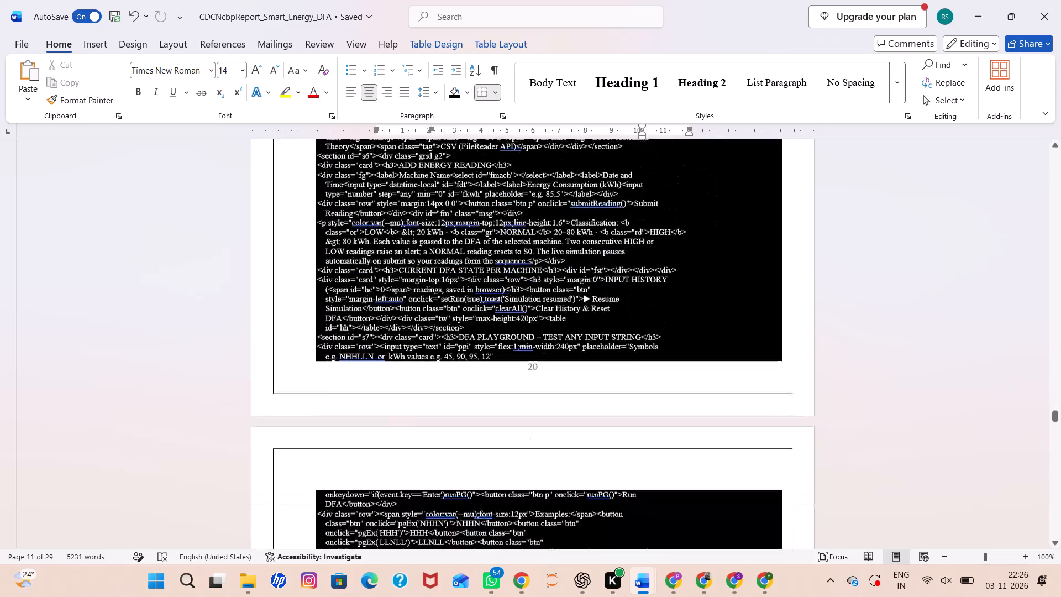
{"action": "scroll", "coordinate": [610, 441], "scroll_direction": "down", "scroll_amount": 3}
{"action": "scroll", "coordinate": [610, 441], "scroll_direction": "up", "scroll_amount": 2}
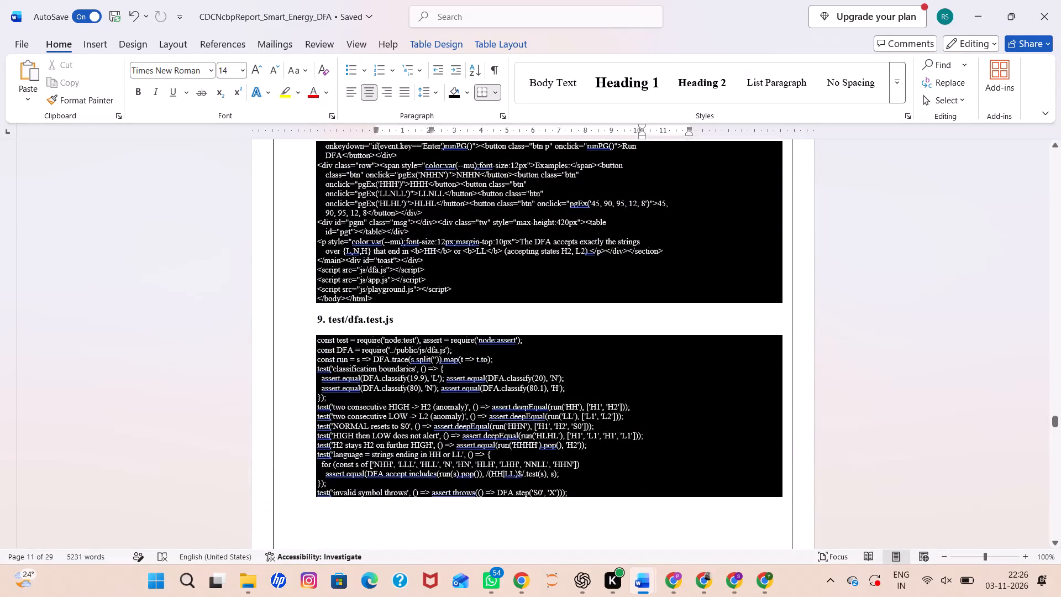
{"action": "scroll", "coordinate": [610, 441], "scroll_direction": "up", "scroll_amount": 2}
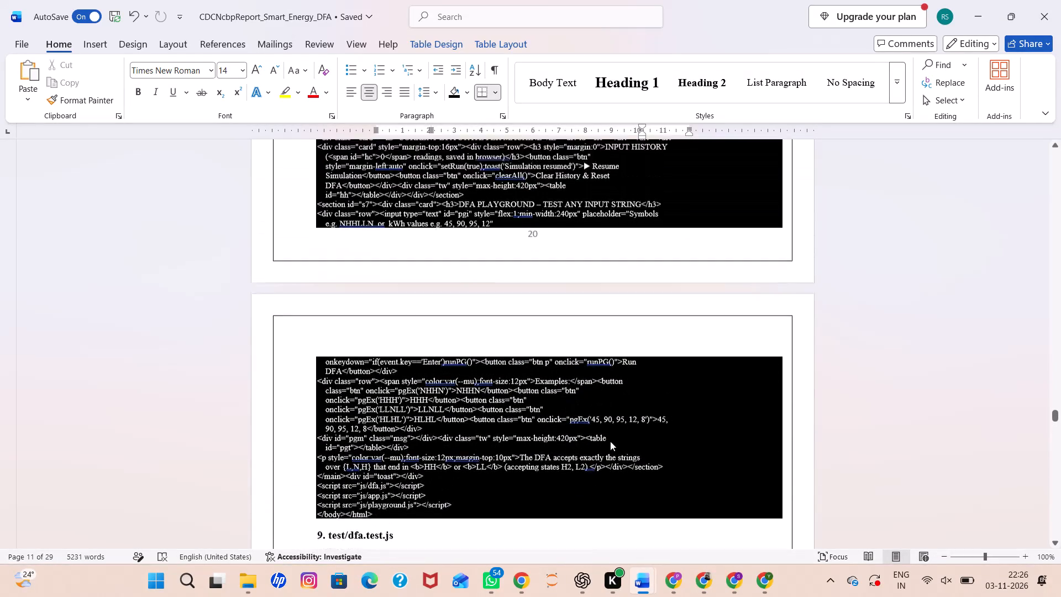
{"action": "scroll", "coordinate": [610, 441], "scroll_direction": "up", "scroll_amount": 3}
{"action": "scroll", "coordinate": [610, 441], "scroll_direction": "down", "scroll_amount": 2}
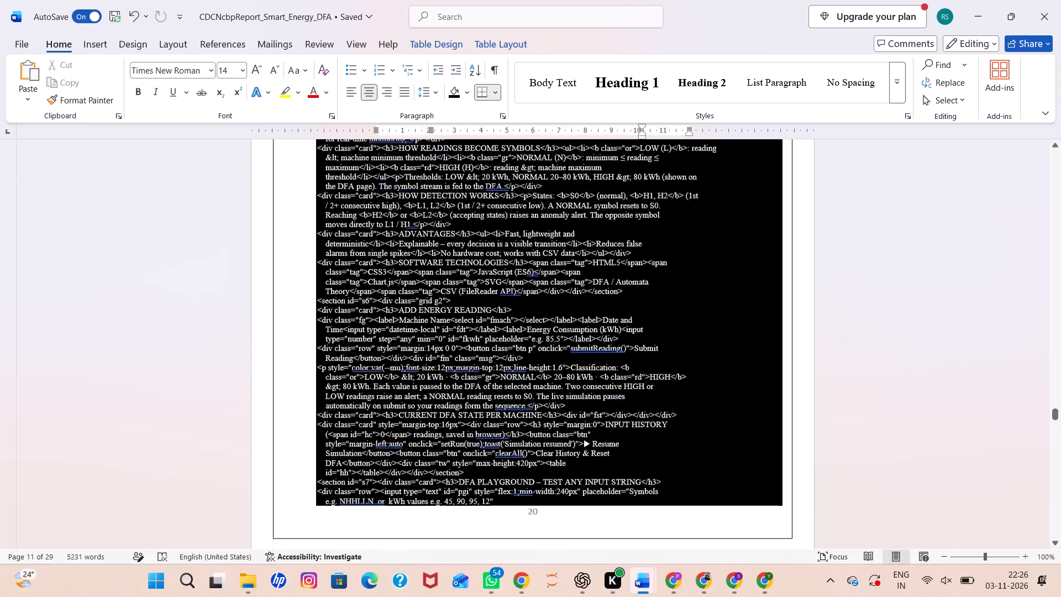
{"action": "scroll", "coordinate": [610, 441], "scroll_direction": "down", "scroll_amount": 5}
{"action": "scroll", "coordinate": [610, 441], "scroll_direction": "up", "scroll_amount": 1}
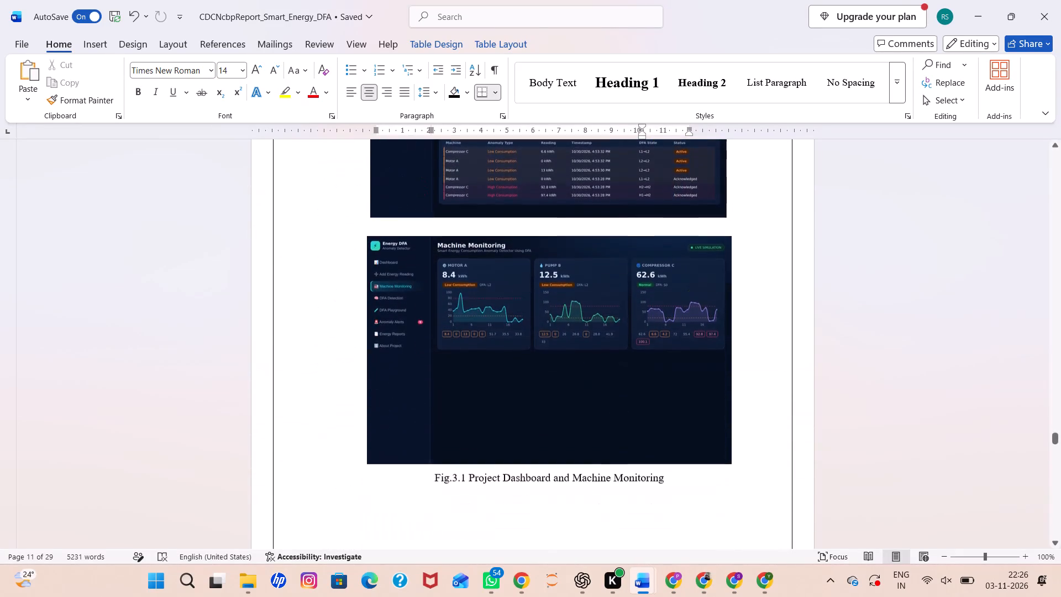
{"action": "scroll", "coordinate": [610, 441], "scroll_direction": "up", "scroll_amount": 1}
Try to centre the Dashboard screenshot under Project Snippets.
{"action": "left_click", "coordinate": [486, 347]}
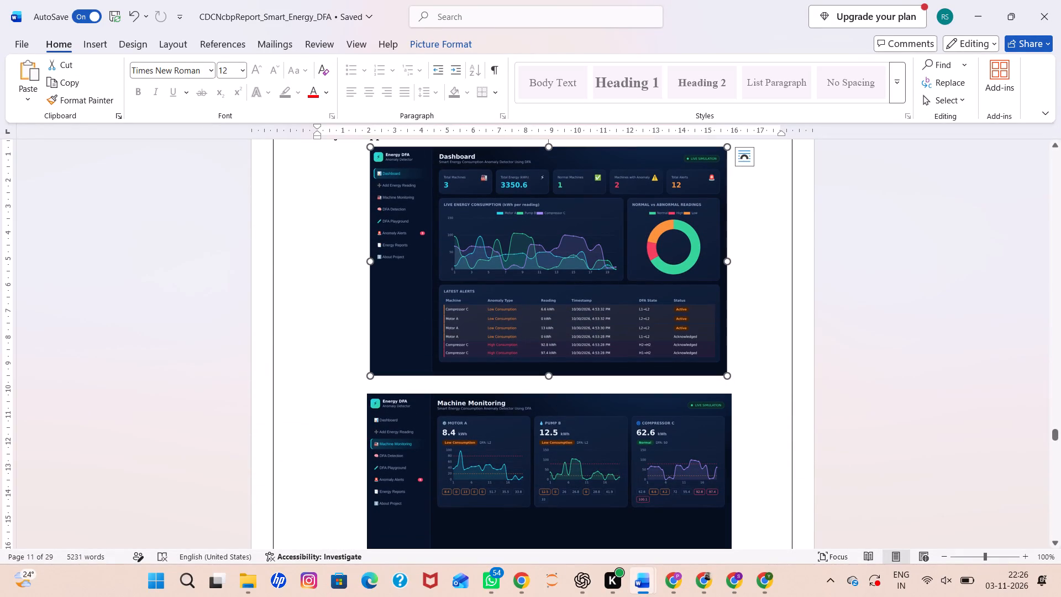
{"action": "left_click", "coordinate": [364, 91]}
Examine the layout of the project screenshots and their captions, from Fig. 3.1 to Fig. 3.5.
{"action": "scroll", "coordinate": [402, 317], "scroll_direction": "down", "scroll_amount": 4}
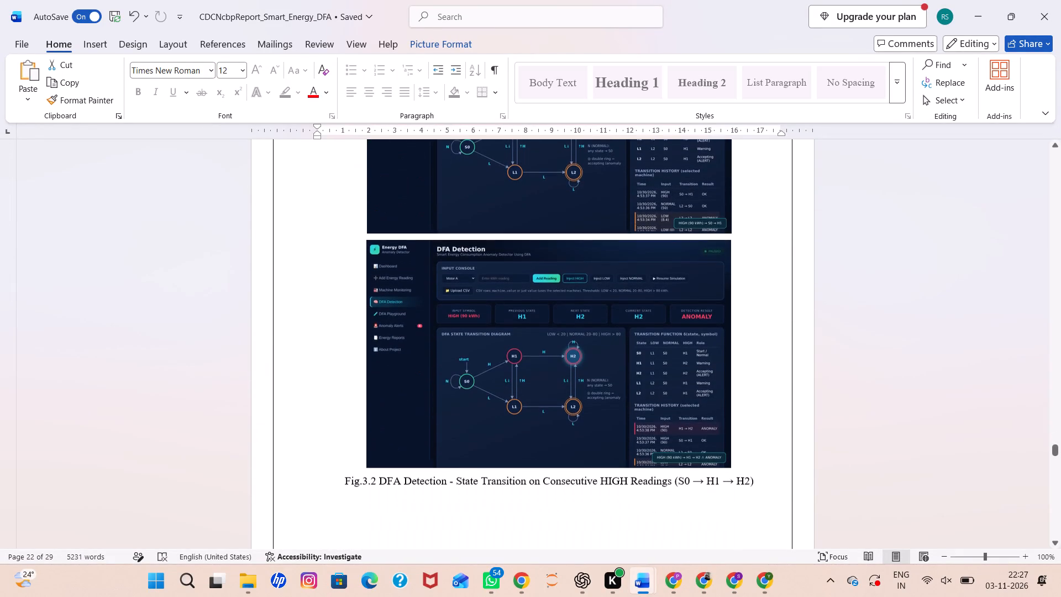
{"action": "scroll", "coordinate": [402, 317], "scroll_direction": "down", "scroll_amount": 4}
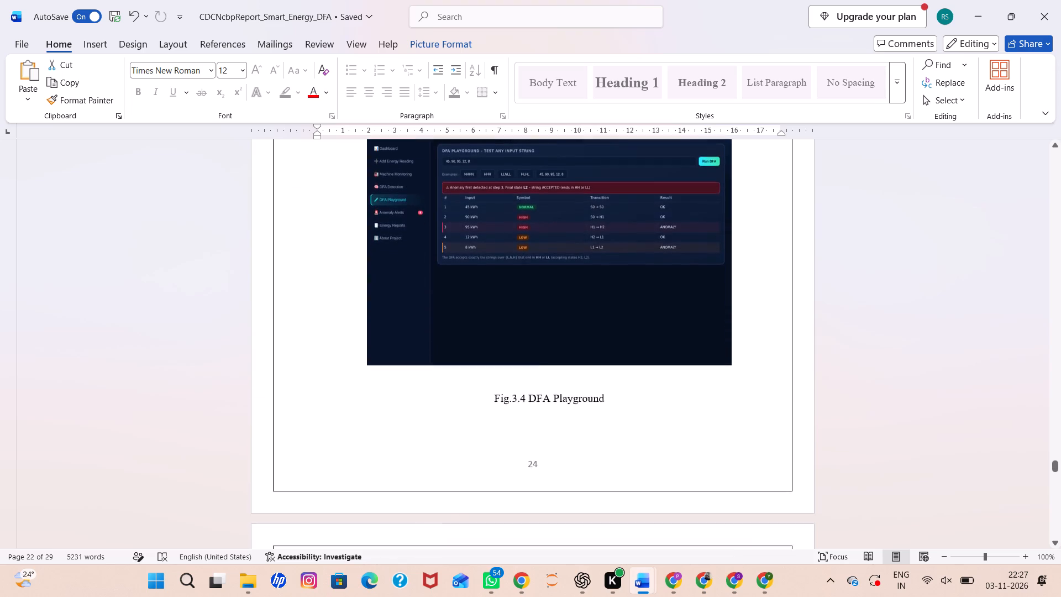
{"action": "scroll", "coordinate": [402, 317], "scroll_direction": "down", "scroll_amount": 3}
{"action": "scroll", "coordinate": [402, 317], "scroll_direction": "up", "scroll_amount": 2}
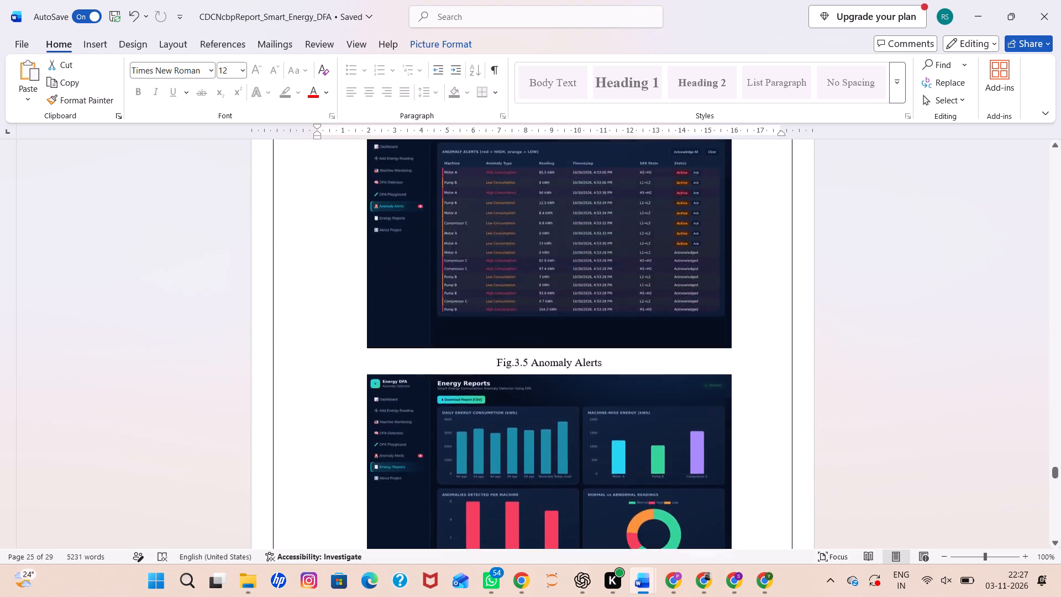
{"action": "scroll", "coordinate": [402, 317], "scroll_direction": "up", "scroll_amount": 8}
{"action": "scroll", "coordinate": [402, 317], "scroll_direction": "down", "scroll_amount": 1}
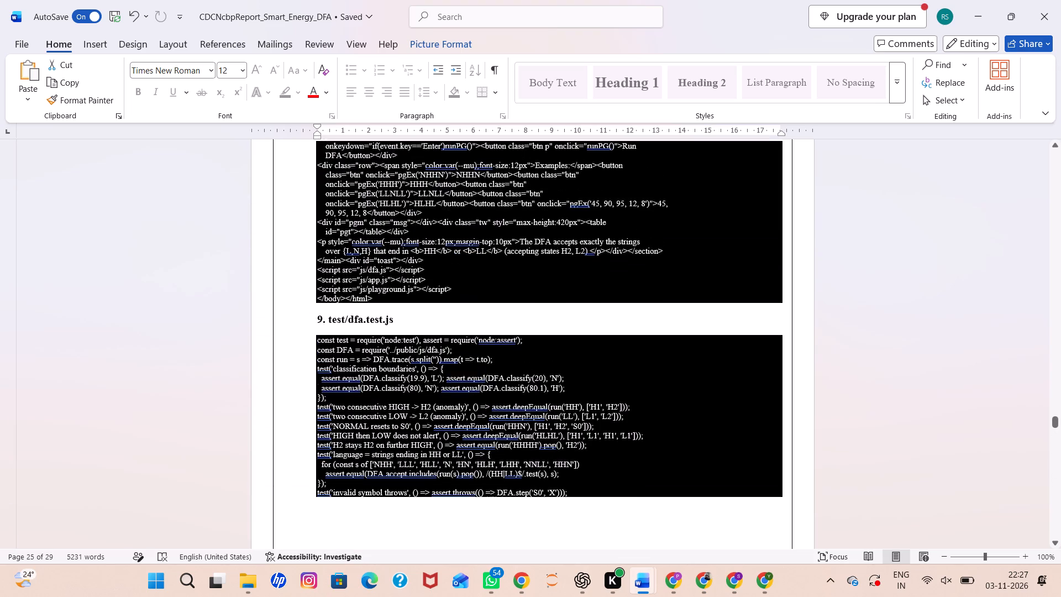
{"action": "scroll", "coordinate": [402, 317], "scroll_direction": "down", "scroll_amount": 3}
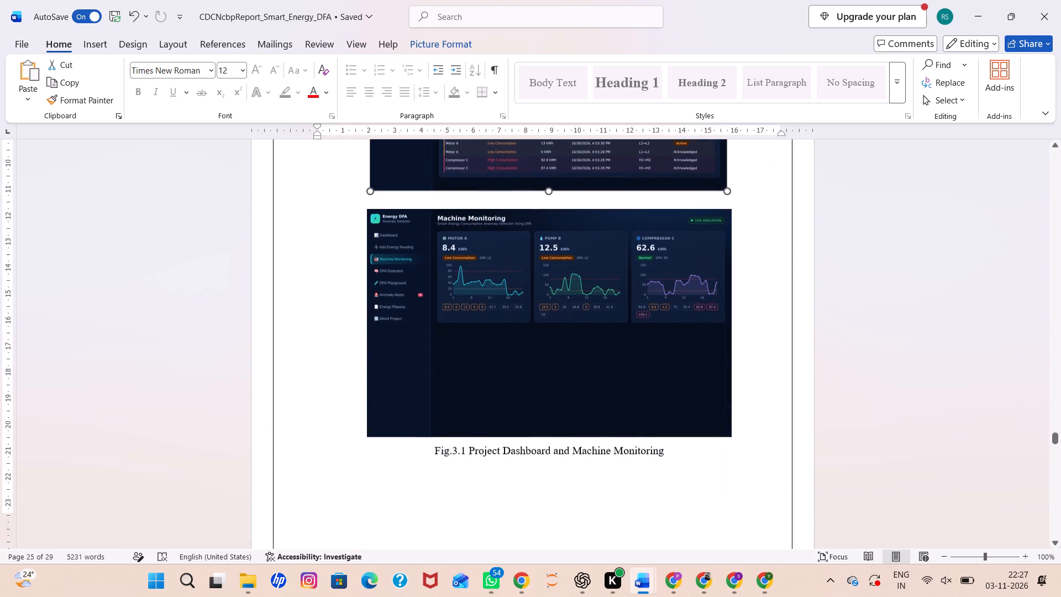
{"action": "scroll", "coordinate": [402, 317], "scroll_direction": "down", "scroll_amount": 3}
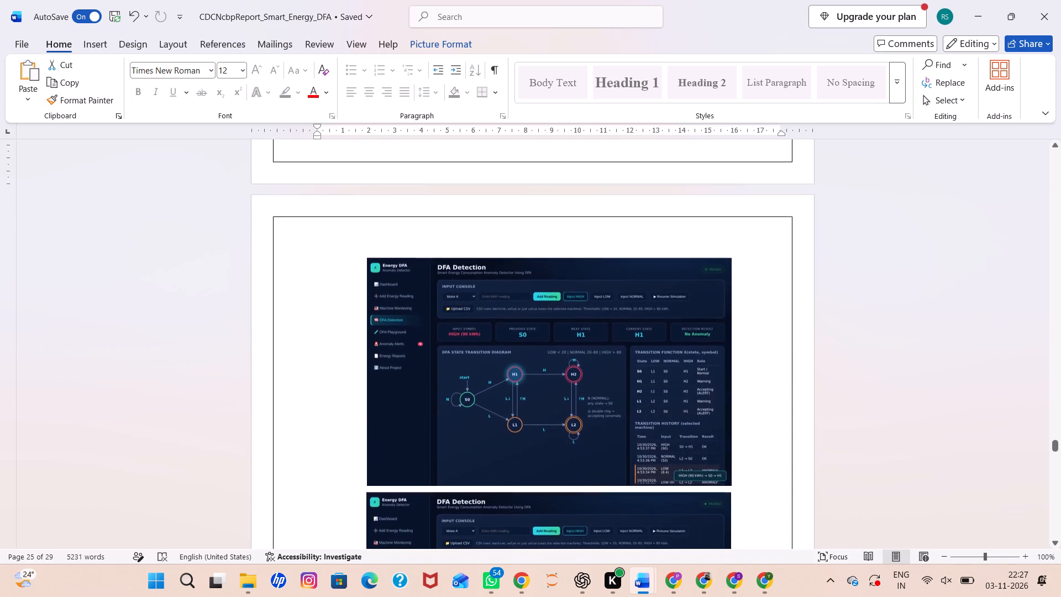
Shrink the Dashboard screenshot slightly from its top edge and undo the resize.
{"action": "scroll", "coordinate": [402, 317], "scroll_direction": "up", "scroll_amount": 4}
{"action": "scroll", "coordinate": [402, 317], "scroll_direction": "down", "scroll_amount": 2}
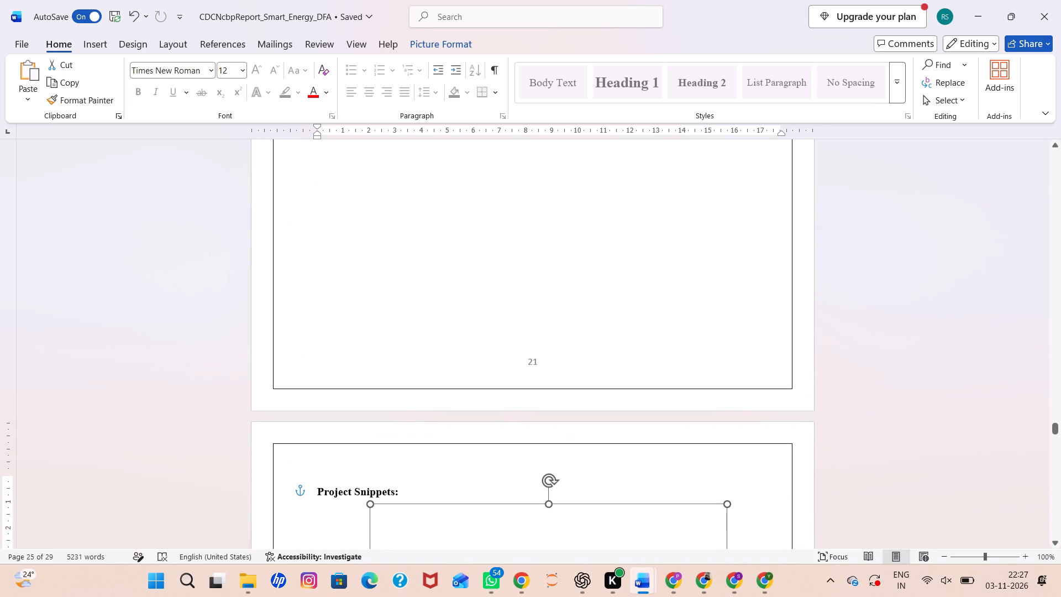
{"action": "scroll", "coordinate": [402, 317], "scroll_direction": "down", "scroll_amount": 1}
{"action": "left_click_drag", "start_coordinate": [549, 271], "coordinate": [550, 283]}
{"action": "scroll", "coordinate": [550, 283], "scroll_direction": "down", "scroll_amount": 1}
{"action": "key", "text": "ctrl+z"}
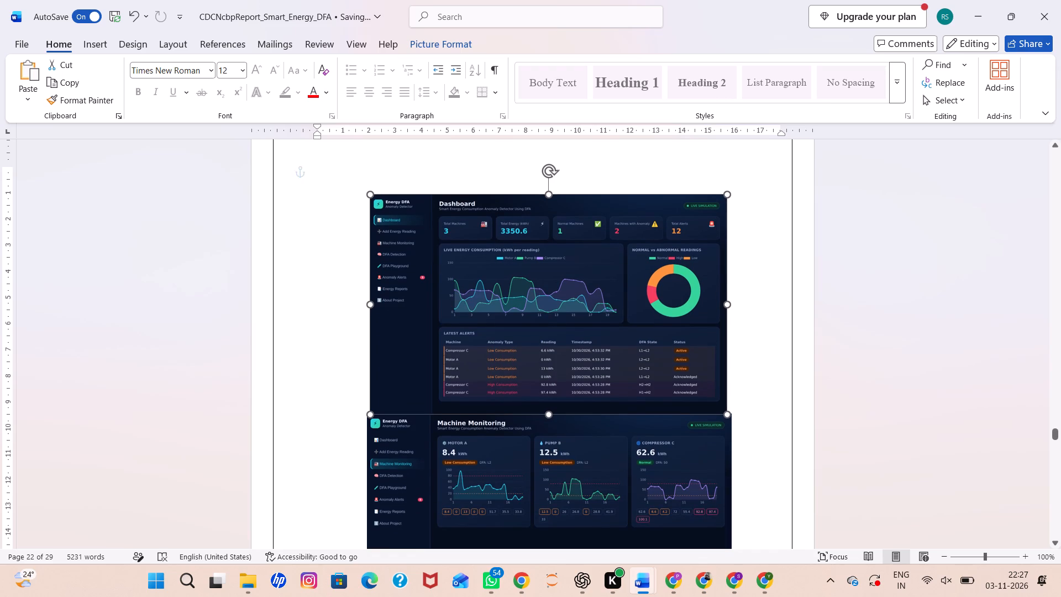
Check which page each of Figures 3.1 to 3.6 falls on in the Project Snippets section.
{"action": "scroll", "coordinate": [550, 283], "scroll_direction": "down", "scroll_amount": 4}
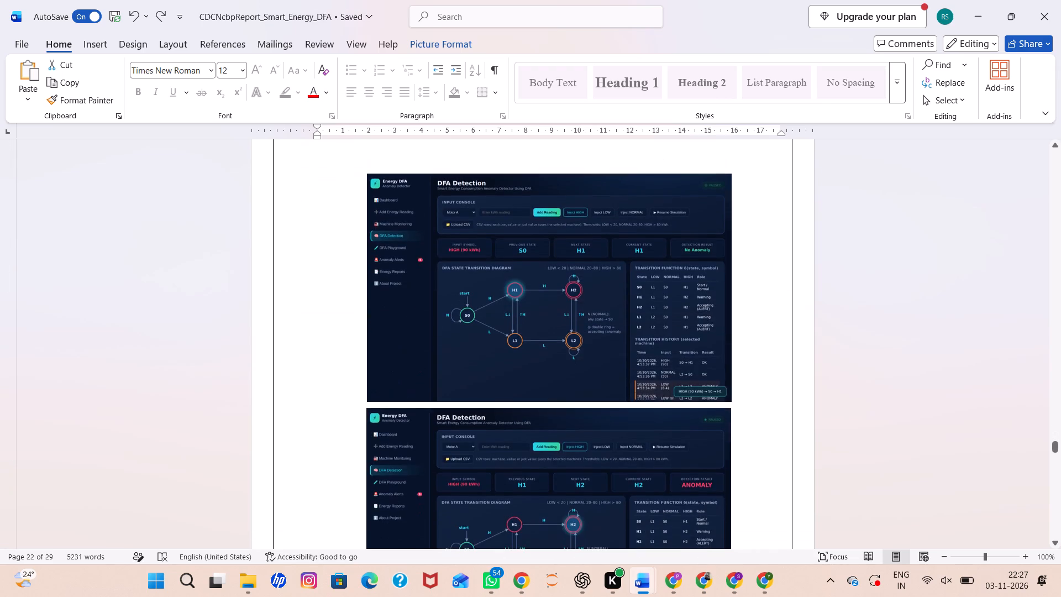
{"action": "scroll", "coordinate": [550, 283], "scroll_direction": "up", "scroll_amount": 1}
{"action": "scroll", "coordinate": [550, 283], "scroll_direction": "down", "scroll_amount": 2}
{"action": "scroll", "coordinate": [550, 283], "scroll_direction": "up", "scroll_amount": 1}
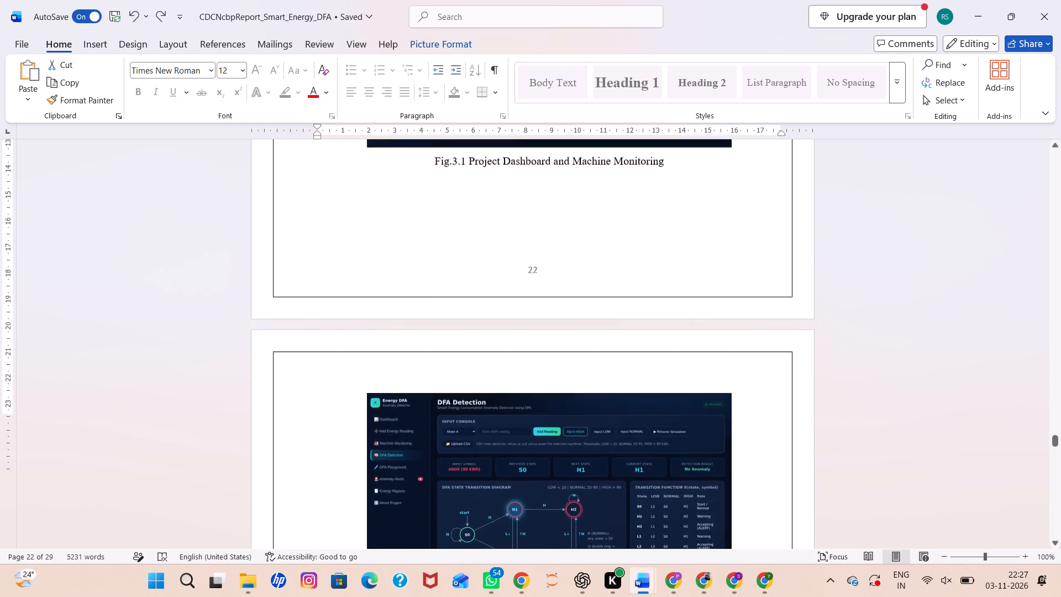
{"action": "scroll", "coordinate": [550, 283], "scroll_direction": "up", "scroll_amount": 1}
{"action": "scroll", "coordinate": [550, 283], "scroll_direction": "down", "scroll_amount": 4}
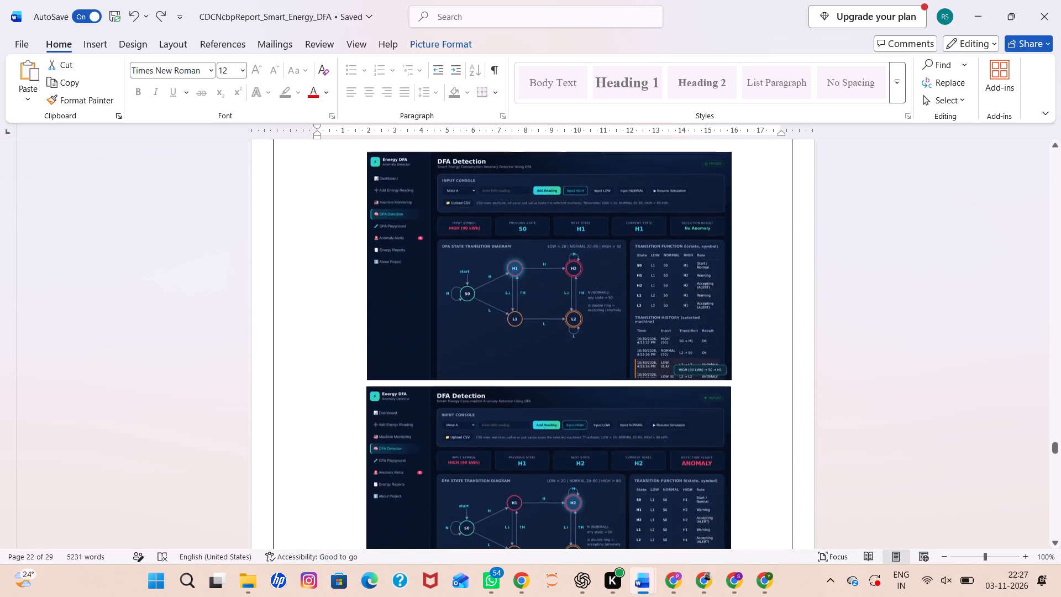
{"action": "scroll", "coordinate": [550, 283], "scroll_direction": "down", "scroll_amount": 3}
{"action": "scroll", "coordinate": [550, 283], "scroll_direction": "up", "scroll_amount": 1}
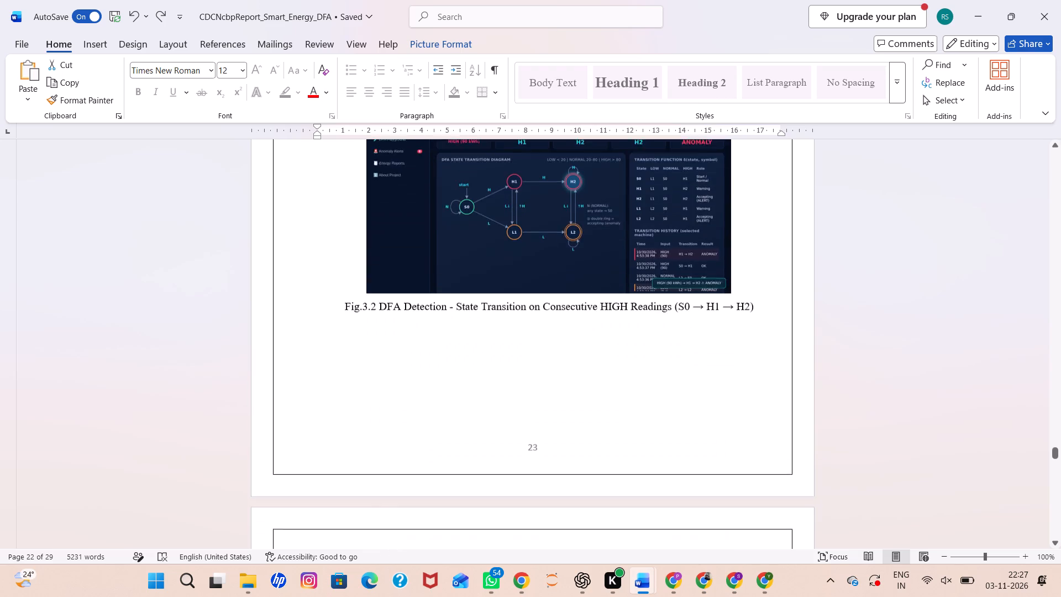
{"action": "scroll", "coordinate": [550, 283], "scroll_direction": "up", "scroll_amount": 2}
{"action": "scroll", "coordinate": [550, 283], "scroll_direction": "down", "scroll_amount": 7}
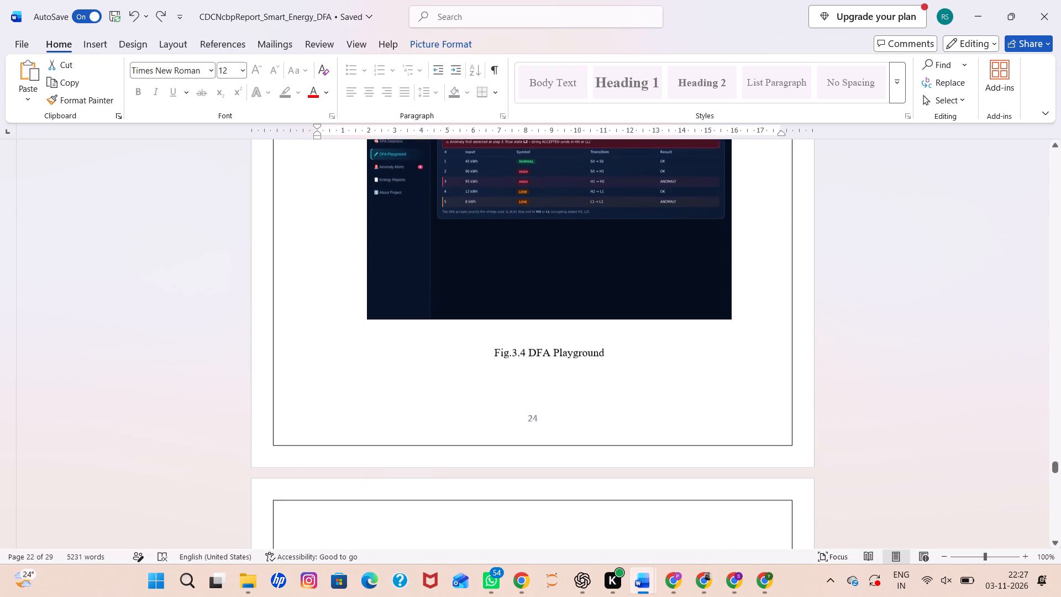
{"action": "scroll", "coordinate": [550, 283], "scroll_direction": "down", "scroll_amount": 5}
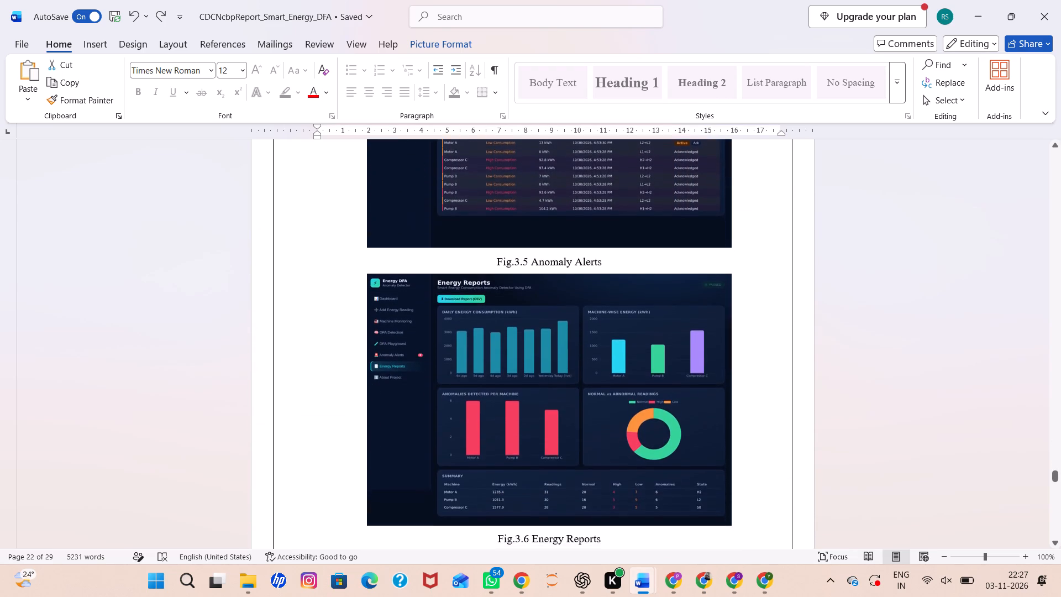
{"action": "scroll", "coordinate": [550, 283], "scroll_direction": "down", "scroll_amount": 3}
In the List of Figures, set the page number of Fig. 3.2 to 23 and those of Figs. 3.3 and 3.4 to 24.
{"action": "scroll", "coordinate": [550, 283], "scroll_direction": "up", "scroll_amount": 6}
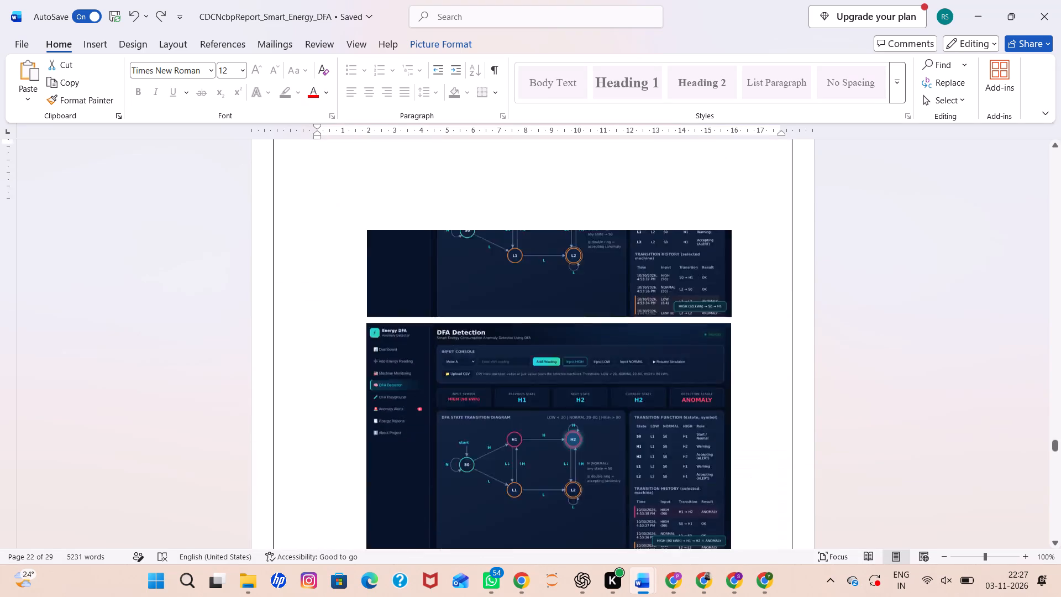
{"action": "scroll", "coordinate": [550, 283], "scroll_direction": "up", "scroll_amount": 7}
{"action": "scroll", "coordinate": [550, 283], "scroll_direction": "down", "scroll_amount": 3}
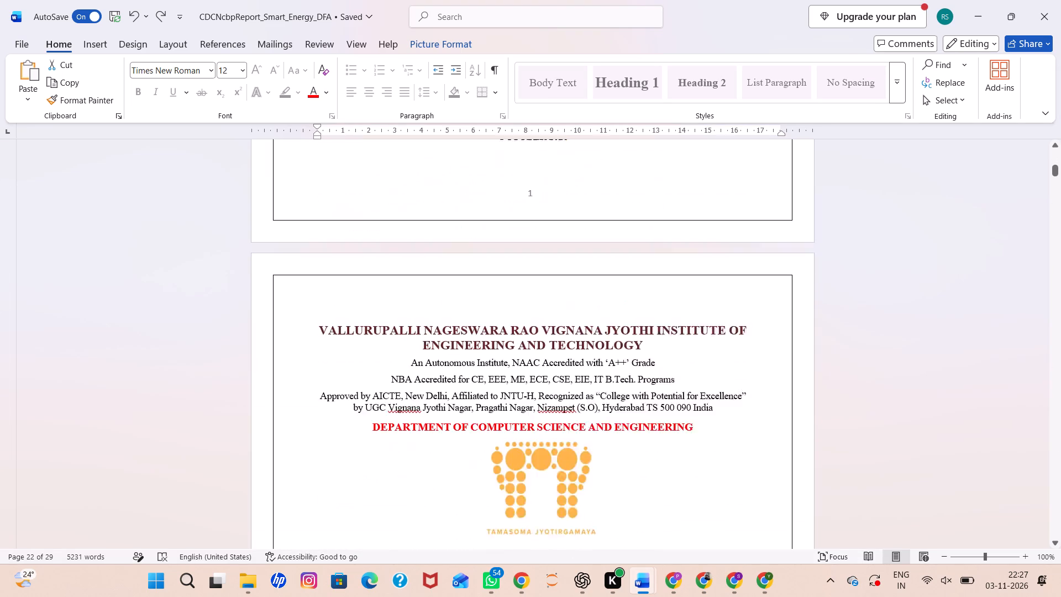
{"action": "scroll", "coordinate": [550, 283], "scroll_direction": "down", "scroll_amount": 5}
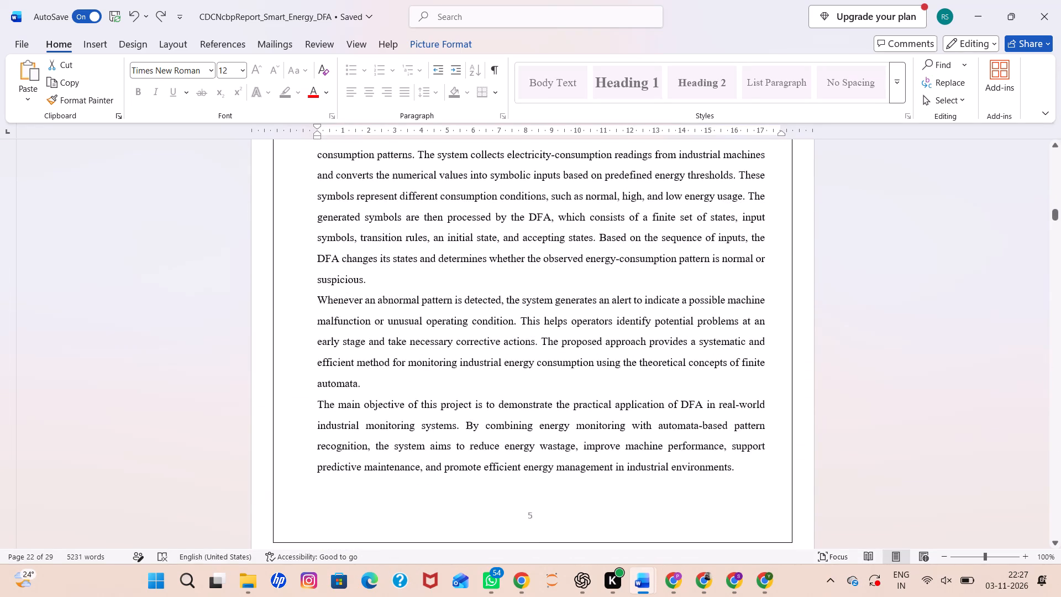
{"action": "scroll", "coordinate": [550, 283], "scroll_direction": "down", "scroll_amount": 4}
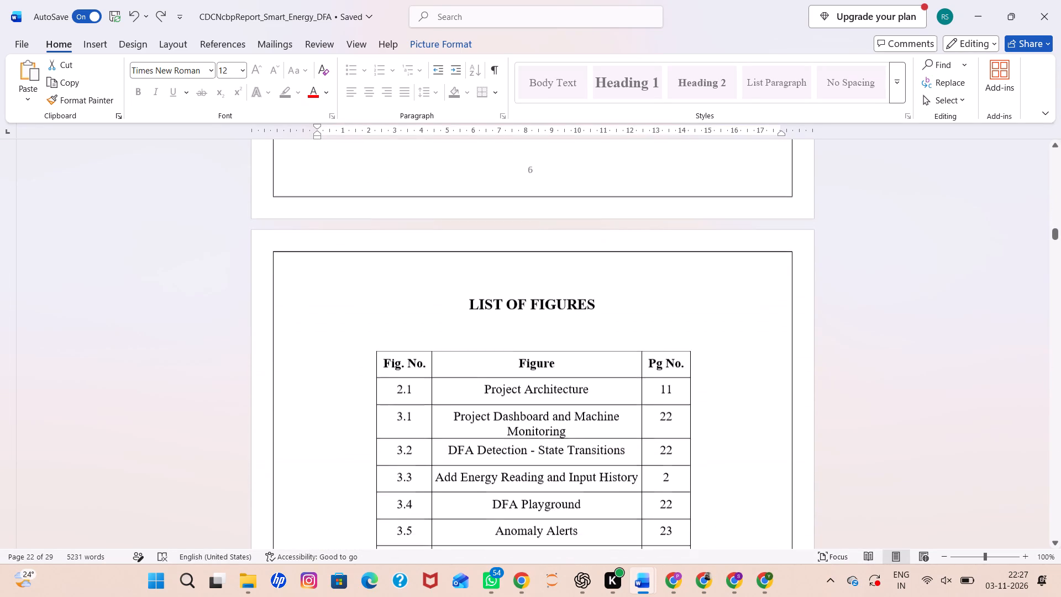
{"action": "scroll", "coordinate": [550, 283], "scroll_direction": "down", "scroll_amount": 1}
{"action": "left_click", "coordinate": [677, 294]}
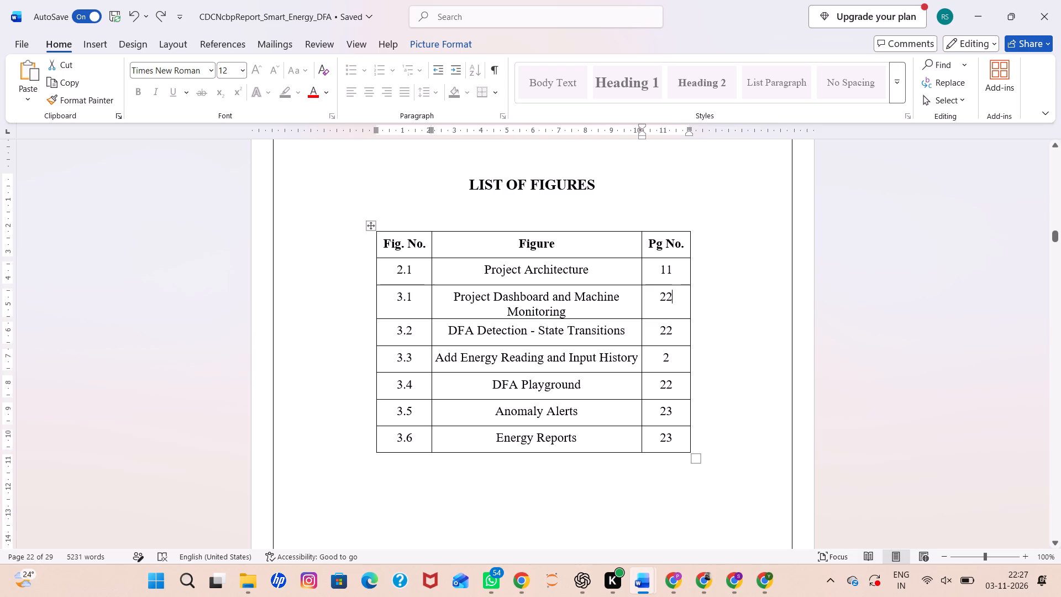
{"action": "left_click", "coordinate": [681, 332]}
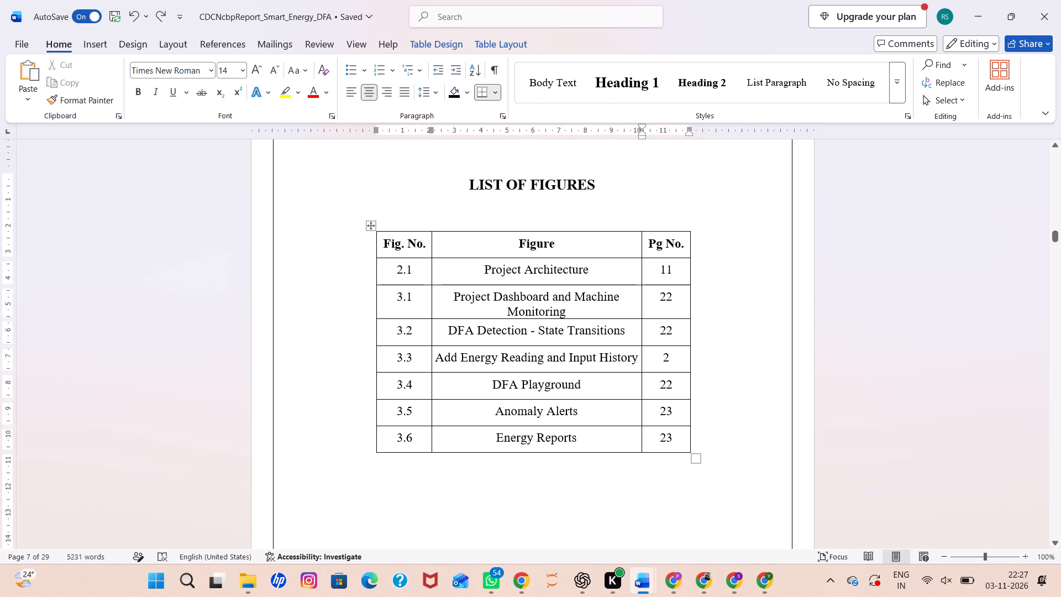
{"action": "key", "text": "BackSpace"}
{"action": "key", "text": "3"}
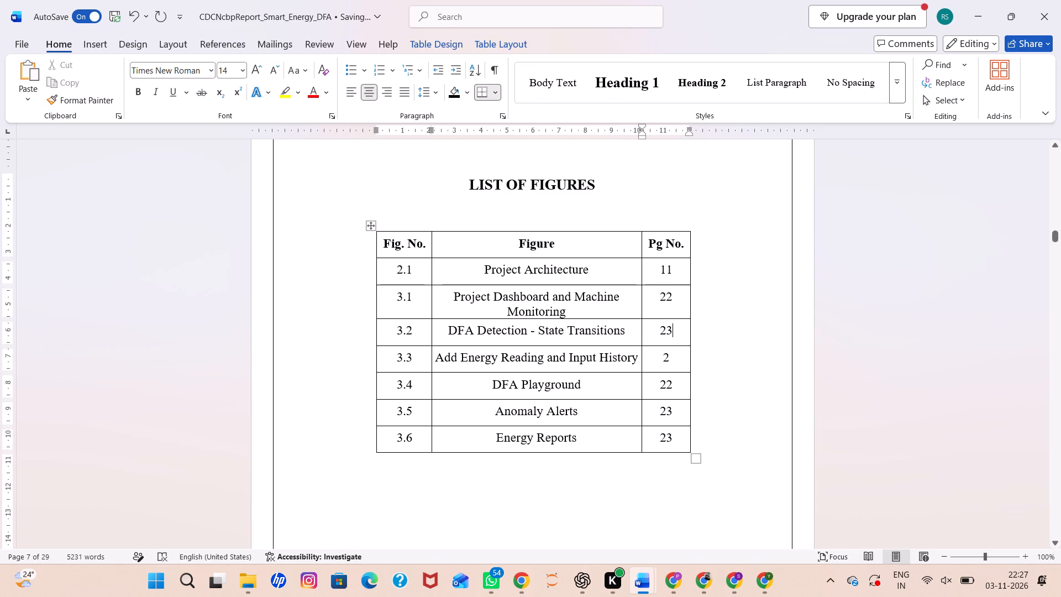
{"action": "left_click", "coordinate": [678, 360]}
{"action": "key", "text": "4"}
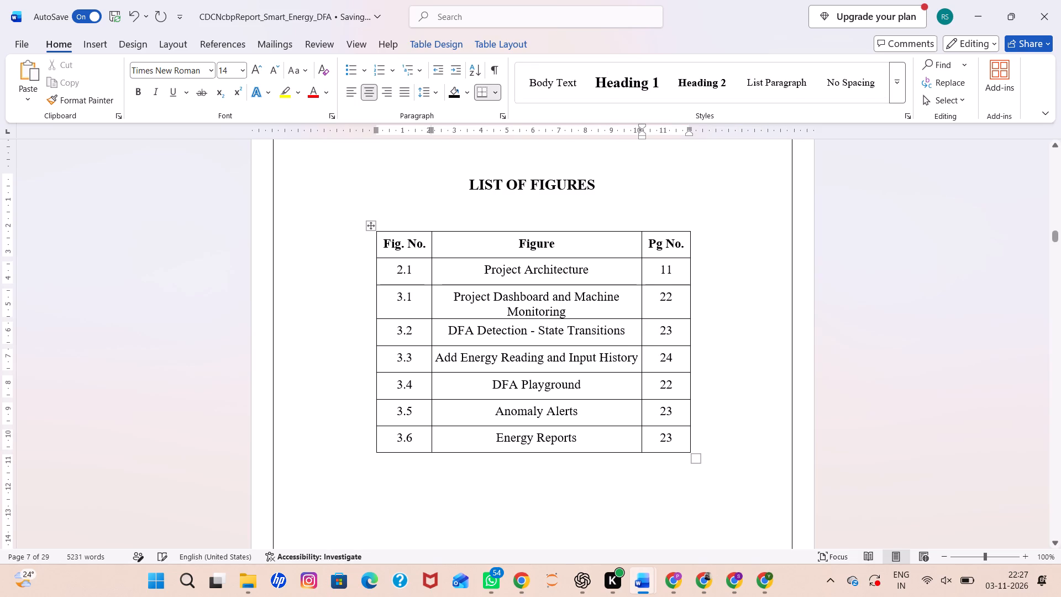
{"action": "left_click", "coordinate": [683, 383]}
{"action": "key", "text": "BackSpace"}
{"action": "key", "text": "4"}
Set the page numbers of Fig. 3.5 Anomaly Alerts and Fig. 3.6 Energy Reports to 25 in the List of Figures.
{"action": "left_click", "coordinate": [677, 411]}
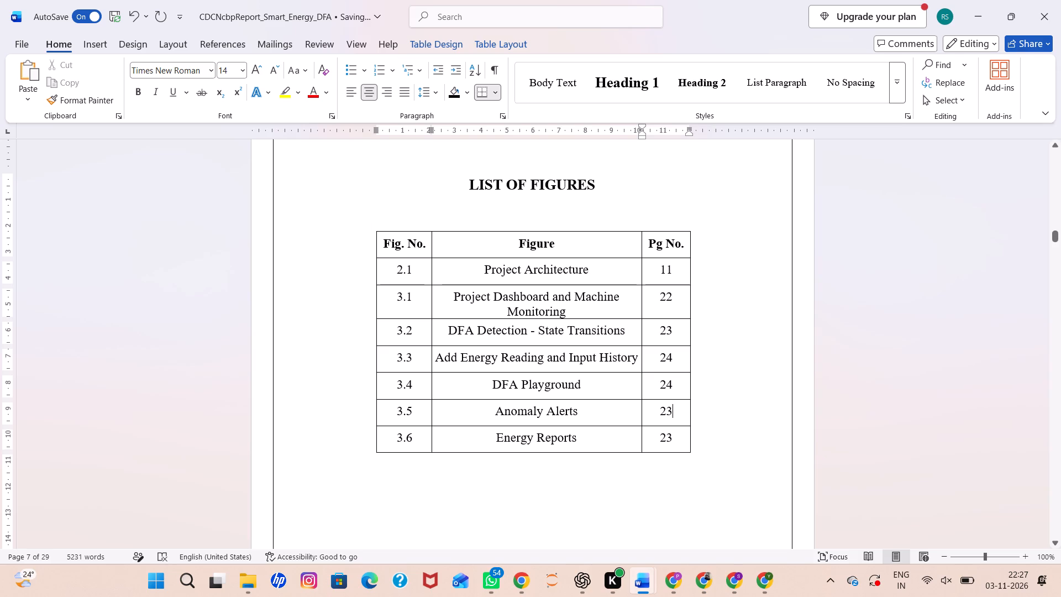
{"action": "key", "text": "BackSpace"}
{"action": "key", "text": "5"}
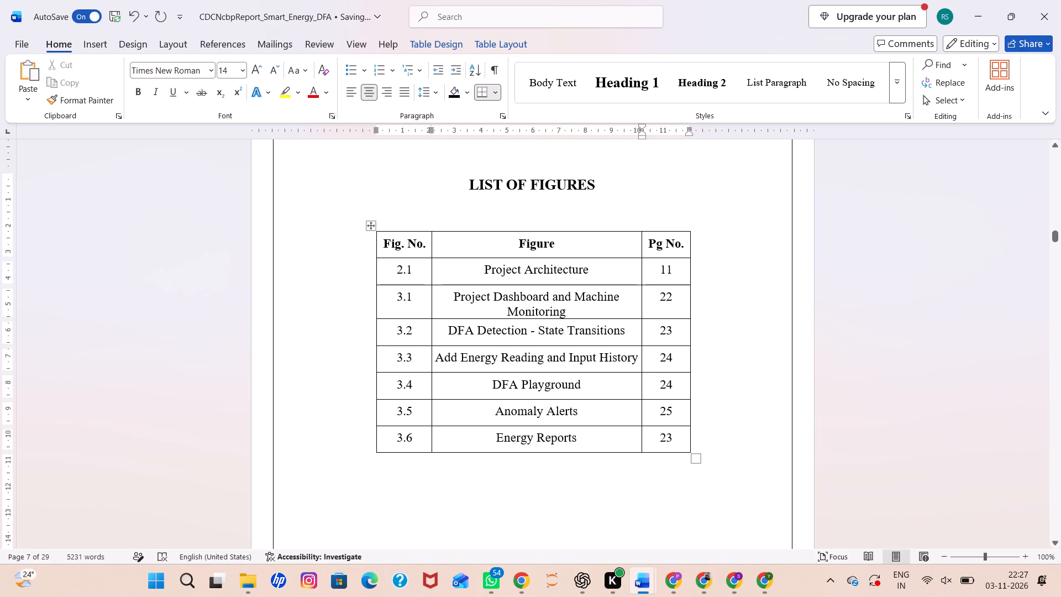
{"action": "left_click", "coordinate": [674, 439]}
{"action": "key", "text": "BackSpace"}
{"action": "key", "text": "5"}
Check the page of Fig. 2.1 Project Architecture and review the section page numbers listed in the Index table.
{"action": "scroll", "coordinate": [674, 439], "scroll_direction": "up", "scroll_amount": 5}
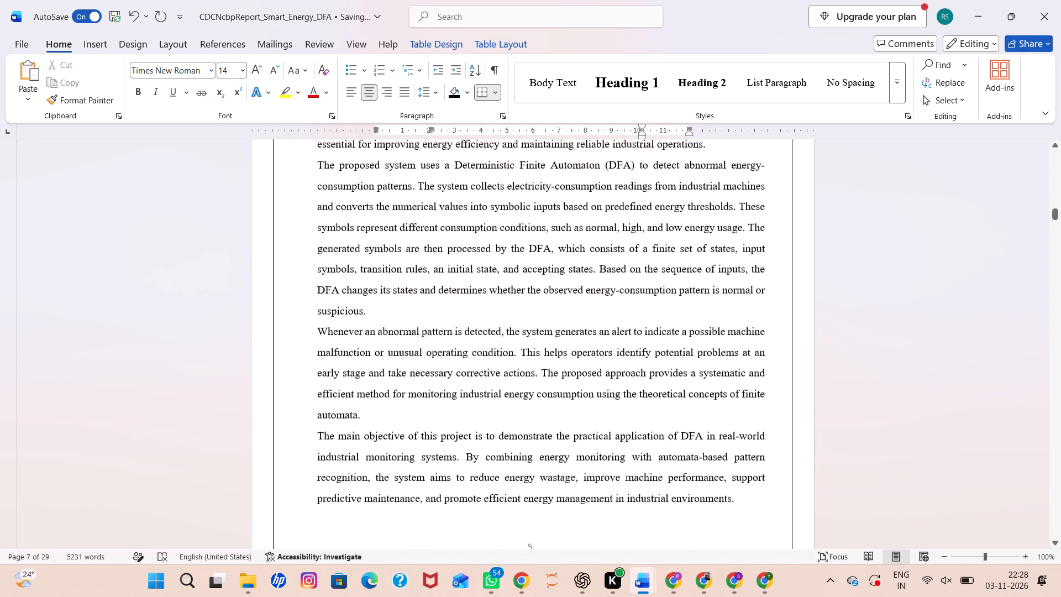
{"action": "scroll", "coordinate": [674, 439], "scroll_direction": "down", "scroll_amount": 3}
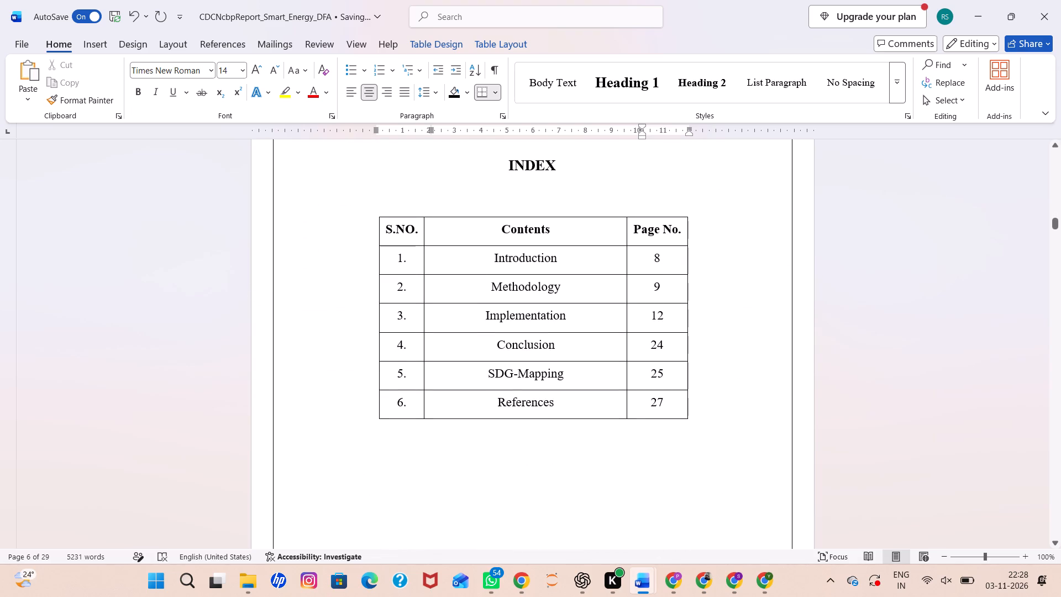
{"action": "scroll", "coordinate": [674, 439], "scroll_direction": "down", "scroll_amount": 6}
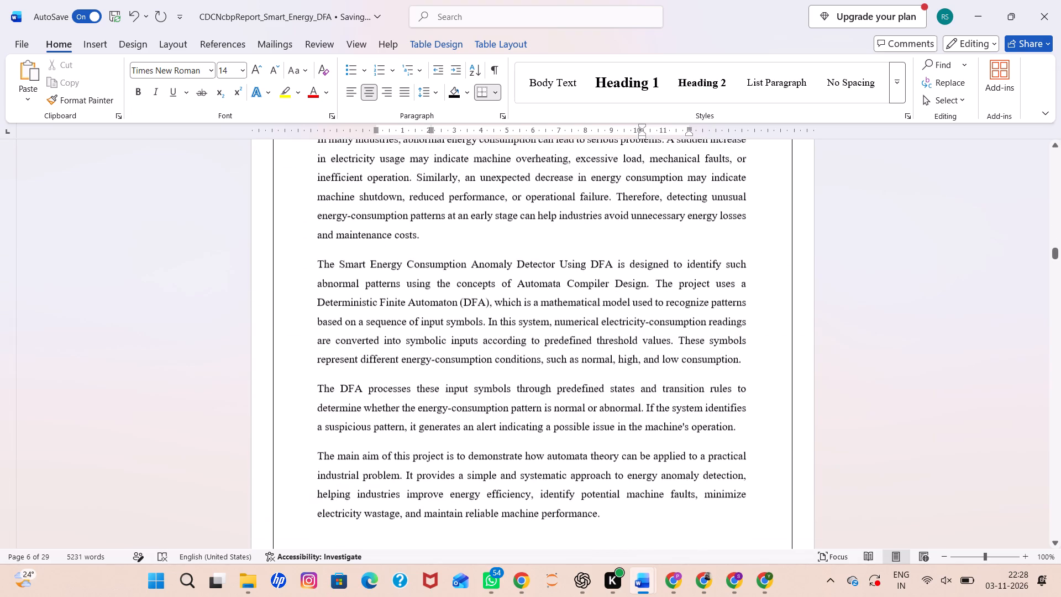
{"action": "scroll", "coordinate": [674, 439], "scroll_direction": "down", "scroll_amount": 2}
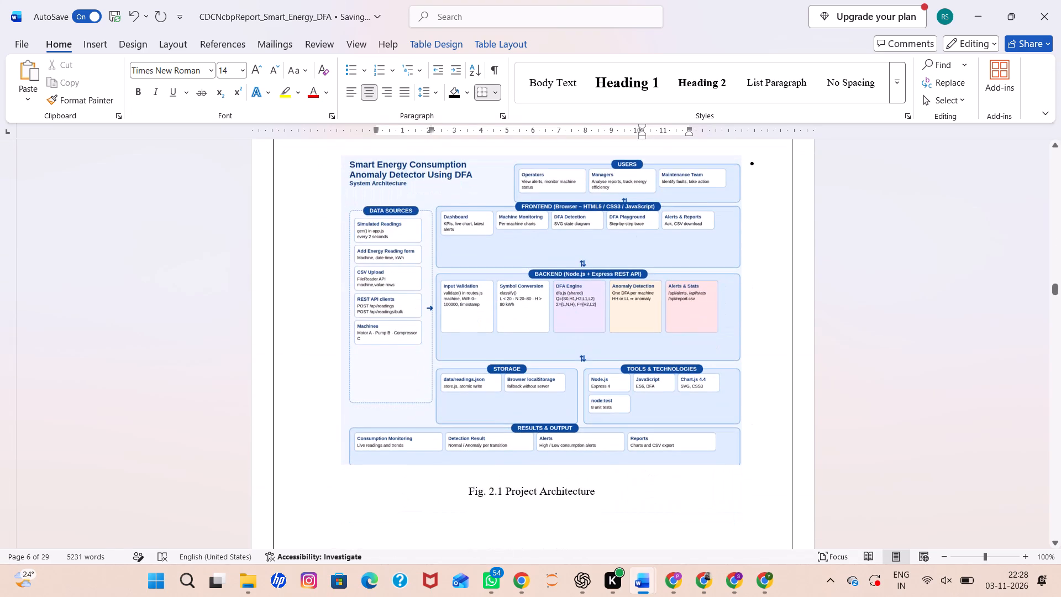
{"action": "scroll", "coordinate": [674, 439], "scroll_direction": "down", "scroll_amount": 2}
{"action": "scroll", "coordinate": [674, 439], "scroll_direction": "up", "scroll_amount": 4}
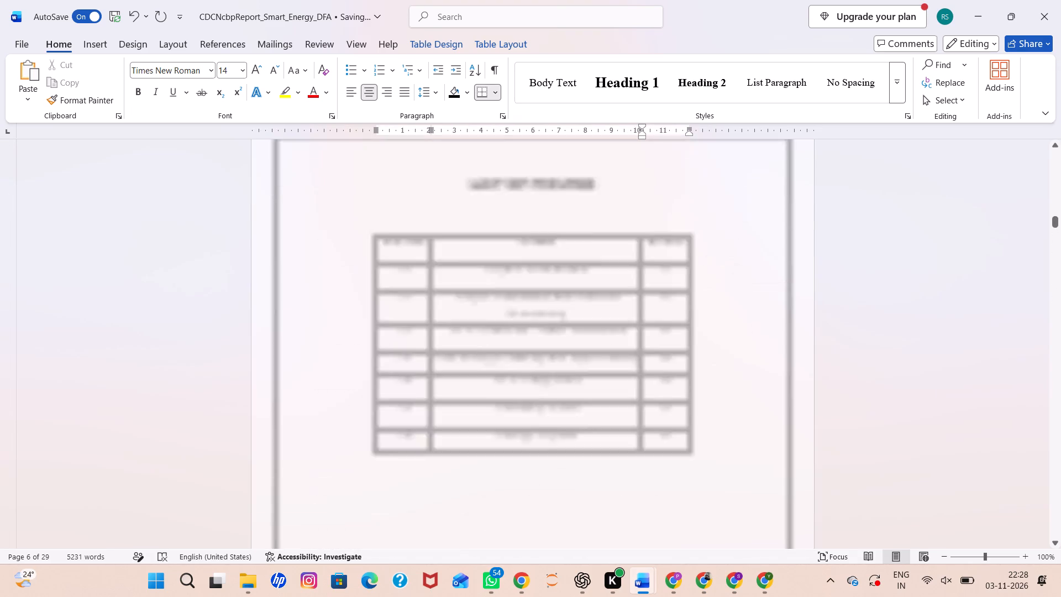
{"action": "scroll", "coordinate": [674, 439], "scroll_direction": "up", "scroll_amount": 2}
{"action": "scroll", "coordinate": [674, 439], "scroll_direction": "down", "scroll_amount": 7}
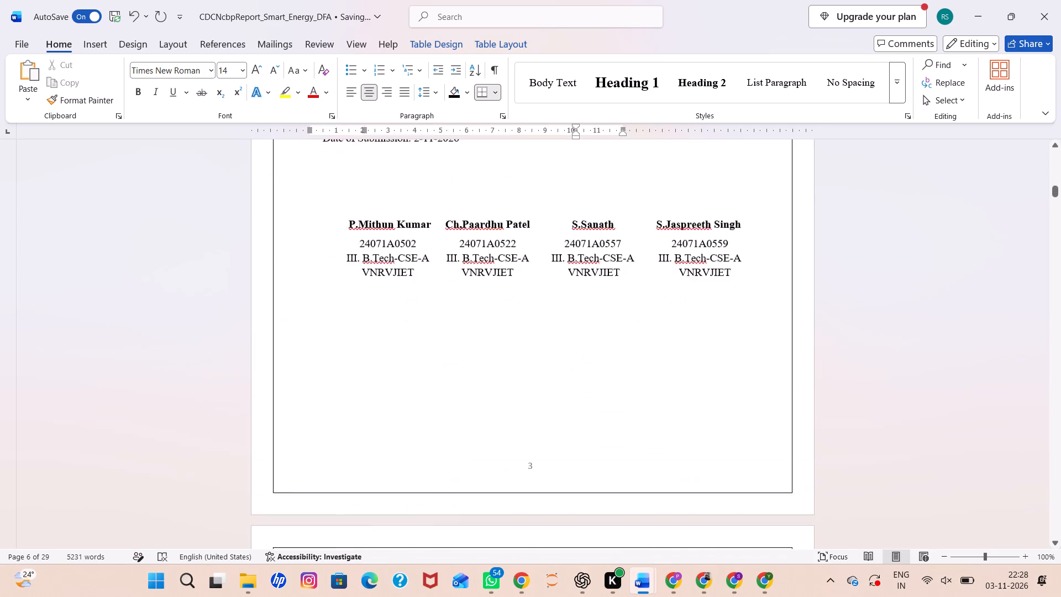
{"action": "scroll", "coordinate": [674, 439], "scroll_direction": "down", "scroll_amount": 5}
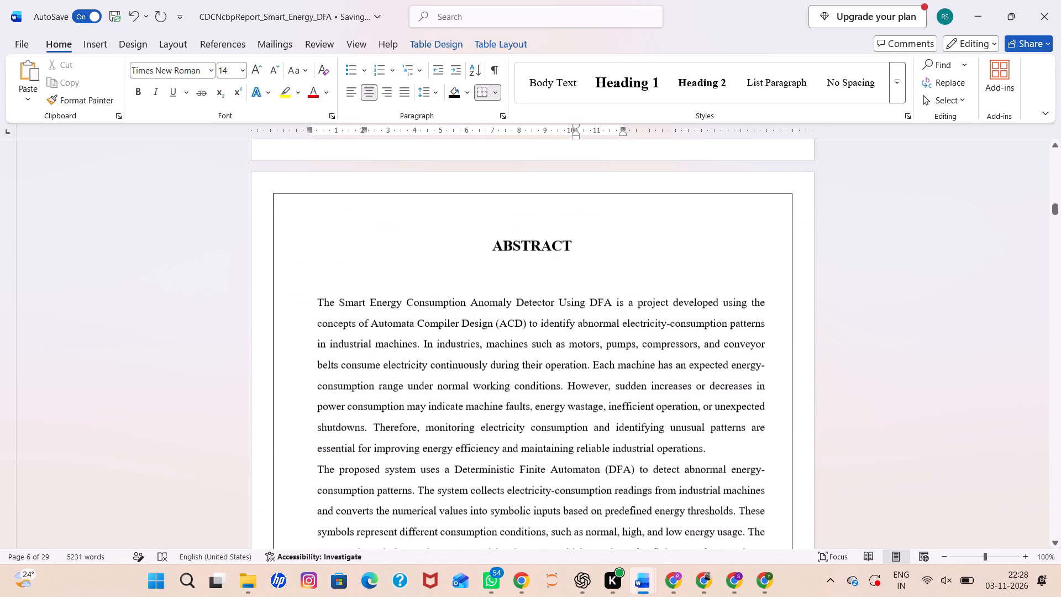
{"action": "scroll", "coordinate": [674, 439], "scroll_direction": "down", "scroll_amount": 3}
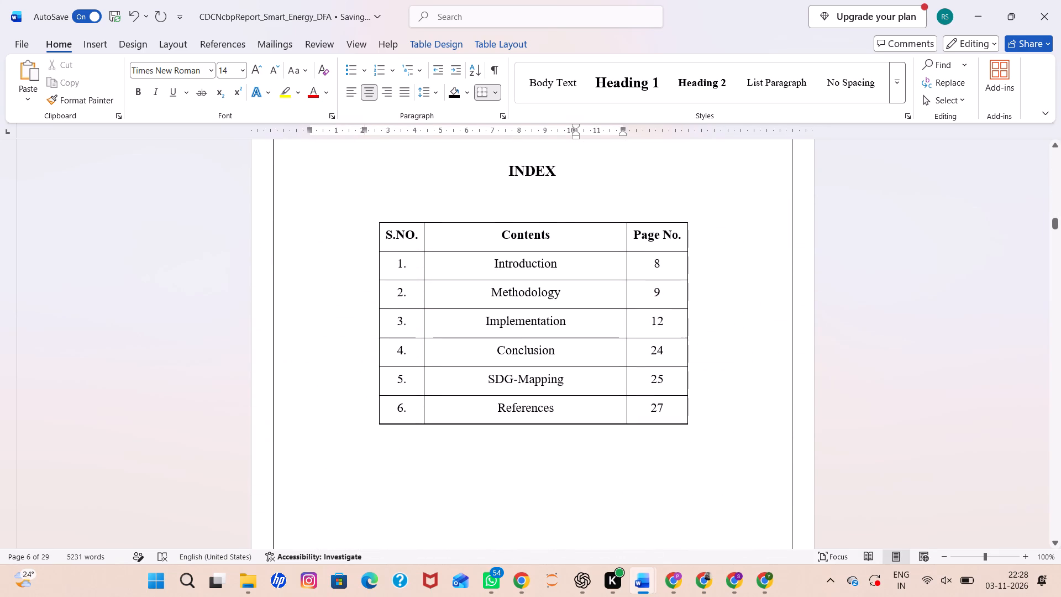
{"action": "scroll", "coordinate": [674, 439], "scroll_direction": "down", "scroll_amount": 2}
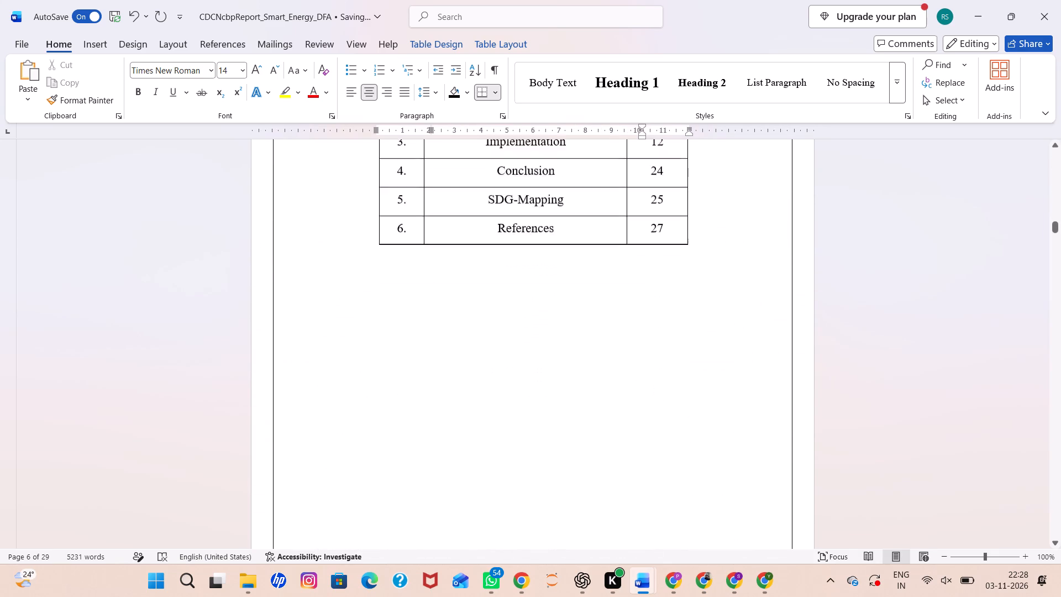
Check on which pages the Methodology and Implementation sections fall, continuing through the code listings to Project Snippets.
{"action": "scroll", "coordinate": [674, 439], "scroll_direction": "down", "scroll_amount": 9}
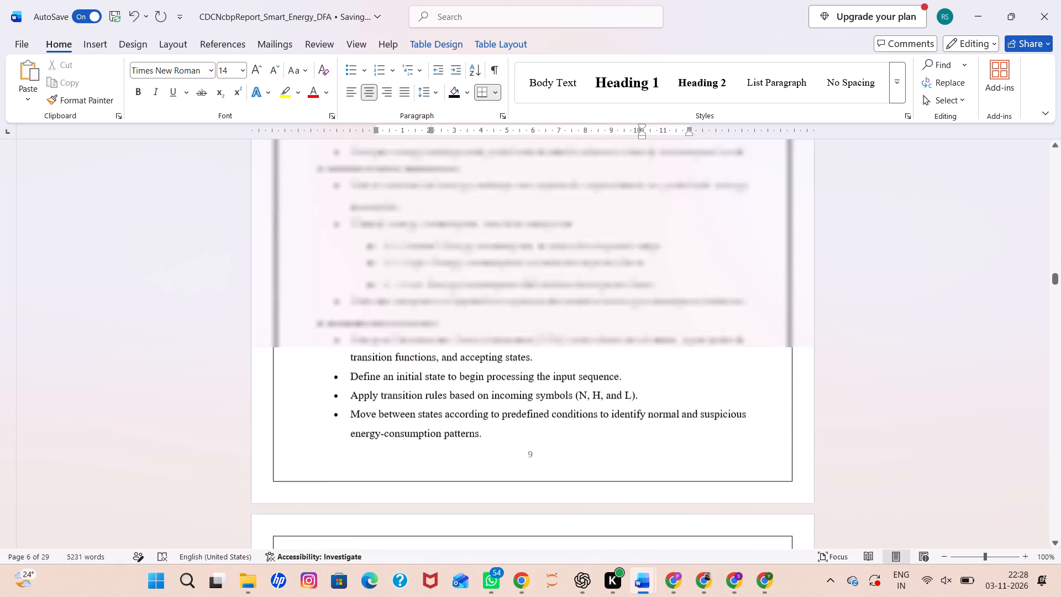
{"action": "scroll", "coordinate": [674, 439], "scroll_direction": "down", "scroll_amount": 1}
{"action": "scroll", "coordinate": [674, 439], "scroll_direction": "up", "scroll_amount": 2}
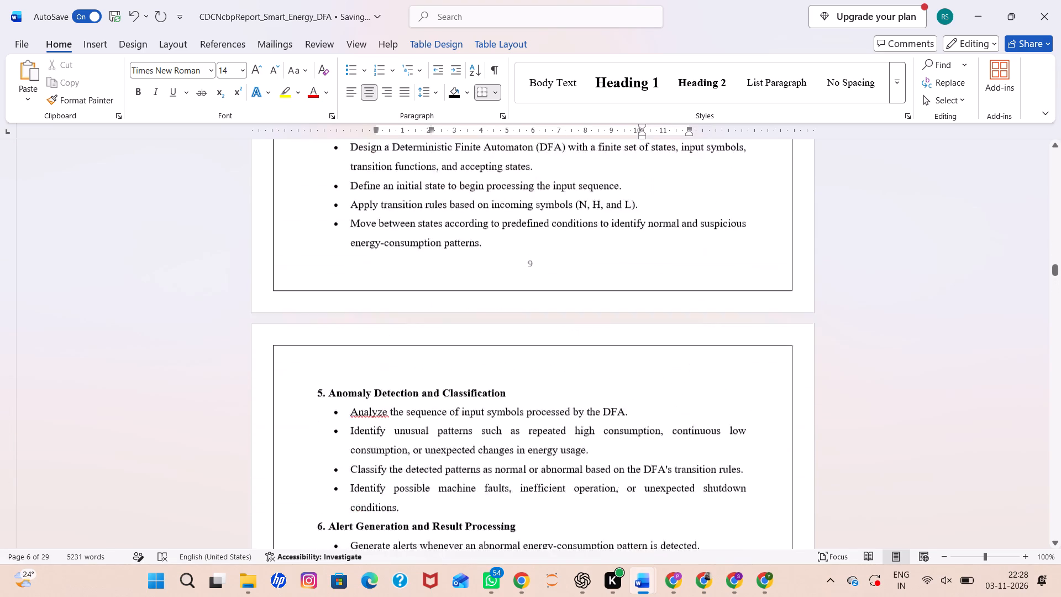
{"action": "scroll", "coordinate": [674, 439], "scroll_direction": "up", "scroll_amount": 1}
{"action": "scroll", "coordinate": [674, 439], "scroll_direction": "down", "scroll_amount": 4}
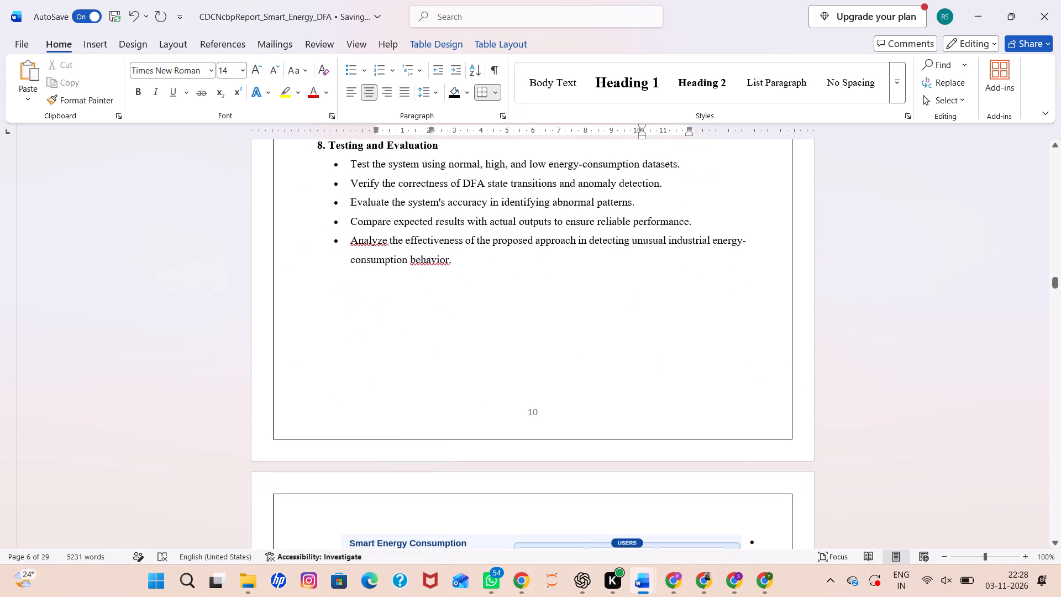
{"action": "scroll", "coordinate": [674, 439], "scroll_direction": "down", "scroll_amount": 7}
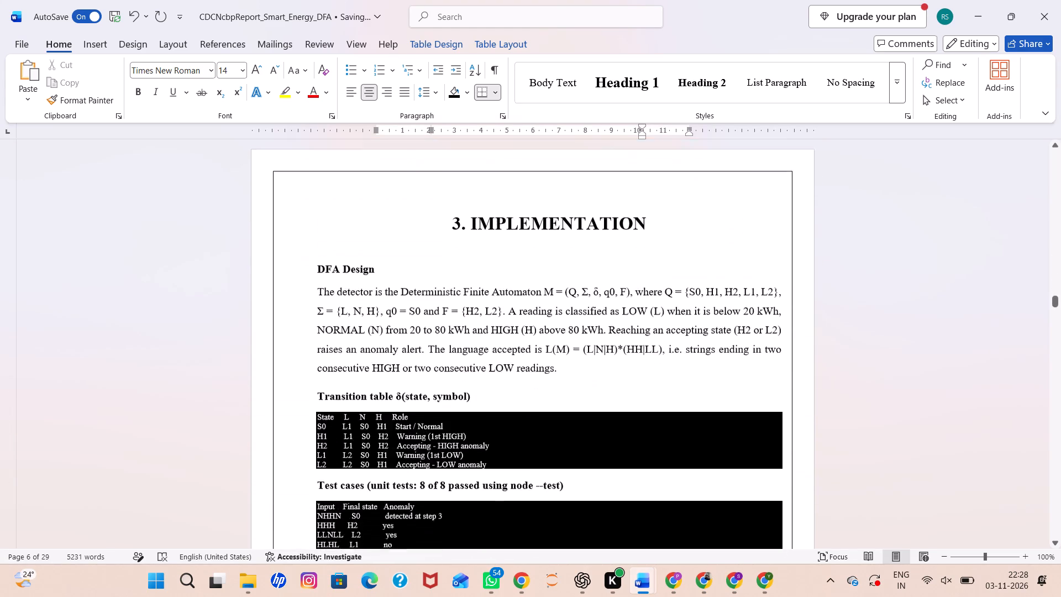
{"action": "scroll", "coordinate": [674, 439], "scroll_direction": "down", "scroll_amount": 7}
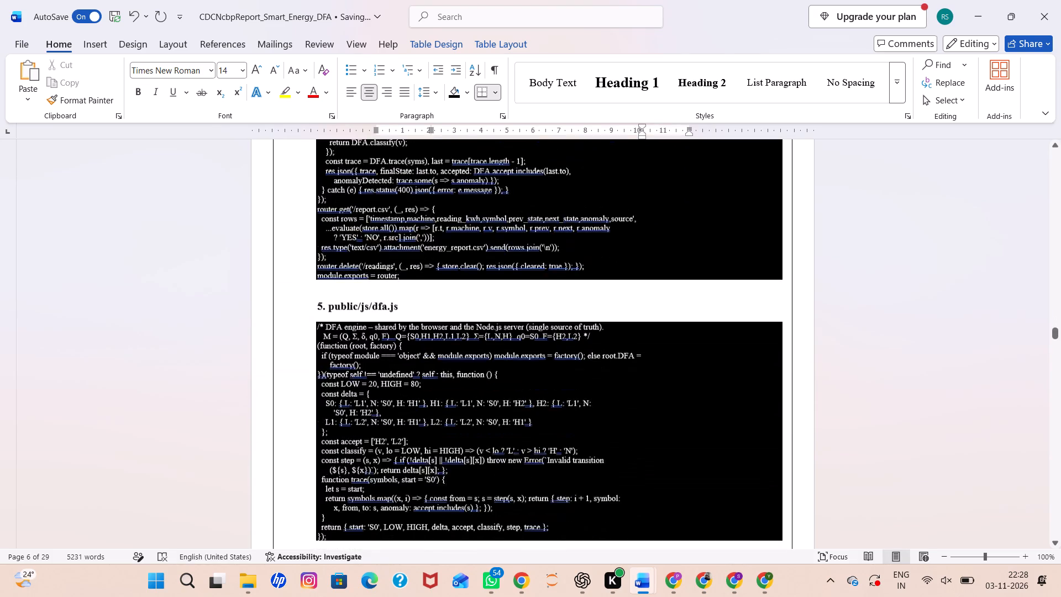
{"action": "scroll", "coordinate": [674, 439], "scroll_direction": "down", "scroll_amount": 11}
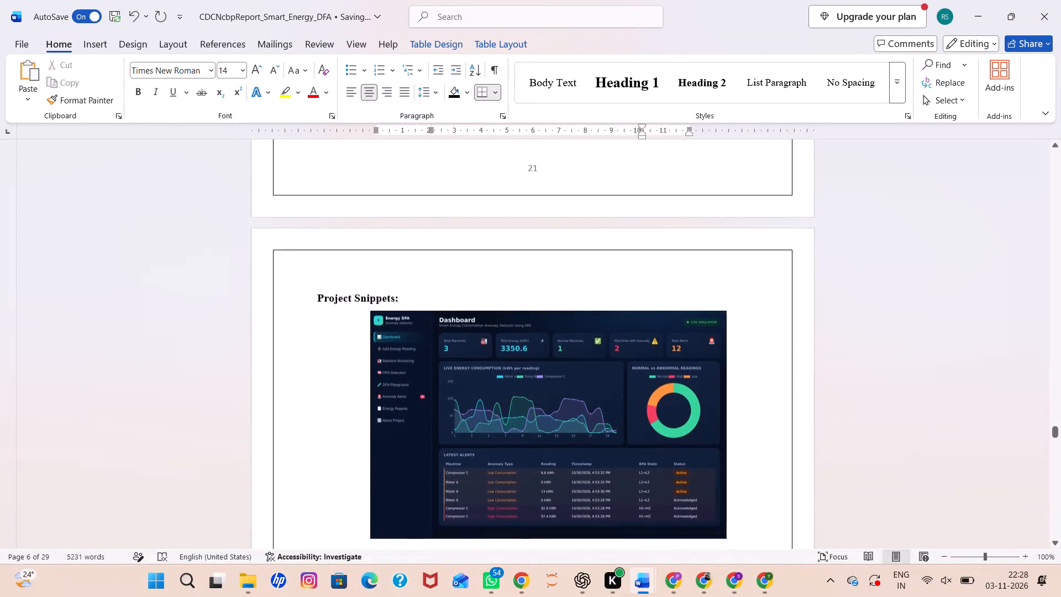
Check the pages of the project screenshots and on which pages the Conclusion and SDG-Mapping sections start.
{"action": "scroll", "coordinate": [674, 439], "scroll_direction": "up", "scroll_amount": 3}
{"action": "scroll", "coordinate": [674, 439], "scroll_direction": "down", "scroll_amount": 6}
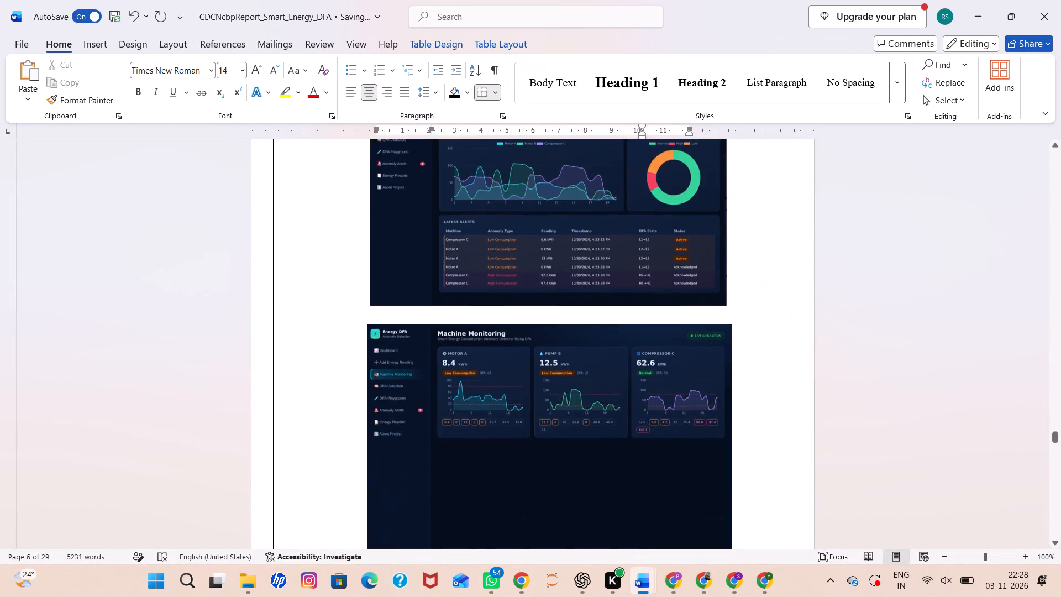
{"action": "scroll", "coordinate": [674, 439], "scroll_direction": "down", "scroll_amount": 9}
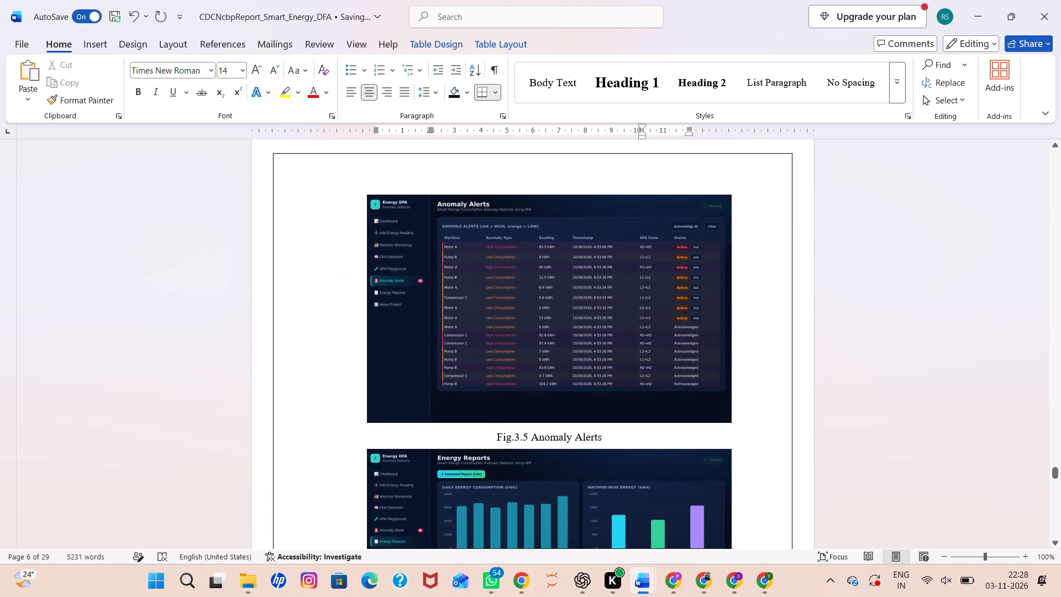
{"action": "scroll", "coordinate": [674, 439], "scroll_direction": "down", "scroll_amount": 6}
{"action": "scroll", "coordinate": [674, 439], "scroll_direction": "up", "scroll_amount": 1}
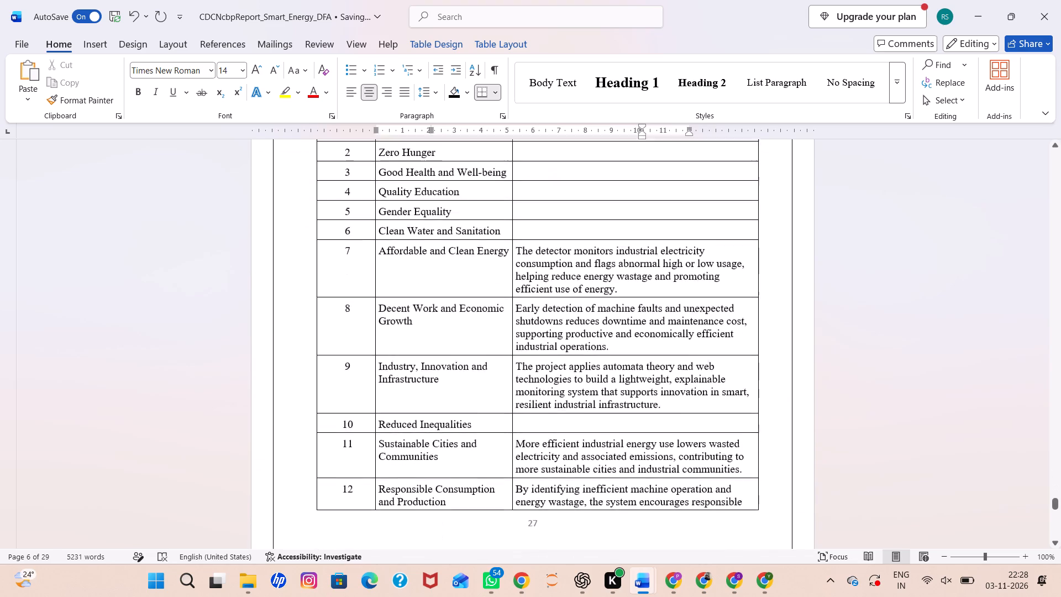
{"action": "scroll", "coordinate": [674, 439], "scroll_direction": "up", "scroll_amount": 6}
{"action": "scroll", "coordinate": [674, 439], "scroll_direction": "down", "scroll_amount": 1}
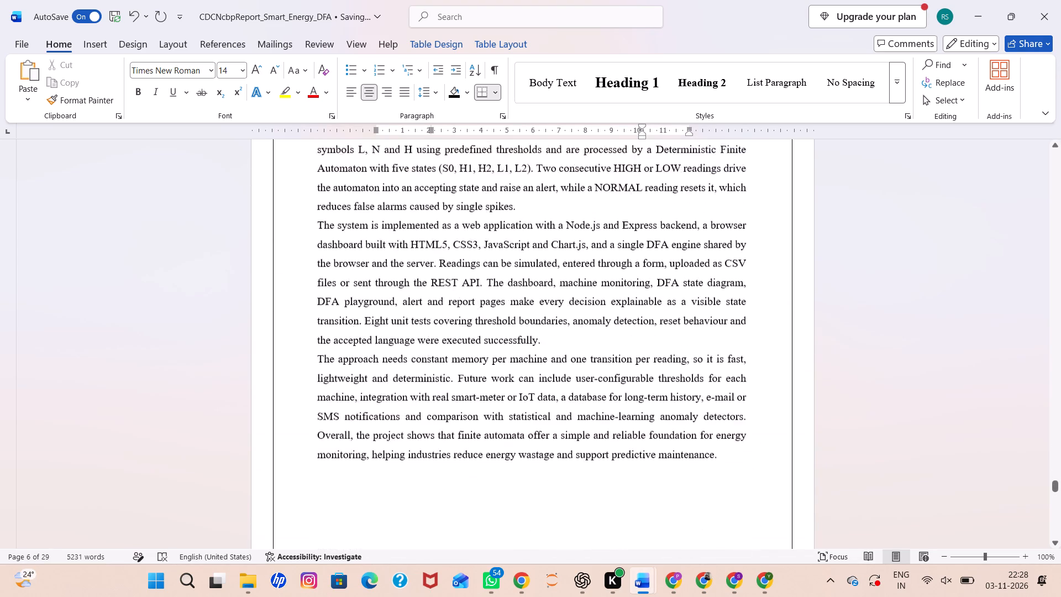
{"action": "scroll", "coordinate": [674, 439], "scroll_direction": "down", "scroll_amount": 1}
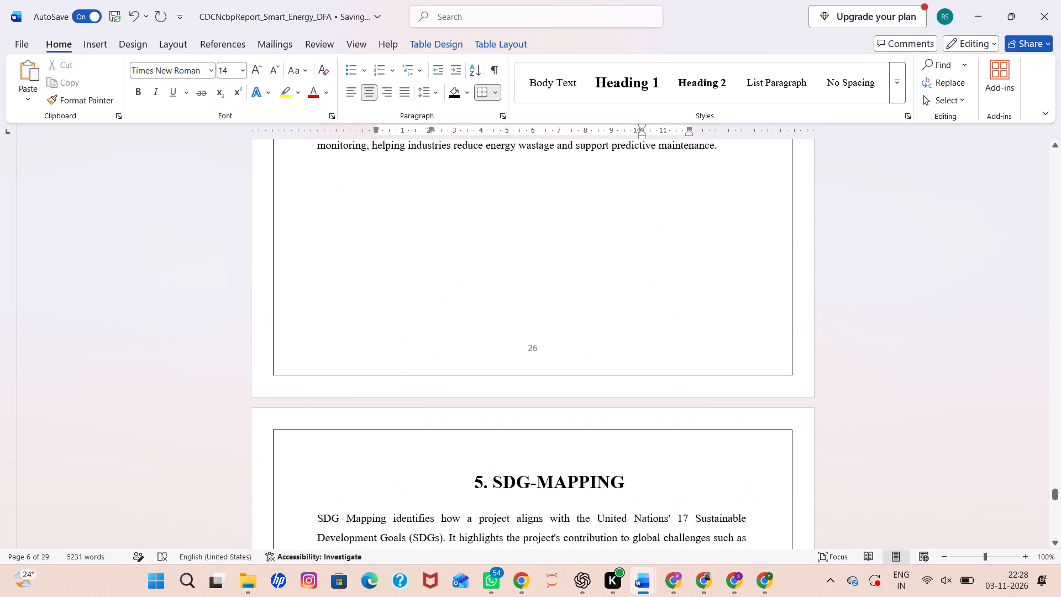
Set the Index table's page numbers to 26 for Conclusion, 27 for SDG-Mapping and 29 for References.
{"action": "scroll", "coordinate": [674, 439], "scroll_direction": "up", "scroll_amount": 20}
{"action": "scroll", "coordinate": [674, 439], "scroll_direction": "up", "scroll_amount": 20}
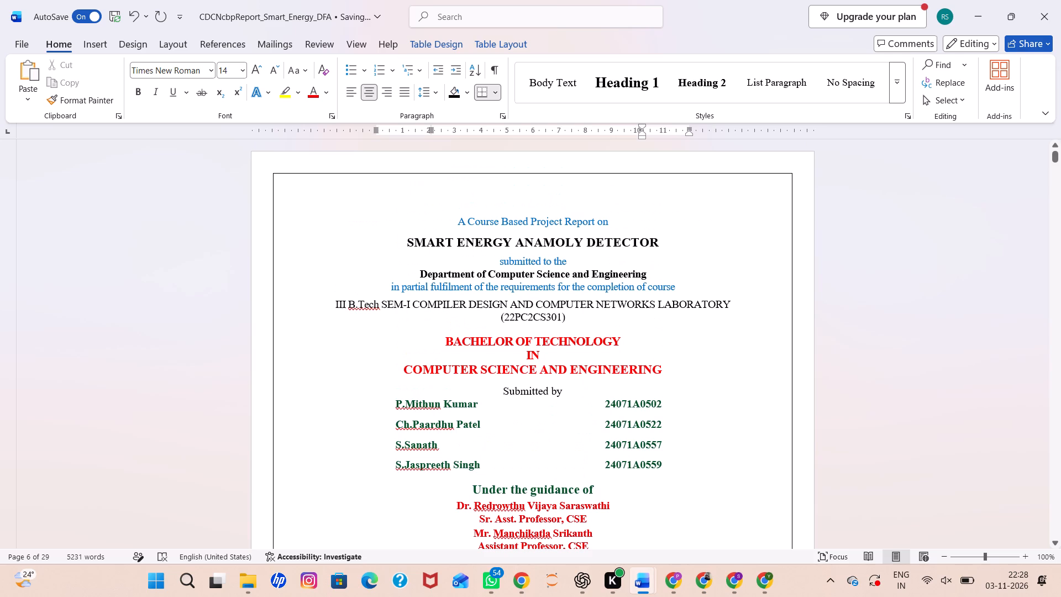
{"action": "right_click", "coordinate": [674, 439]}
{"action": "scroll", "coordinate": [674, 439], "scroll_direction": "down", "scroll_amount": 6}
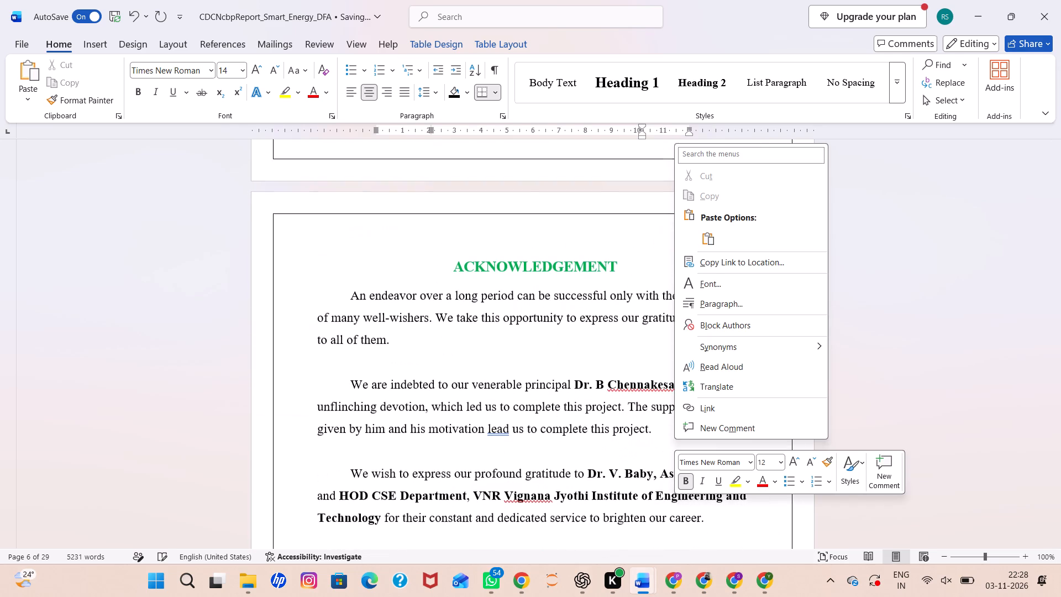
{"action": "left_click", "coordinate": [979, 350]}
{"action": "scroll", "coordinate": [810, 354], "scroll_direction": "down", "scroll_amount": 3}
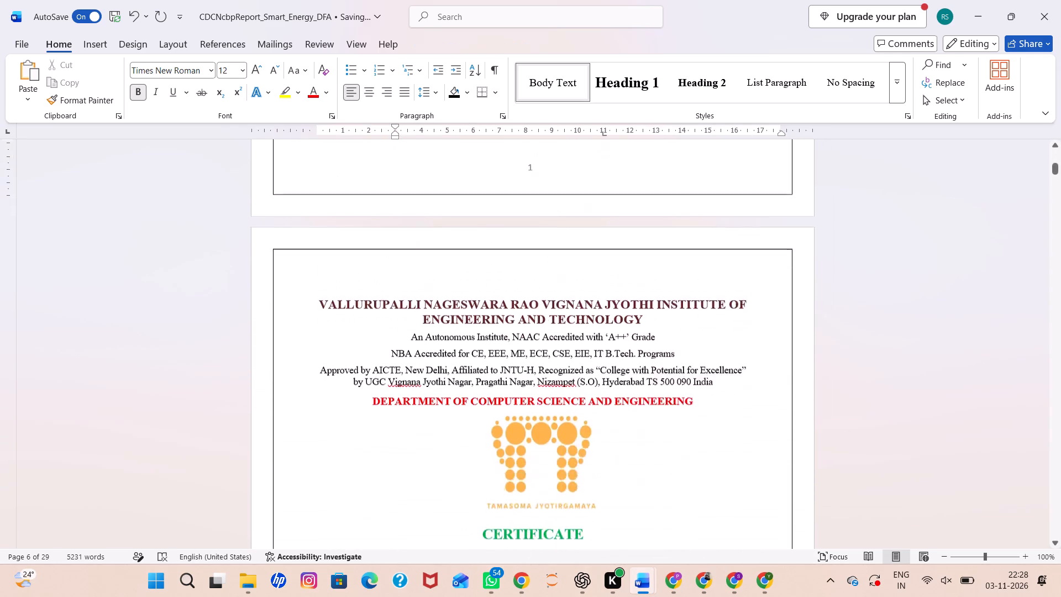
{"action": "scroll", "coordinate": [810, 354], "scroll_direction": "down", "scroll_amount": 10}
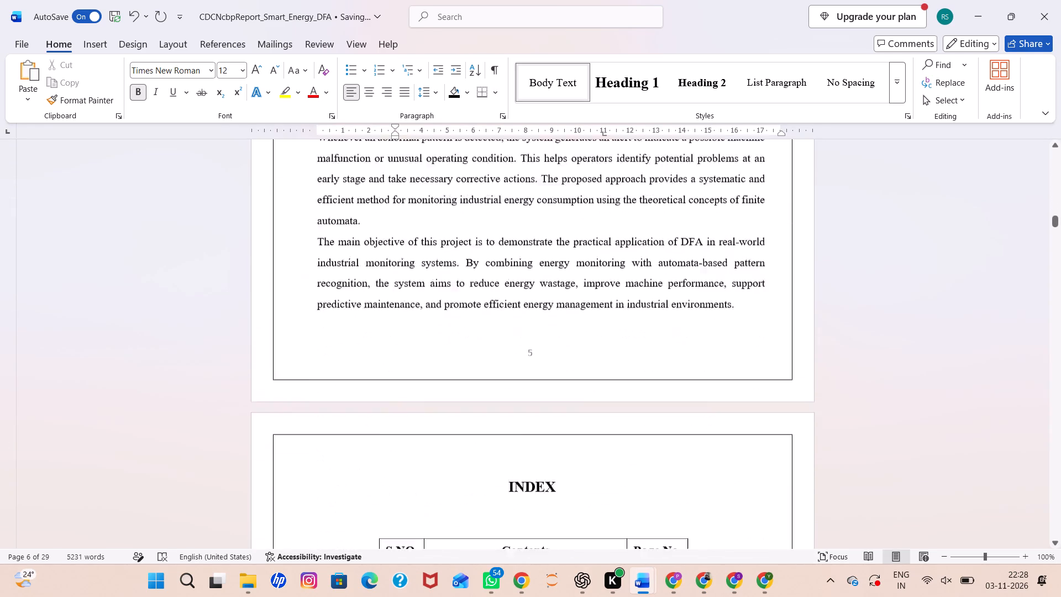
{"action": "scroll", "coordinate": [810, 354], "scroll_direction": "down", "scroll_amount": 2}
{"action": "left_click", "coordinate": [670, 249]}
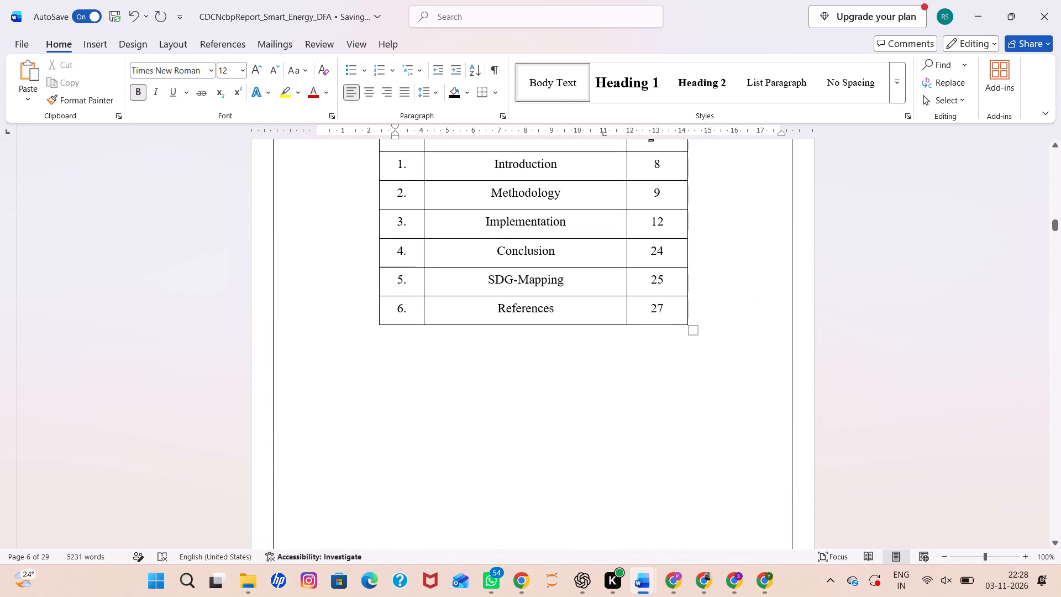
{"action": "key", "text": "BackSpace"}
{"action": "key", "text": "6"}
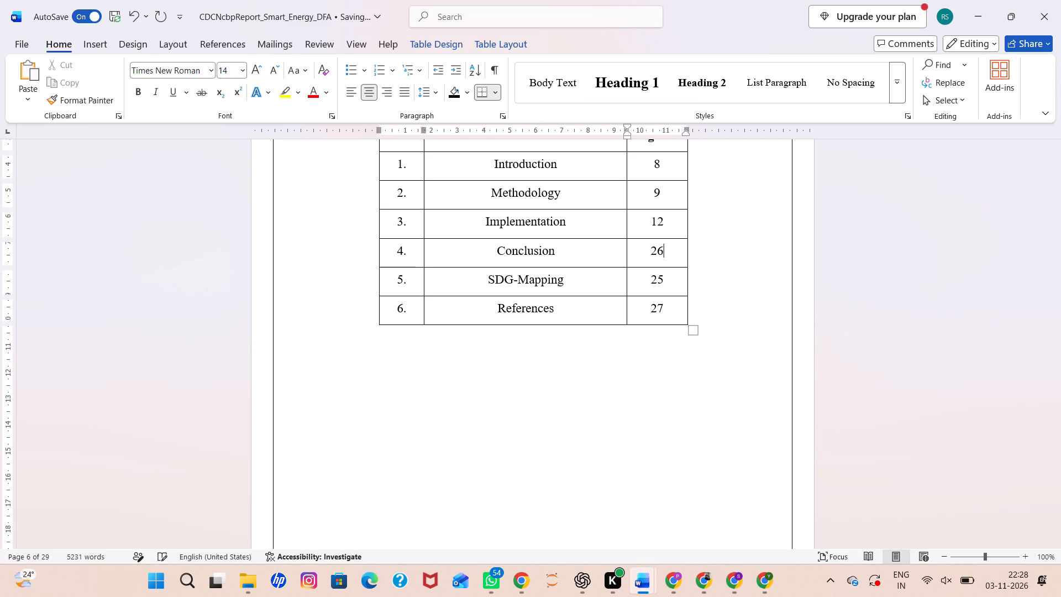
{"action": "left_click", "coordinate": [667, 278]}
{"action": "key", "text": "BackSpace"}
{"action": "key", "text": "7"}
{"action": "left_click", "coordinate": [665, 307]}
{"action": "key", "text": "BackSpace"}
{"action": "key", "text": "9"}
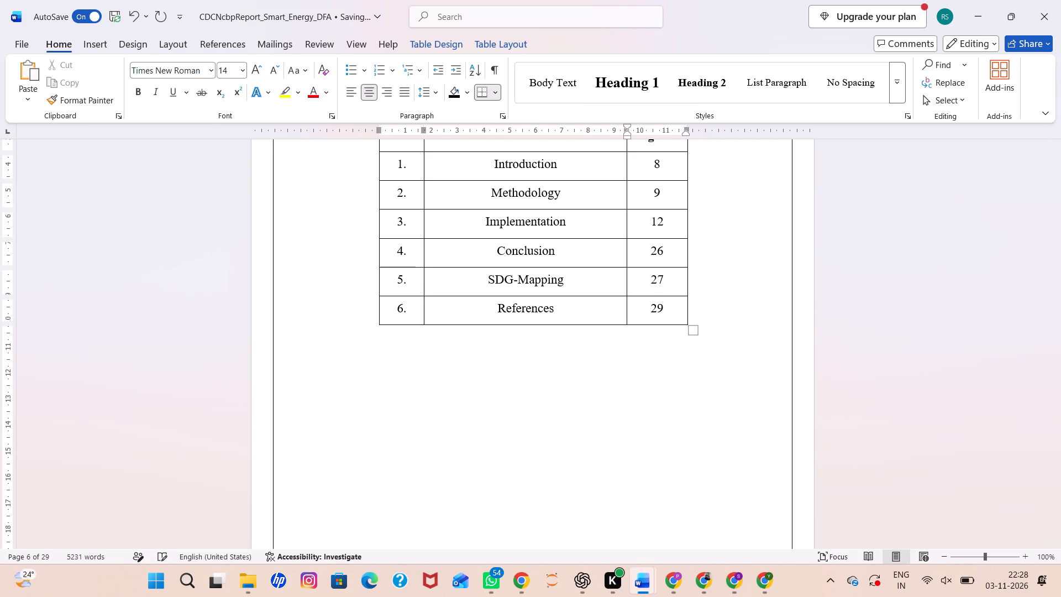
Review the page numbers in the Index table and in the List of Figures.
{"action": "scroll", "coordinate": [665, 307], "scroll_direction": "up", "scroll_amount": 1}
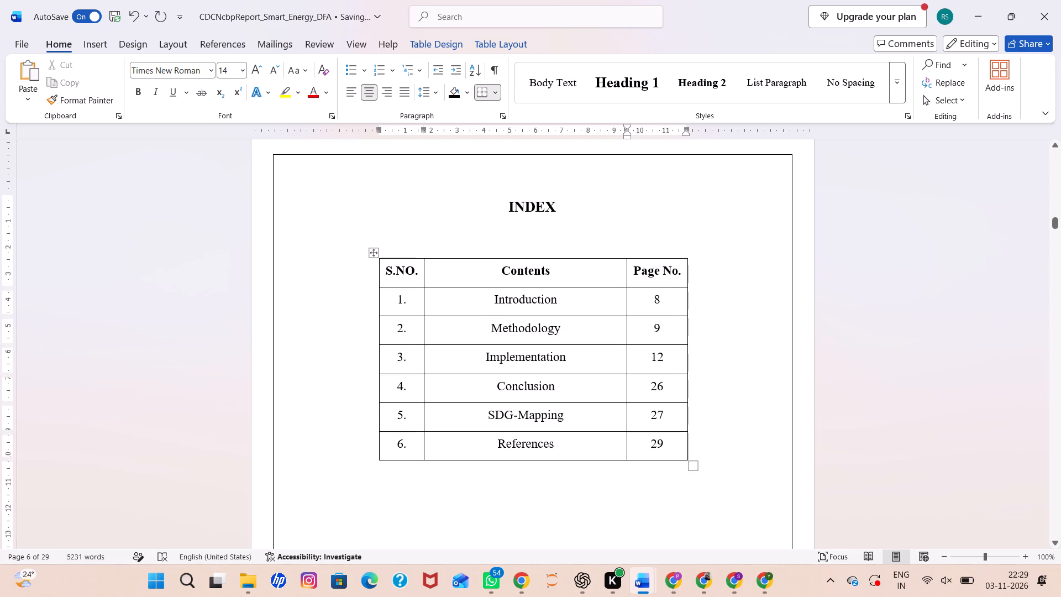
{"action": "scroll", "coordinate": [665, 307], "scroll_direction": "down", "scroll_amount": 7}
{"action": "scroll", "coordinate": [665, 307], "scroll_direction": "up", "scroll_amount": 10}
{"action": "scroll", "coordinate": [665, 307], "scroll_direction": "down", "scroll_amount": 7}
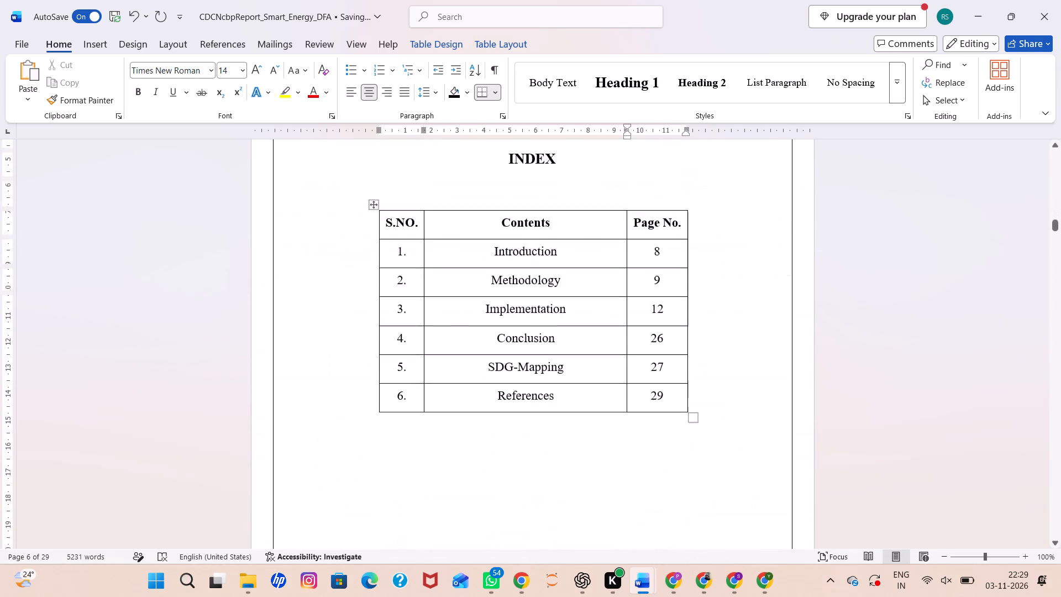
{"action": "scroll", "coordinate": [665, 307], "scroll_direction": "down", "scroll_amount": 3}
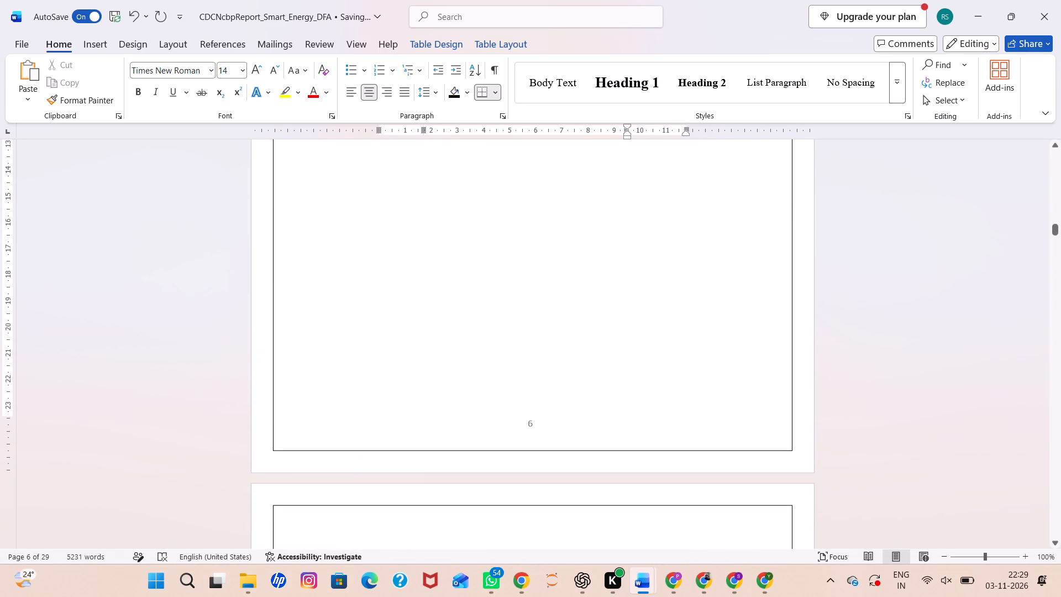
{"action": "scroll", "coordinate": [665, 307], "scroll_direction": "down", "scroll_amount": 2}
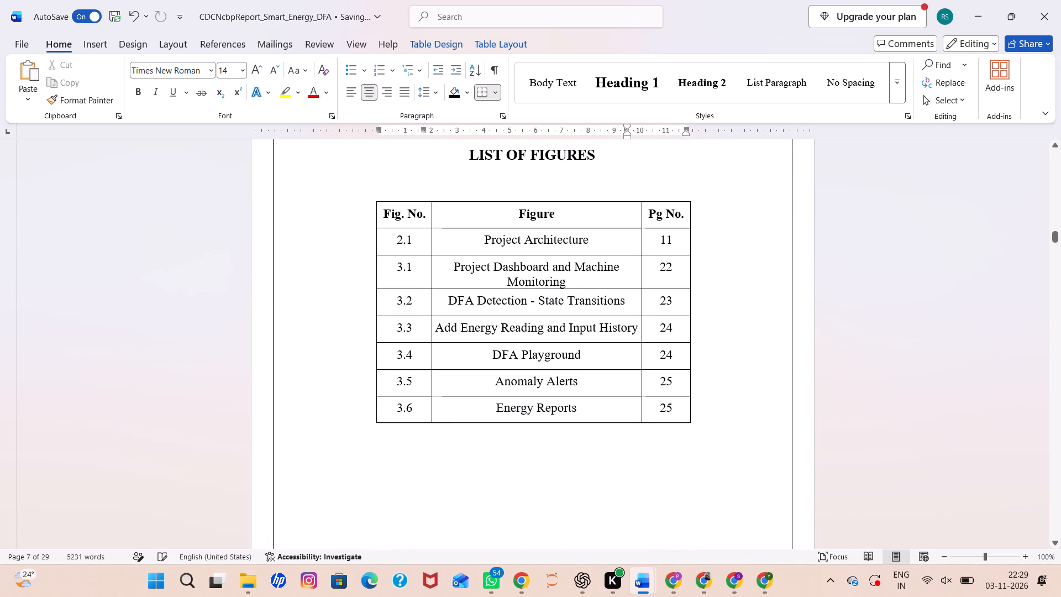
{"action": "scroll", "coordinate": [665, 307], "scroll_direction": "up", "scroll_amount": 4}
{"action": "scroll", "coordinate": [665, 307], "scroll_direction": "down", "scroll_amount": 1}
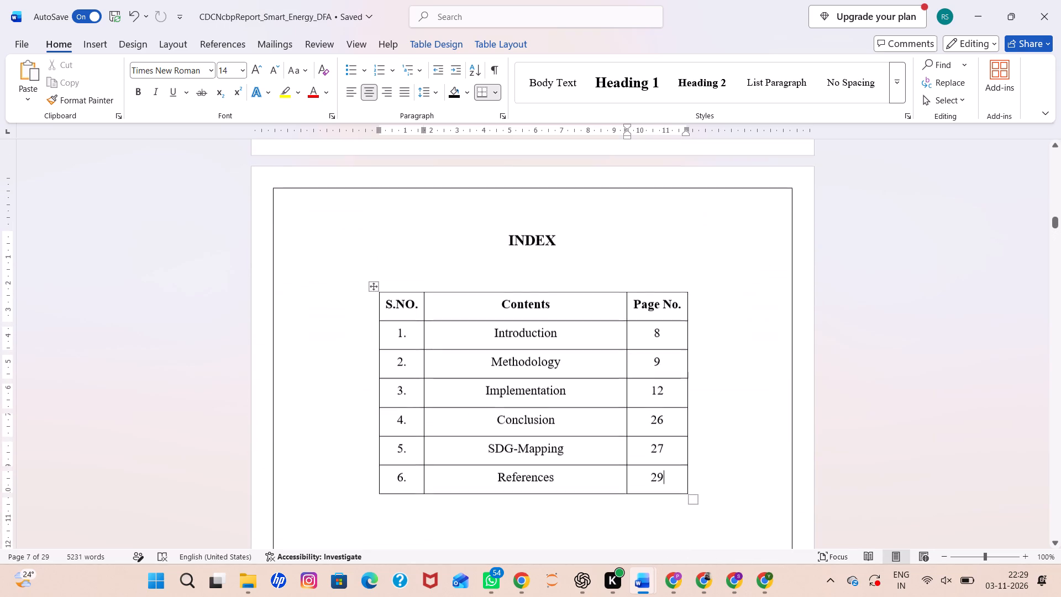
{"action": "scroll", "coordinate": [665, 307], "scroll_direction": "down", "scroll_amount": 6}
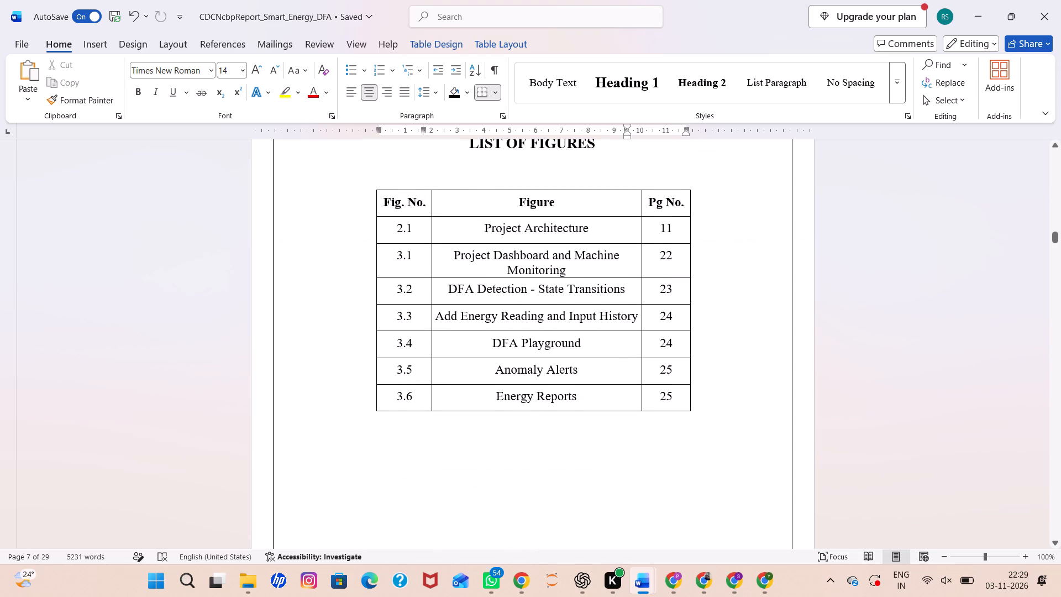
Check the pages of Fig. 3.4 DFA Playground, Fig. 3.6 Energy Reports and the Conclusion section against the listed numbers.
{"action": "scroll", "coordinate": [665, 307], "scroll_direction": "down", "scroll_amount": 7}
{"action": "scroll", "coordinate": [665, 307], "scroll_direction": "down", "scroll_amount": 16}
{"action": "scroll", "coordinate": [665, 307], "scroll_direction": "down", "scroll_amount": 5}
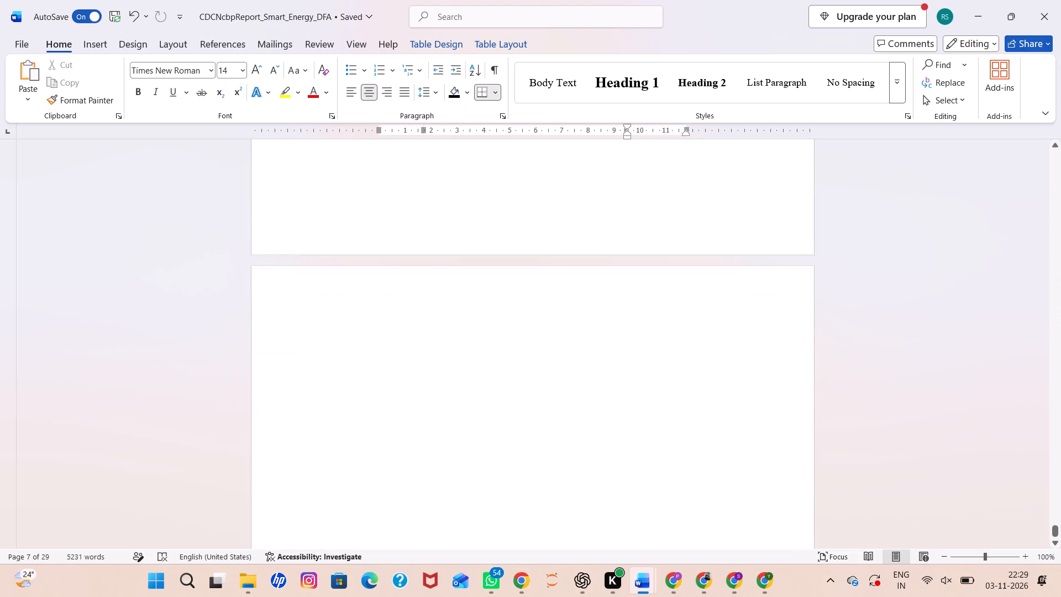
{"action": "scroll", "coordinate": [665, 307], "scroll_direction": "up", "scroll_amount": 7}
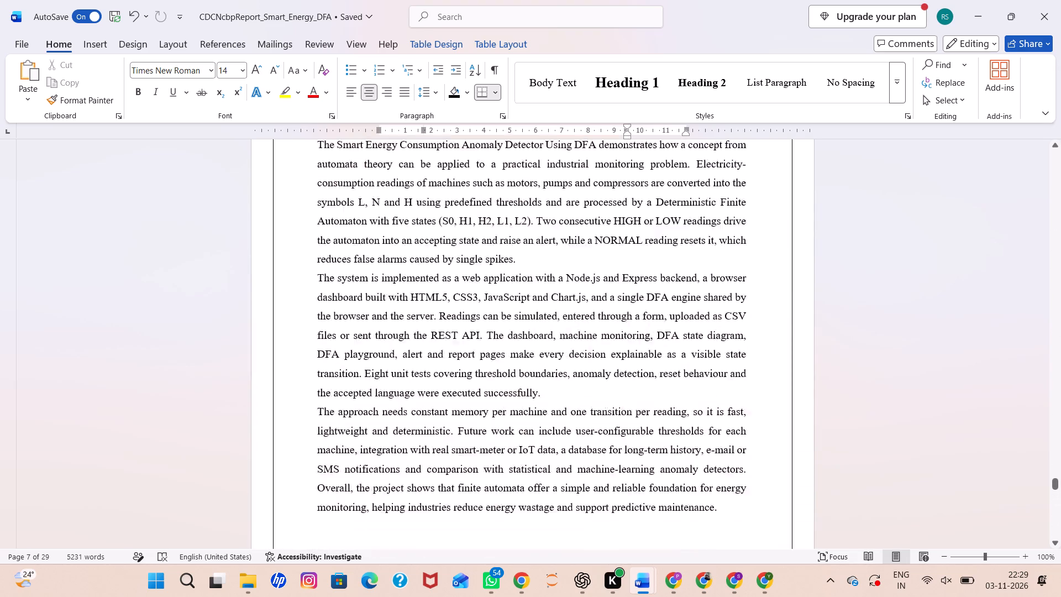
{"action": "scroll", "coordinate": [665, 307], "scroll_direction": "up", "scroll_amount": 3}
{"action": "scroll", "coordinate": [665, 307], "scroll_direction": "down", "scroll_amount": 4}
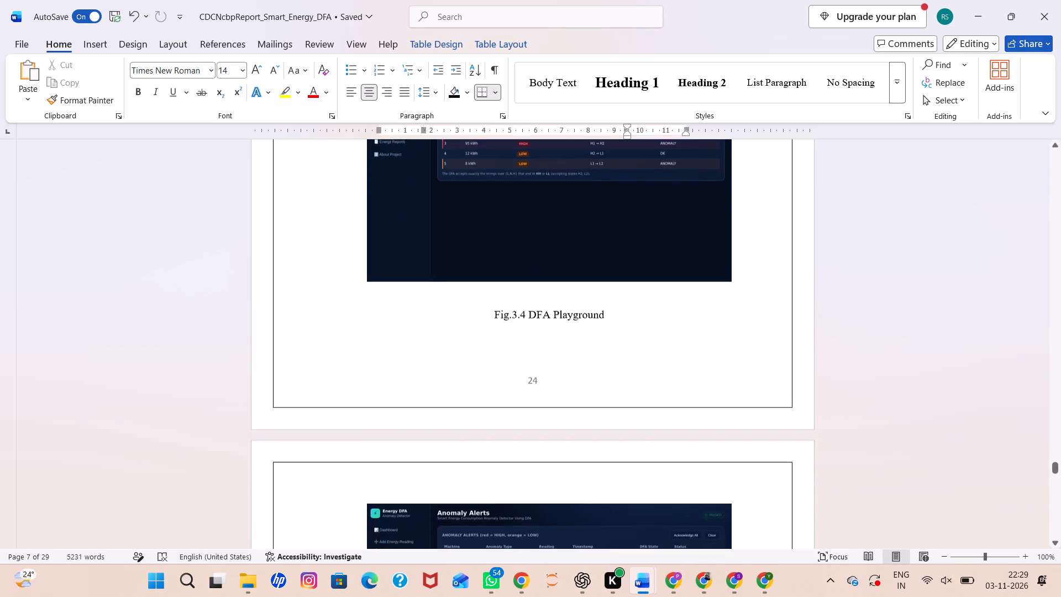
{"action": "scroll", "coordinate": [665, 307], "scroll_direction": "down", "scroll_amount": 4}
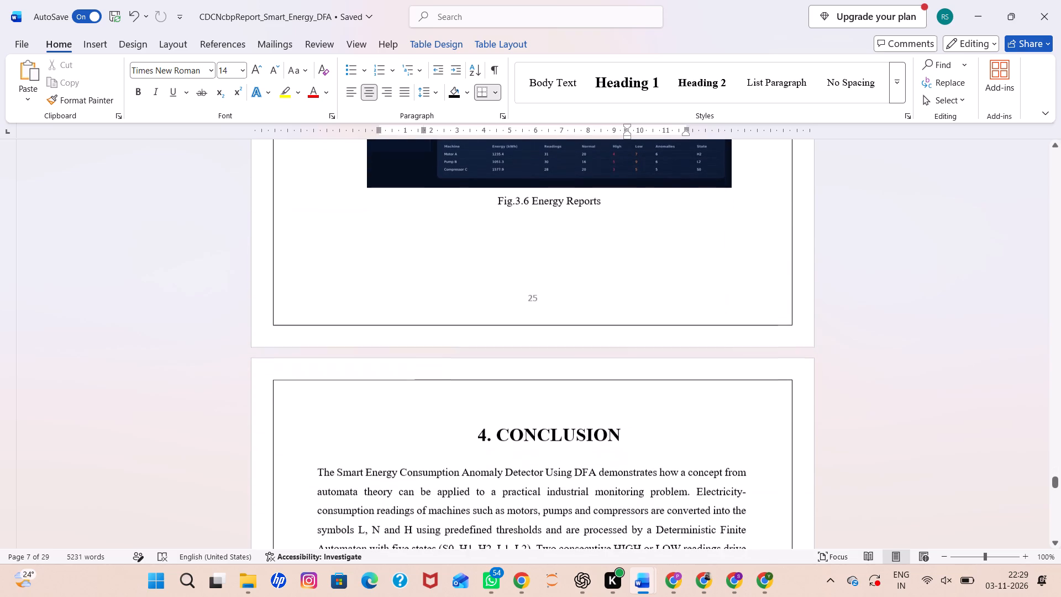
Save the report document.
{"action": "key", "text": "ctrl+s"}
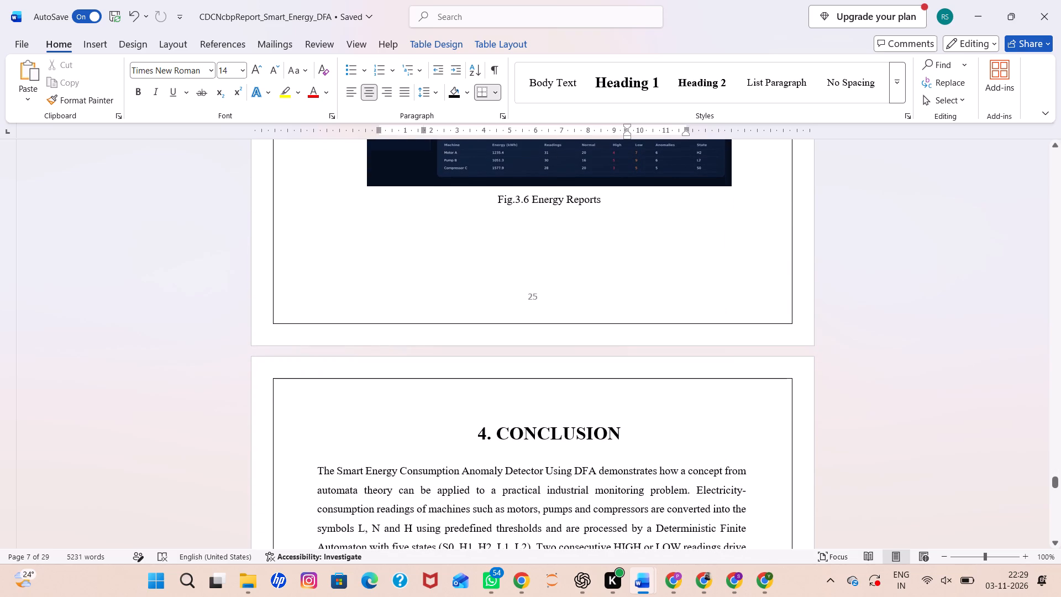
Print all pages of the report as one copy with the Microsoft Print to PDF printer.
{"action": "left_click", "coordinate": [25, 44]}
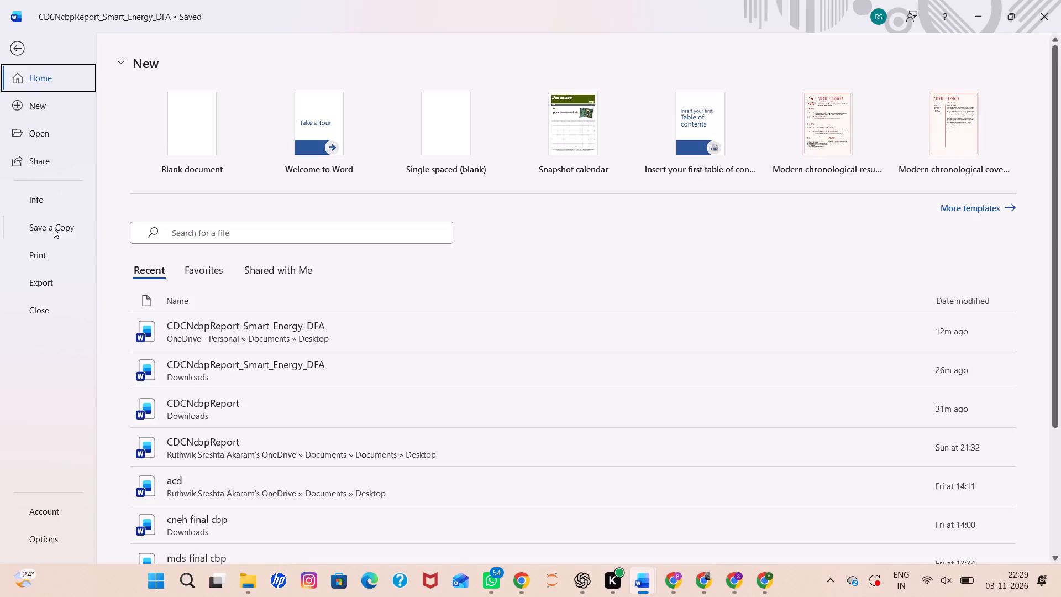
{"action": "left_click", "coordinate": [54, 228]}
{"action": "left_click", "coordinate": [48, 261]}
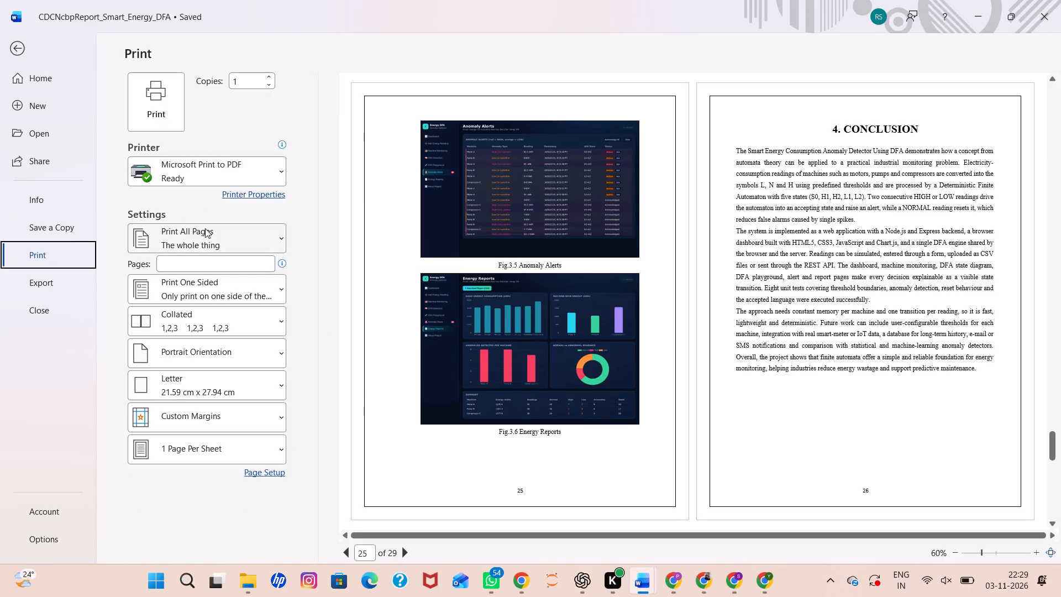
{"action": "left_click", "coordinate": [241, 170]}
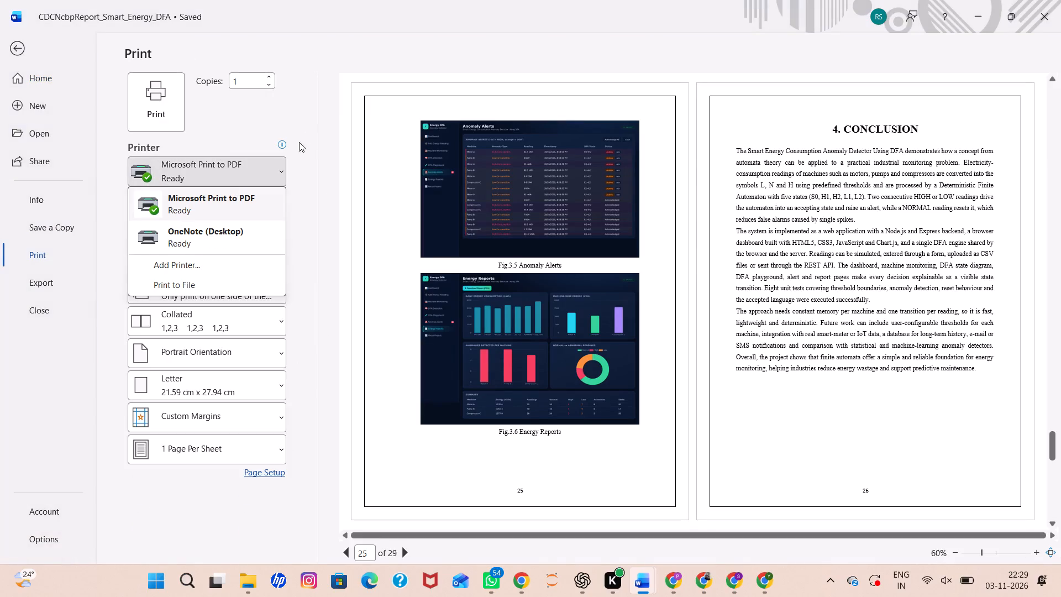
{"action": "left_click", "coordinate": [309, 131]}
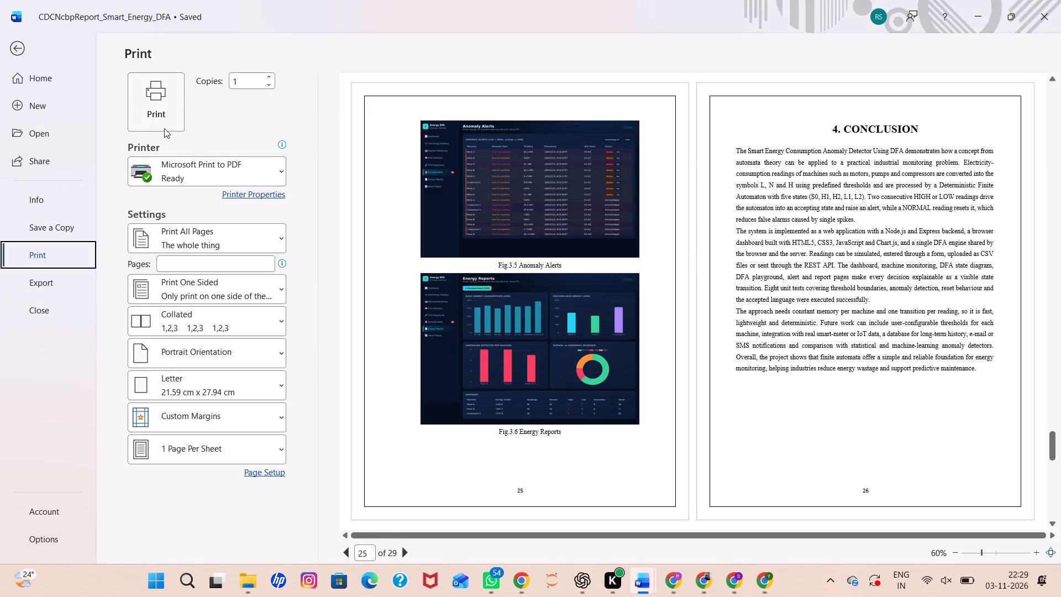
{"action": "left_click", "coordinate": [164, 128]}
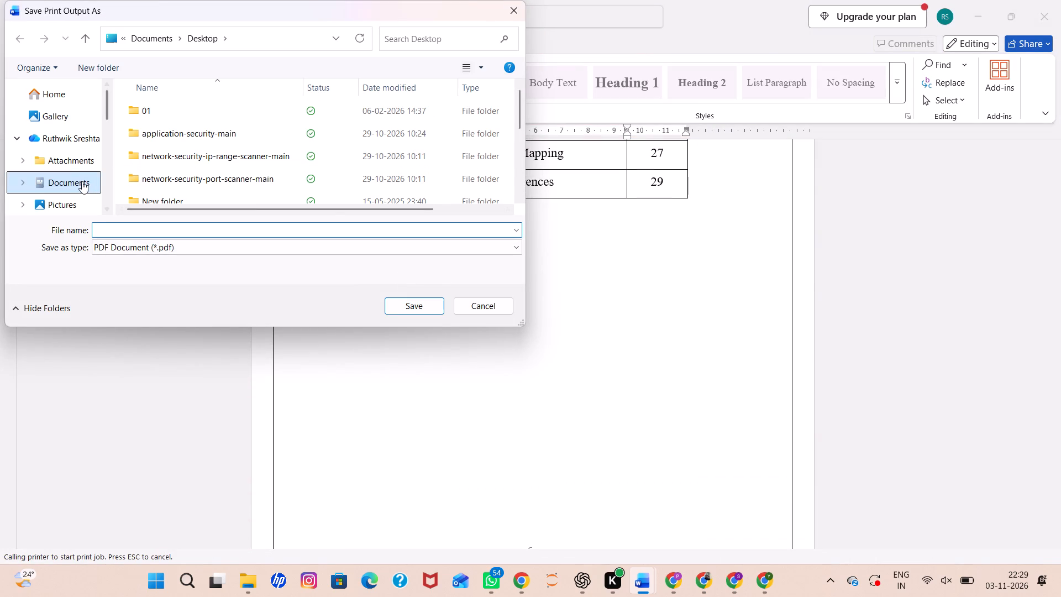
Browse the folder locations for a place to save the PDF print output.
{"action": "scroll", "coordinate": [82, 181], "scroll_direction": "down", "scroll_amount": 1}
{"action": "scroll", "coordinate": [85, 158], "scroll_direction": "up", "scroll_amount": 1}
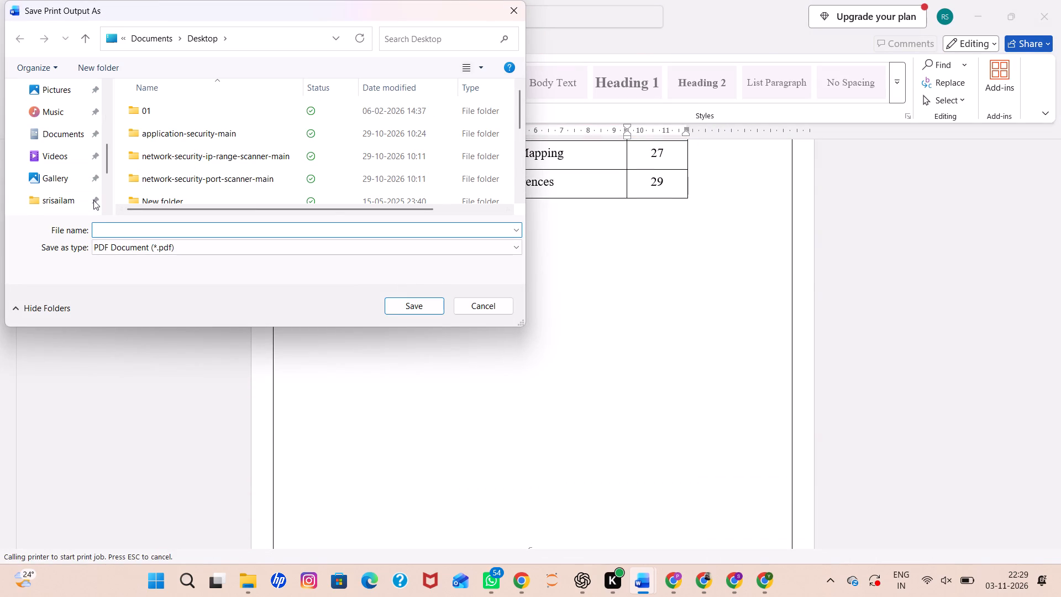
{"action": "scroll", "coordinate": [78, 159], "scroll_direction": "up", "scroll_amount": 1}
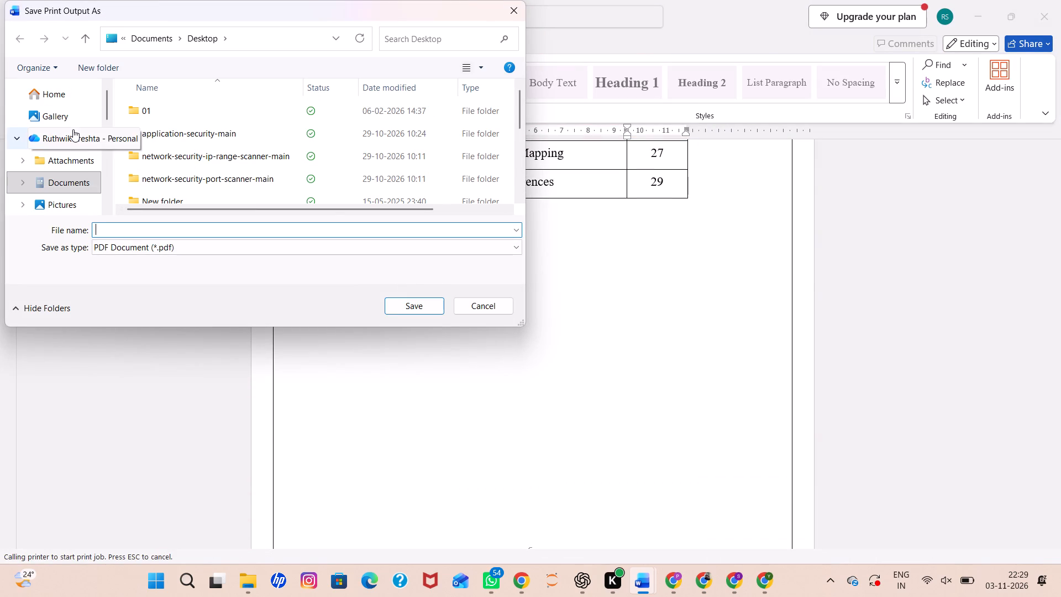
{"action": "scroll", "coordinate": [73, 129], "scroll_direction": "down", "scroll_amount": 2}
{"action": "scroll", "coordinate": [73, 129], "scroll_direction": "up", "scroll_amount": 1}
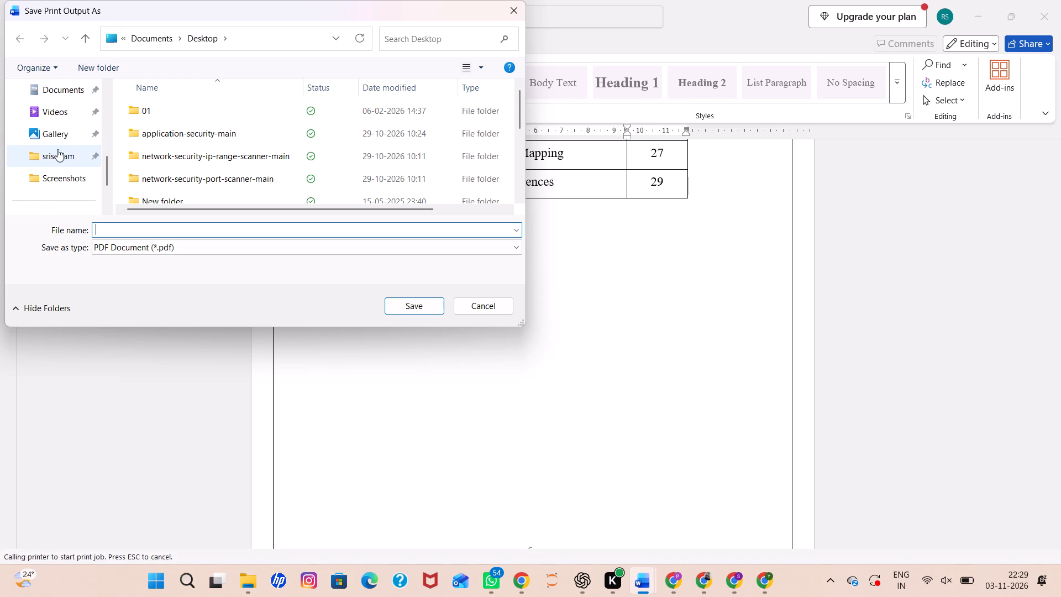
{"action": "scroll", "coordinate": [67, 175], "scroll_direction": "down", "scroll_amount": 1}
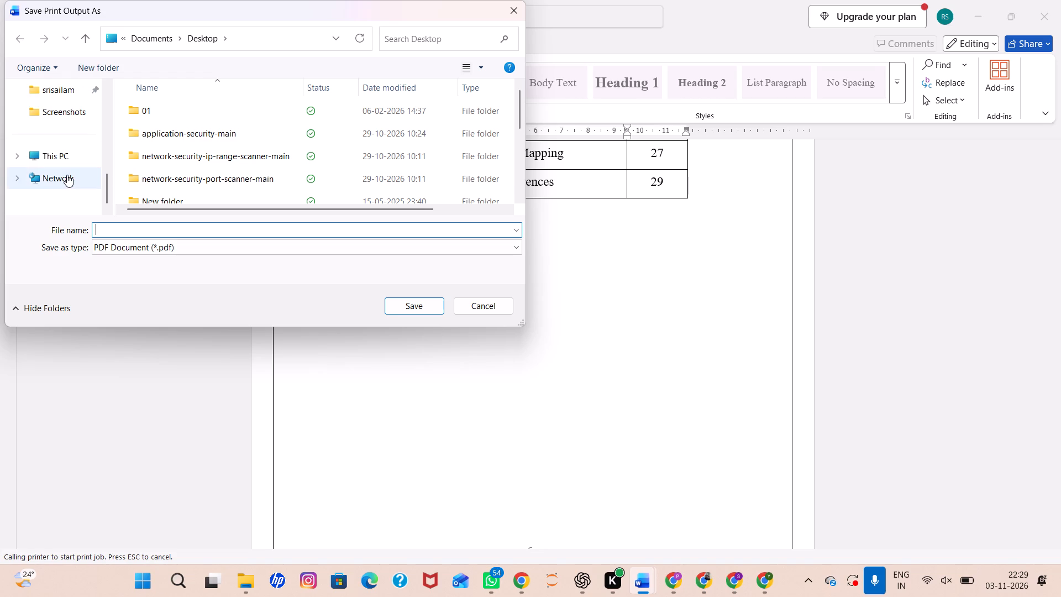
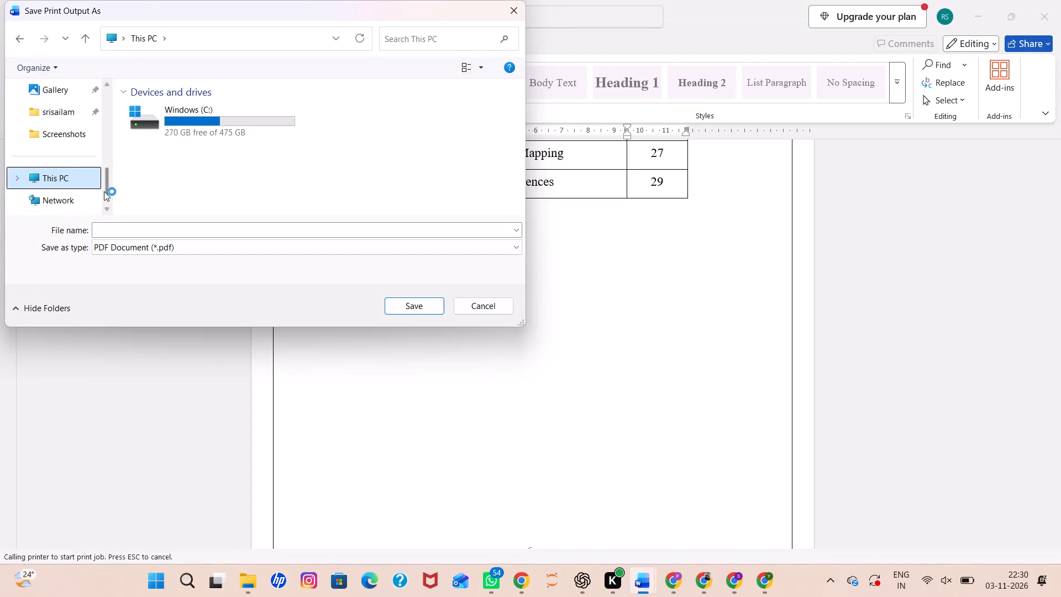
Save the PDF print output to the Desktop folder with the file name cbp acd.
{"action": "scroll", "coordinate": [57, 144], "scroll_direction": "up", "scroll_amount": 1}
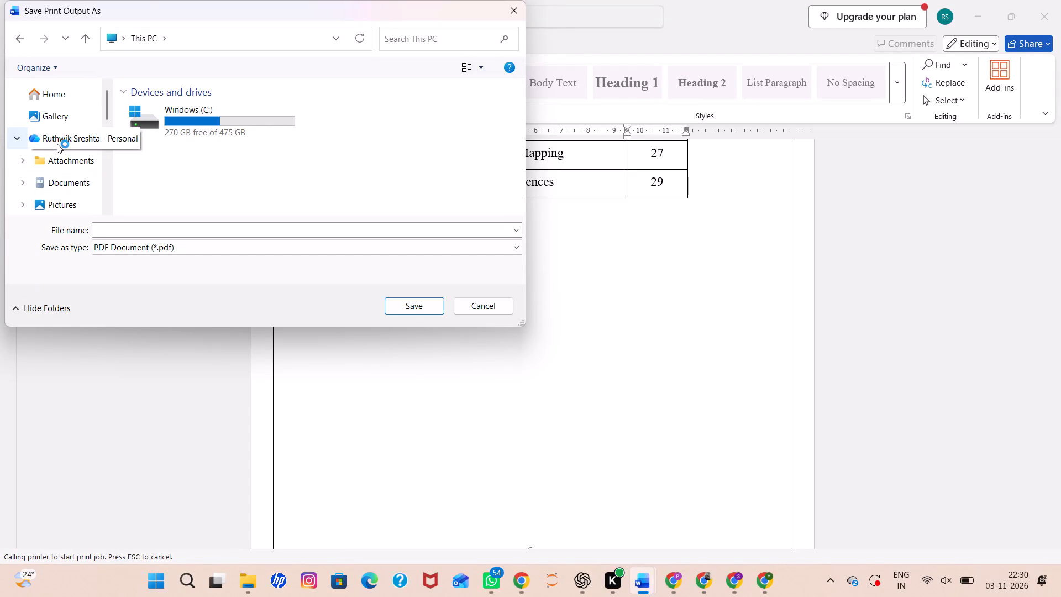
{"action": "scroll", "coordinate": [65, 139], "scroll_direction": "down", "scroll_amount": 1}
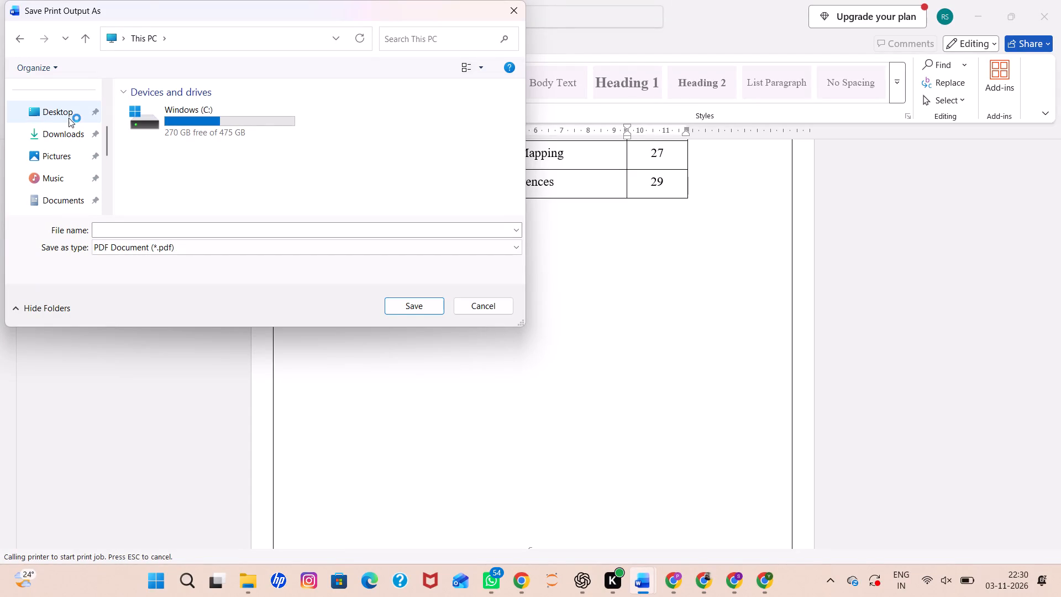
{"action": "double_click", "coordinate": [70, 116]}
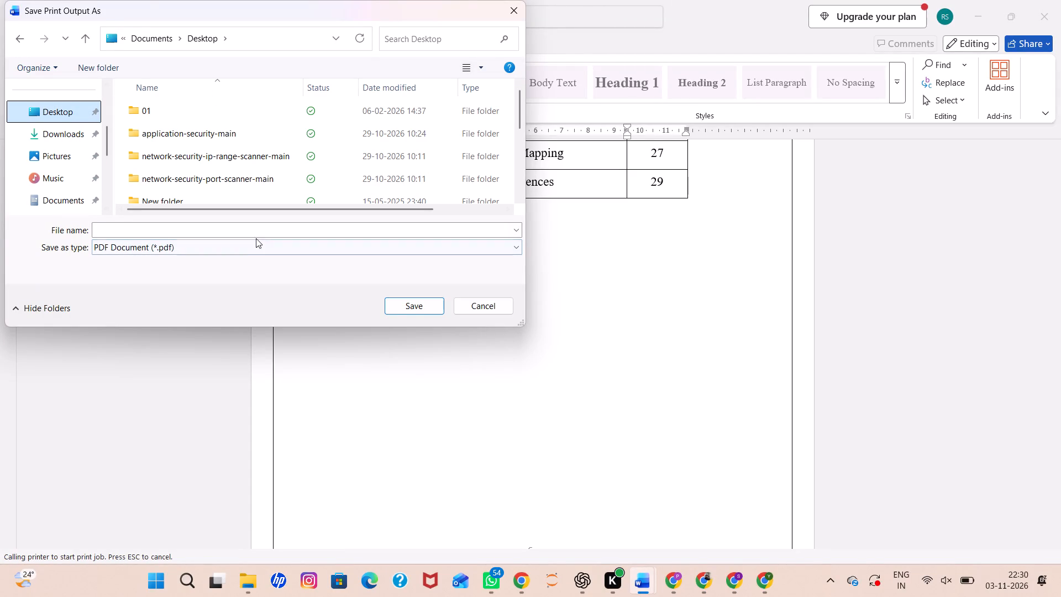
{"action": "left_click", "coordinate": [258, 229]}
{"action": "type", "text": "cb"}
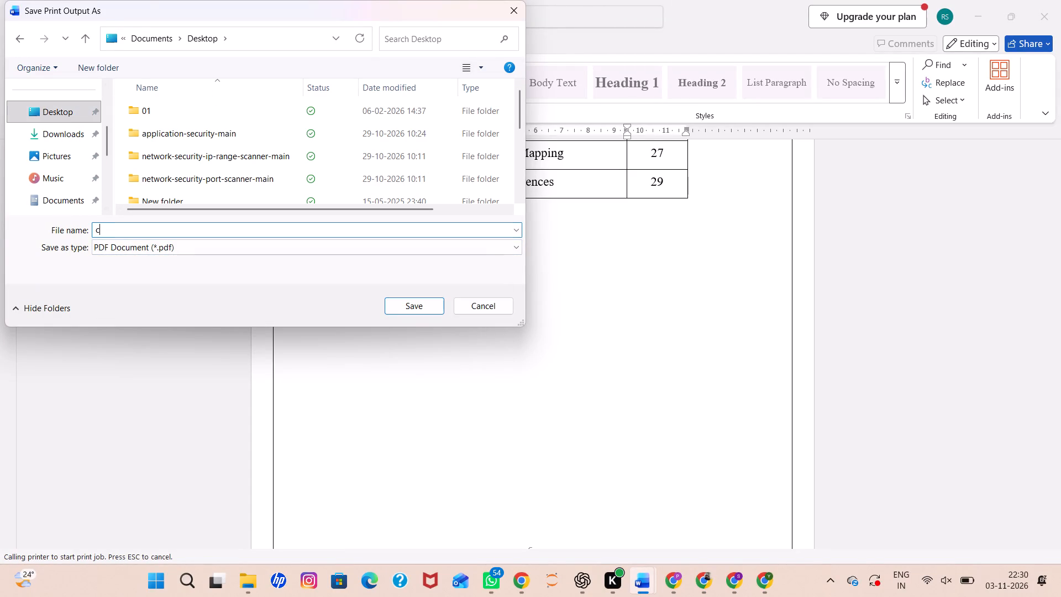
{"action": "type", "text": "p acd"}
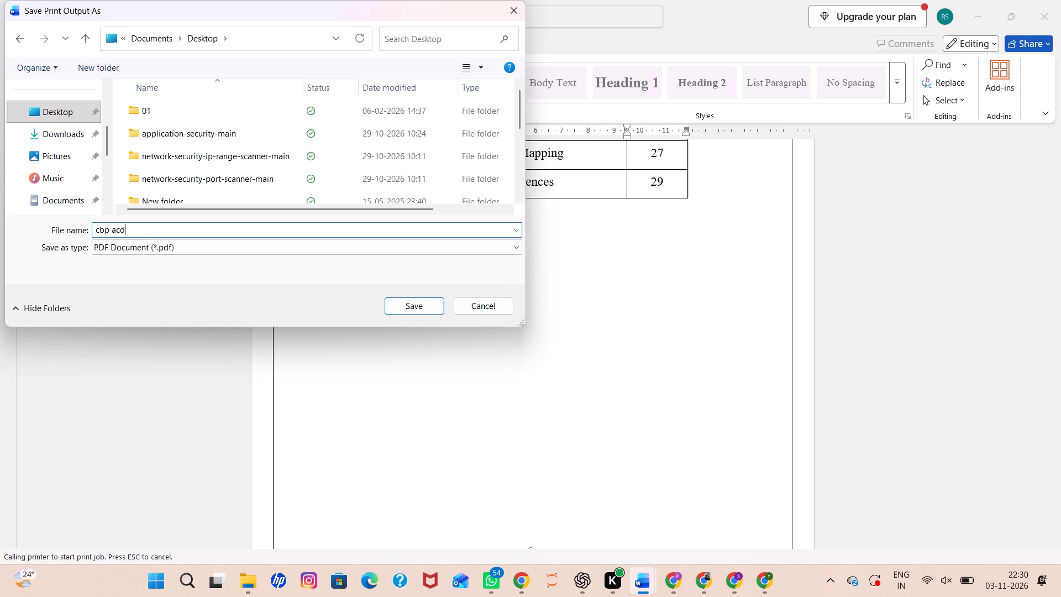
{"action": "key", "text": "Return"}
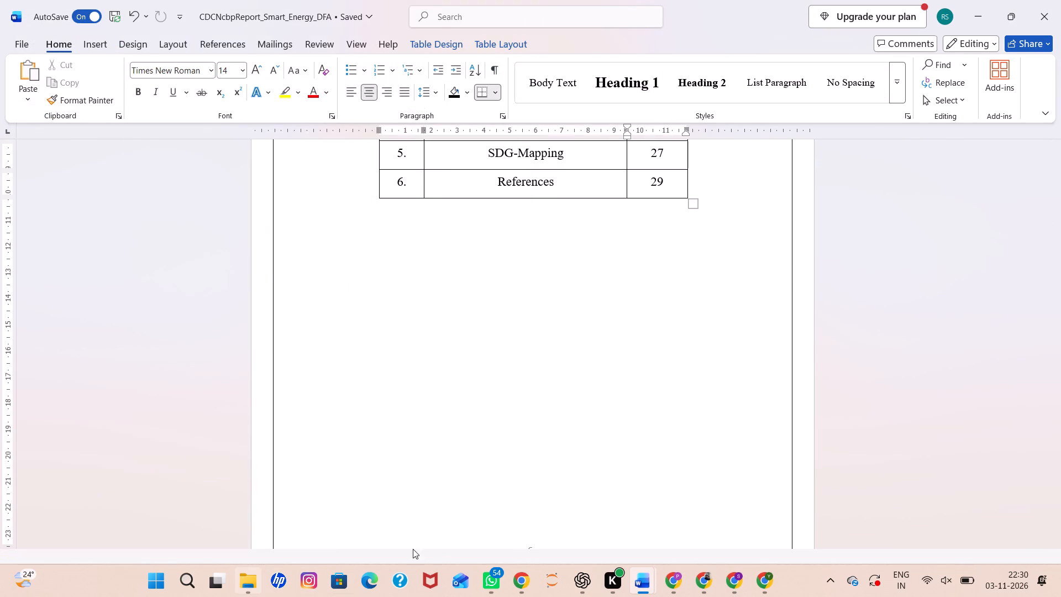
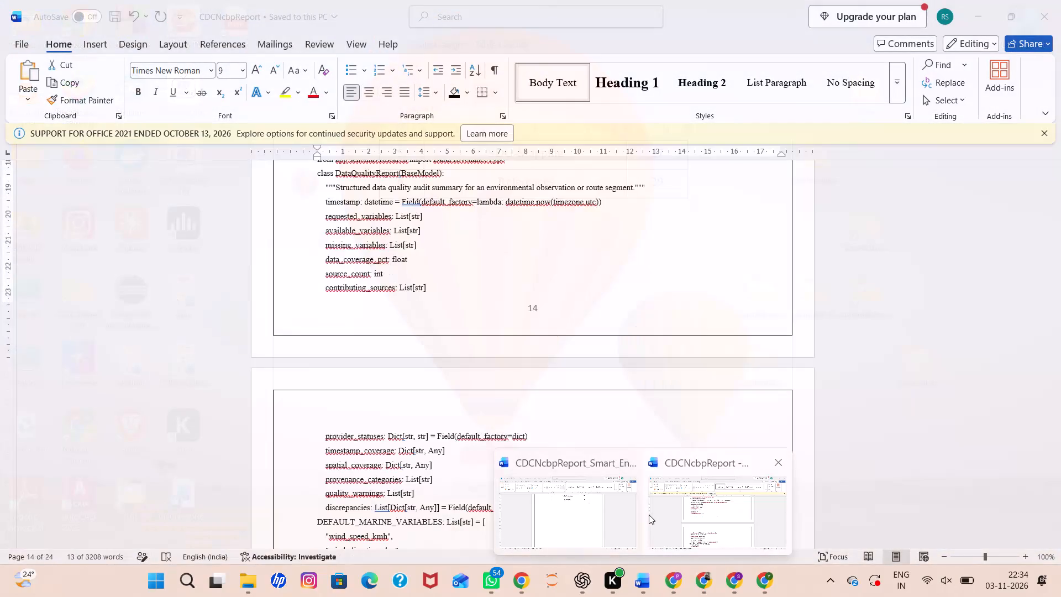
Switch to the open CDCNcbpReport document in Word.
{"action": "left_click", "coordinate": [679, 501]}
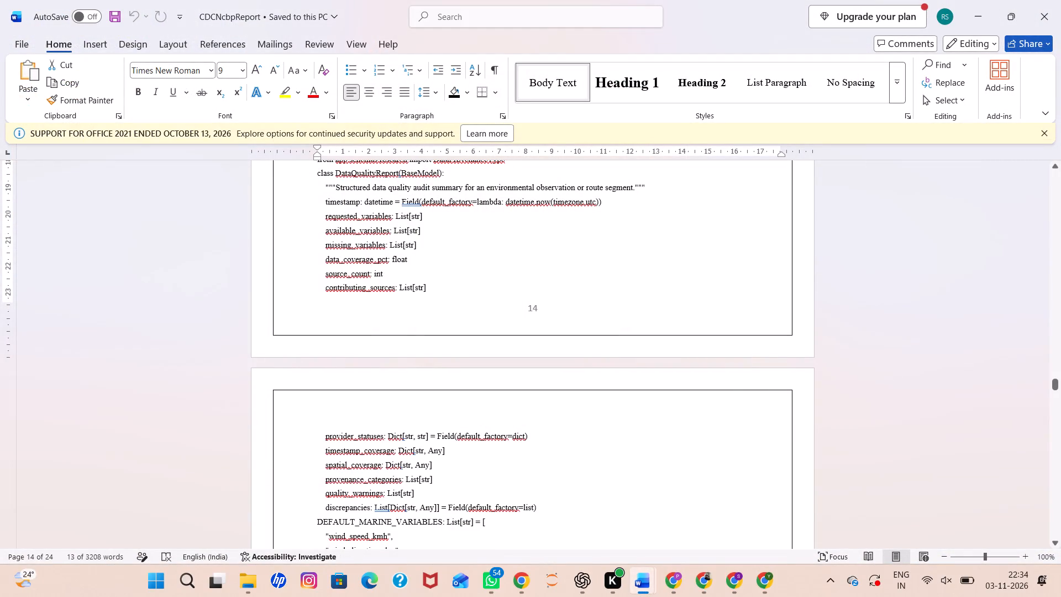
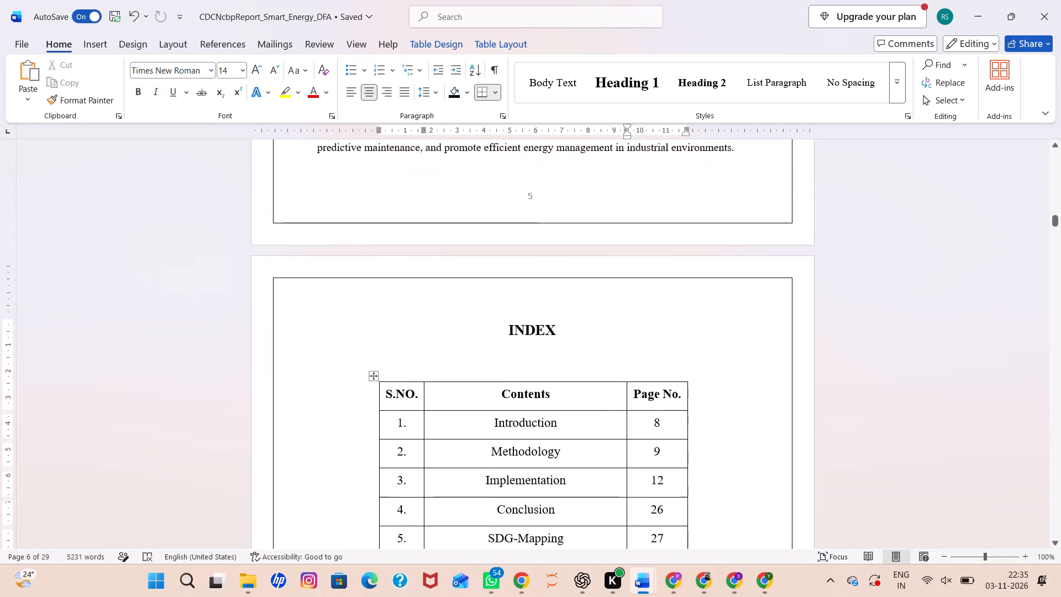
Review the report's front pages, from the cover page and certificate through the Index and List of Figures.
{"action": "scroll", "coordinate": [622, 317], "scroll_direction": "up", "scroll_amount": 1}
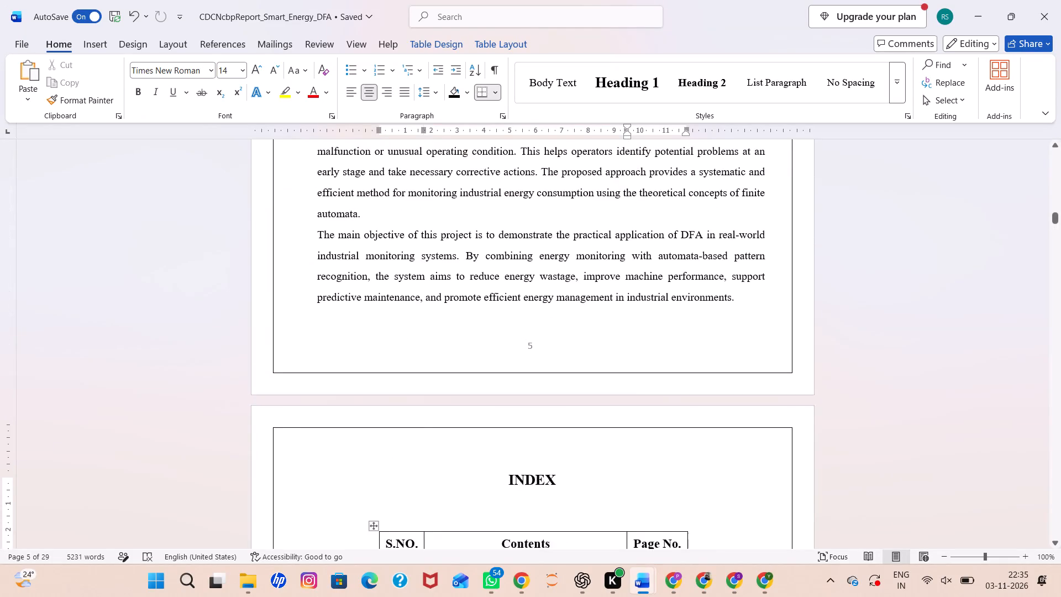
{"action": "scroll", "coordinate": [622, 317], "scroll_direction": "up", "scroll_amount": 5}
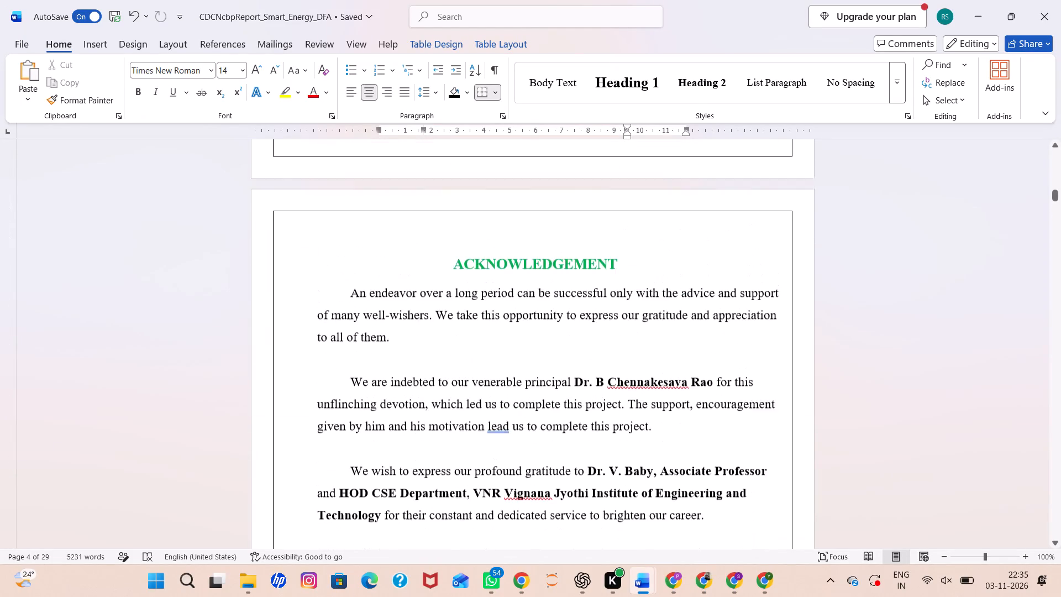
{"action": "scroll", "coordinate": [622, 317], "scroll_direction": "up", "scroll_amount": 6}
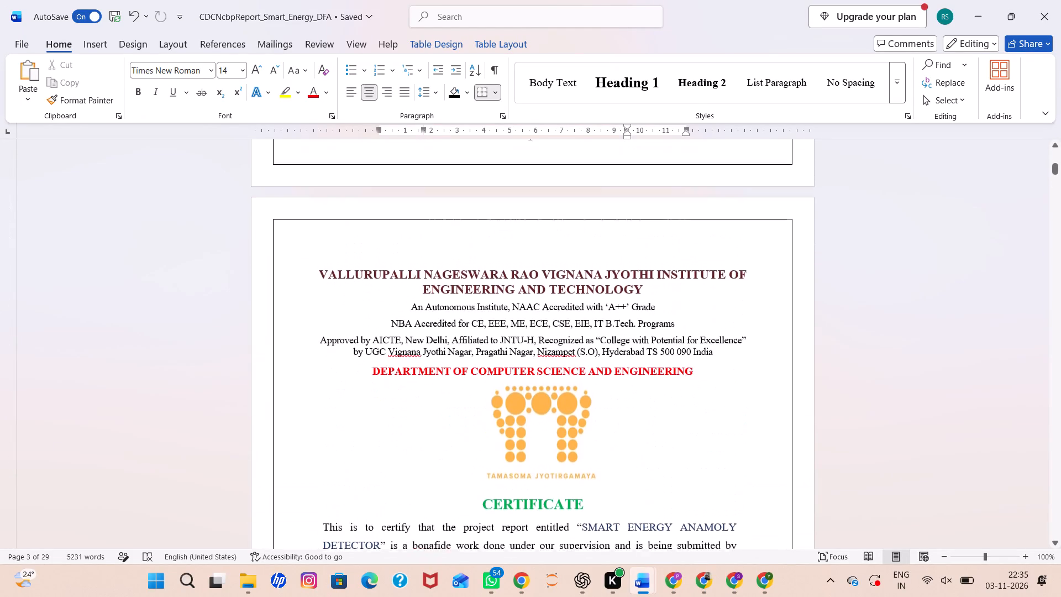
{"action": "scroll", "coordinate": [622, 317], "scroll_direction": "up", "scroll_amount": 7}
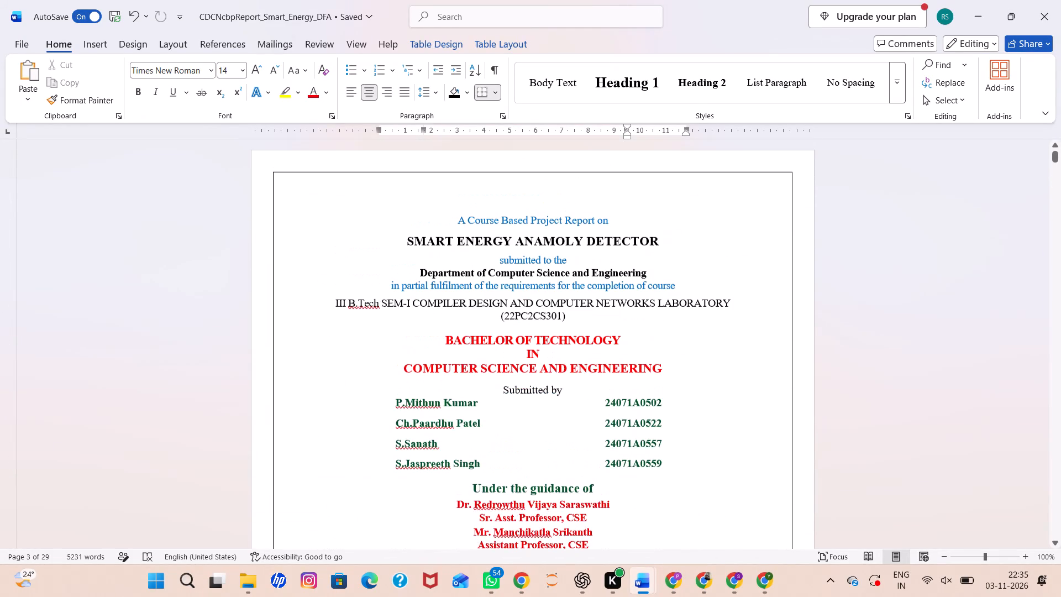
{"action": "scroll", "coordinate": [622, 317], "scroll_direction": "down", "scroll_amount": 10}
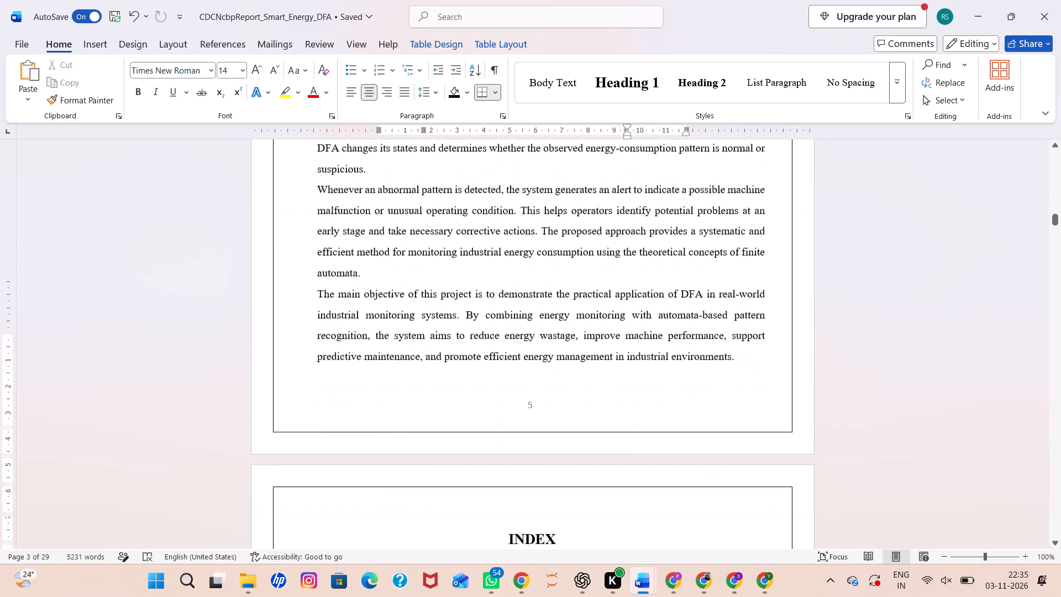
{"action": "scroll", "coordinate": [622, 317], "scroll_direction": "down", "scroll_amount": 1}
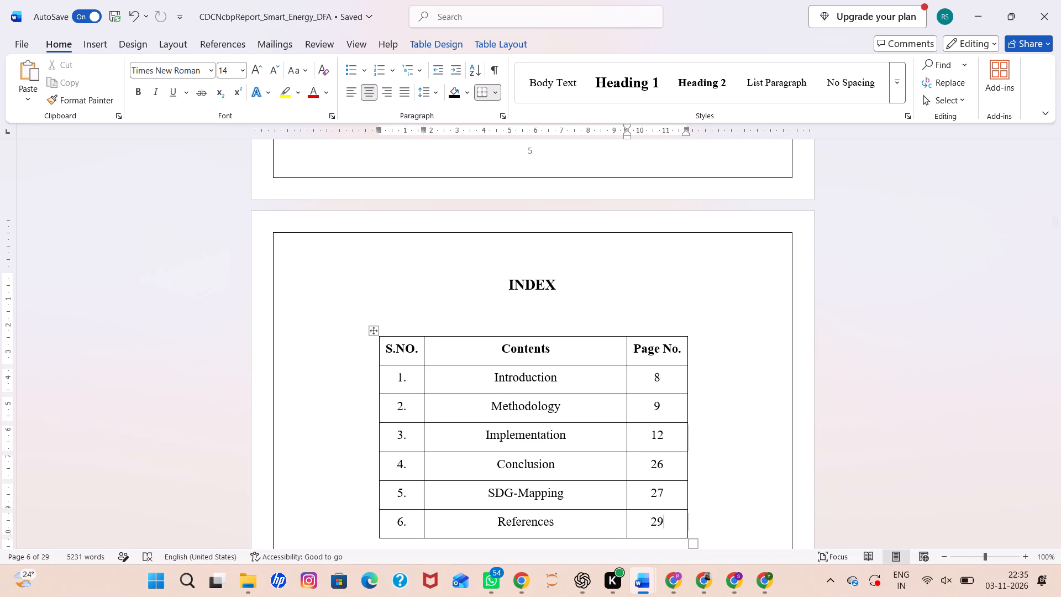
{"action": "scroll", "coordinate": [622, 317], "scroll_direction": "down", "scroll_amount": 2}
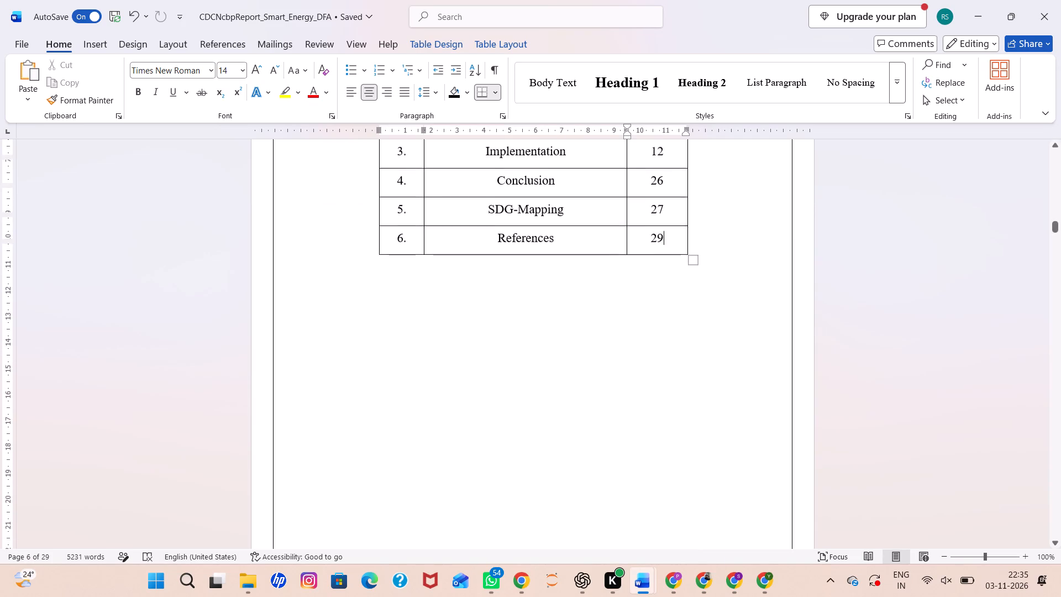
{"action": "scroll", "coordinate": [622, 317], "scroll_direction": "down", "scroll_amount": 4}
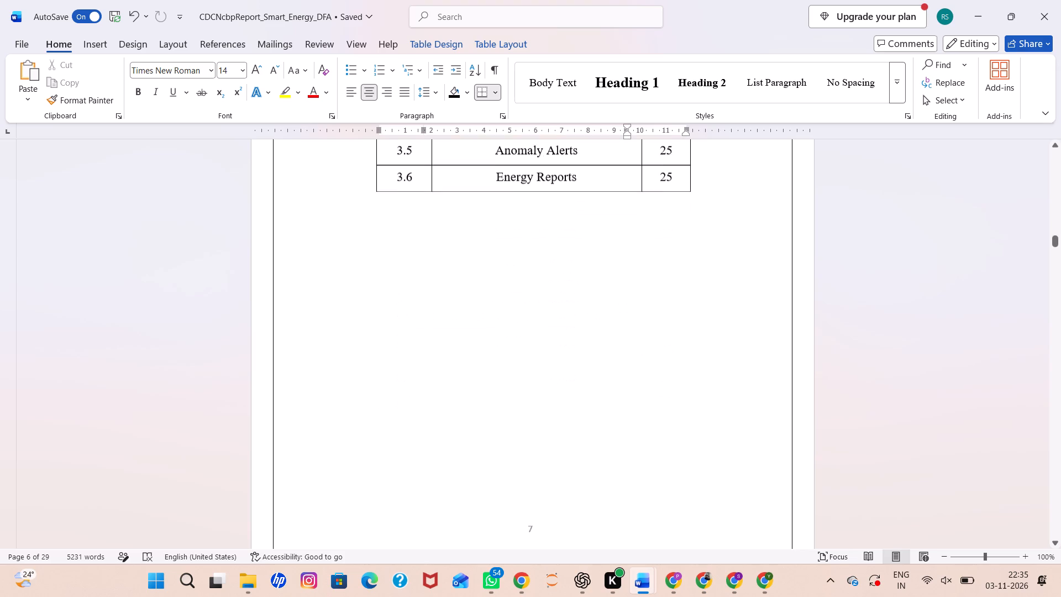
Proofread the Introduction and Methodology sections, checking their layout and page numbers.
{"action": "scroll", "coordinate": [622, 317], "scroll_direction": "down", "scroll_amount": 6}
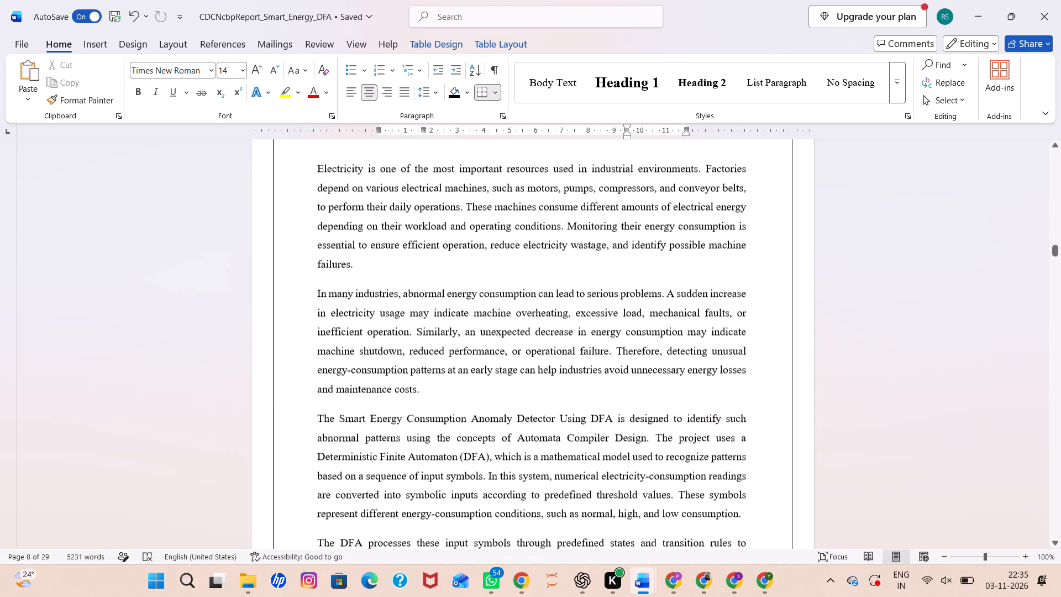
{"action": "scroll", "coordinate": [622, 317], "scroll_direction": "down", "scroll_amount": 3}
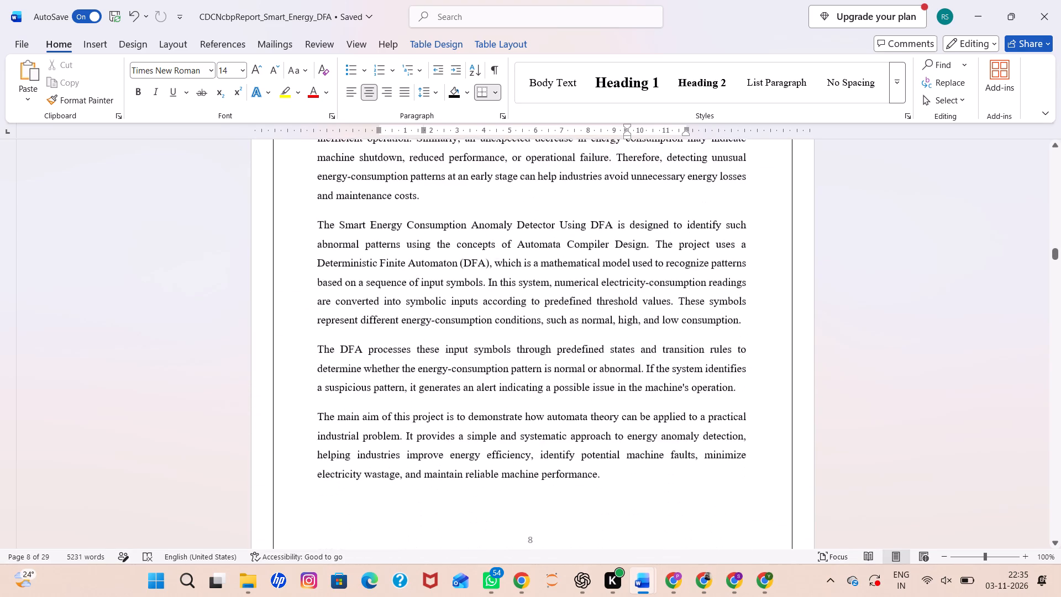
{"action": "scroll", "coordinate": [622, 317], "scroll_direction": "down", "scroll_amount": 1}
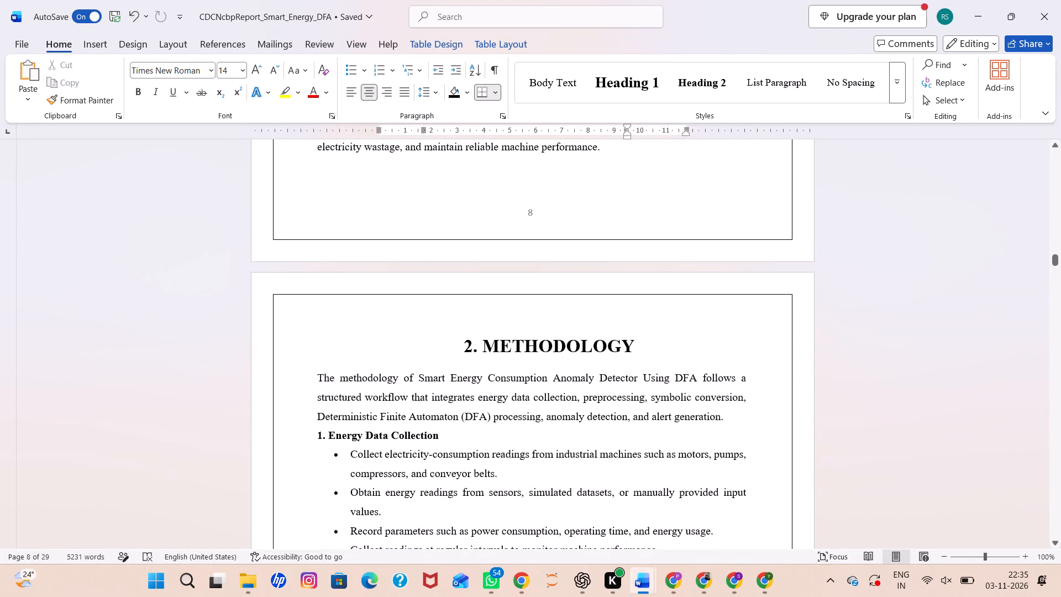
{"action": "scroll", "coordinate": [622, 317], "scroll_direction": "down", "scroll_amount": 3}
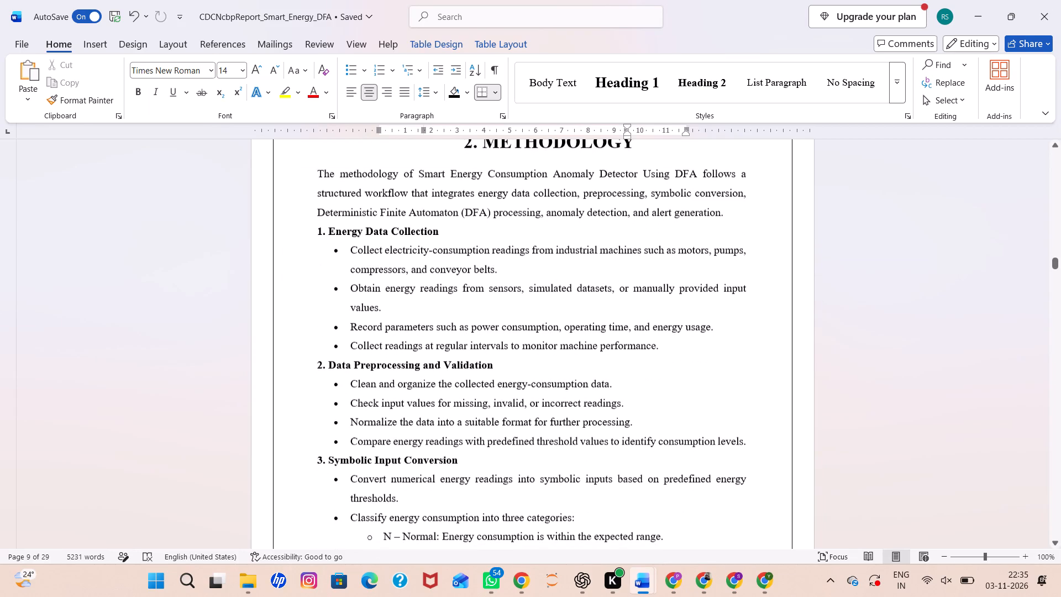
{"action": "scroll", "coordinate": [622, 317], "scroll_direction": "down", "scroll_amount": 3}
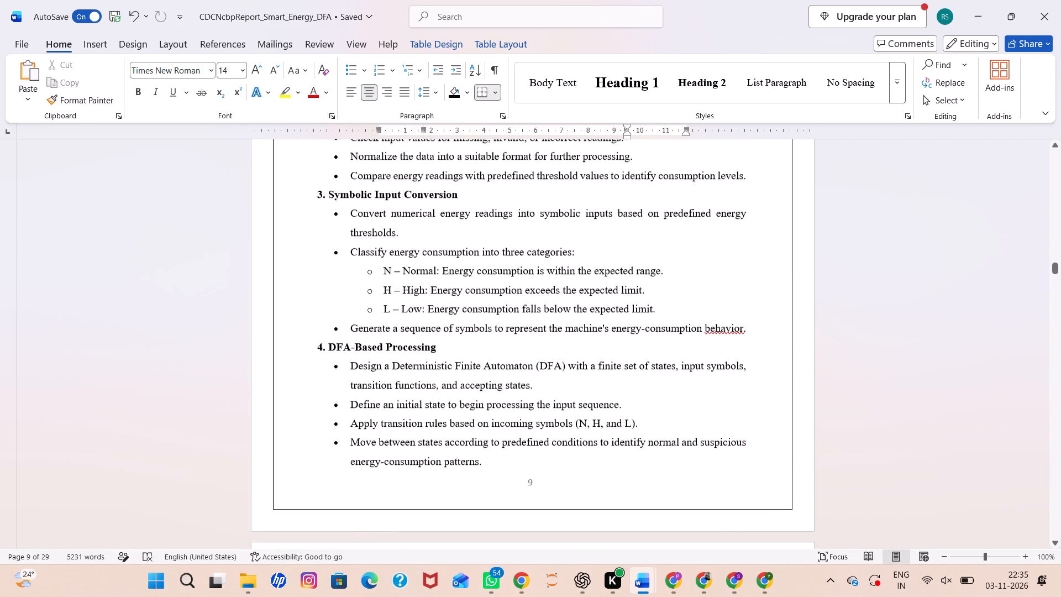
{"action": "scroll", "coordinate": [622, 317], "scroll_direction": "down", "scroll_amount": 1}
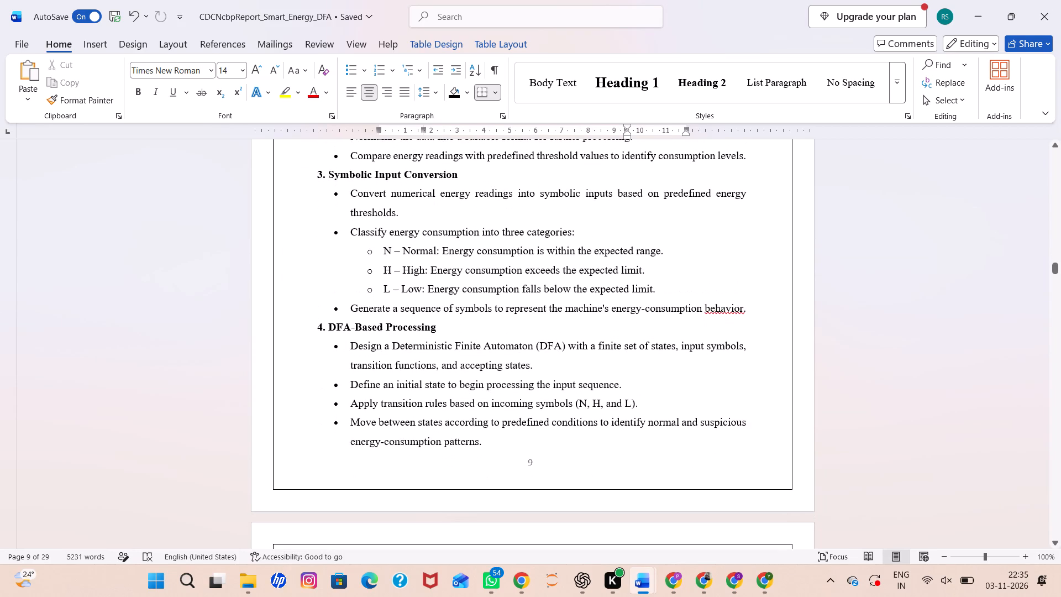
{"action": "scroll", "coordinate": [549, 363], "scroll_direction": "down", "scroll_amount": 2}
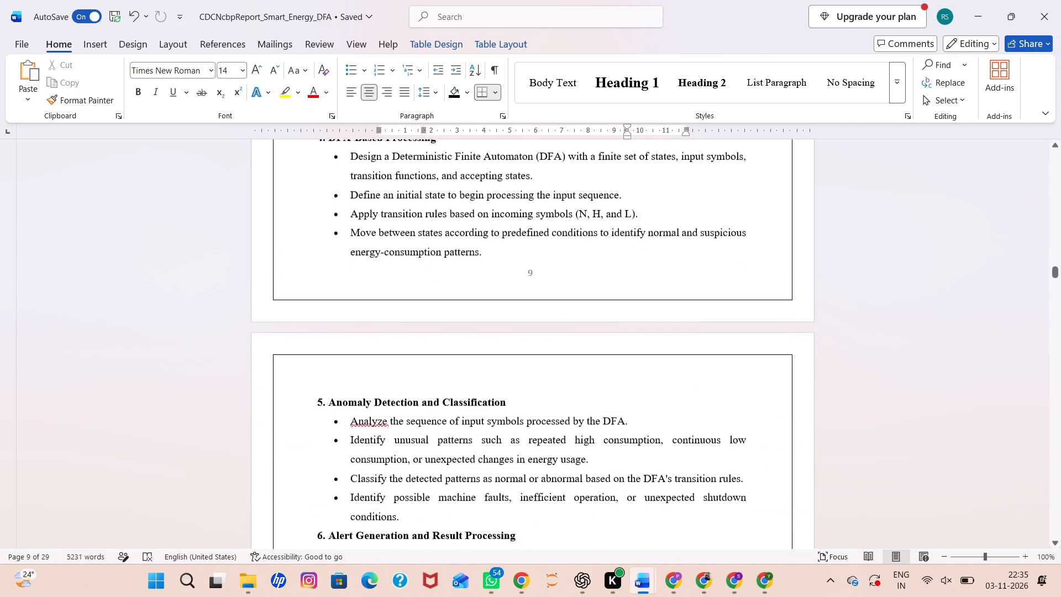
{"action": "scroll", "coordinate": [549, 363], "scroll_direction": "down", "scroll_amount": 2}
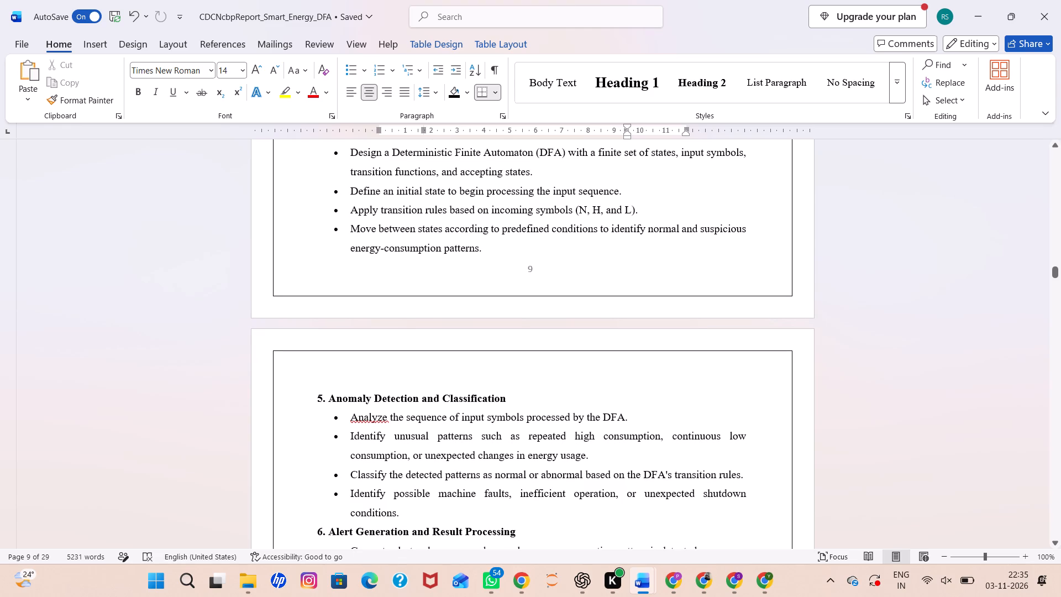
{"action": "scroll", "coordinate": [549, 363], "scroll_direction": "down", "scroll_amount": 2}
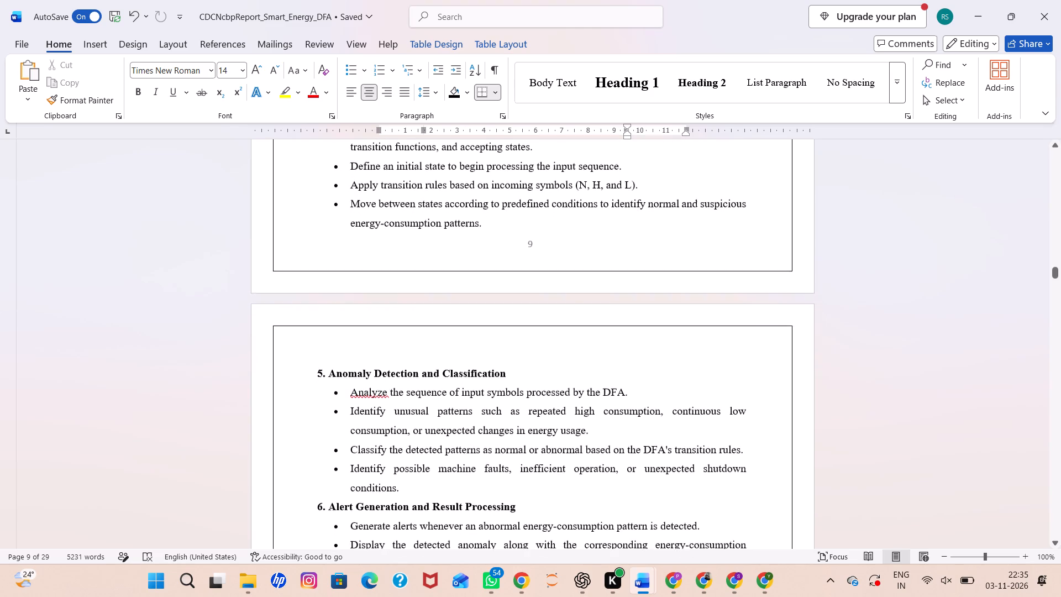
{"action": "scroll", "coordinate": [549, 363], "scroll_direction": "down", "scroll_amount": 2}
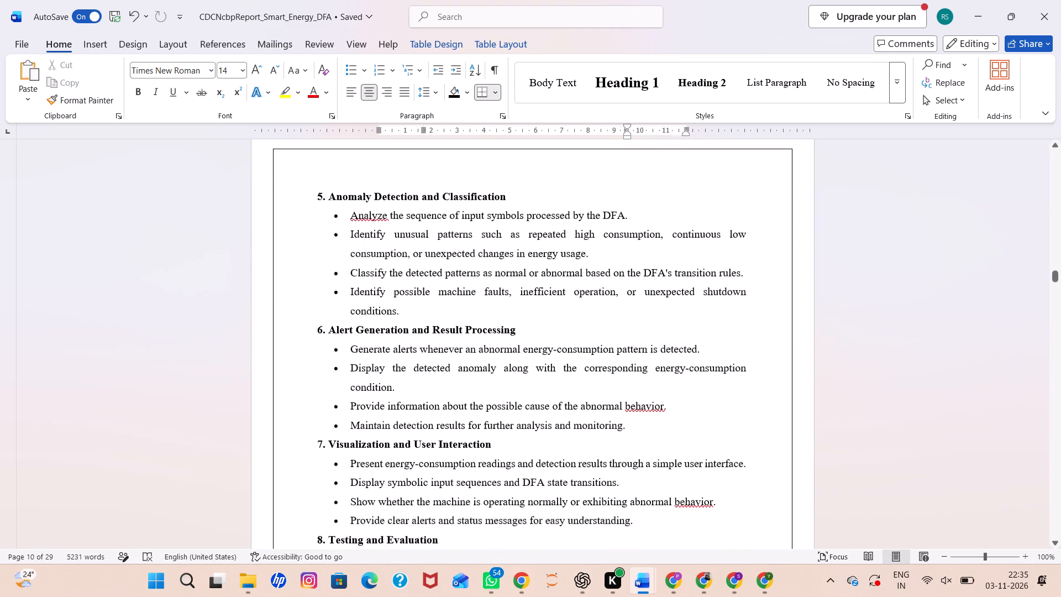
{"action": "scroll", "coordinate": [549, 363], "scroll_direction": "down", "scroll_amount": 2}
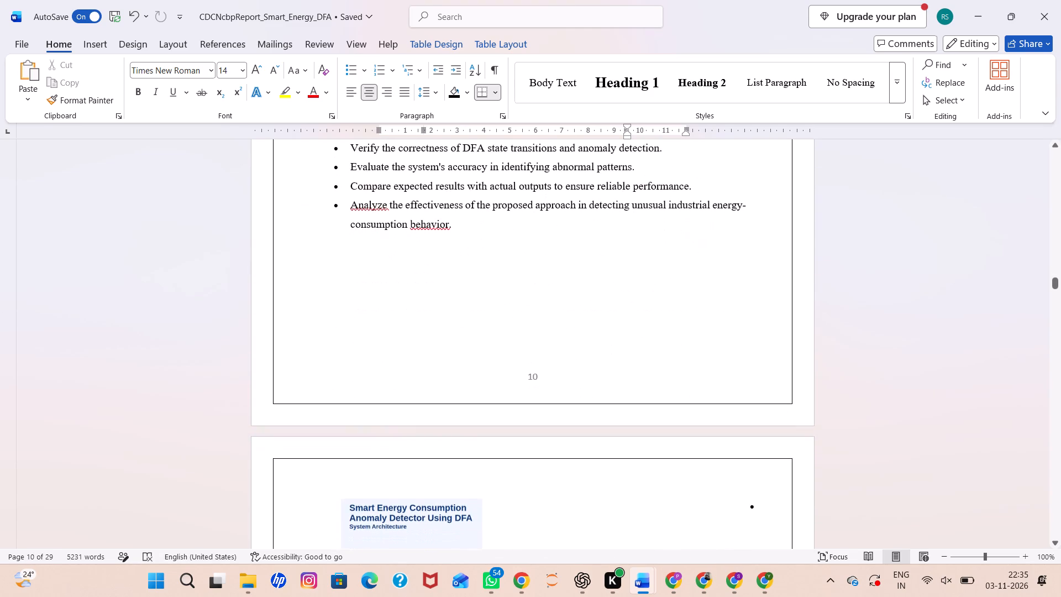
Delete the stray bullet beside the Fig. 2.1 Project Architecture diagram.
{"action": "scroll", "coordinate": [549, 363], "scroll_direction": "down", "scroll_amount": 3}
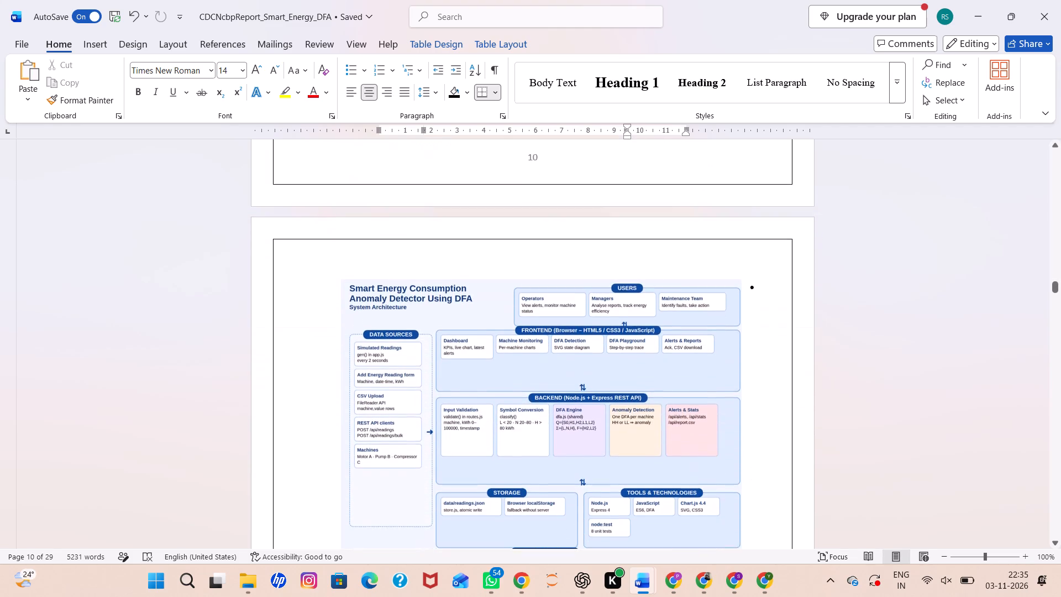
{"action": "scroll", "coordinate": [549, 363], "scroll_direction": "down", "scroll_amount": 2}
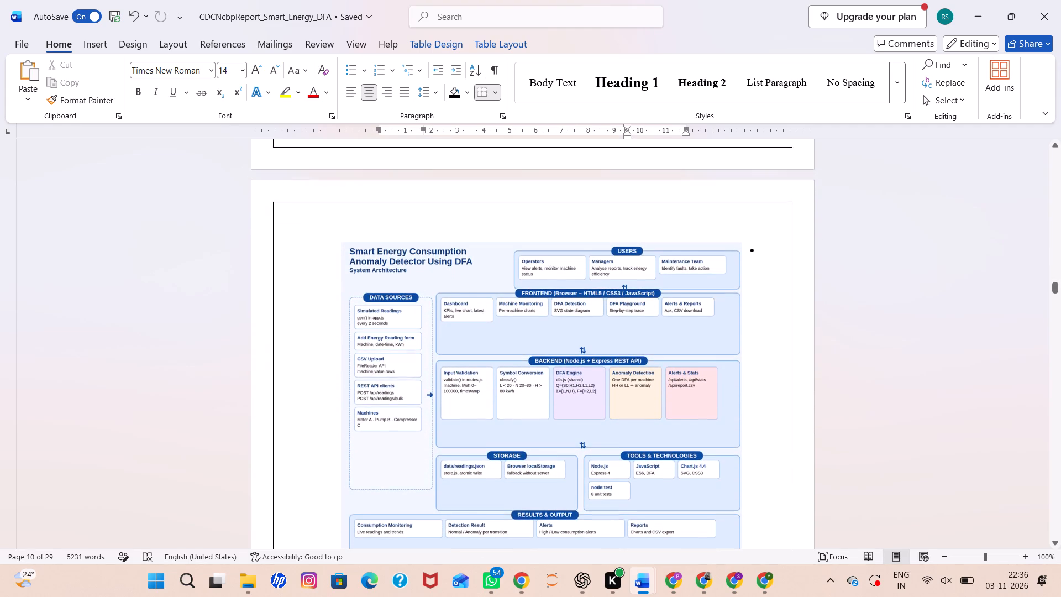
{"action": "scroll", "coordinate": [549, 363], "scroll_direction": "down", "scroll_amount": 1}
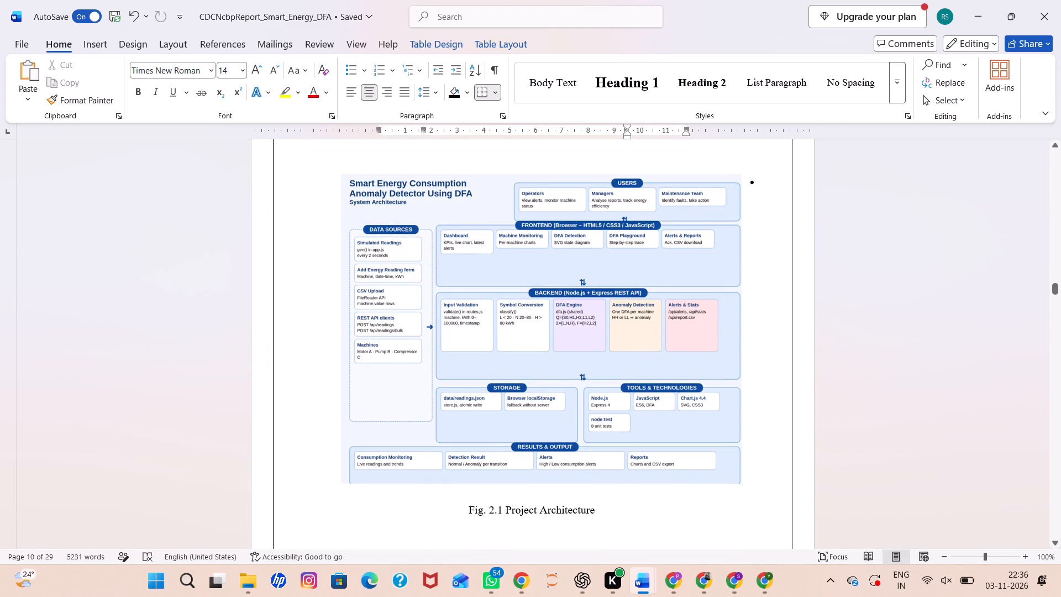
{"action": "left_click", "coordinate": [753, 181]}
{"action": "key", "text": "BackSpace"}
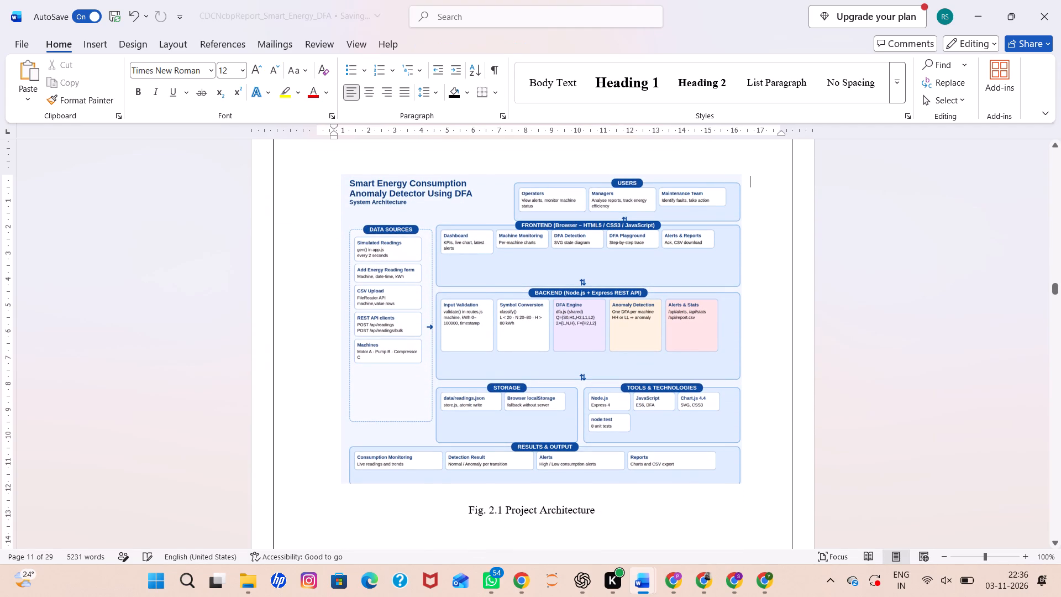
Review the transition table, test cases and code listings from server.js through public/js/dfa.js, checking layout and page numbers.
{"action": "scroll", "coordinate": [757, 181], "scroll_direction": "down", "scroll_amount": 7}
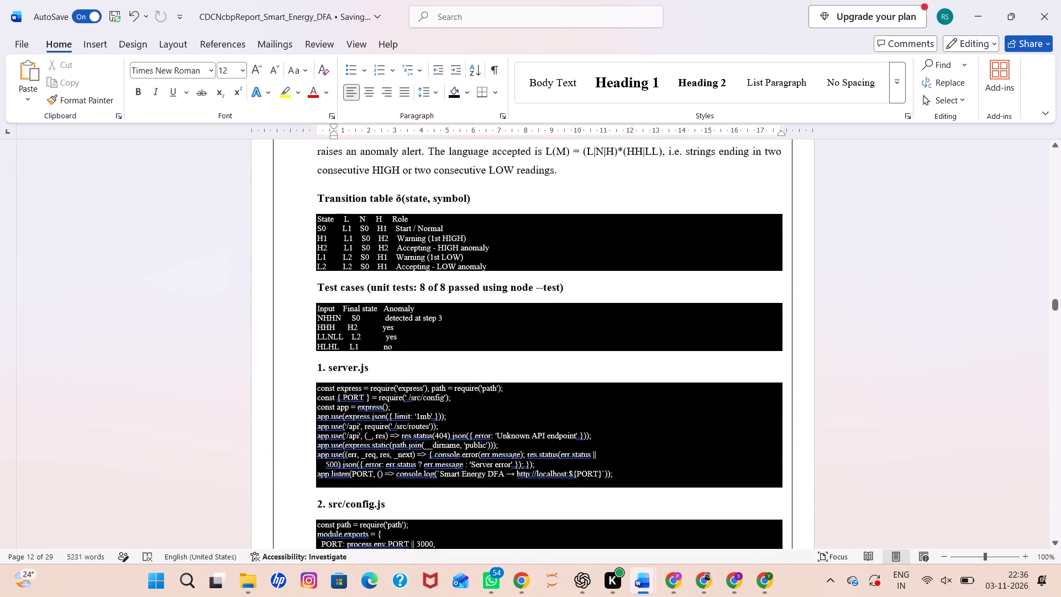
{"action": "scroll", "coordinate": [757, 181], "scroll_direction": "down", "scroll_amount": 1}
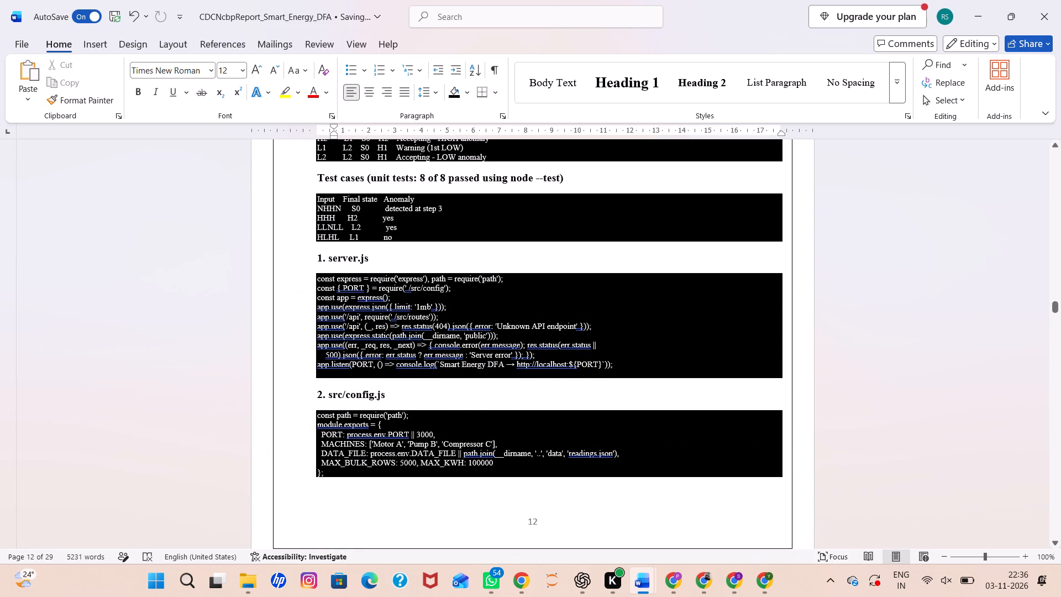
{"action": "left_click", "coordinate": [555, 304]}
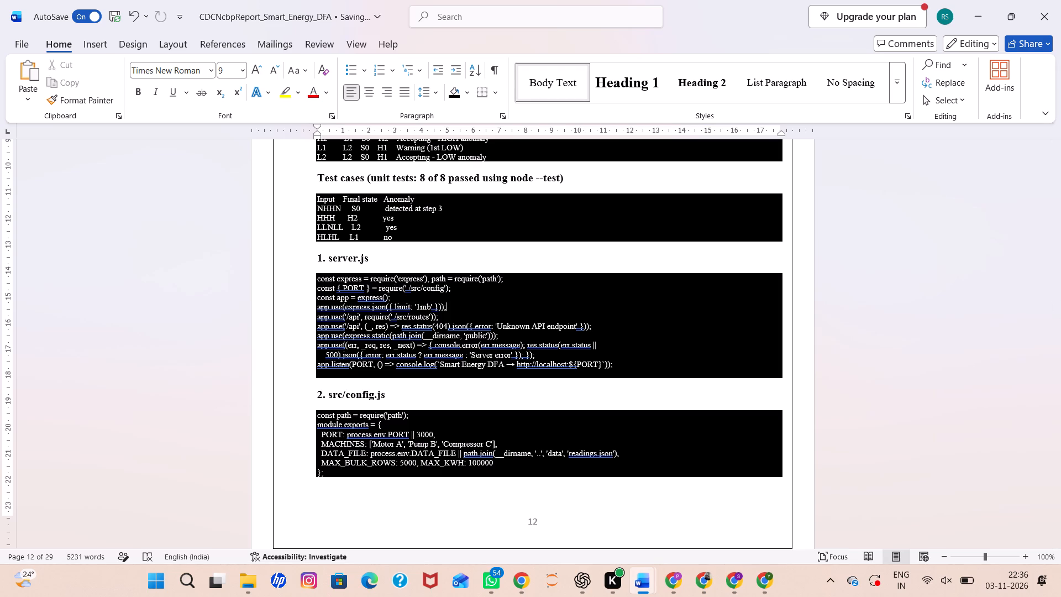
{"action": "scroll", "coordinate": [555, 304], "scroll_direction": "down", "scroll_amount": 1}
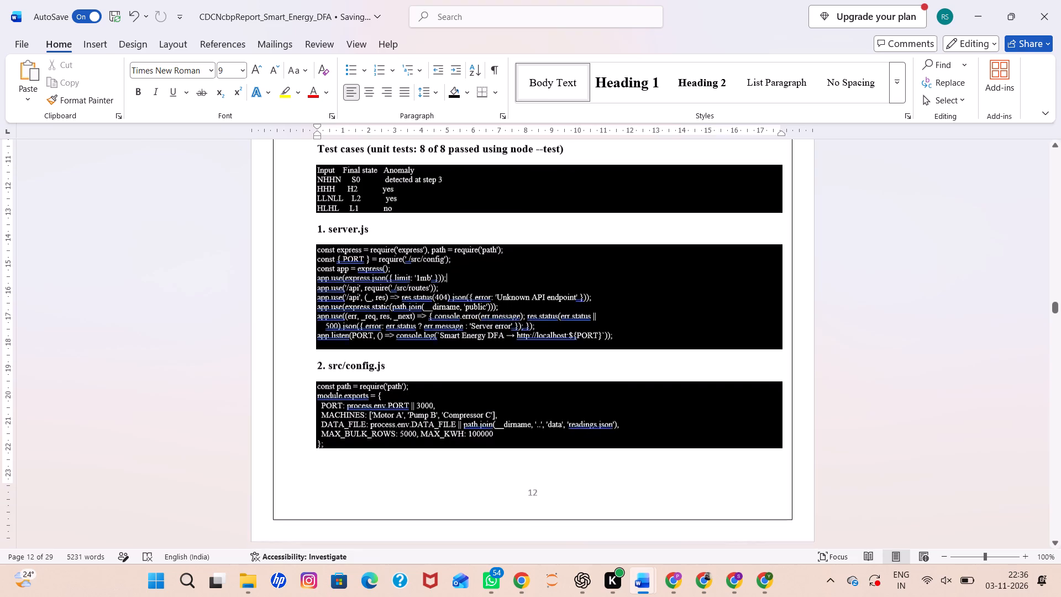
{"action": "scroll", "coordinate": [555, 304], "scroll_direction": "down", "scroll_amount": 2}
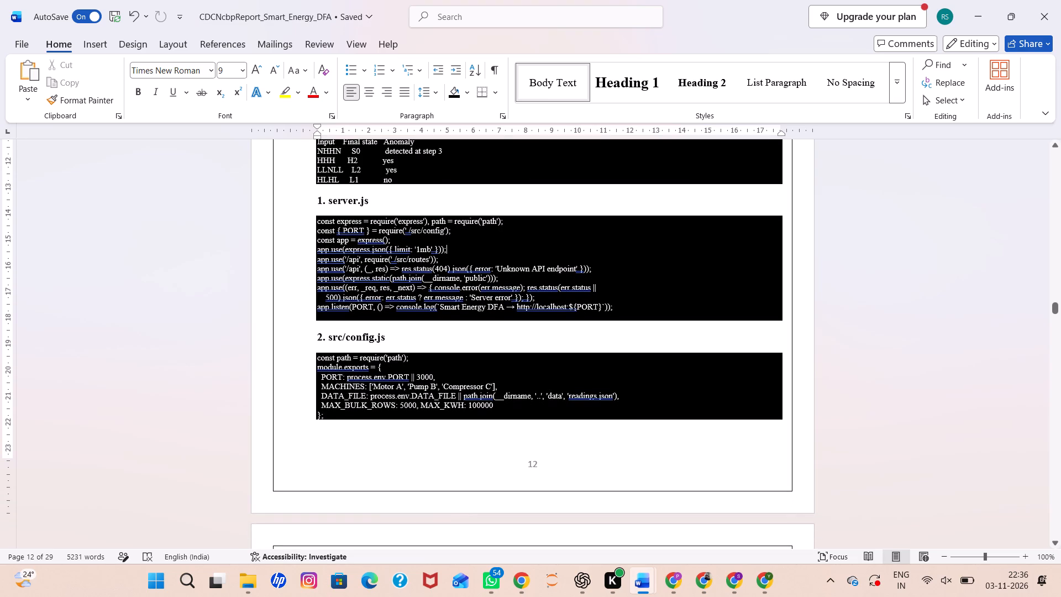
{"action": "scroll", "coordinate": [555, 304], "scroll_direction": "down", "scroll_amount": 1}
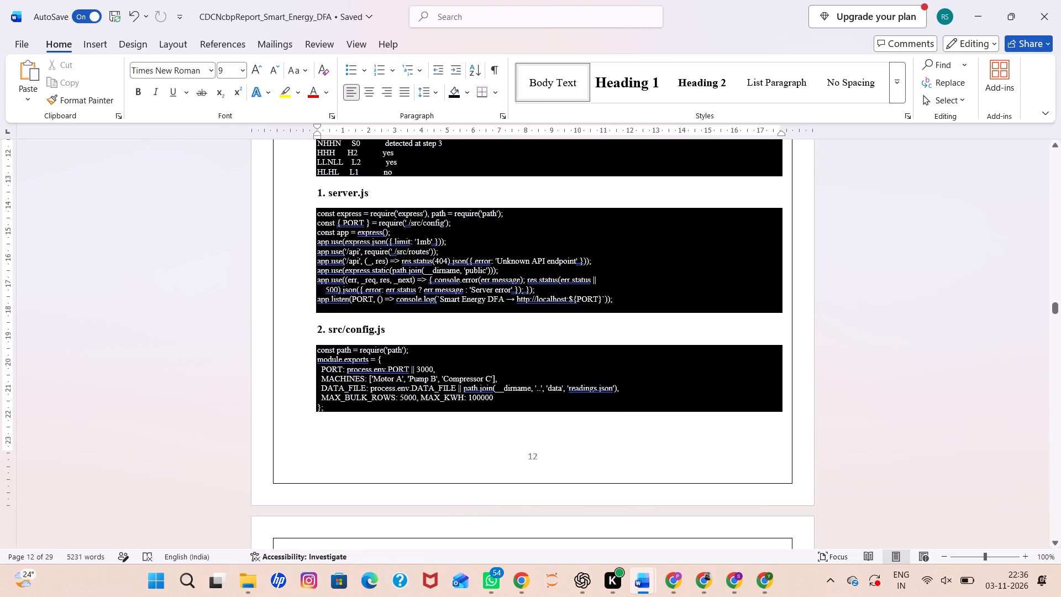
{"action": "scroll", "coordinate": [555, 304], "scroll_direction": "down", "scroll_amount": 4}
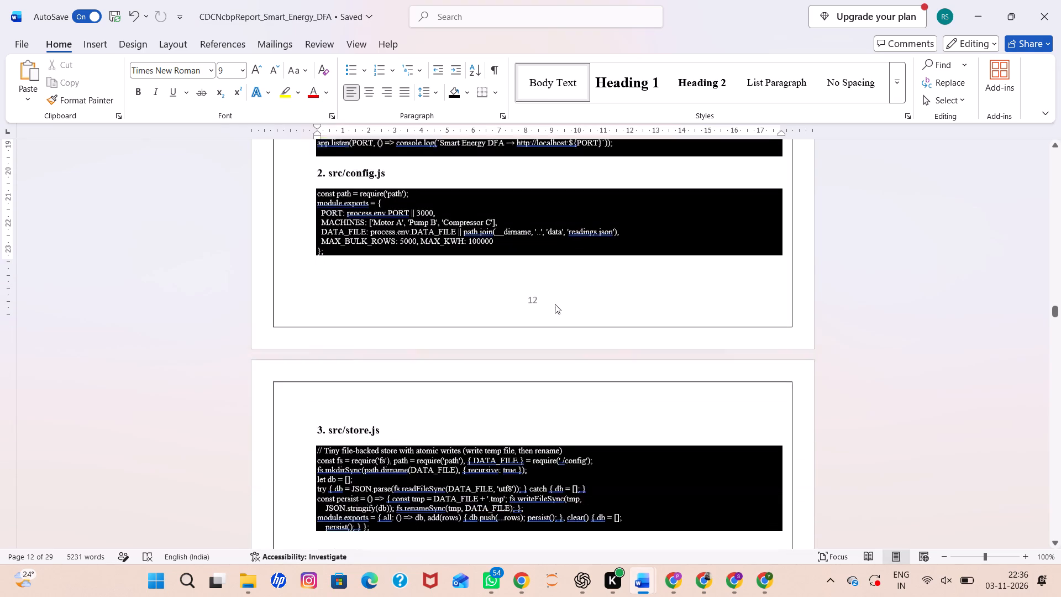
{"action": "scroll", "coordinate": [555, 304], "scroll_direction": "down", "scroll_amount": 3}
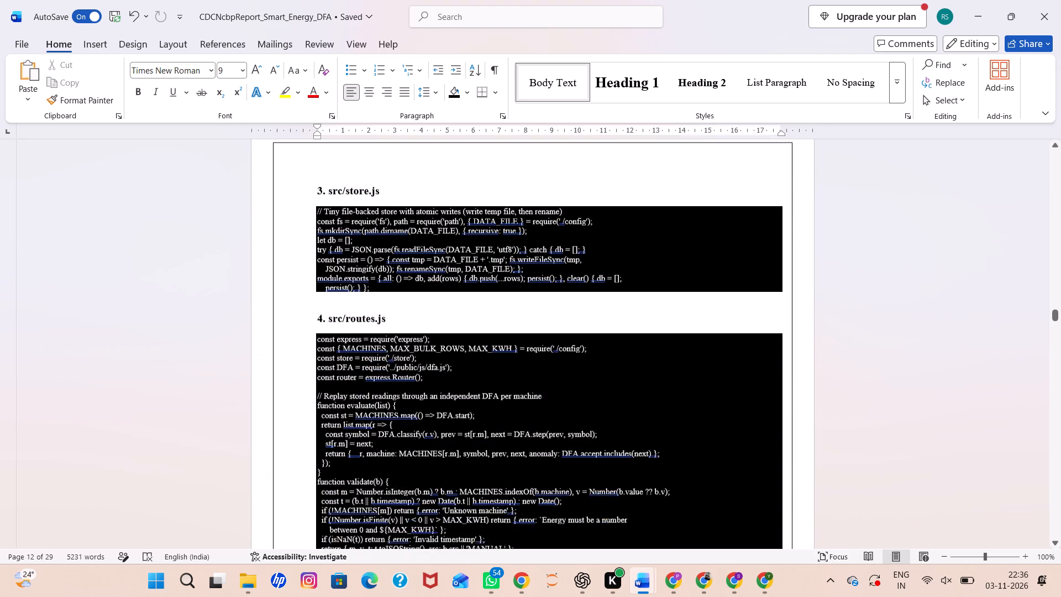
{"action": "scroll", "coordinate": [555, 304], "scroll_direction": "down", "scroll_amount": 3}
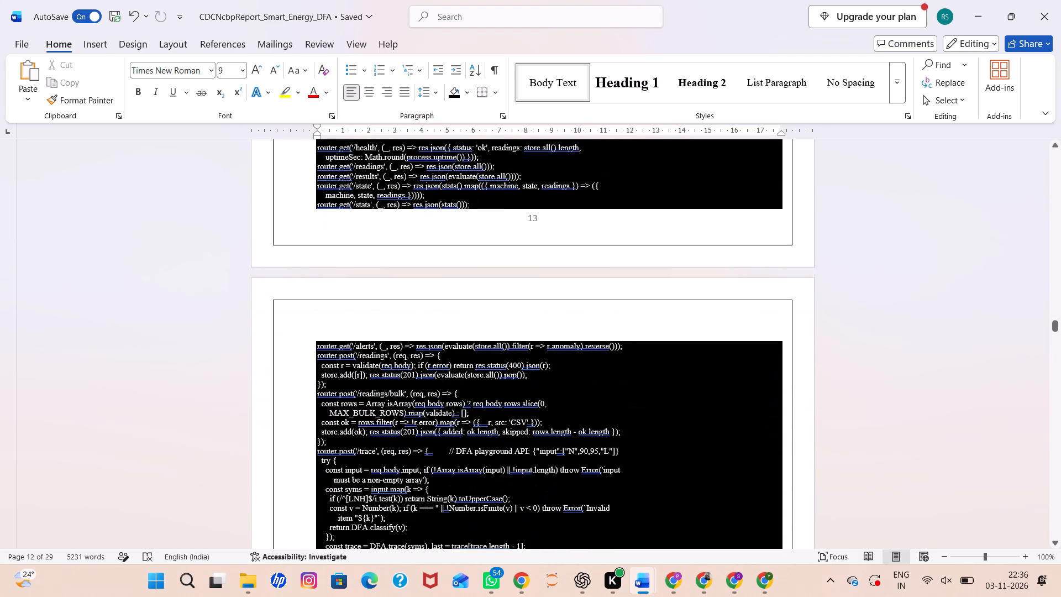
{"action": "scroll", "coordinate": [555, 304], "scroll_direction": "down", "scroll_amount": 3}
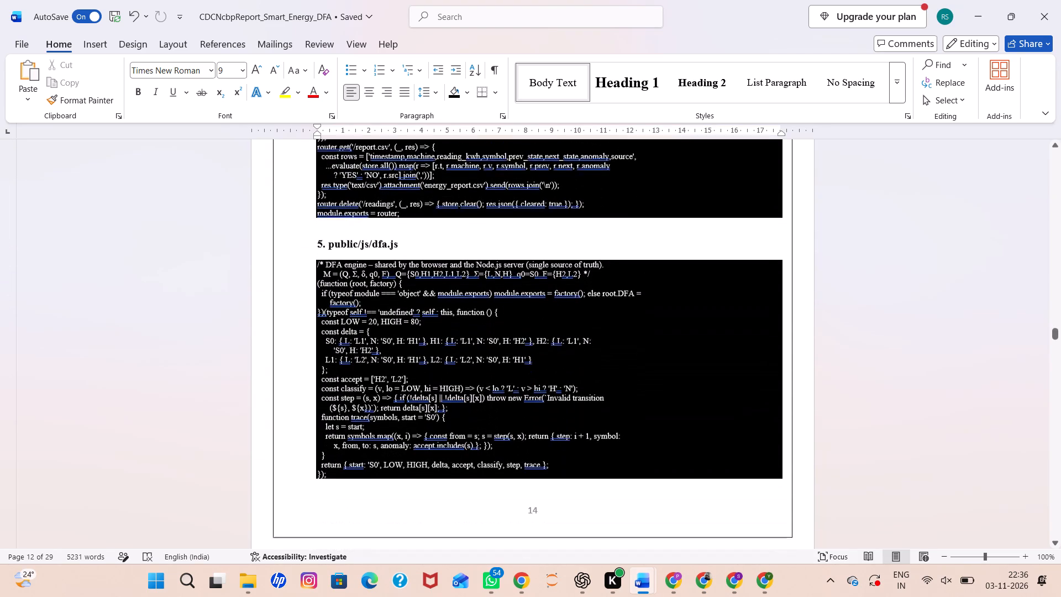
Examine the public/js/playground.js and public/js/app.js code listings and how they run across pages.
{"action": "scroll", "coordinate": [555, 304], "scroll_direction": "down", "scroll_amount": 3}
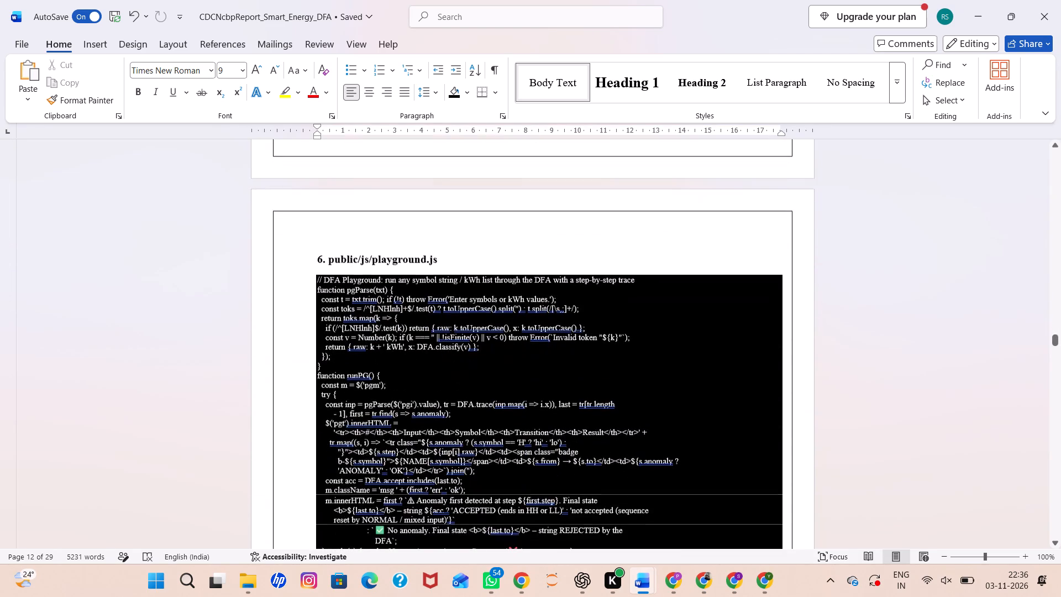
{"action": "scroll", "coordinate": [555, 304], "scroll_direction": "down", "scroll_amount": 1}
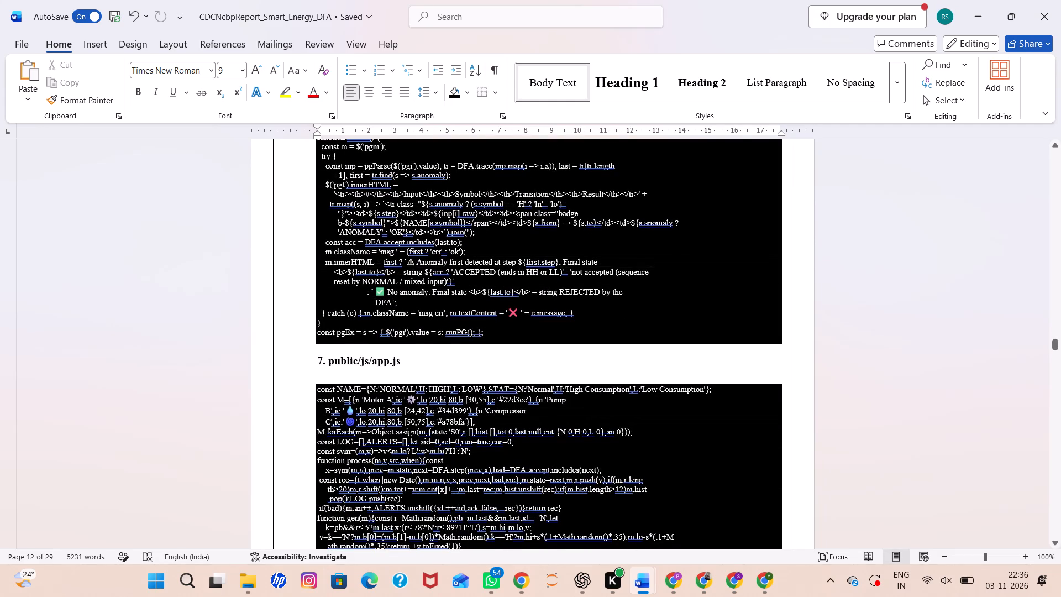
{"action": "scroll", "coordinate": [555, 304], "scroll_direction": "up", "scroll_amount": 1}
{"action": "scroll", "coordinate": [555, 304], "scroll_direction": "down", "scroll_amount": 1}
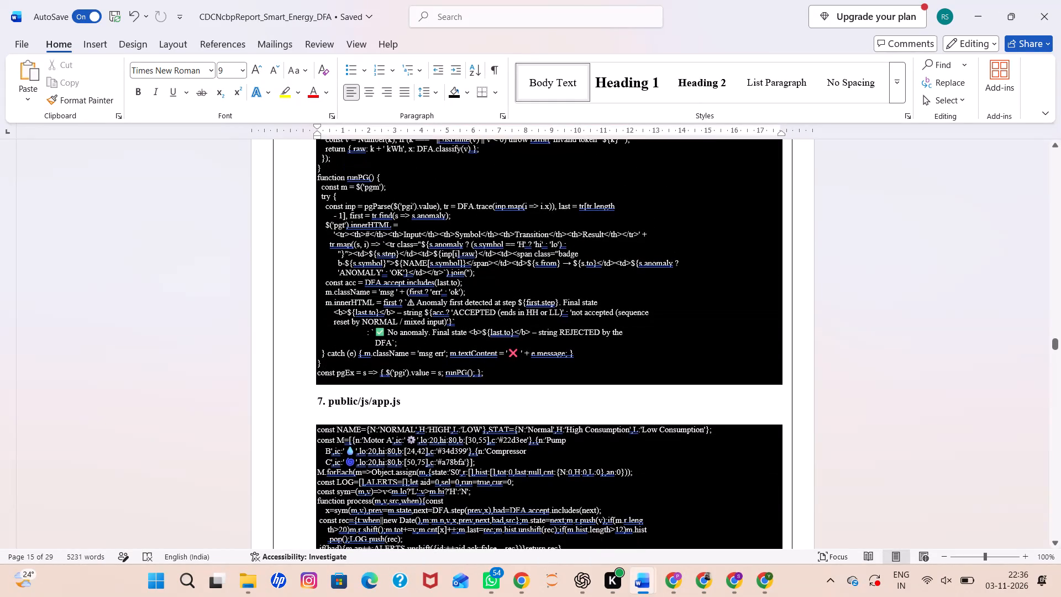
{"action": "right_click", "coordinate": [633, 330]}
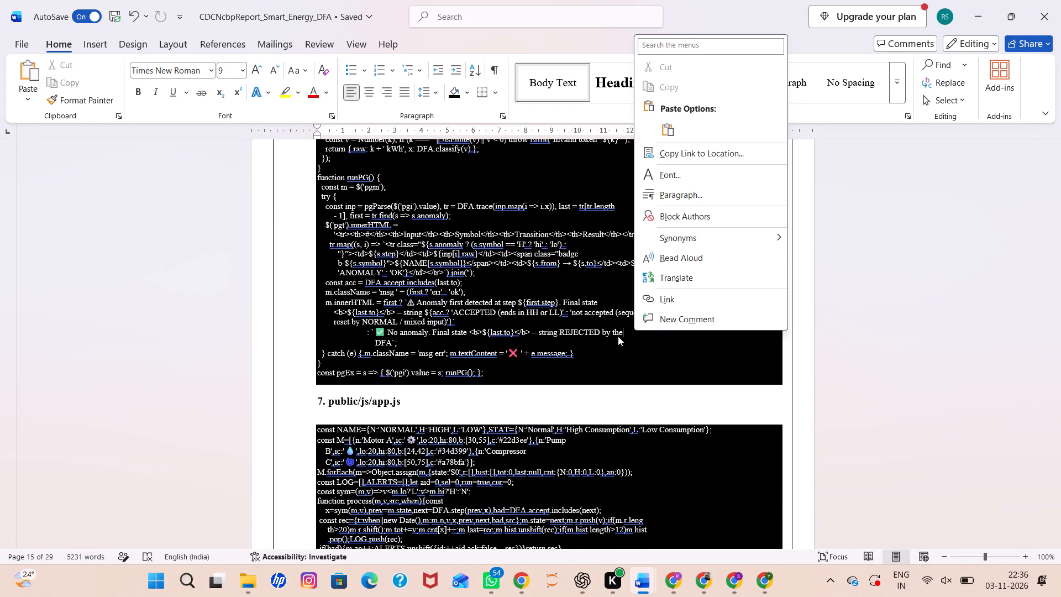
{"action": "left_click", "coordinate": [618, 336]}
{"action": "left_click", "coordinate": [555, 348]}
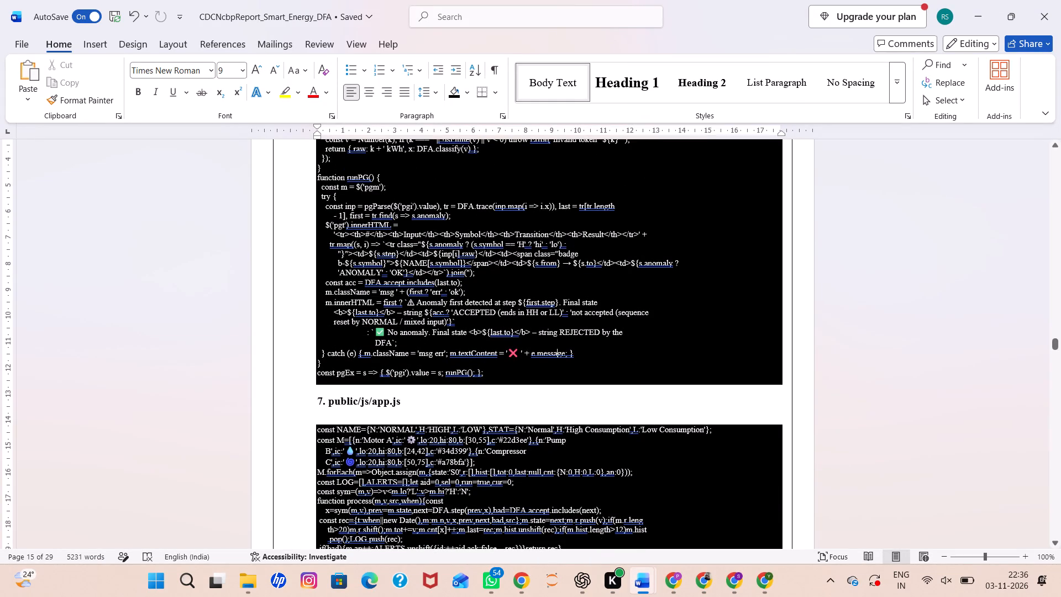
{"action": "left_click", "coordinate": [561, 342]}
{"action": "scroll", "coordinate": [492, 342], "scroll_direction": "down", "scroll_amount": 1}
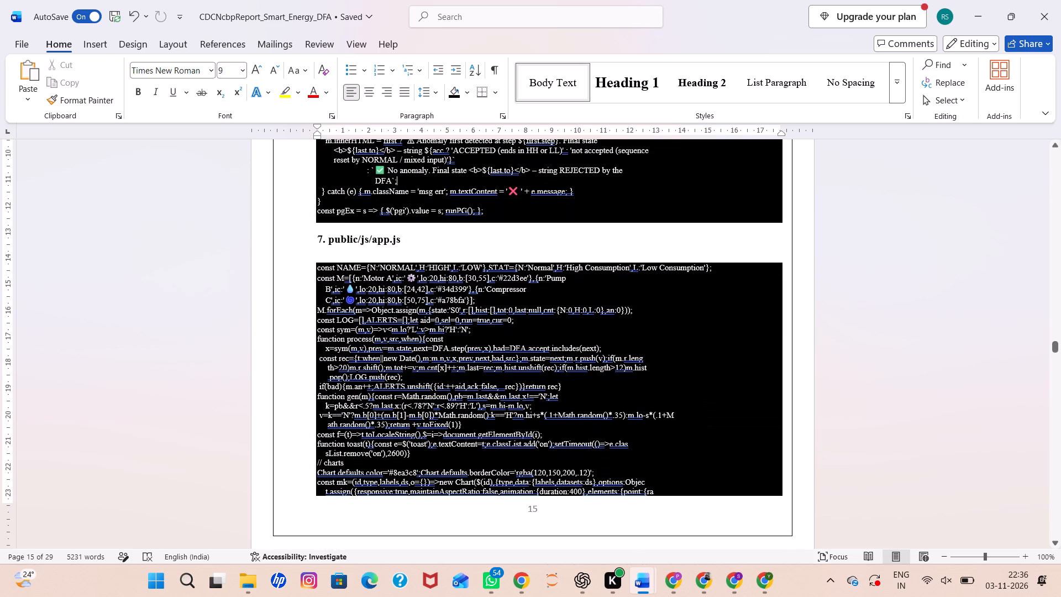
{"action": "left_click", "coordinate": [608, 316]}
{"action": "scroll", "coordinate": [493, 191], "scroll_direction": "down", "scroll_amount": 2}
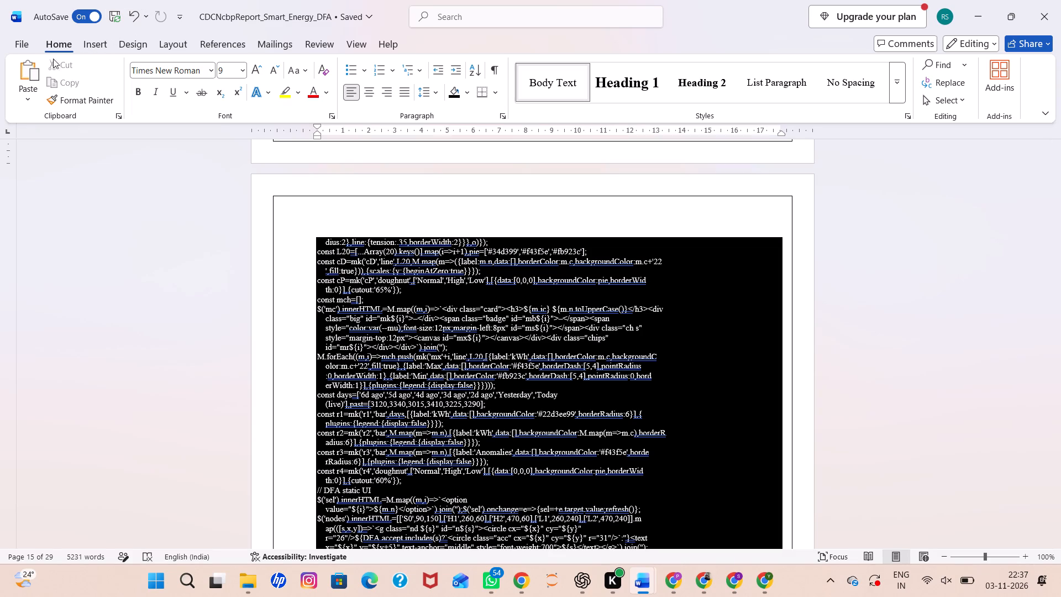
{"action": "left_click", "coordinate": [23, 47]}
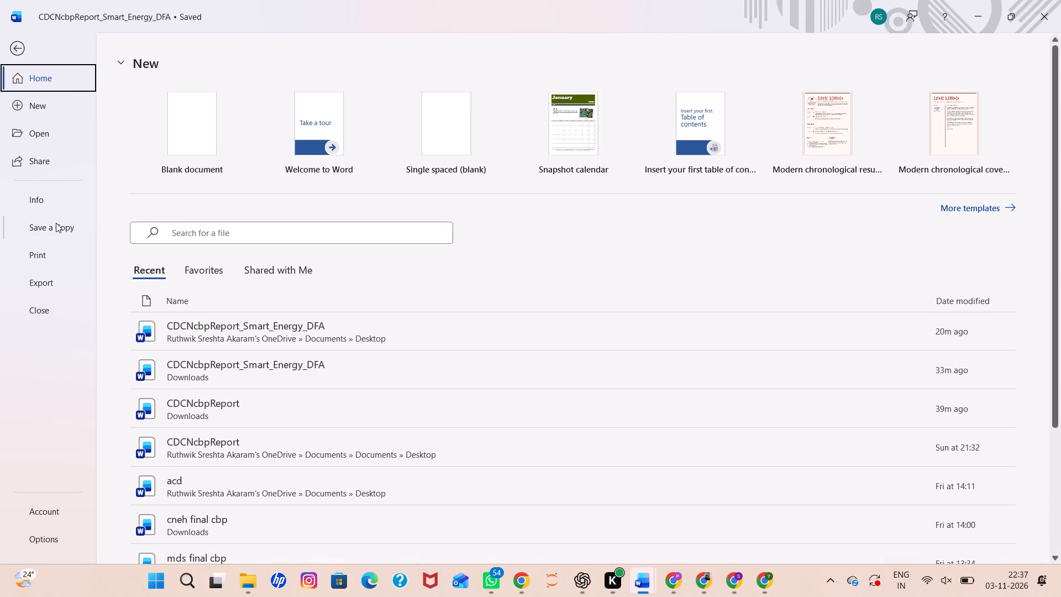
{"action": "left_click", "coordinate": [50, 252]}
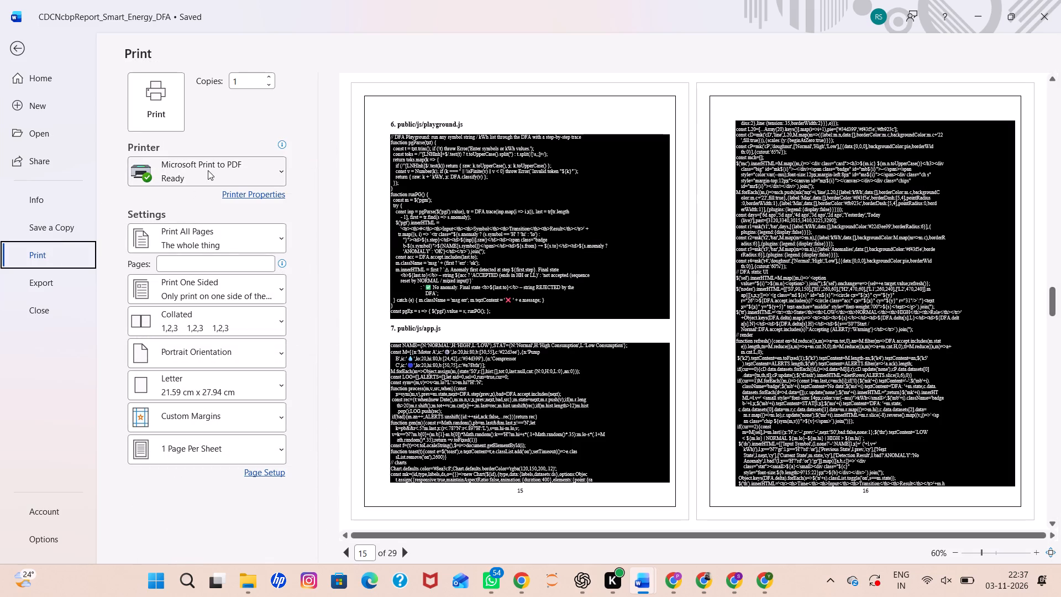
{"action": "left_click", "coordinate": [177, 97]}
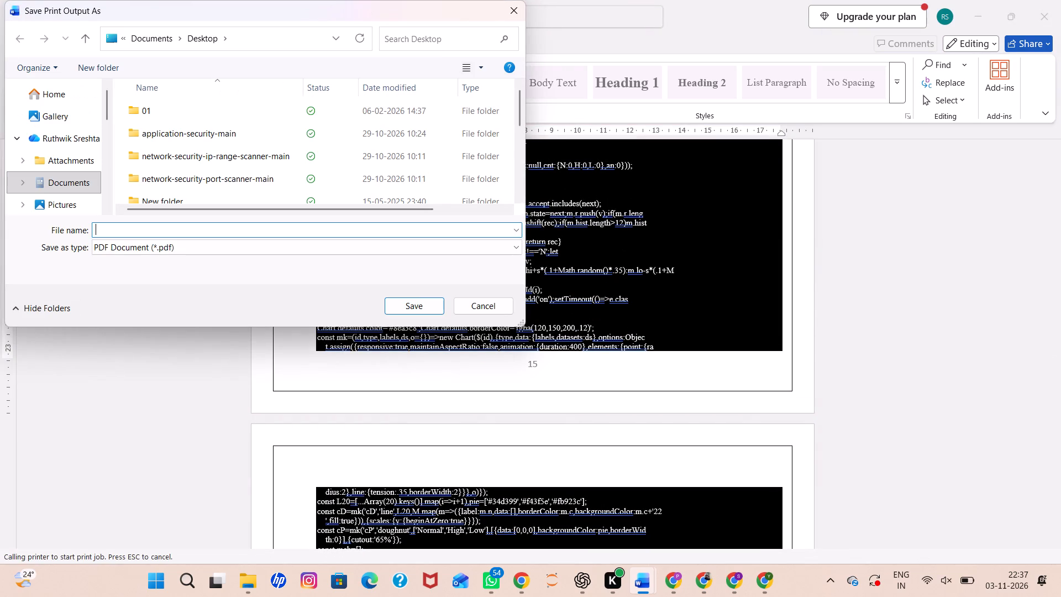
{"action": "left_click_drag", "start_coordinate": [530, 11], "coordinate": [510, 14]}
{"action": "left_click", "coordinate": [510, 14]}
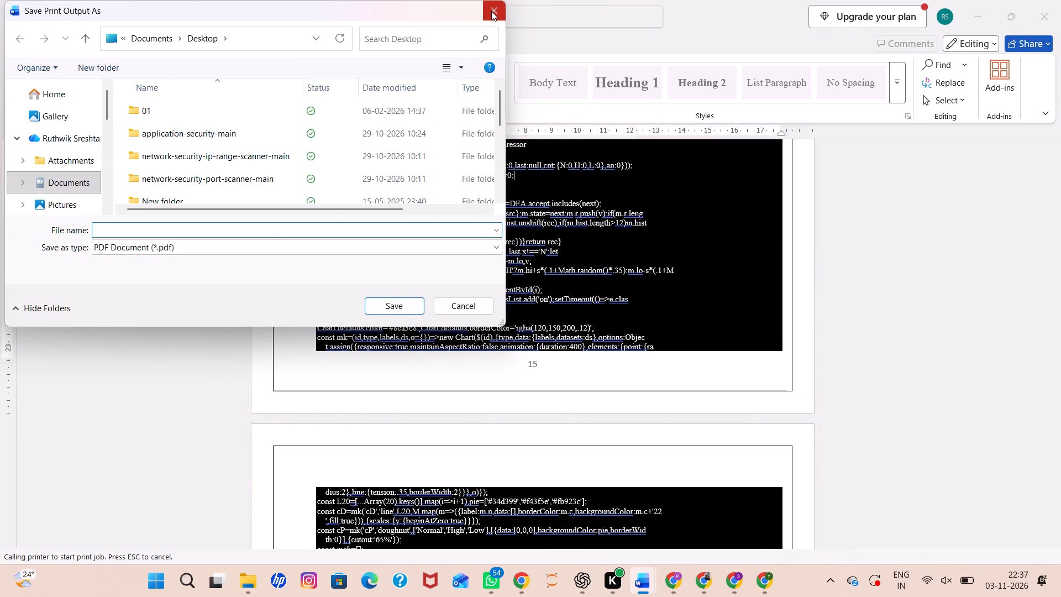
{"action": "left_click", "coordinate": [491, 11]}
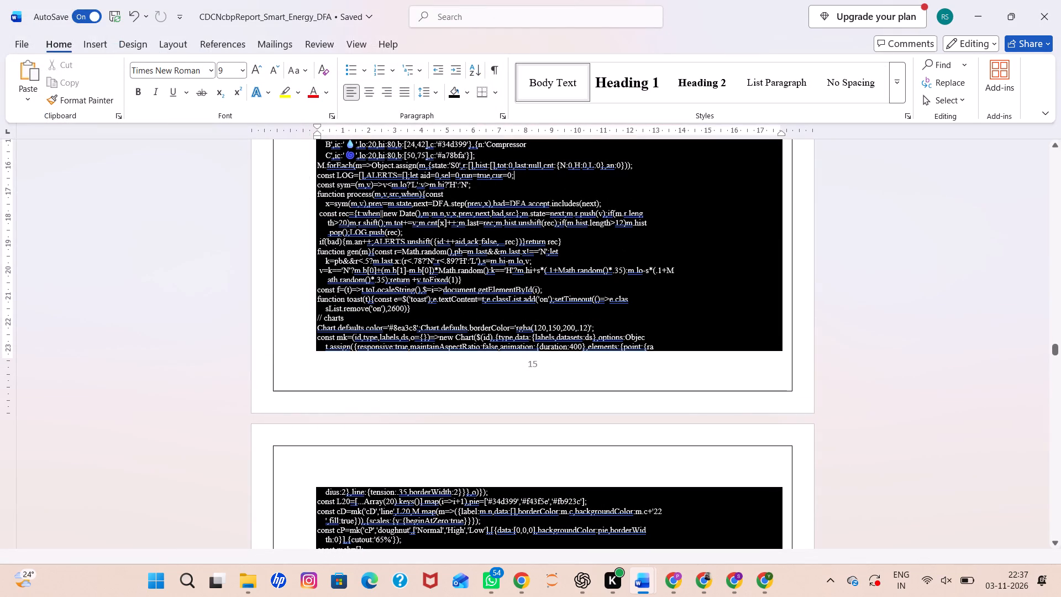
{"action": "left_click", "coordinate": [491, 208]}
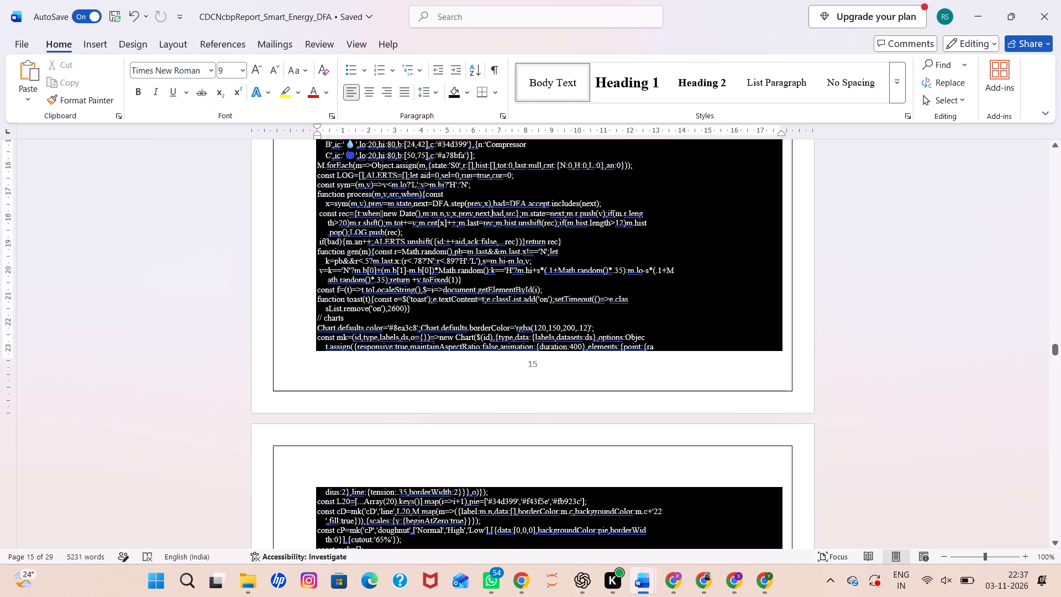
Run the Spelling and Grammar check and stop checking for the space-before-punctuation and repeated-punctuation issues in the app.js code.
{"action": "left_click", "coordinate": [489, 19]}
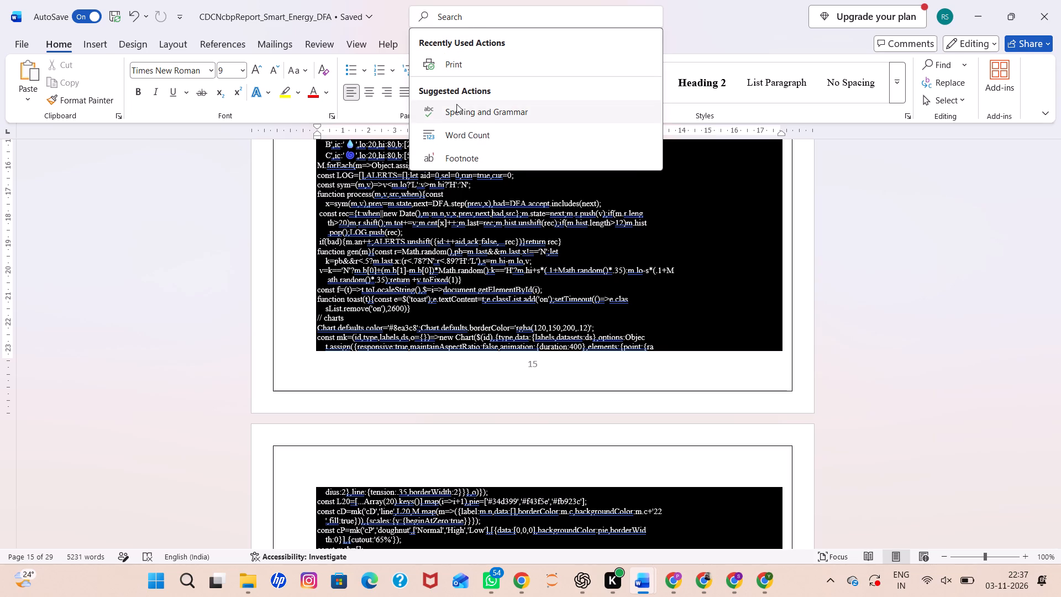
{"action": "left_click", "coordinate": [456, 108]}
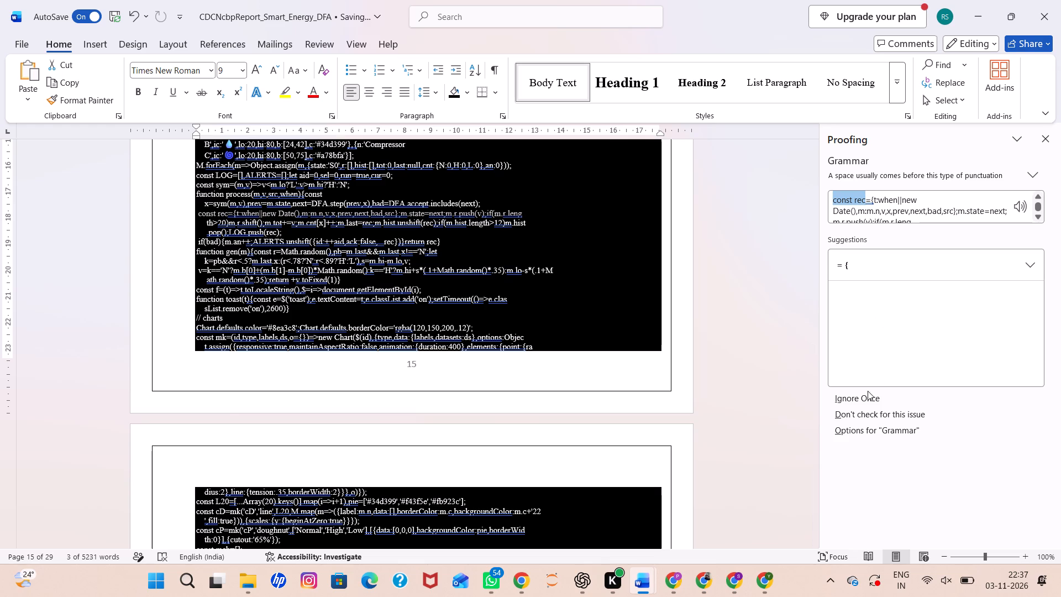
{"action": "left_click", "coordinate": [848, 412]}
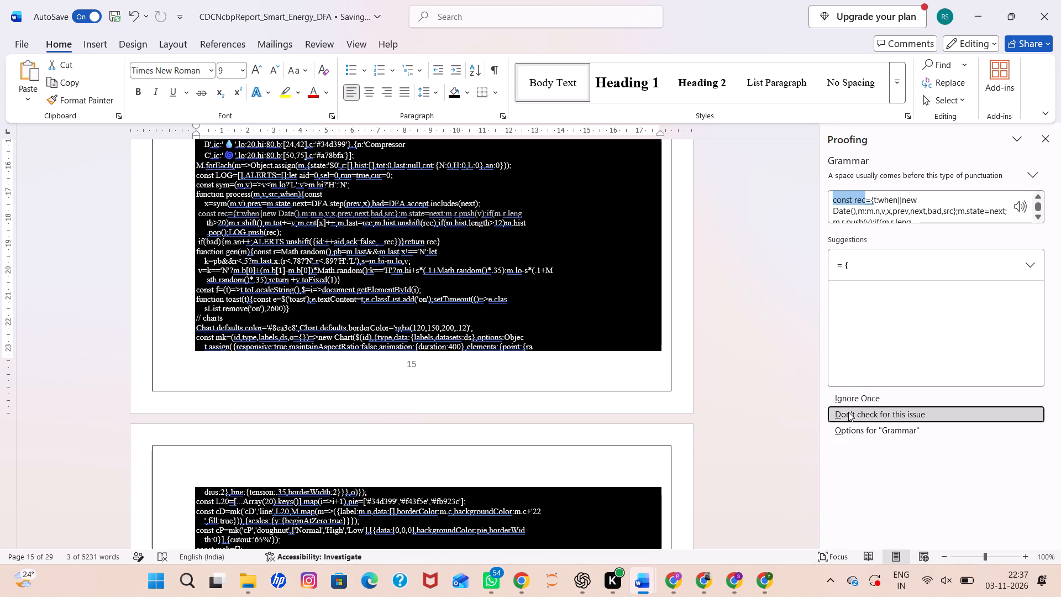
{"action": "left_click", "coordinate": [848, 412]}
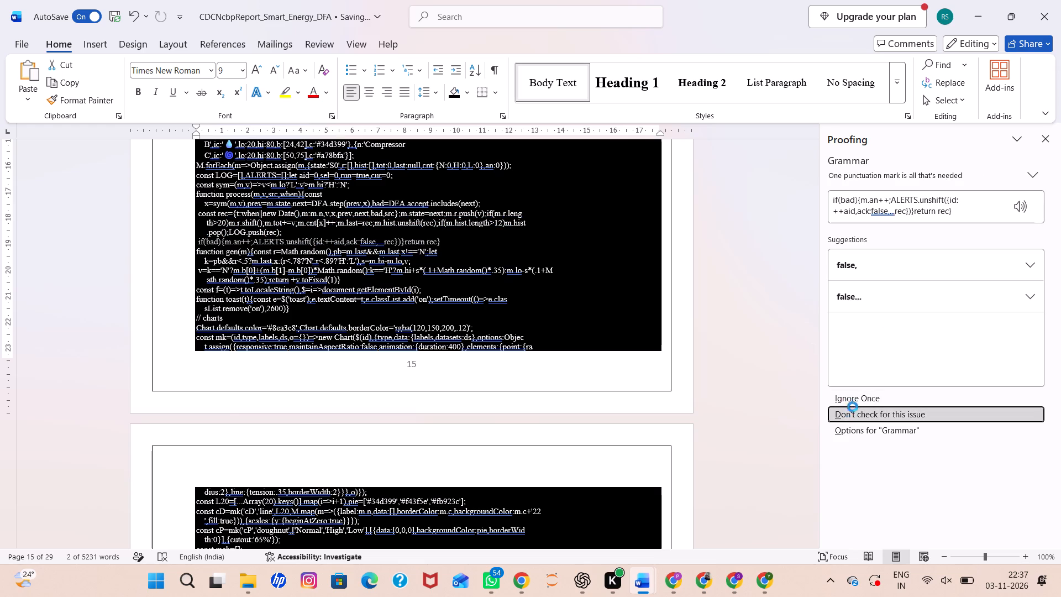
{"action": "left_click", "coordinate": [870, 418]}
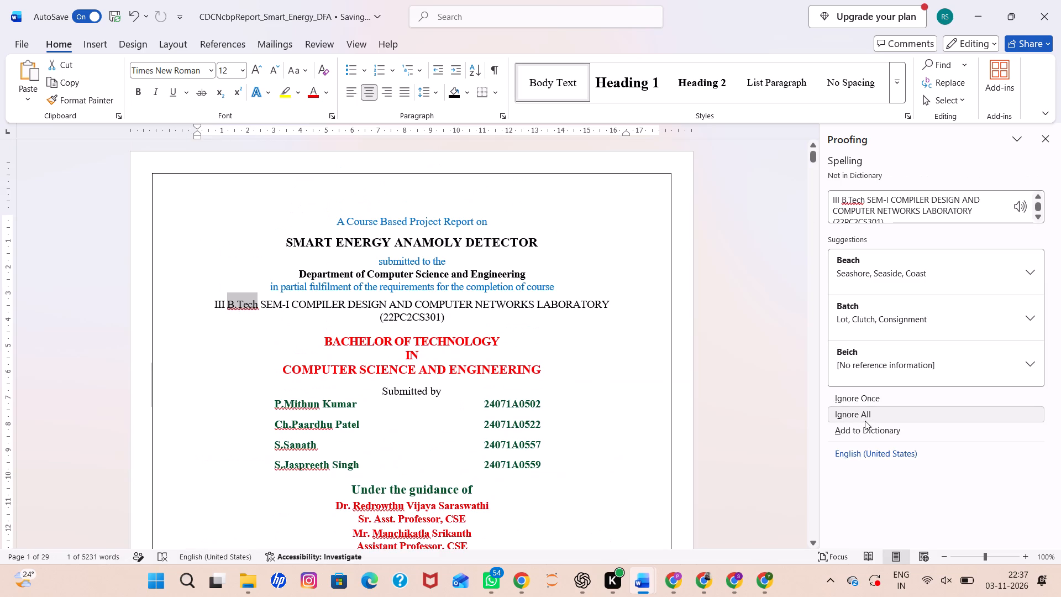
Ignore all spelling flags for "B.Tech" in the document.
{"action": "left_click", "coordinate": [866, 417]}
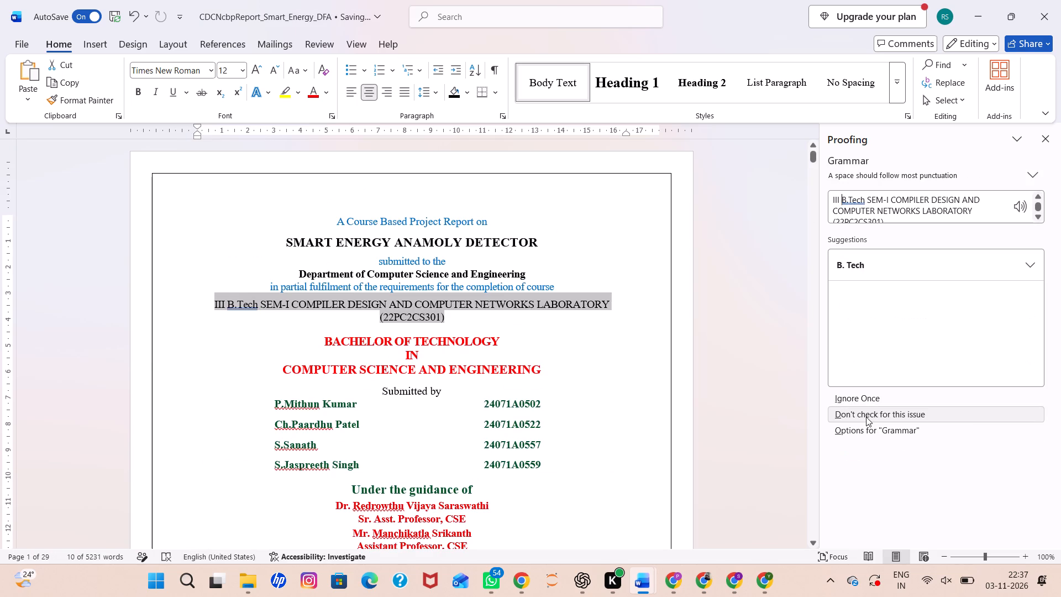
Look through the report to the routes code listing and check the proofing options available for its flagged code.
{"action": "scroll", "coordinate": [661, 427], "scroll_direction": "down", "scroll_amount": 2}
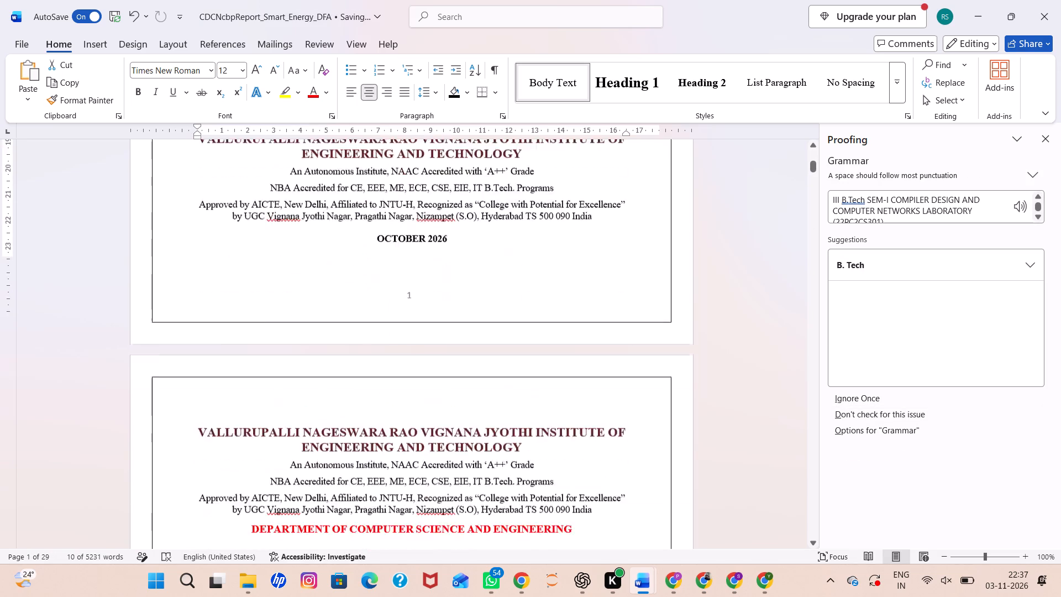
{"action": "scroll", "coordinate": [661, 427], "scroll_direction": "down", "scroll_amount": 14}
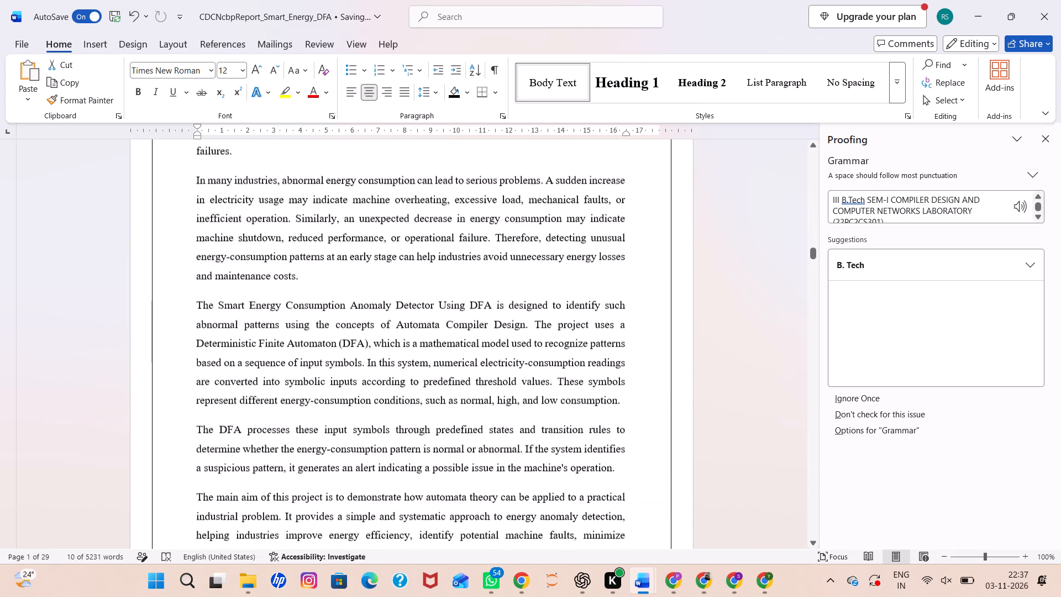
{"action": "scroll", "coordinate": [661, 427], "scroll_direction": "down", "scroll_amount": 11}
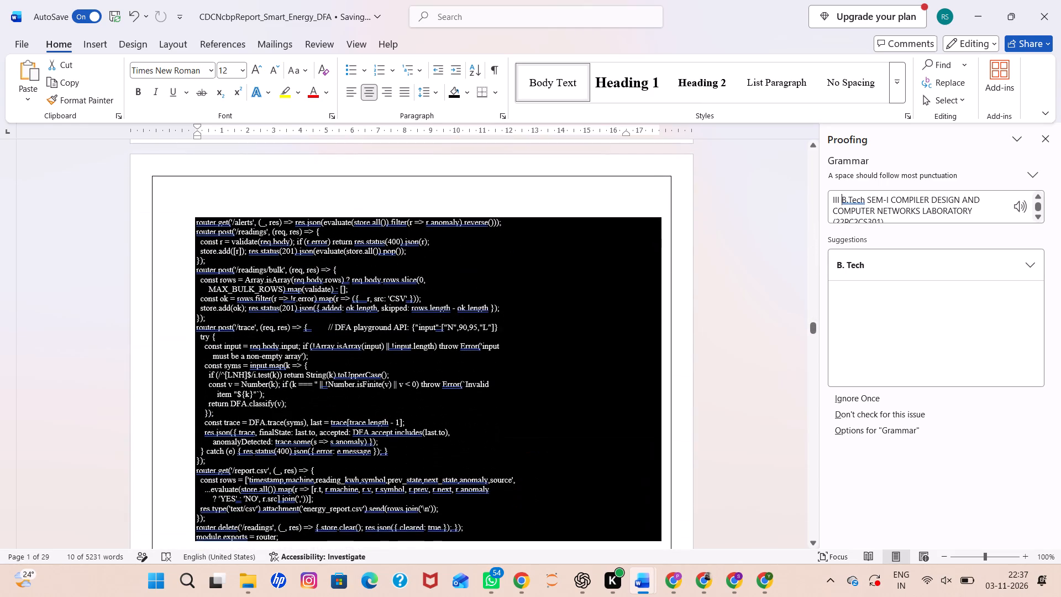
{"action": "right_click", "coordinate": [421, 396]}
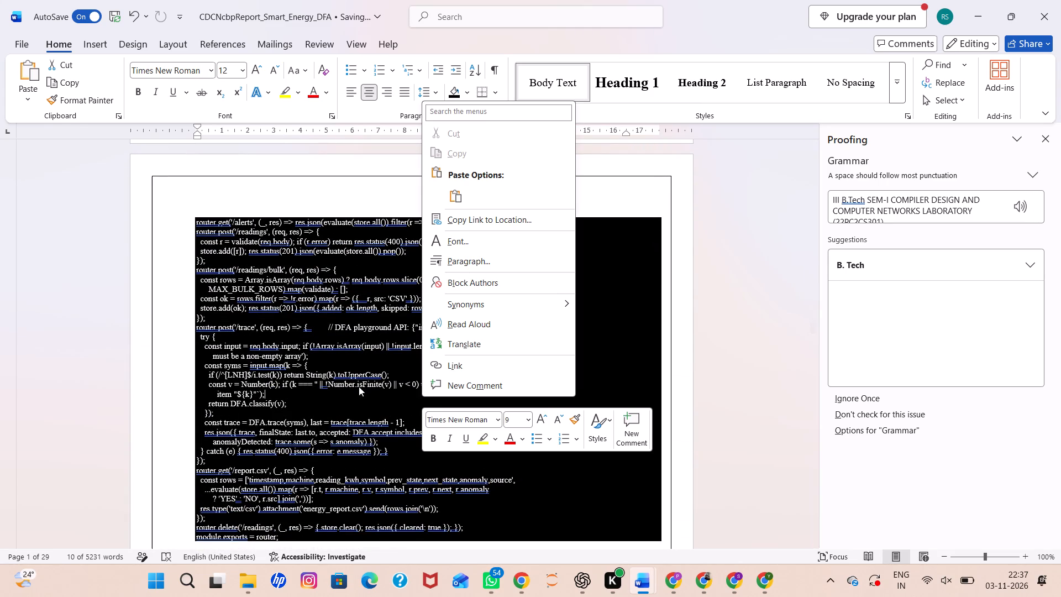
{"action": "left_click", "coordinate": [711, 338]}
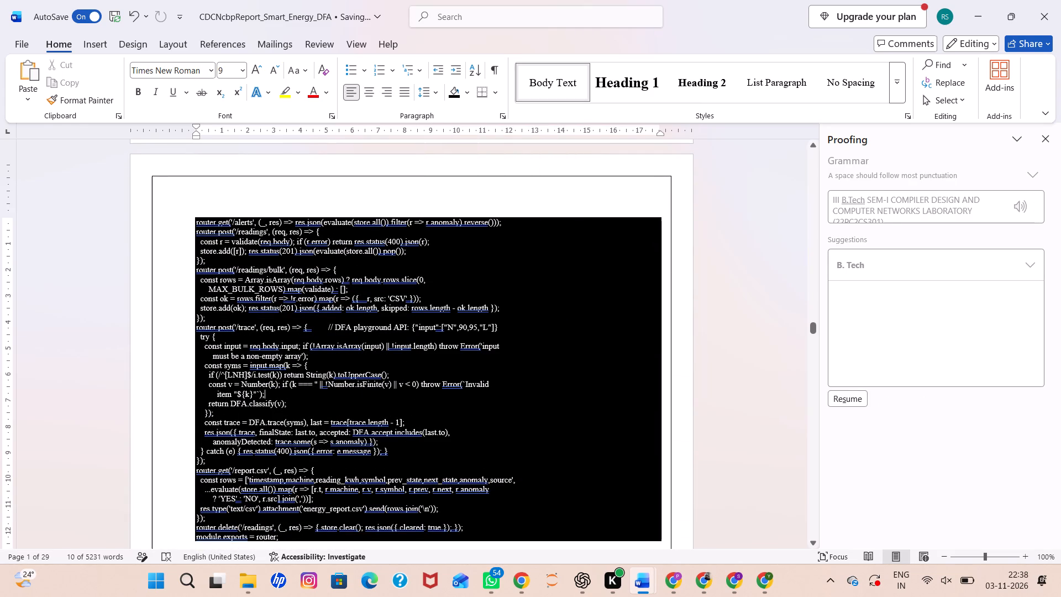
Resume the Spelling and Grammar check and review the options for the Grammar writing style.
{"action": "left_click", "coordinate": [847, 399]}
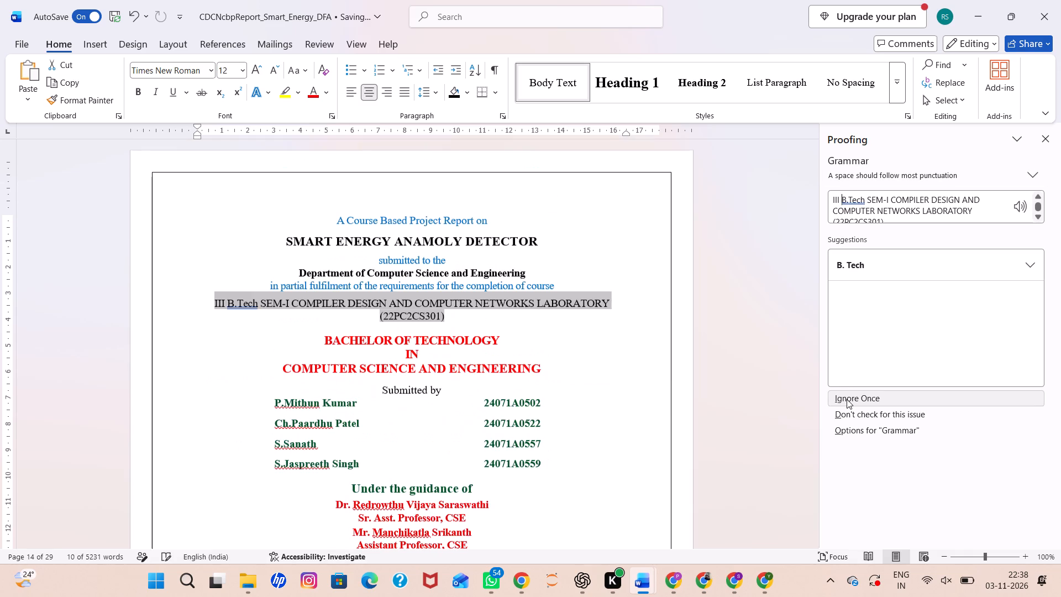
{"action": "left_click", "coordinate": [863, 436]}
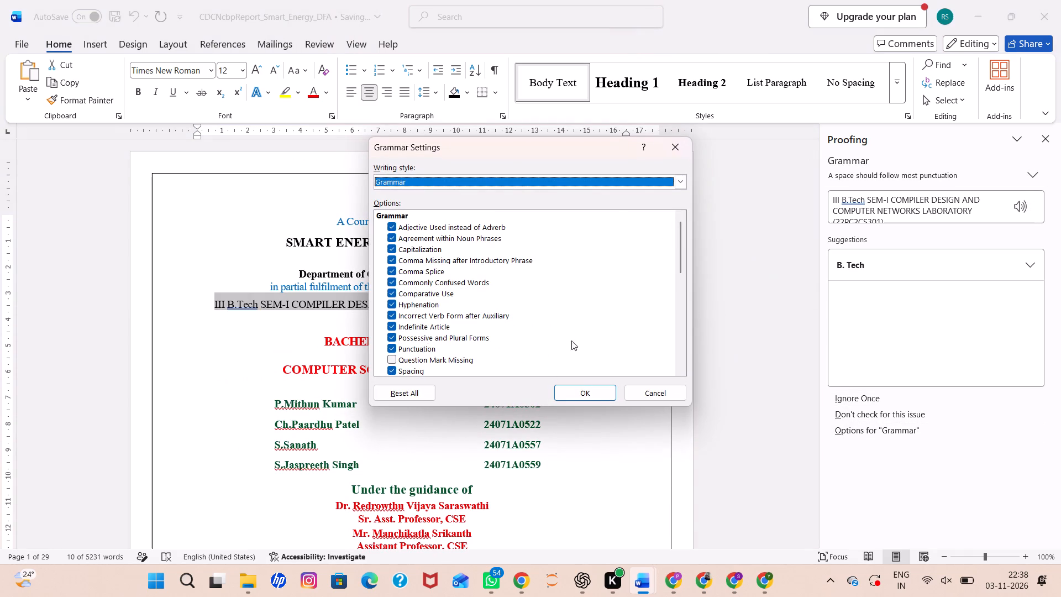
{"action": "left_click", "coordinate": [584, 392]}
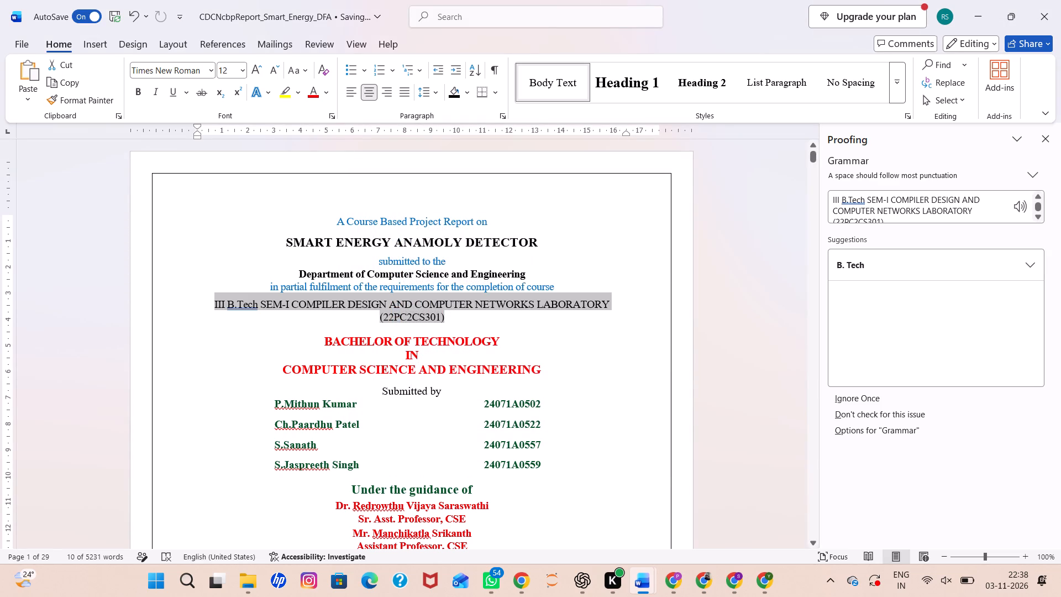
Examine the code listings from server.js onward for grammar flags and end the proofing check.
{"action": "scroll", "coordinate": [598, 368], "scroll_direction": "down", "scroll_amount": 7}
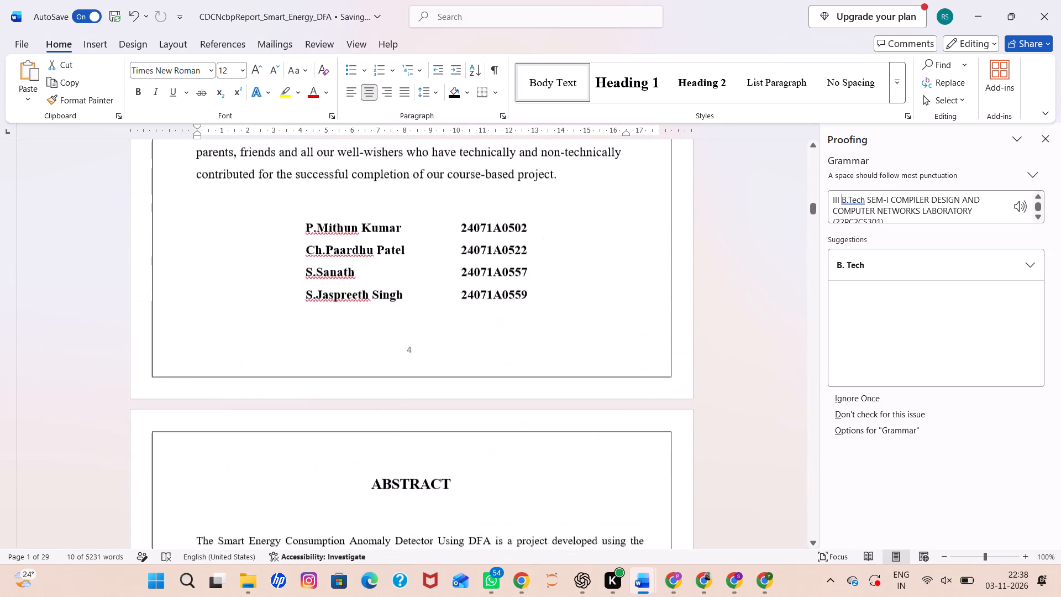
{"action": "scroll", "coordinate": [598, 368], "scroll_direction": "down", "scroll_amount": 7}
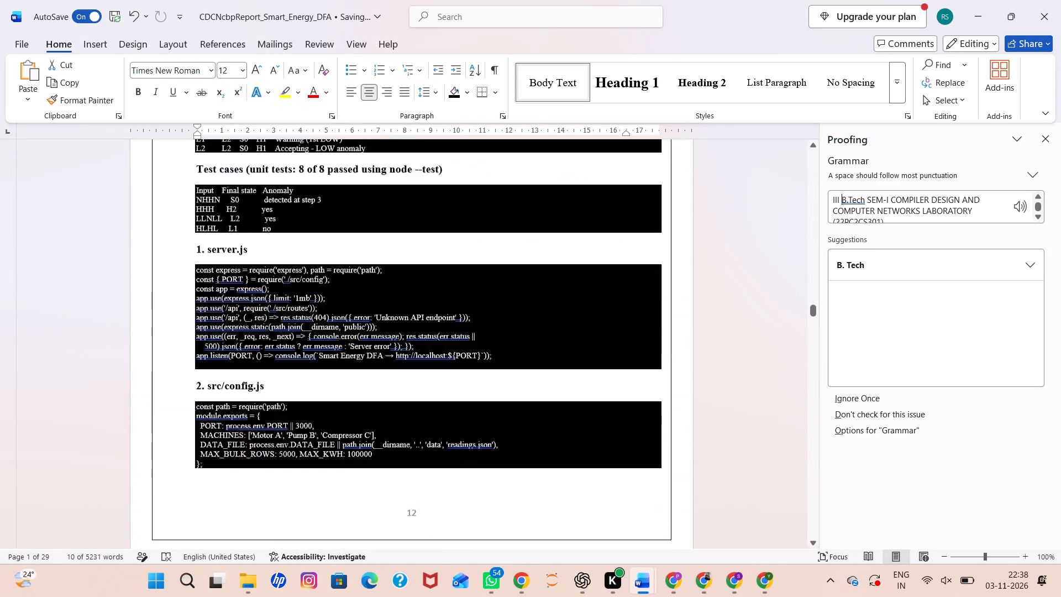
{"action": "scroll", "coordinate": [598, 368], "scroll_direction": "down", "scroll_amount": 4}
{"action": "left_click", "coordinate": [712, 331]}
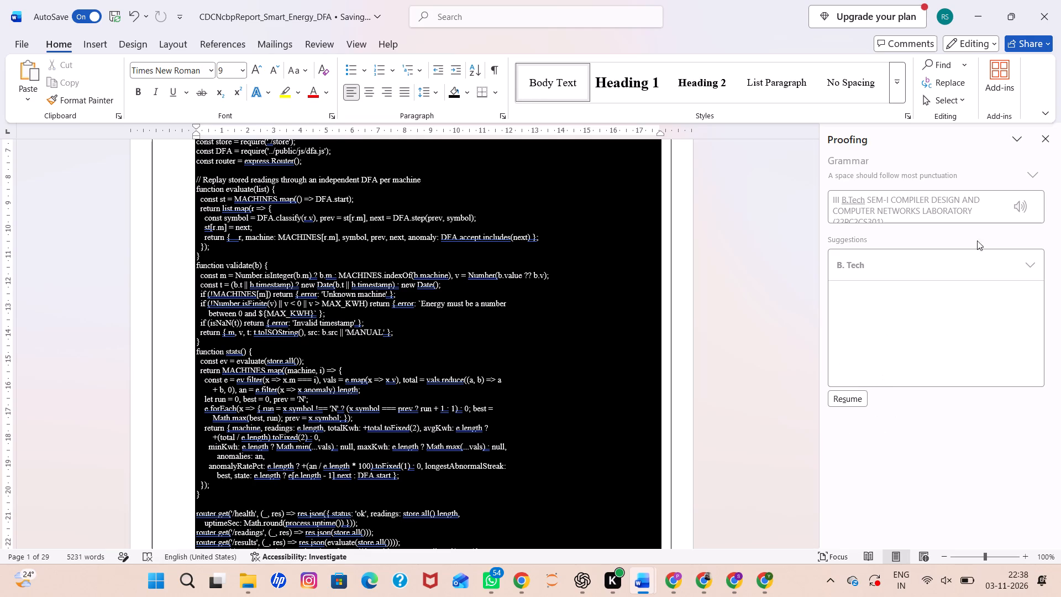
{"action": "left_click", "coordinate": [1037, 144]}
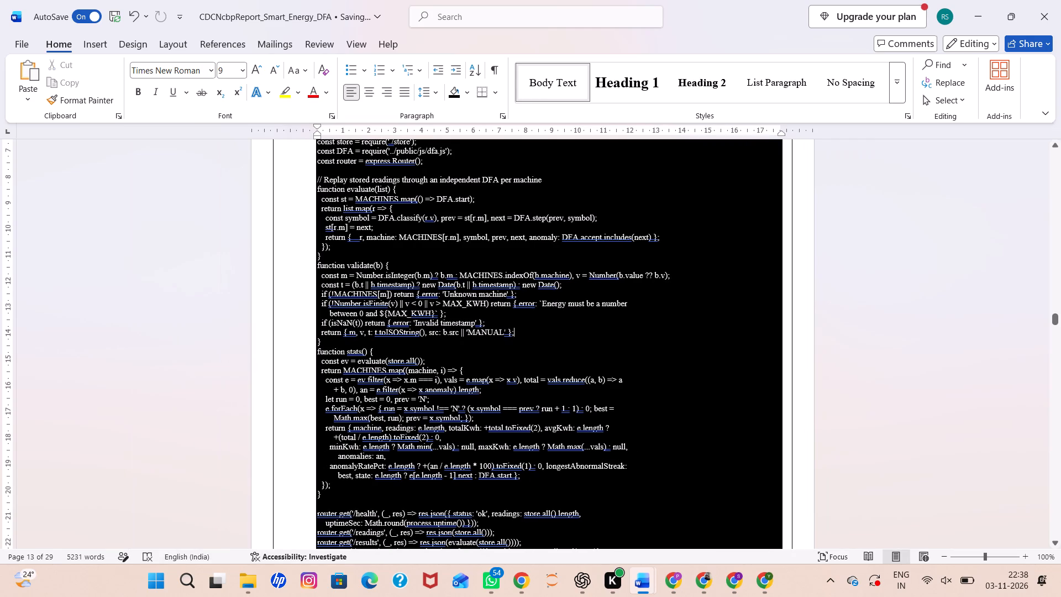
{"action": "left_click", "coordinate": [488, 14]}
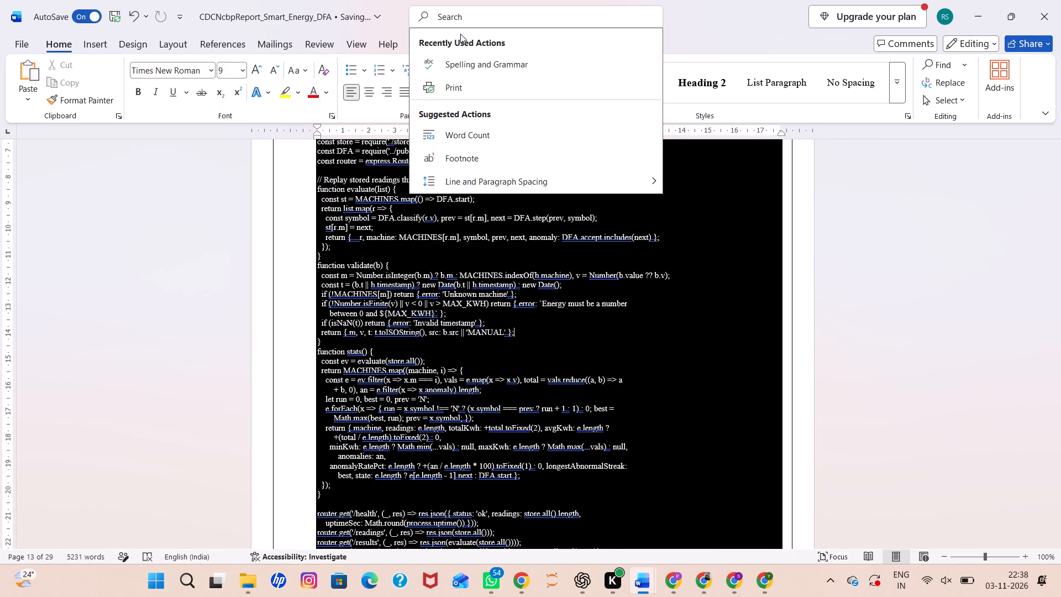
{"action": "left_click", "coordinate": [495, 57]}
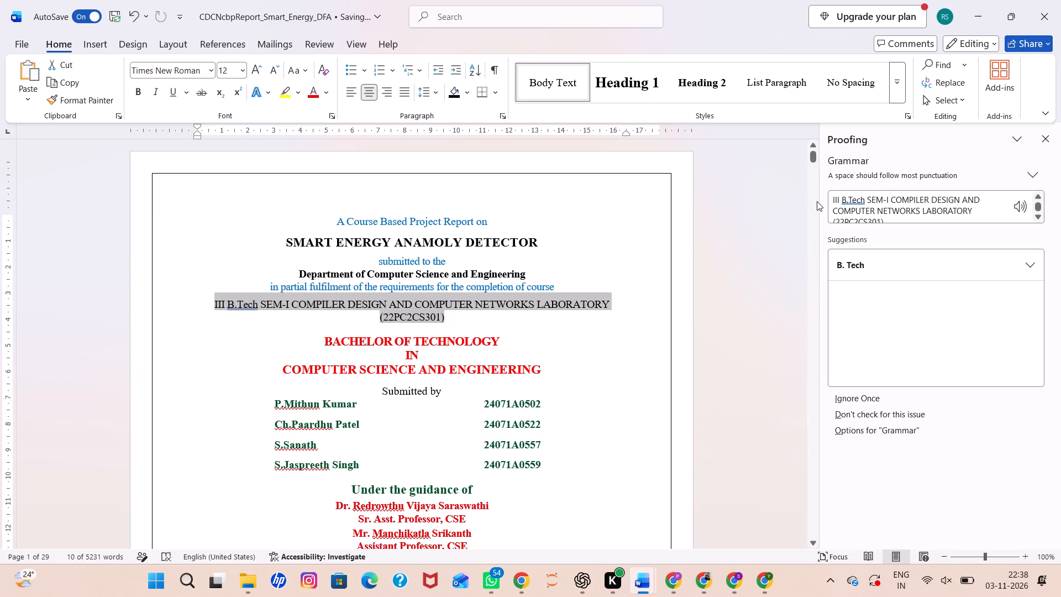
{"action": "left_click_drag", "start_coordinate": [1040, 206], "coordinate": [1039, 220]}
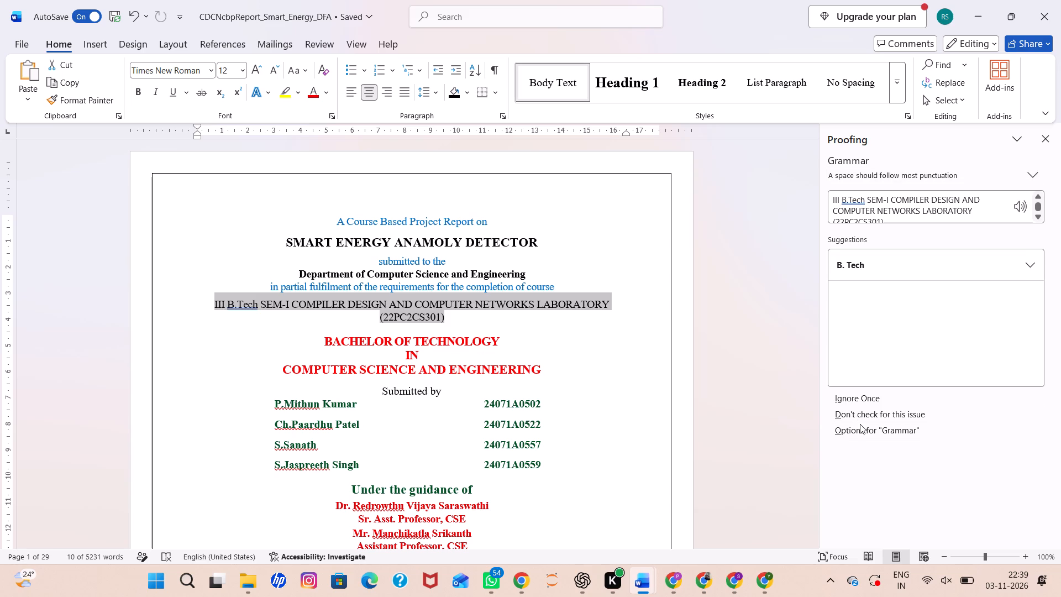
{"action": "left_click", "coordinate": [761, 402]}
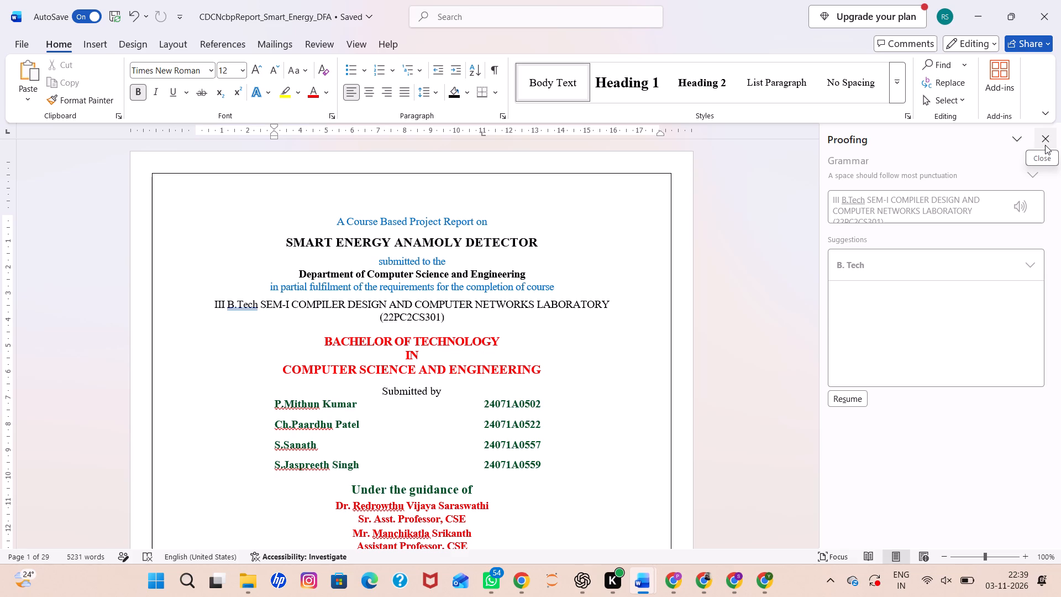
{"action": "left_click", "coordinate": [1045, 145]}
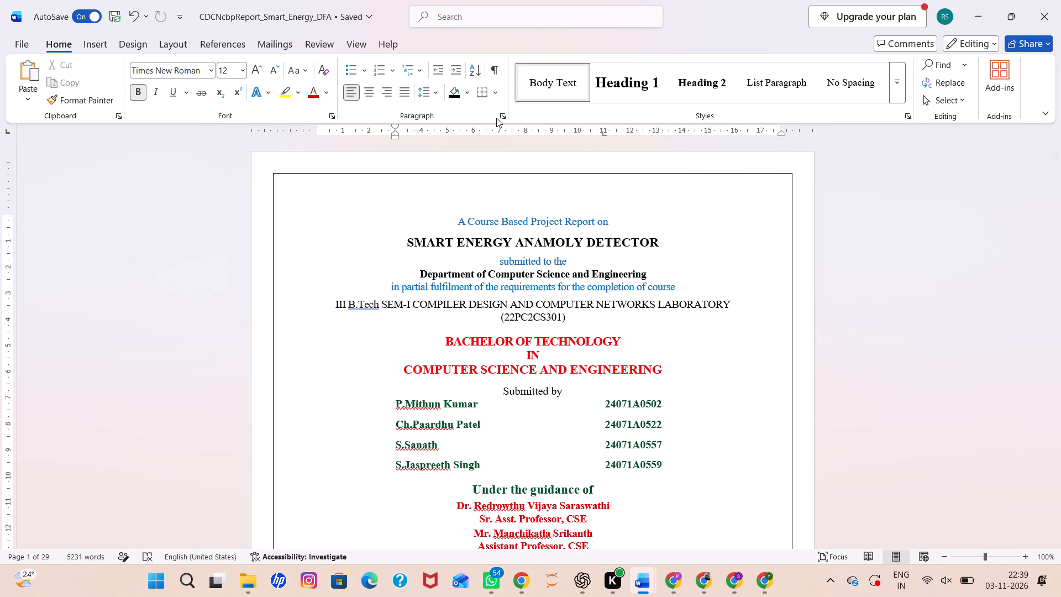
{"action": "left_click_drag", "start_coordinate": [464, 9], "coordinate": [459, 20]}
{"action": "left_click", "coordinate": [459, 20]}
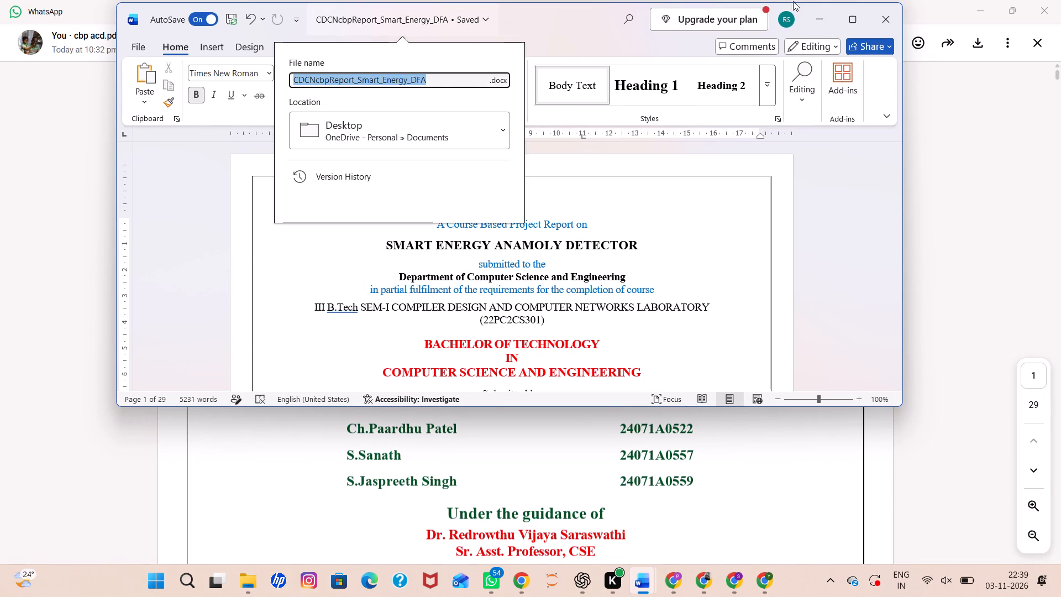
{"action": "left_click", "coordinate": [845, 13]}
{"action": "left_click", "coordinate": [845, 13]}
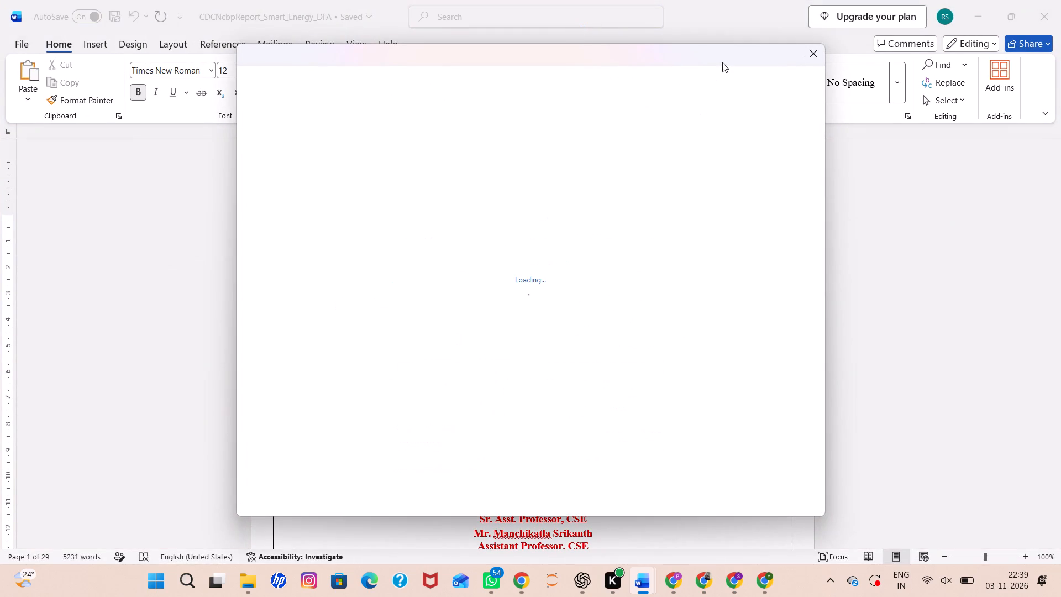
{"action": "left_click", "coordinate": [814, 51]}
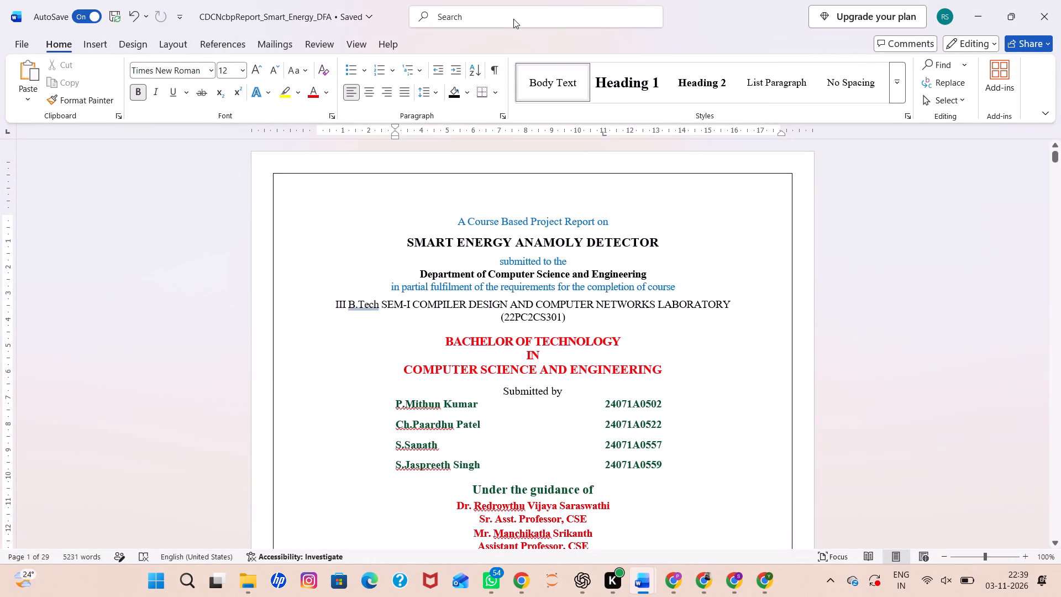
Run the Spelling and Grammar check and ignore the spelling and punctuation-spacing flags on the student names on the cover page.
{"action": "left_click", "coordinate": [513, 19]}
{"action": "left_click", "coordinate": [513, 19]}
{"action": "triple_click", "coordinate": [513, 19]}
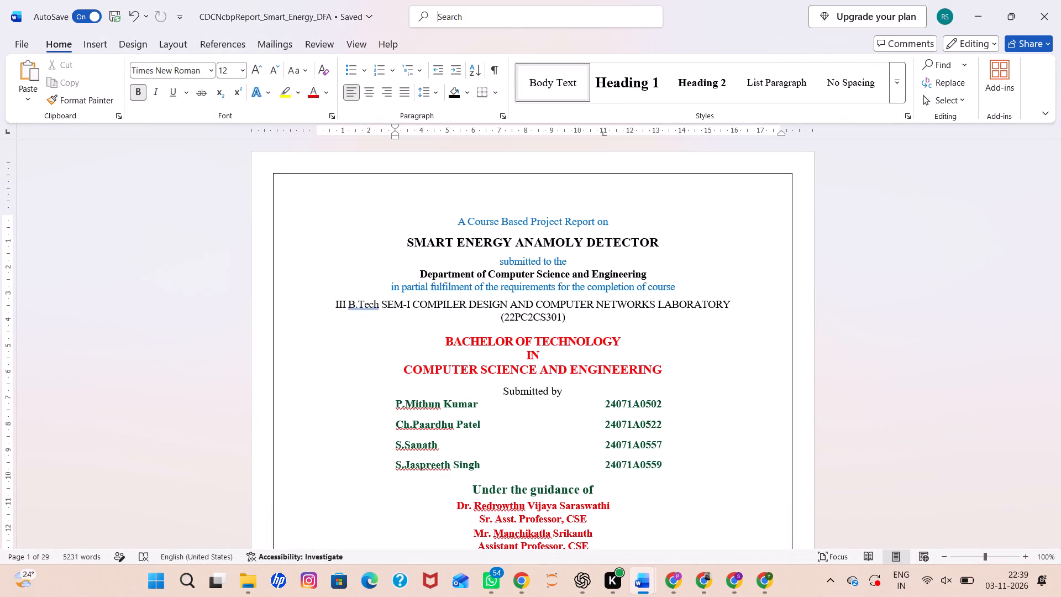
{"action": "double_click", "coordinate": [513, 19]}
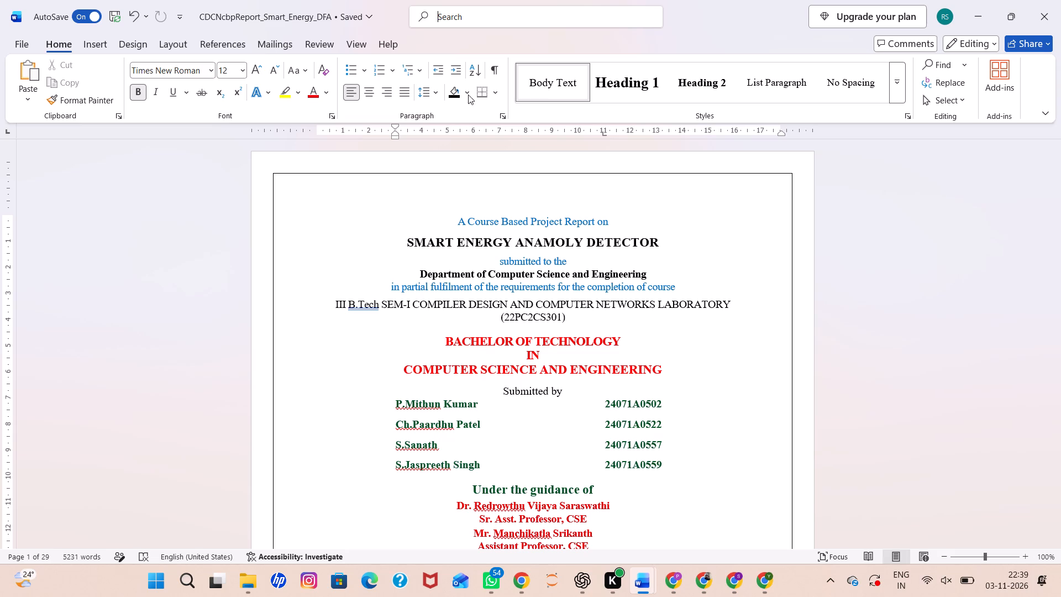
{"action": "left_click", "coordinate": [528, 12]}
{"action": "double_click", "coordinate": [528, 12]}
{"action": "type", "text": "gr"}
{"action": "key", "text": "BackSpace"}
{"action": "key", "text": "BackSpace"}
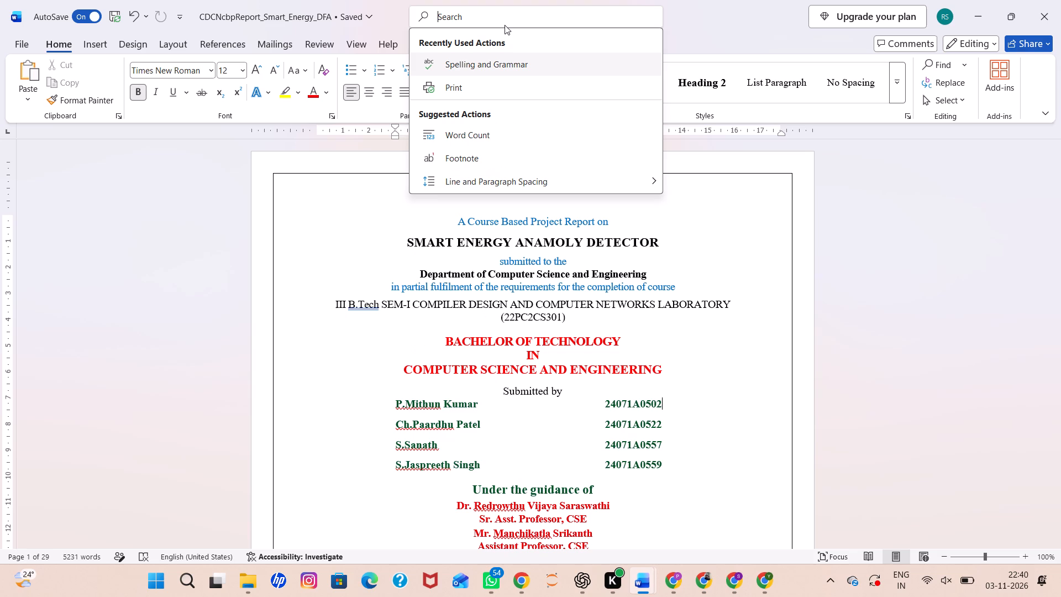
{"action": "left_click", "coordinate": [498, 66]}
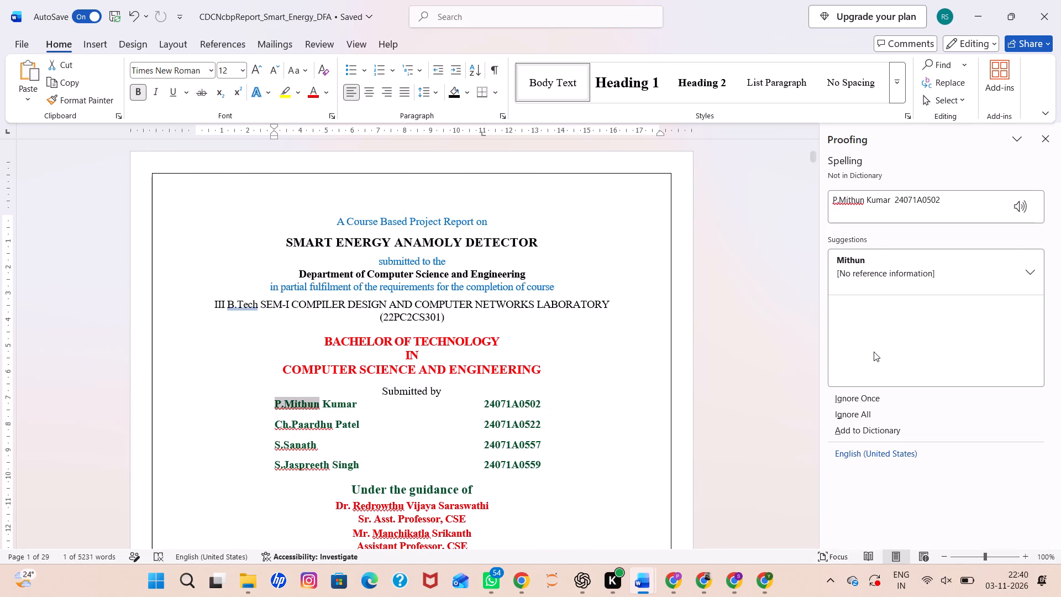
{"action": "left_click", "coordinate": [854, 412]}
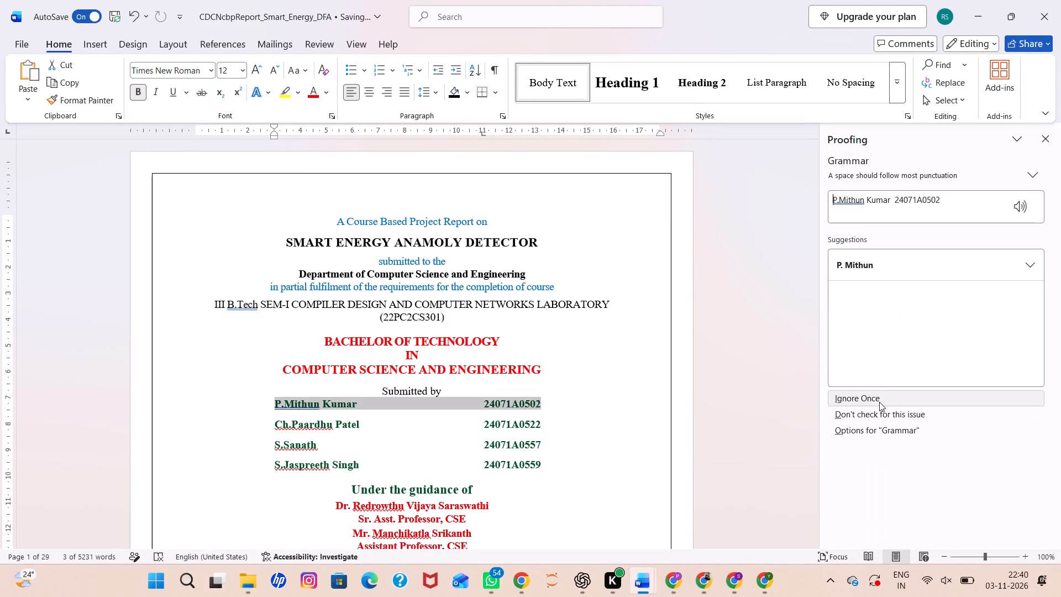
{"action": "left_click", "coordinate": [879, 402]}
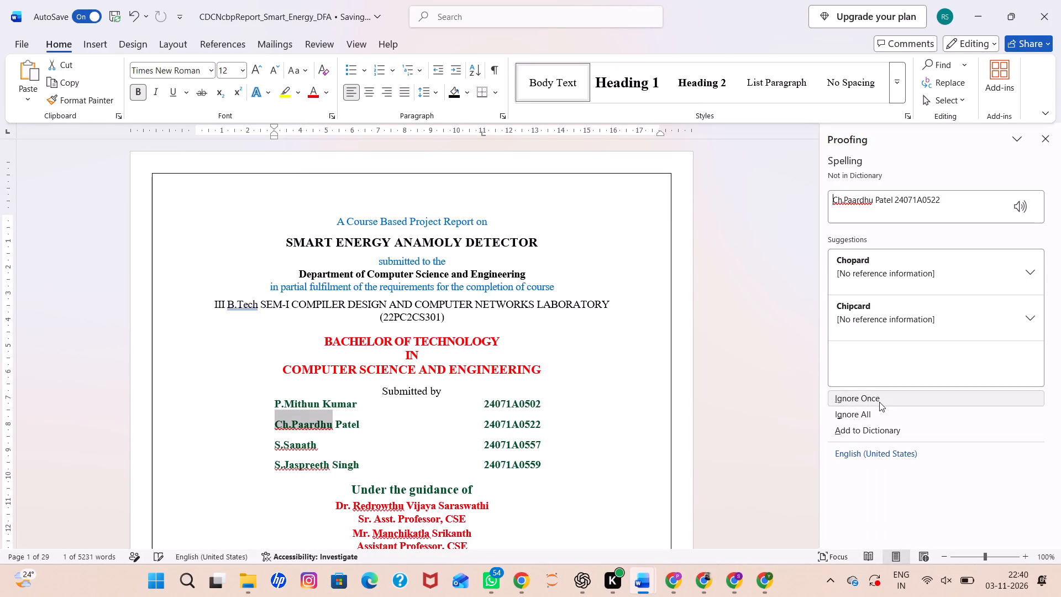
{"action": "left_click", "coordinate": [879, 402]}
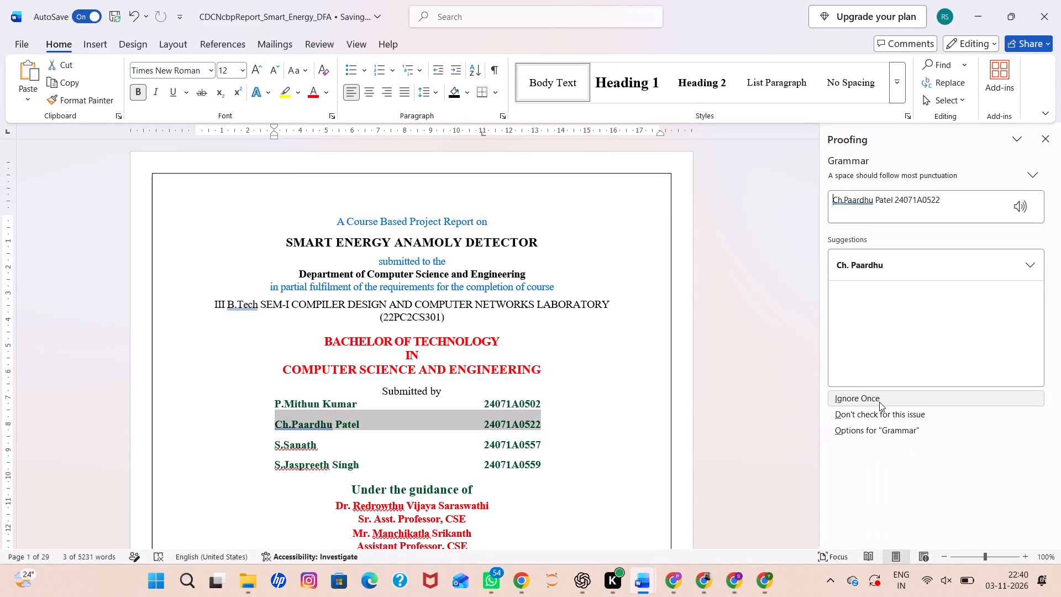
{"action": "left_click", "coordinate": [879, 402]}
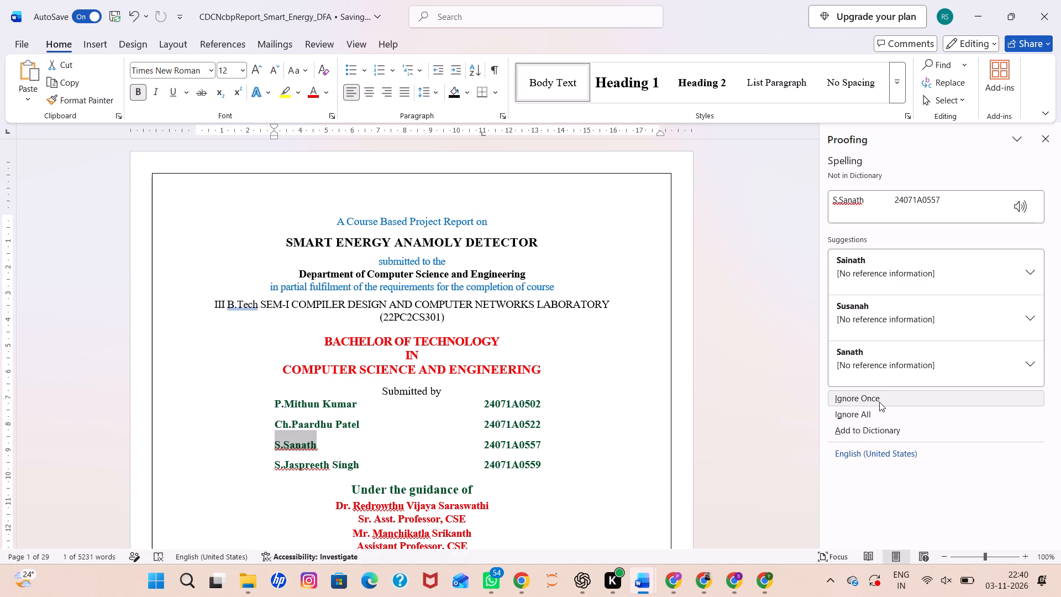
{"action": "left_click", "coordinate": [876, 414]}
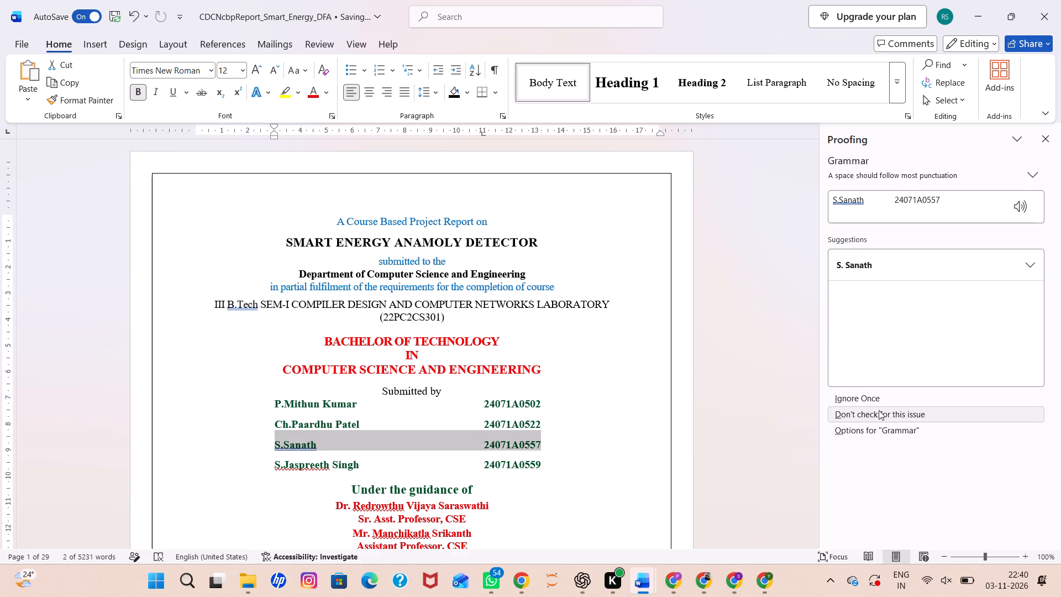
{"action": "left_click", "coordinate": [884, 401]}
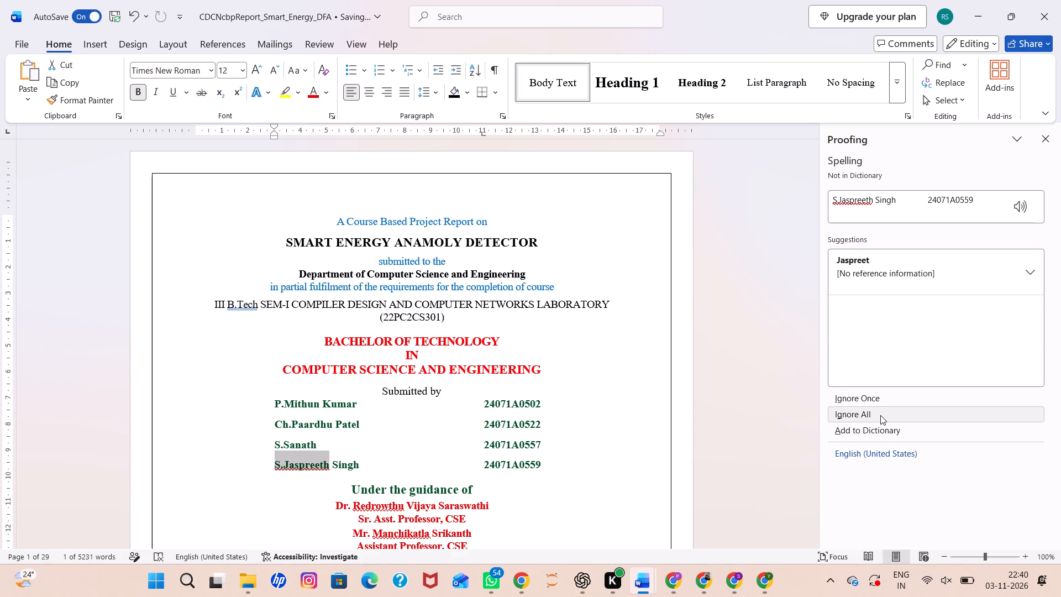
{"action": "left_click", "coordinate": [880, 415]}
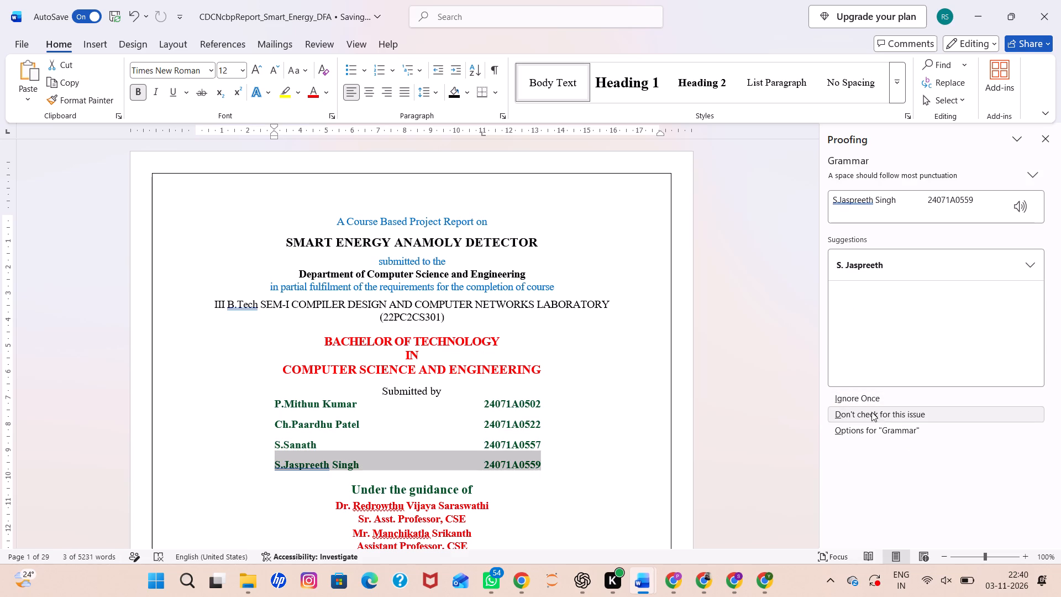
Stop checking for the "A space should follow most punctuation" grammar issue.
{"action": "left_click", "coordinate": [890, 413]}
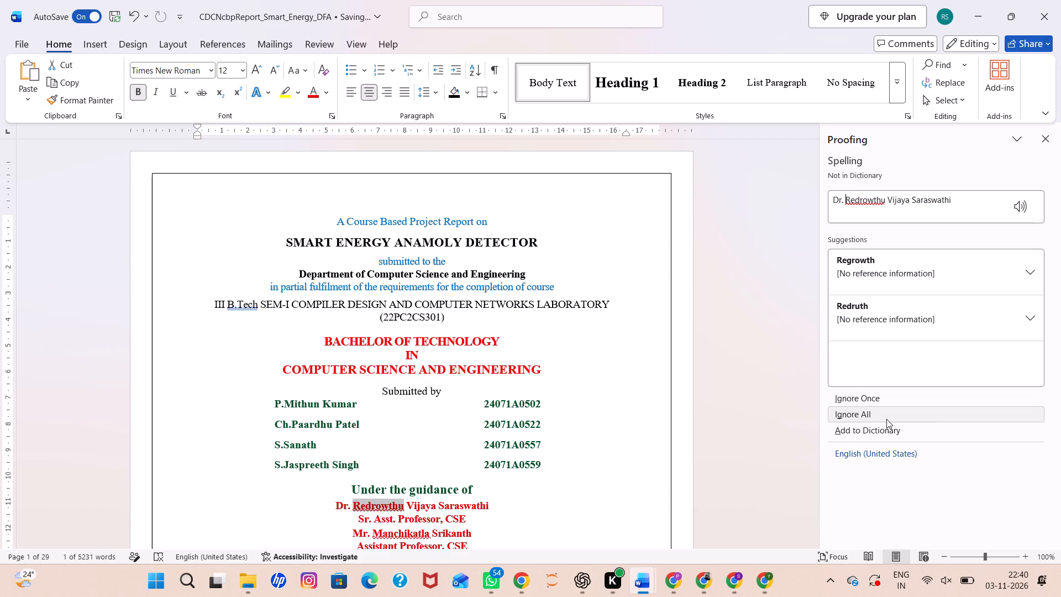
Ignore all occurrences of the remaining spelling flags, from the guide names on the cover page onward, and finish the proofing check.
{"action": "left_click", "coordinate": [889, 414]}
{"action": "left_click", "coordinate": [889, 414]}
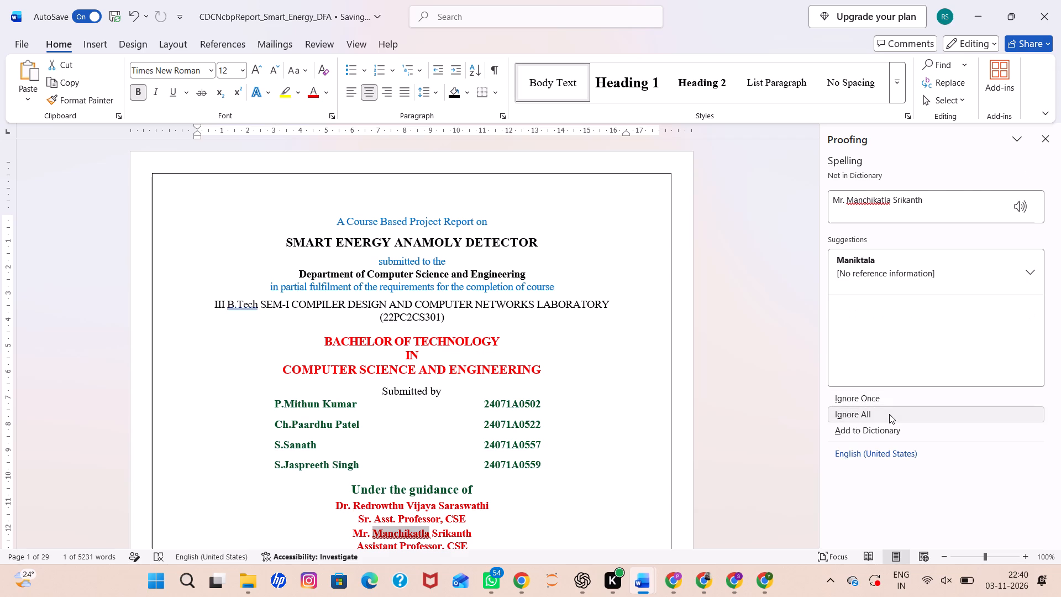
{"action": "left_click", "coordinate": [889, 414]}
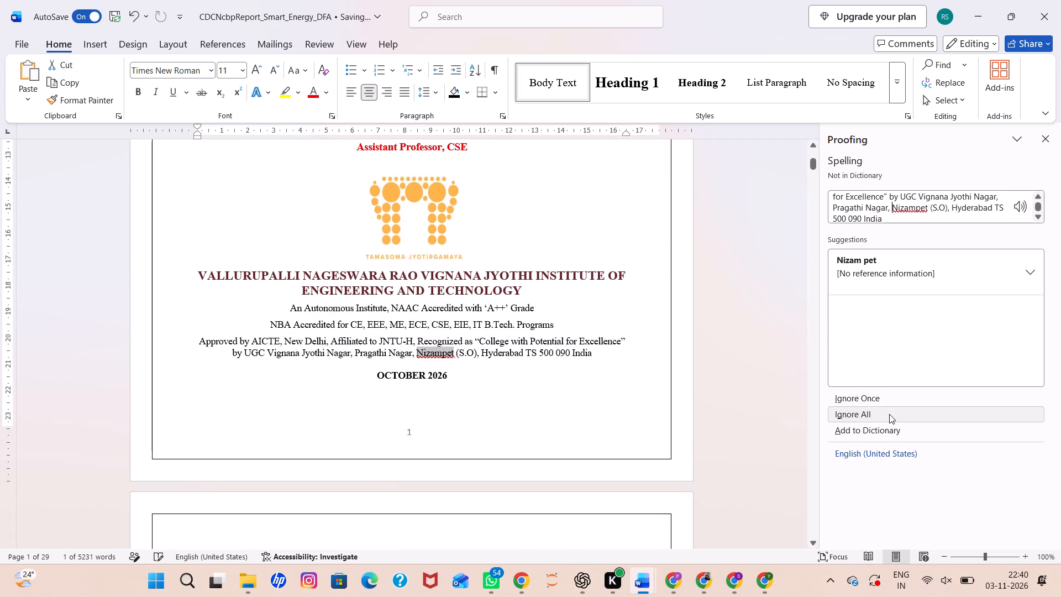
{"action": "left_click", "coordinate": [889, 414]}
{"action": "left_click", "coordinate": [889, 414]}
{"action": "triple_click", "coordinate": [889, 414]}
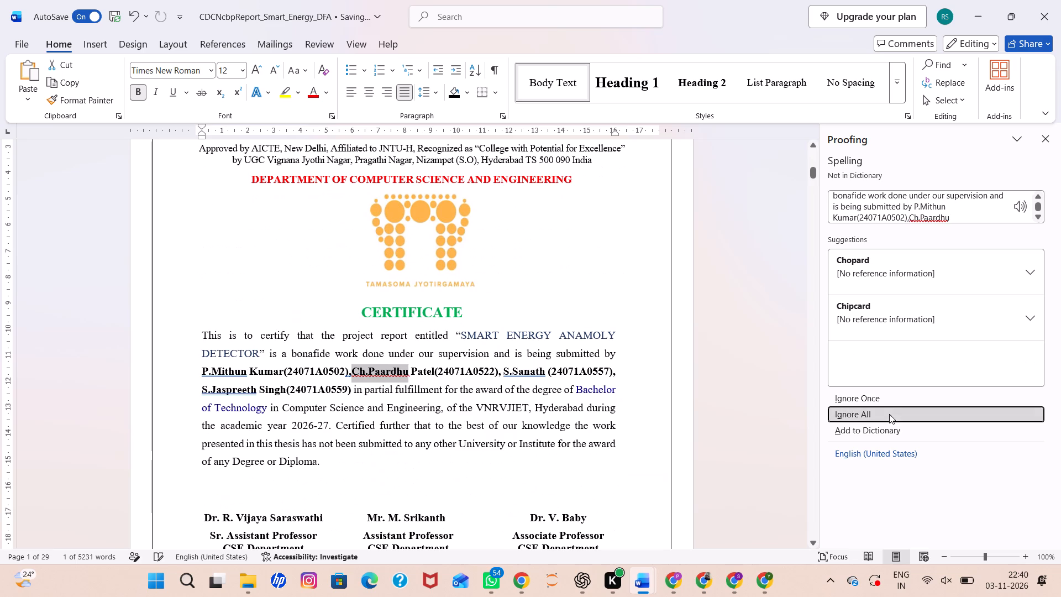
{"action": "triple_click", "coordinate": [889, 414]}
{"action": "double_click", "coordinate": [889, 414]}
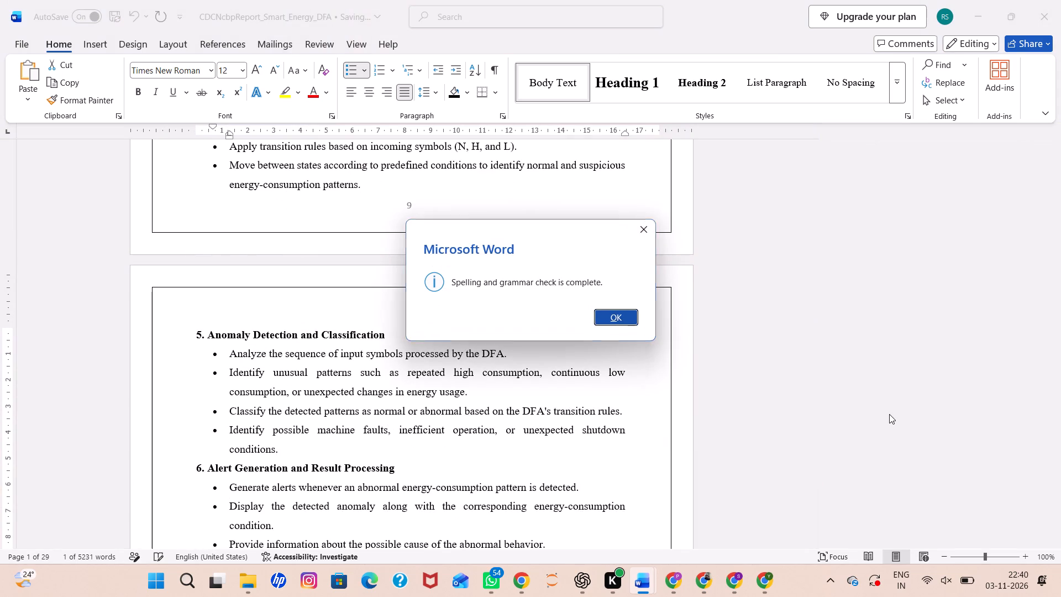
{"action": "left_click", "coordinate": [613, 318]}
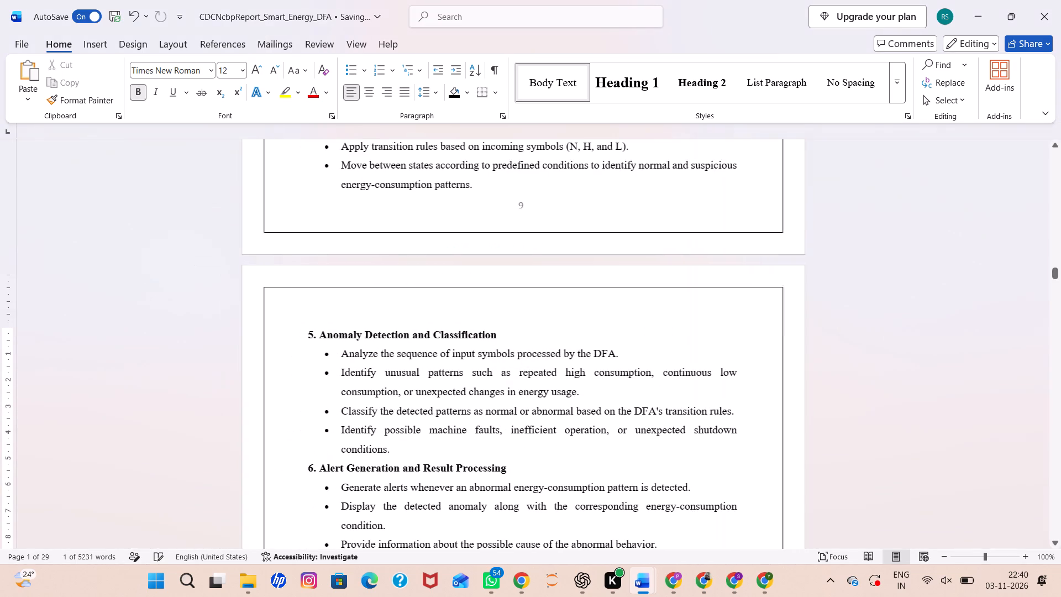
Examine the pages after the Anomaly Detection section, including the architecture diagram, code listings and output screenshots, for leftover proofing marks.
{"action": "scroll", "coordinate": [393, 245], "scroll_direction": "down", "scroll_amount": 2}
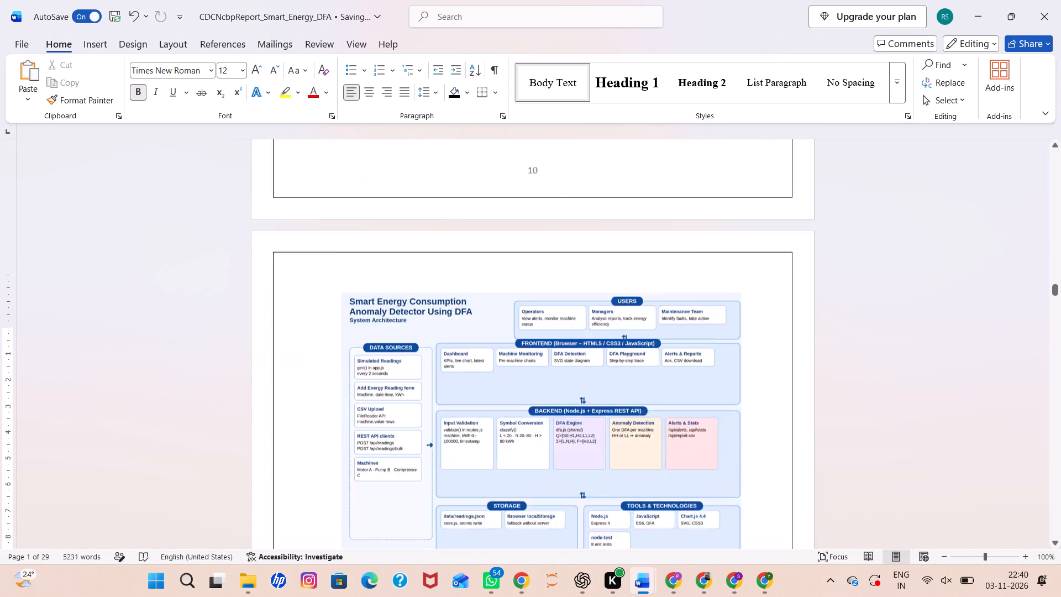
{"action": "scroll", "coordinate": [393, 245], "scroll_direction": "down", "scroll_amount": 5}
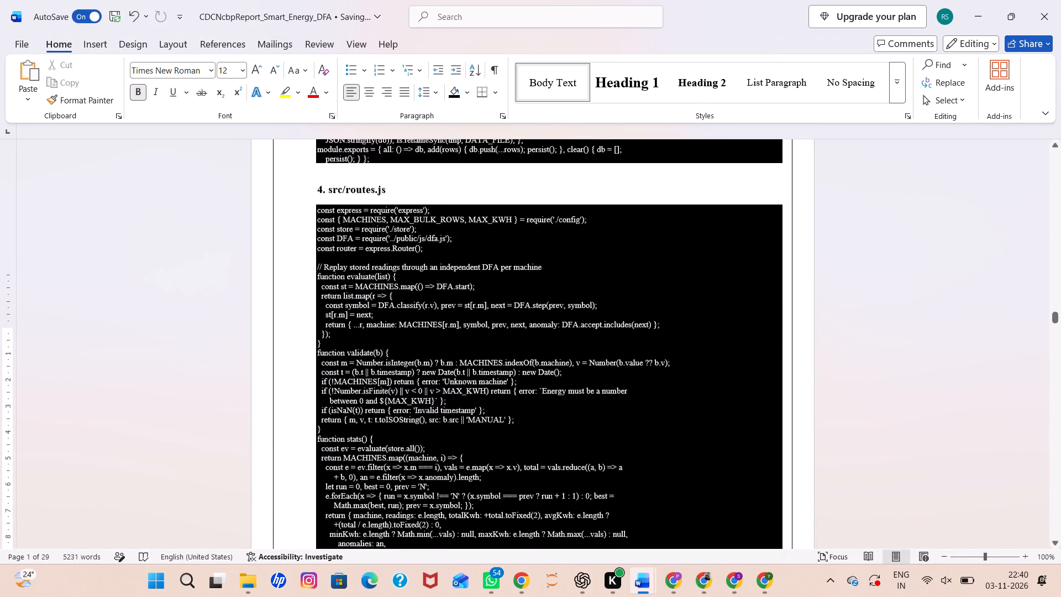
{"action": "scroll", "coordinate": [393, 245], "scroll_direction": "down", "scroll_amount": 5}
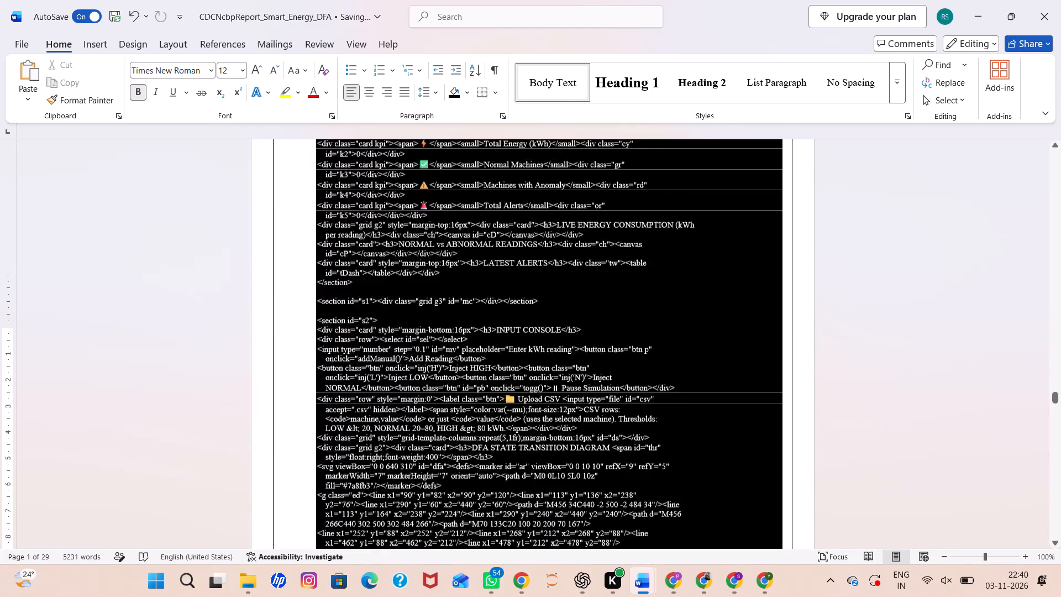
{"action": "scroll", "coordinate": [393, 245], "scroll_direction": "down", "scroll_amount": 6}
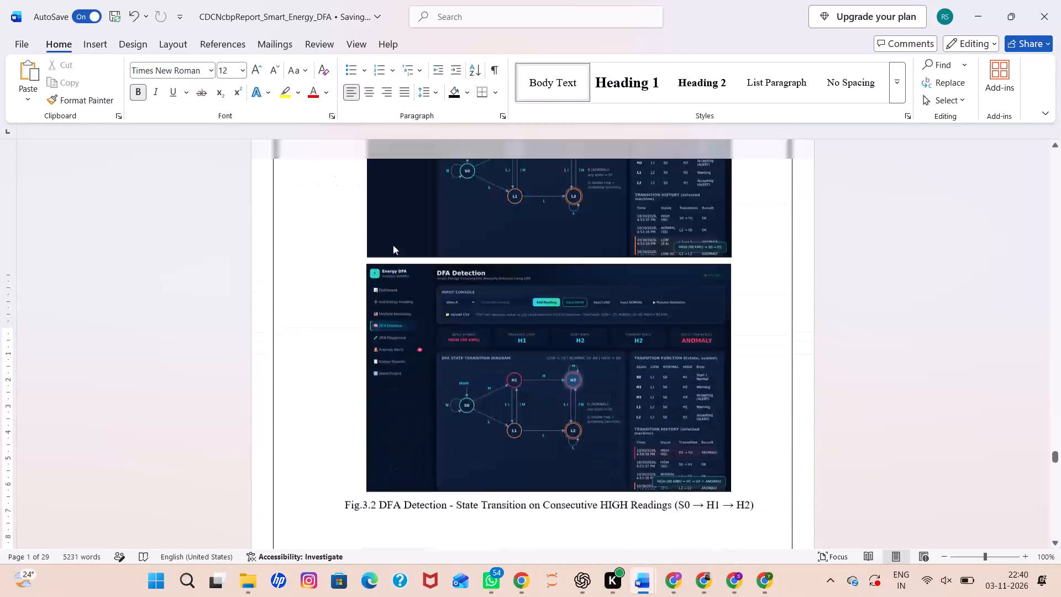
{"action": "scroll", "coordinate": [393, 245], "scroll_direction": "down", "scroll_amount": 2}
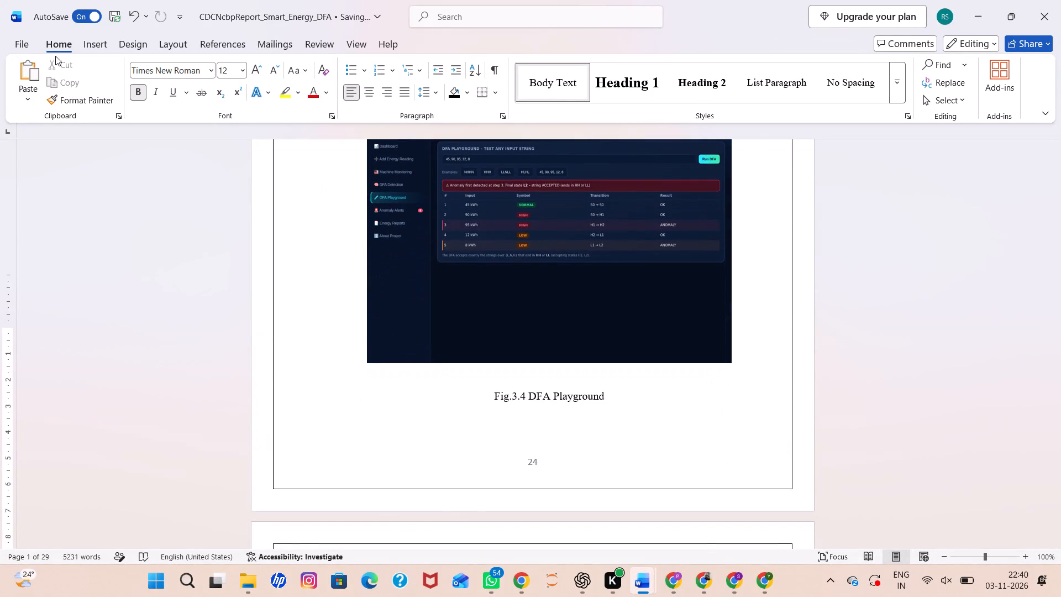
Print all pages of the report with Microsoft Print to PDF, naming the output file ACD TEAM in the Desktop folder.
{"action": "left_click", "coordinate": [18, 45]}
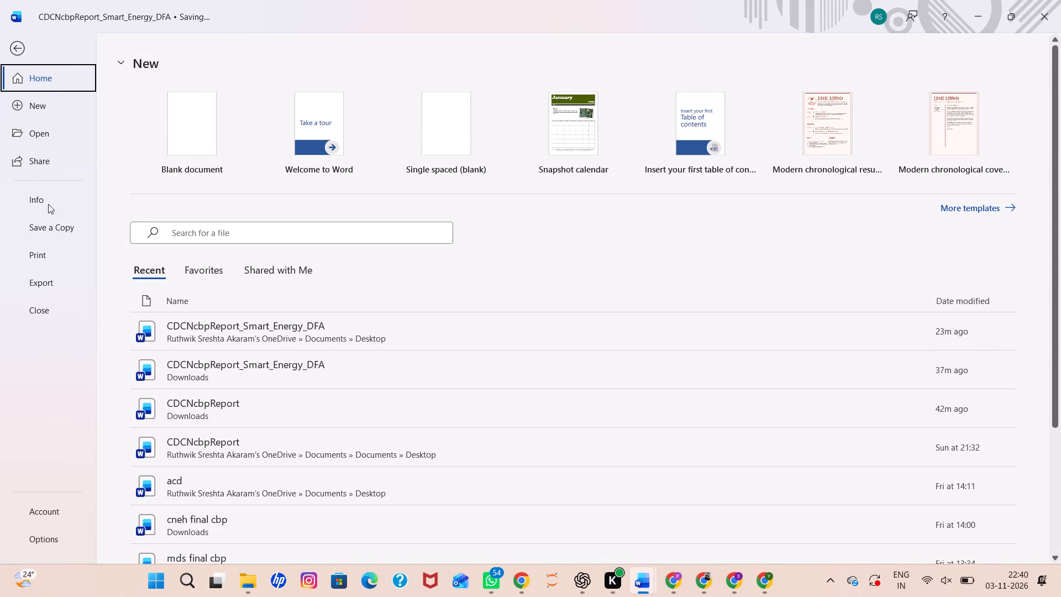
{"action": "left_click", "coordinate": [55, 223]}
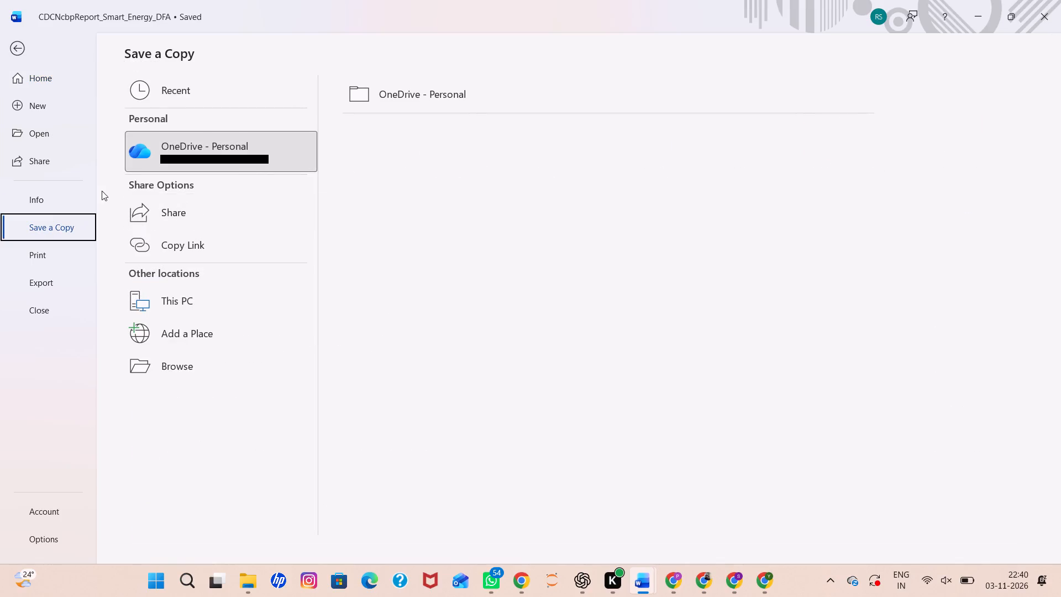
{"action": "left_click", "coordinate": [54, 253]}
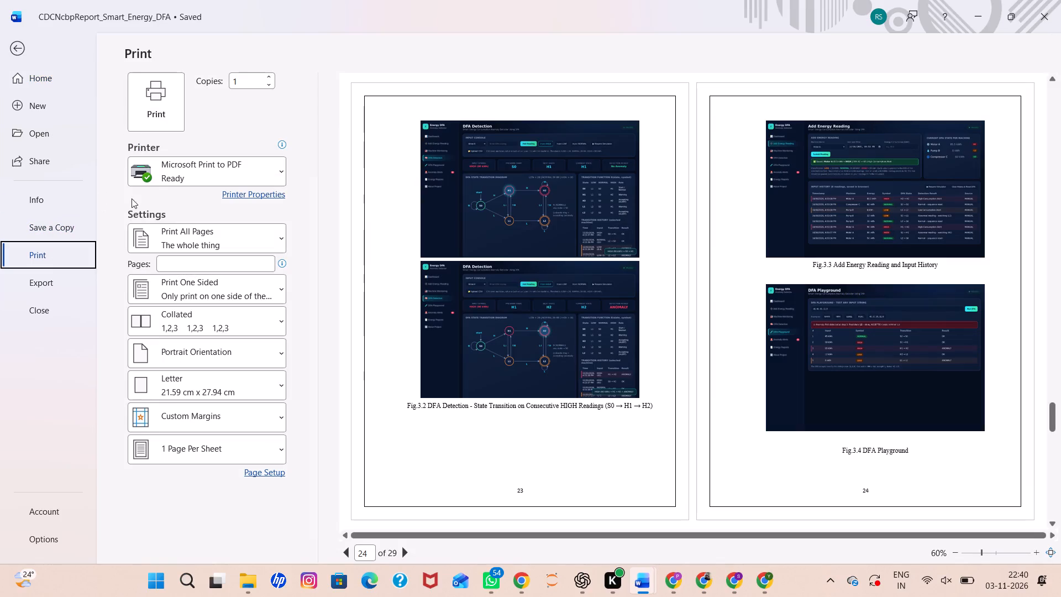
{"action": "left_click", "coordinate": [151, 103]}
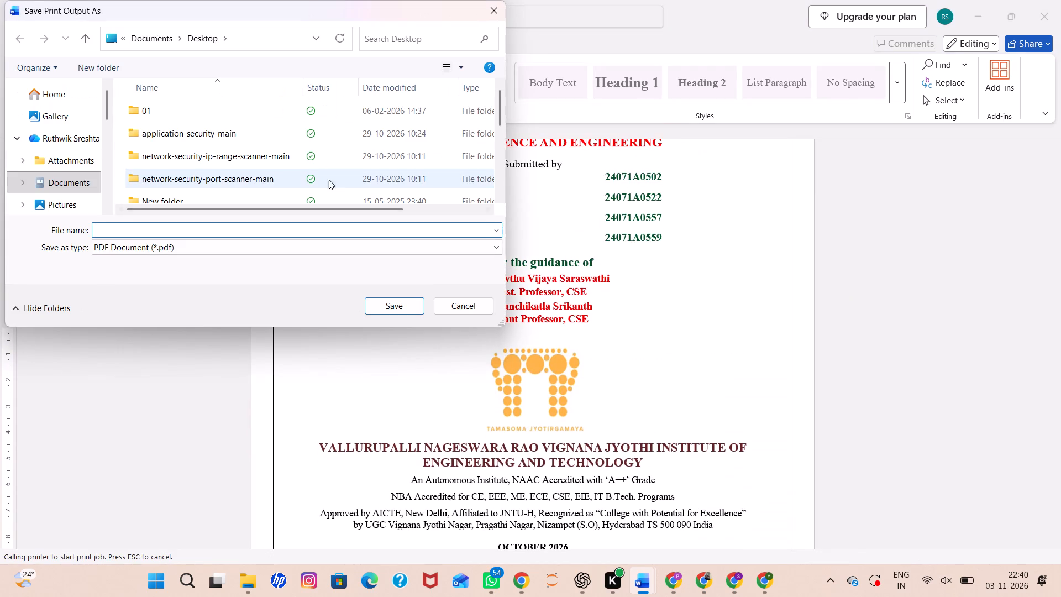
{"action": "left_click", "coordinate": [123, 228]}
{"action": "type", "text": "ACD"}
{"action": "key", "text": "space"}
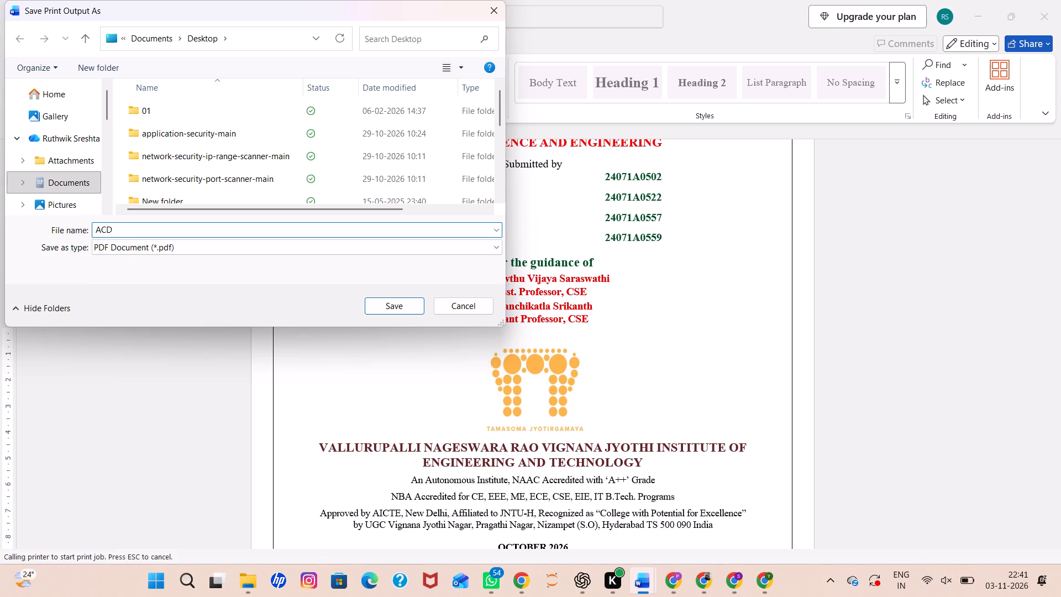
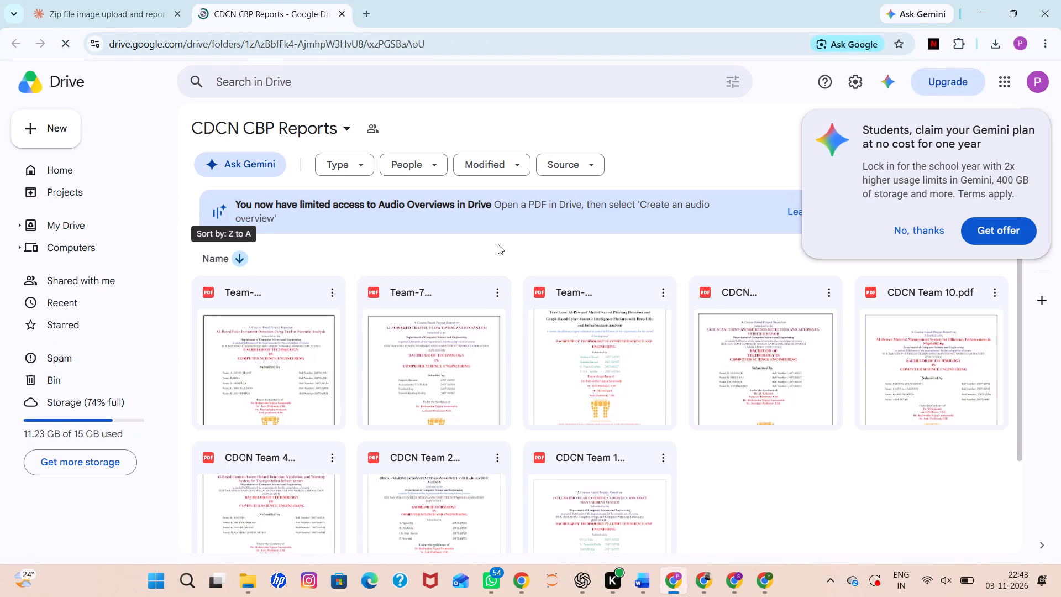
Open the Google Workspace Marketplace for add-ons from the CDCN CBP Reports folder in Google Drive.
{"action": "left_click", "coordinate": [1037, 306]}
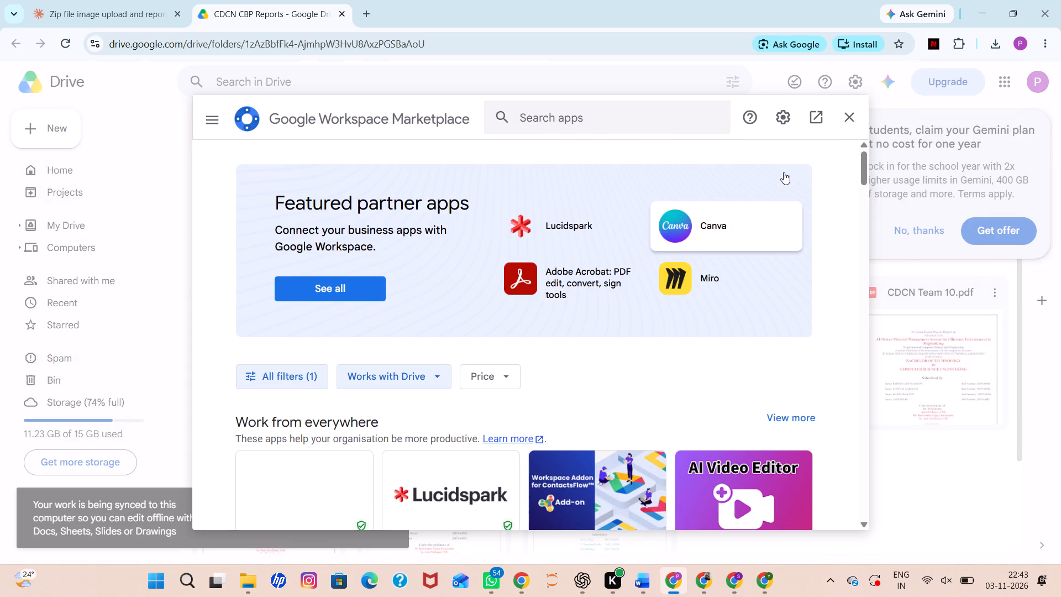
Close the Google Workspace Marketplace window and dismiss the Gemini plan offer and the offline sync notice.
{"action": "left_click", "coordinate": [854, 119]}
{"action": "left_click", "coordinate": [908, 224]}
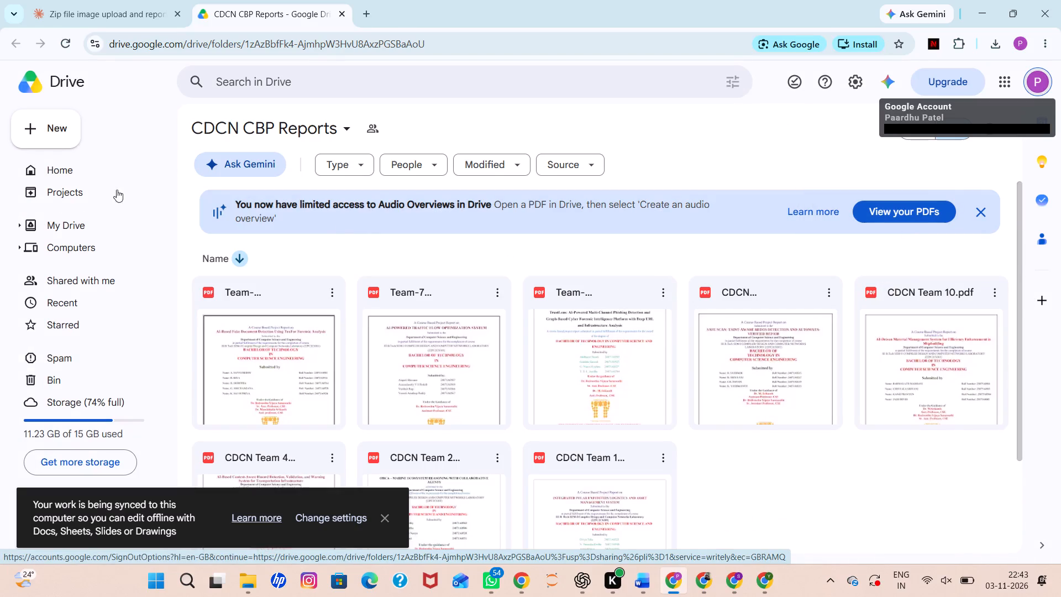
{"action": "scroll", "coordinate": [72, 273], "scroll_direction": "down", "scroll_amount": 1}
{"action": "scroll", "coordinate": [318, 333], "scroll_direction": "down", "scroll_amount": 3}
{"action": "left_click", "coordinate": [384, 519]}
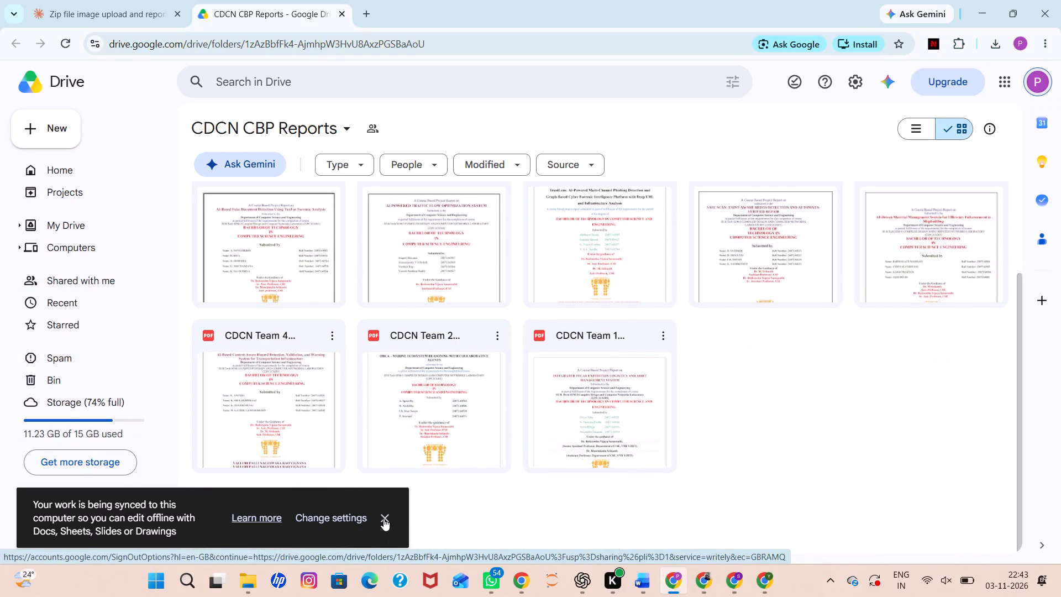
{"action": "scroll", "coordinate": [407, 434], "scroll_direction": "up", "scroll_amount": 4}
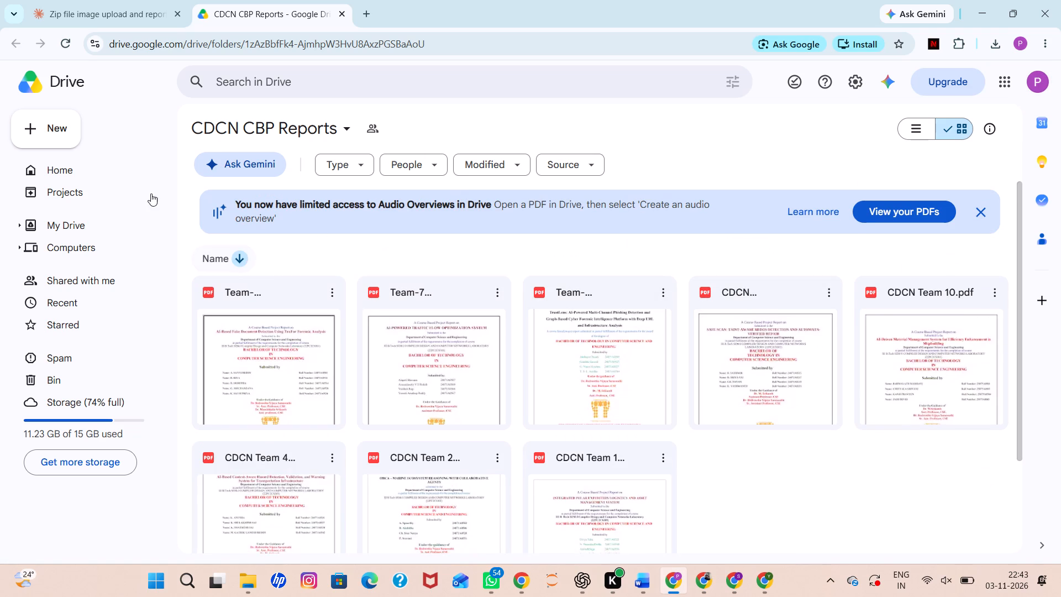
Upload the file ACD TEAM.pdf from the Desktop folder into the CDCN CBP Reports folder.
{"action": "left_click", "coordinate": [45, 139]}
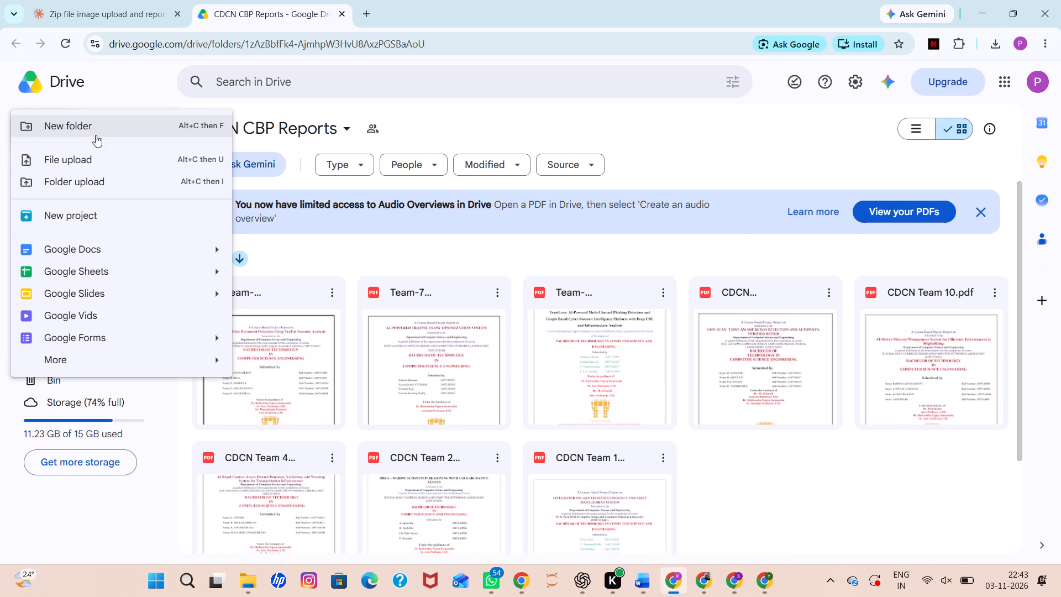
{"action": "left_click", "coordinate": [94, 164]}
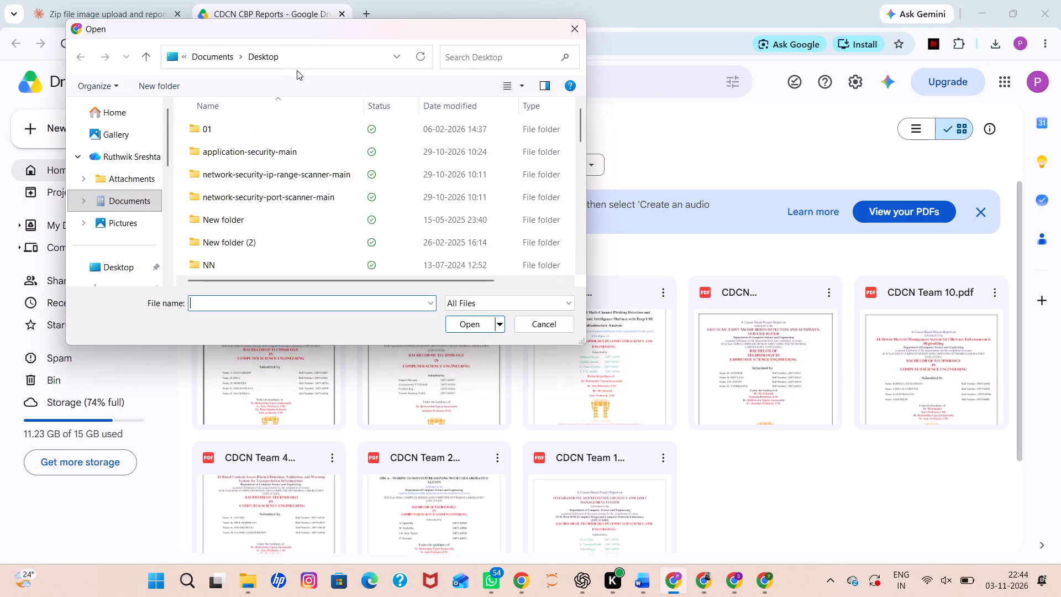
{"action": "type", "text": "ACD"}
{"action": "double_click", "coordinate": [218, 314]}
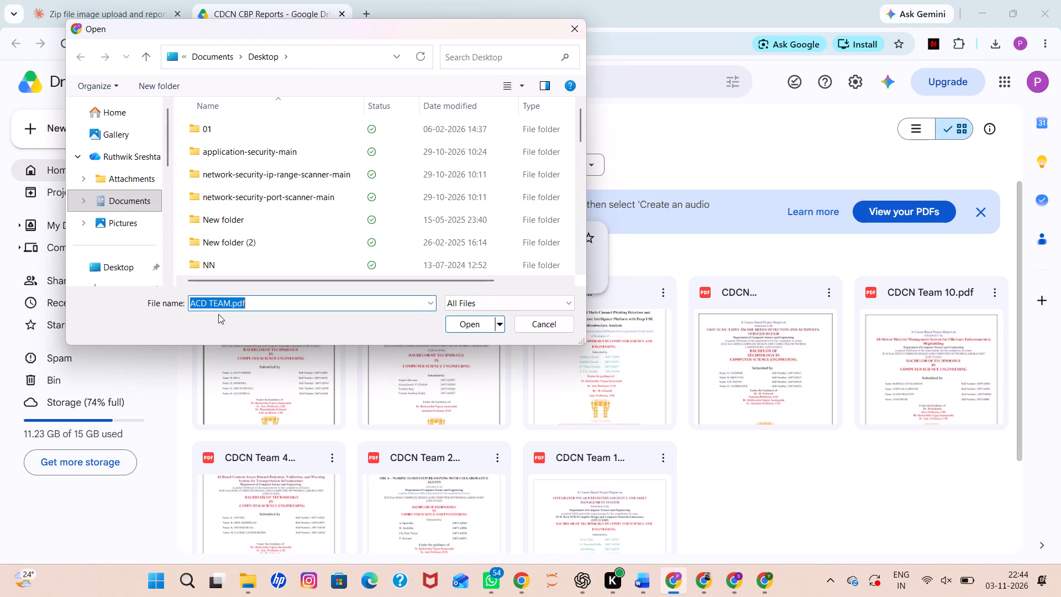
{"action": "left_click", "coordinate": [473, 329]}
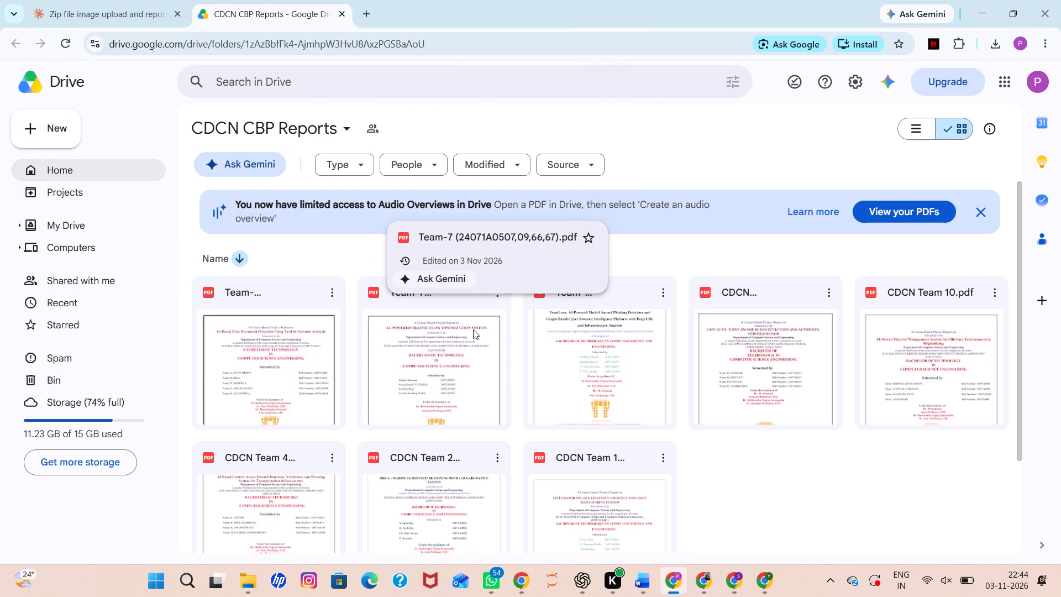
{"action": "scroll", "coordinate": [473, 329], "scroll_direction": "down", "scroll_amount": 3}
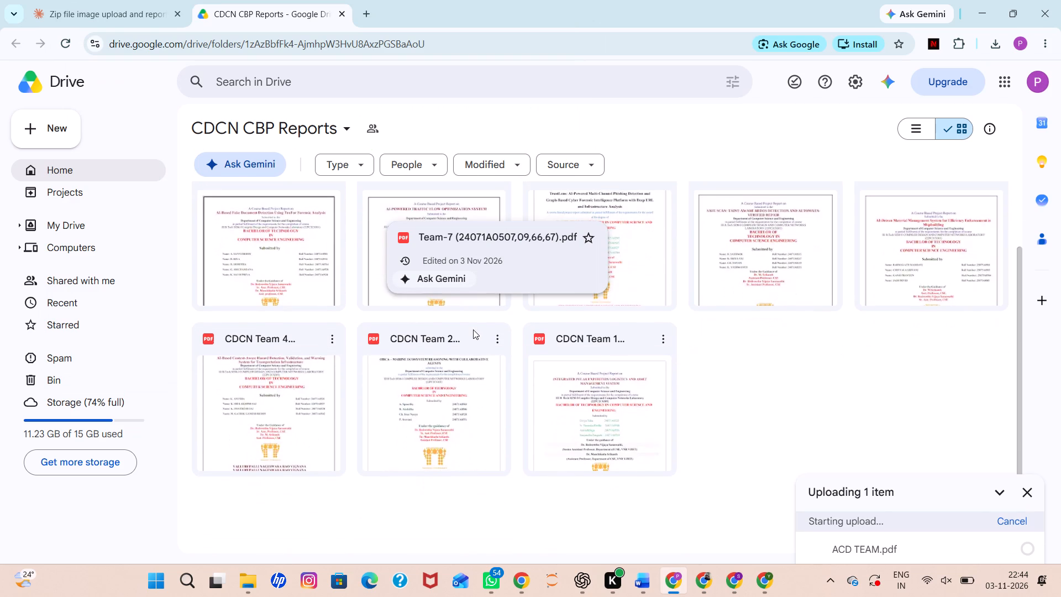
{"action": "scroll", "coordinate": [473, 329], "scroll_direction": "down", "scroll_amount": 1}
{"action": "scroll", "coordinate": [704, 326], "scroll_direction": "up", "scroll_amount": 1}
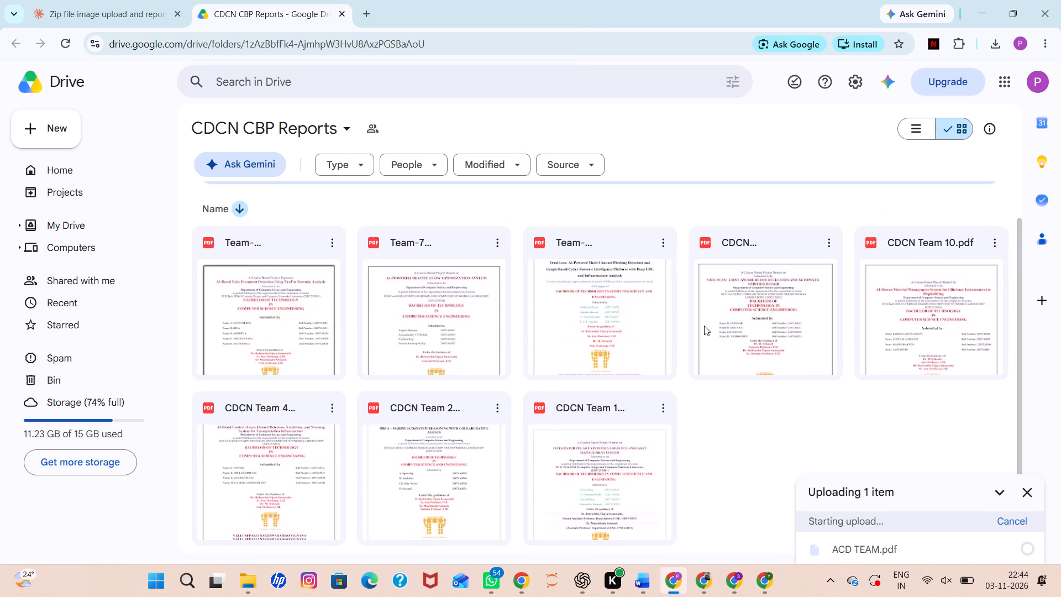
{"action": "scroll", "coordinate": [704, 326], "scroll_direction": "up", "scroll_amount": 3}
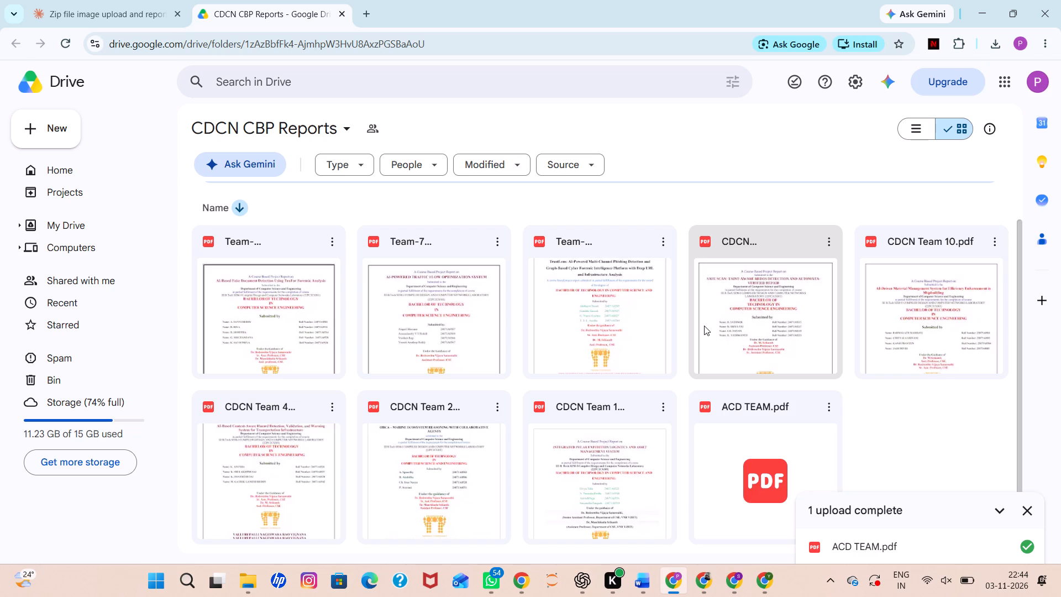
Rename the uploaded ACD TEAM.pdf, replacing the part before the .pdf extension with "CDCN Team" followed by a space.
{"action": "left_click", "coordinate": [824, 411]}
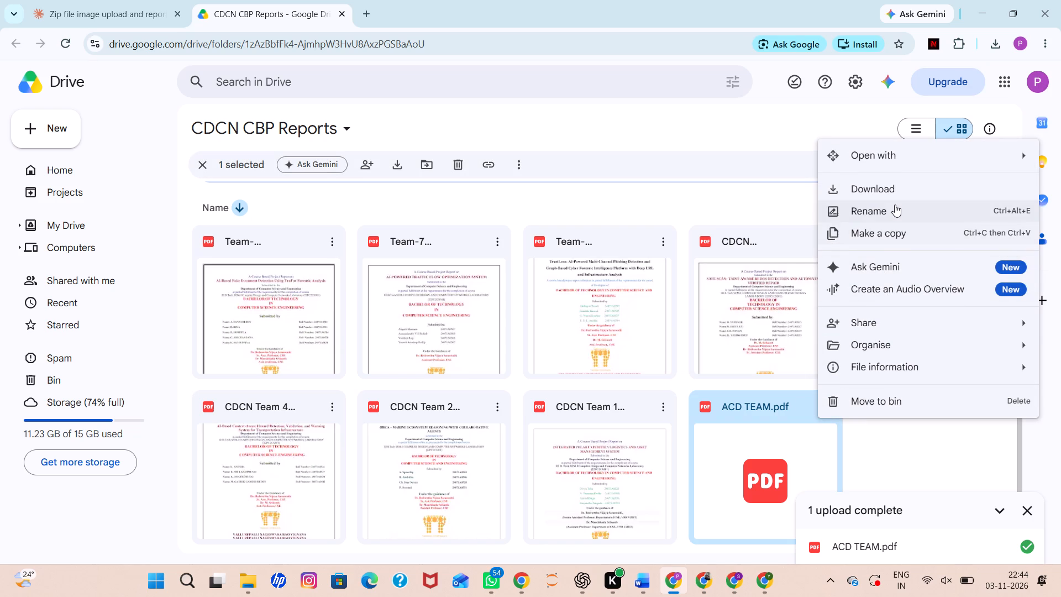
{"action": "left_click", "coordinate": [895, 205]}
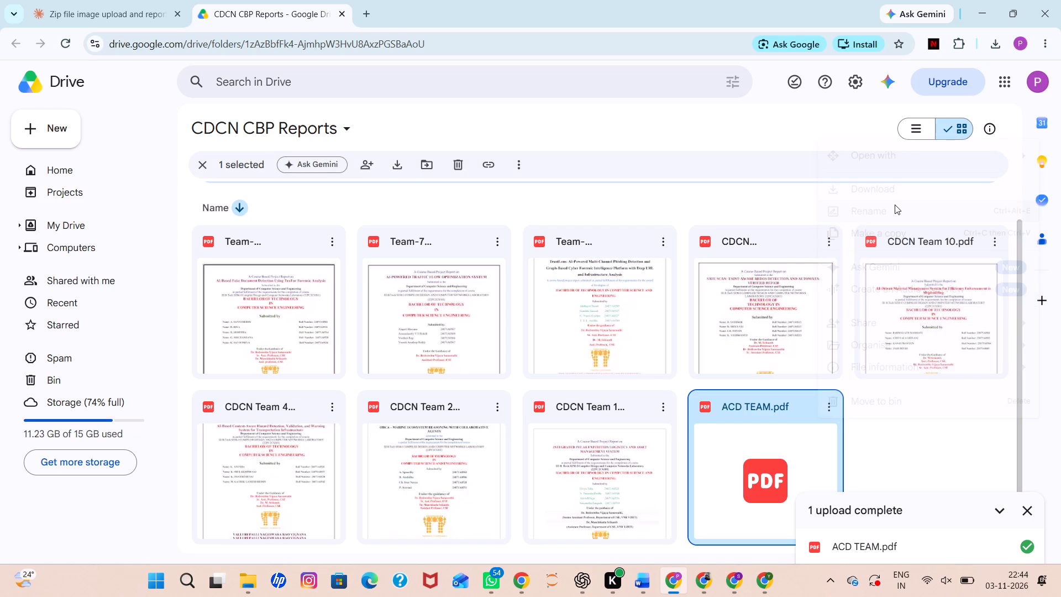
{"action": "left_click", "coordinate": [826, 417]}
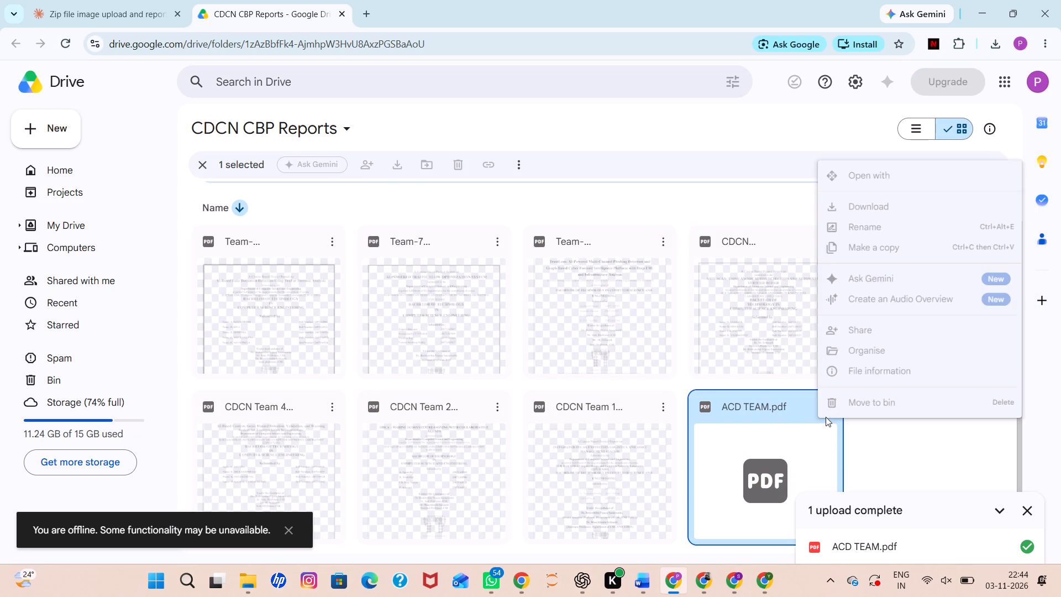
{"action": "left_click", "coordinate": [866, 210]}
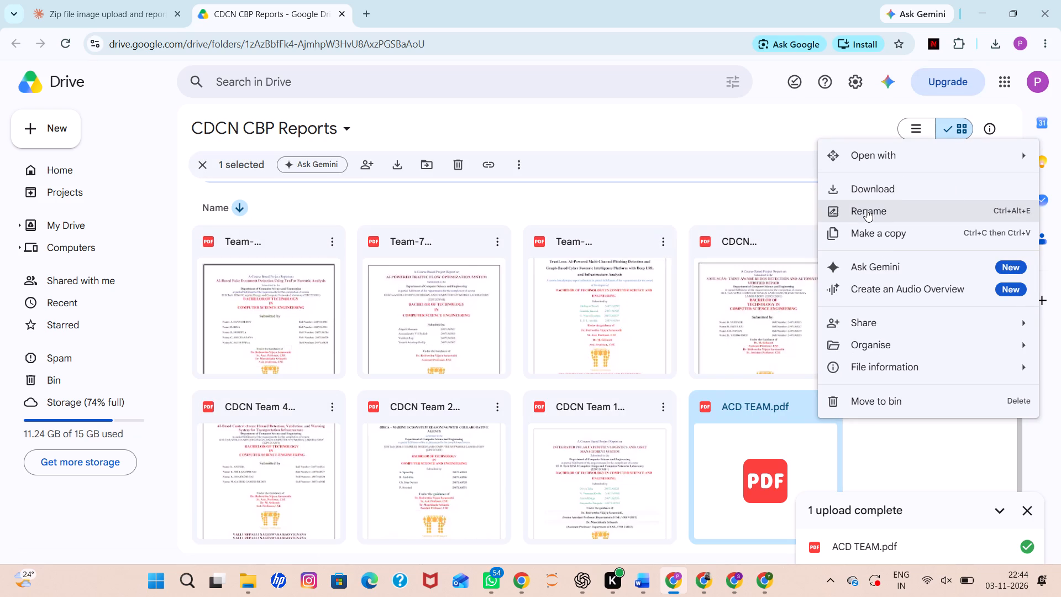
{"action": "left_click", "coordinate": [866, 210]}
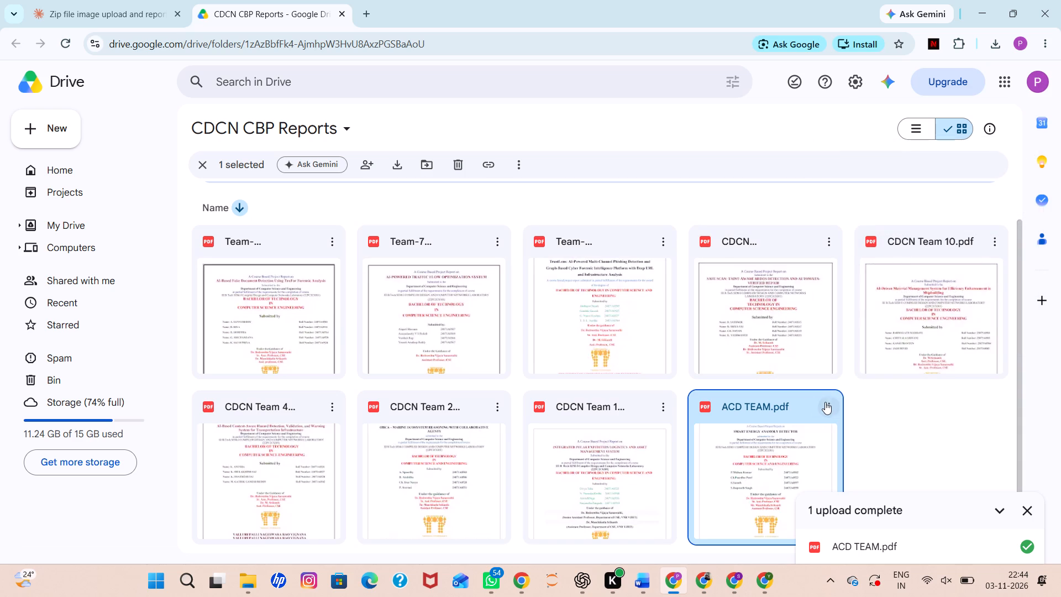
{"action": "left_click", "coordinate": [826, 403]}
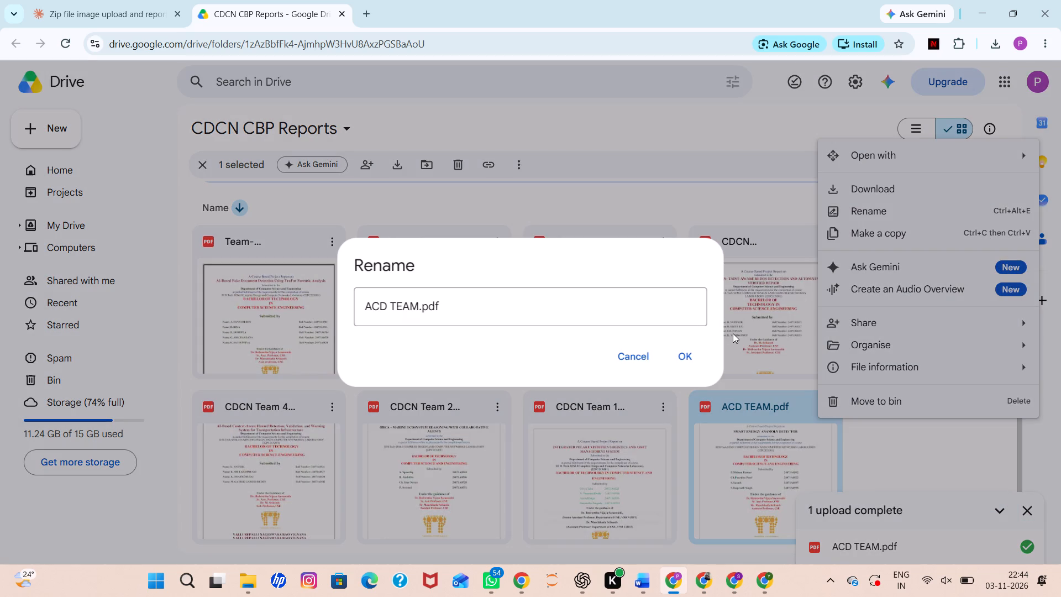
{"action": "key", "text": "BackSpace"}
{"action": "type", "text": "CDCN"}
{"action": "key", "text": "space"}
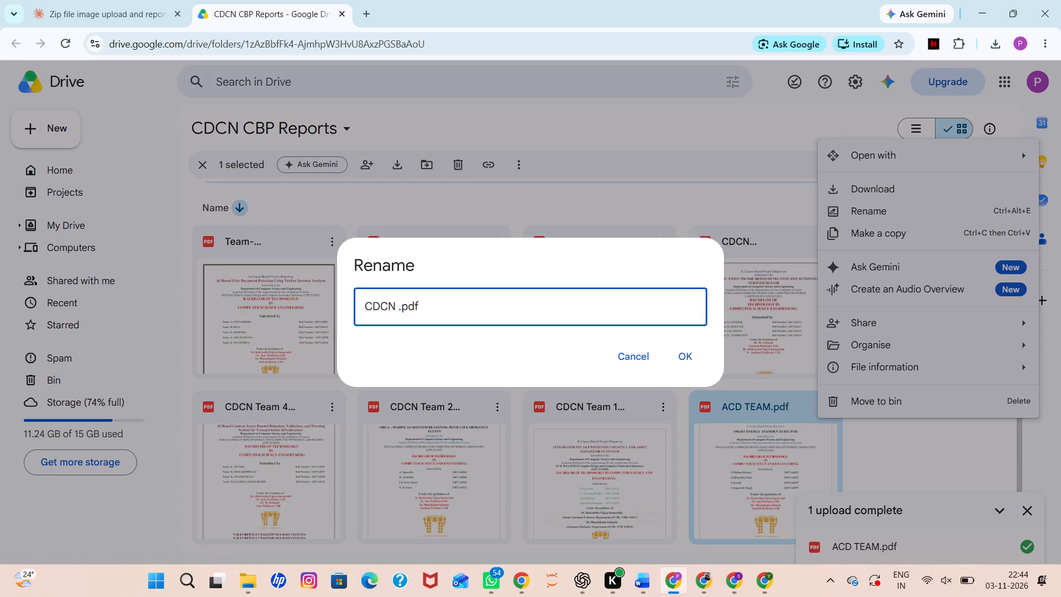
{"action": "type", "text": "TEAM"}
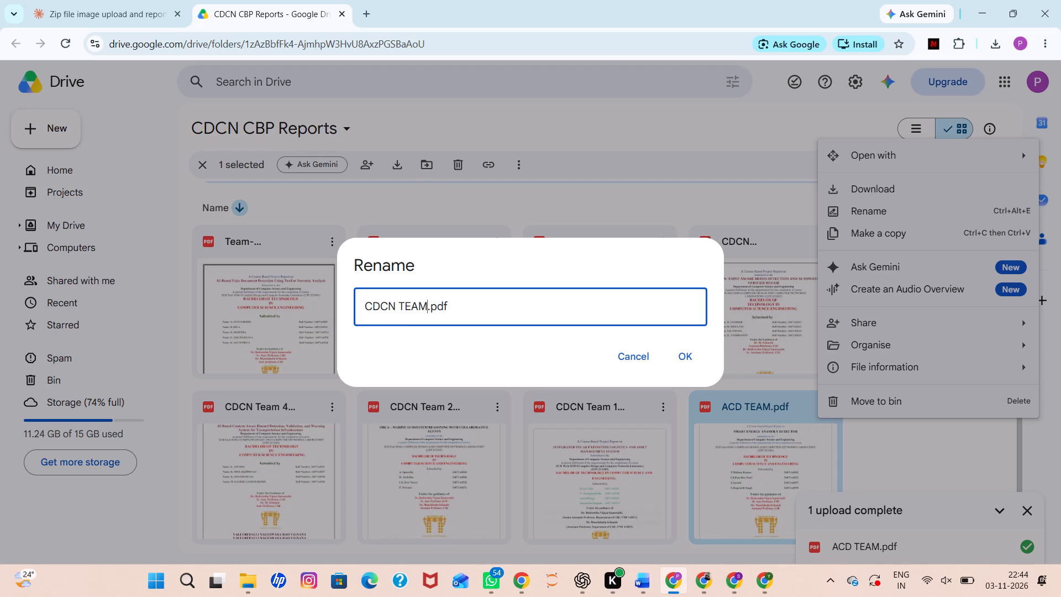
{"action": "key", "text": "BackSpace"}
{"action": "key", "text": "BackSpace"}
{"action": "key", "text": "BackSpace"}
{"action": "type", "text": "es"}
{"action": "key", "text": "BackSpace"}
{"action": "type", "text": "am"}
{"action": "key", "text": "space"}
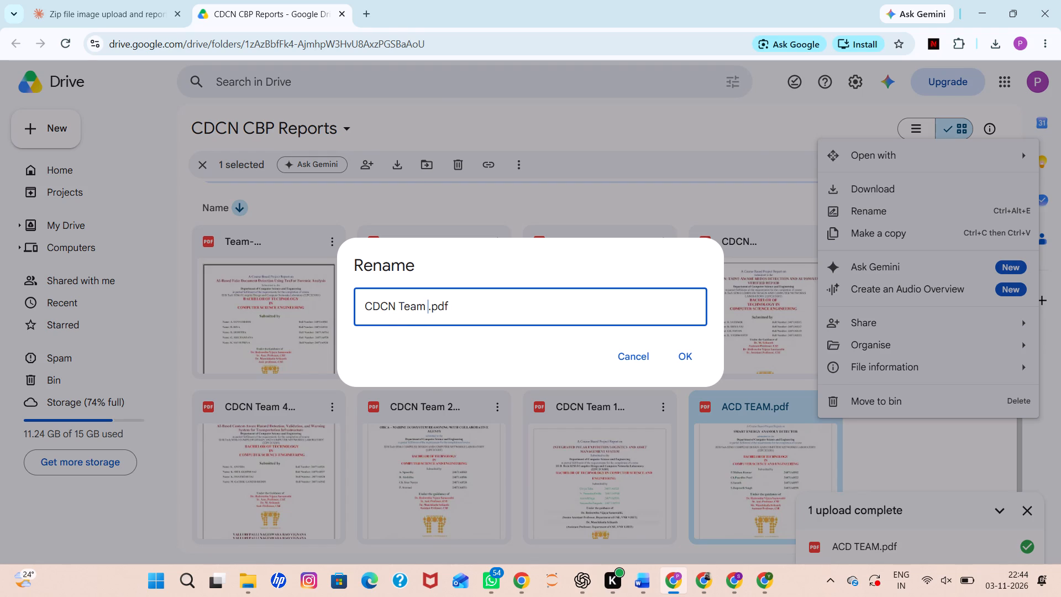
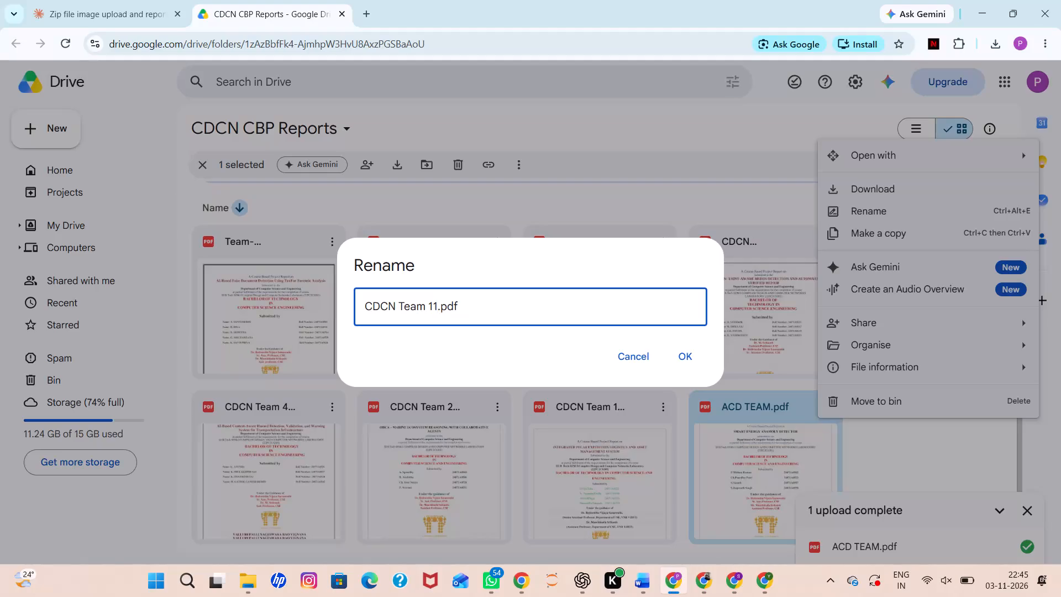
Complete the new file name by appending "(2,22,57,59)" after Team 11, before the .pdf extension, and apply the rename.
{"action": "key", "text": "shift+parenleft"}
{"action": "key", "text": "2"}
{"action": "type", "text": ",22"}
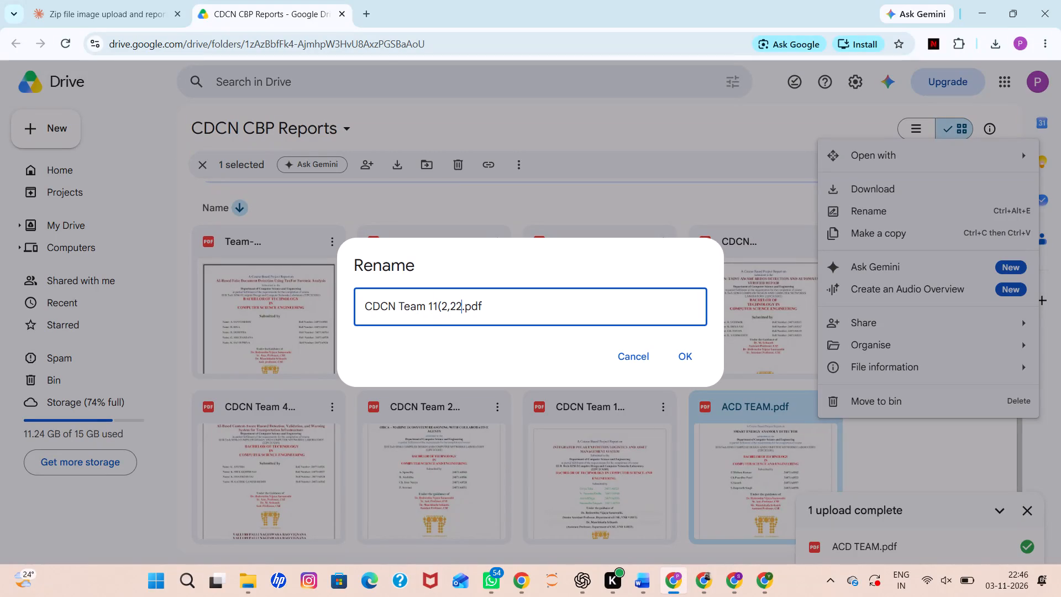
{"action": "type", "text": ",57,59"}
{"action": "key", "text": "shift+parenright"}
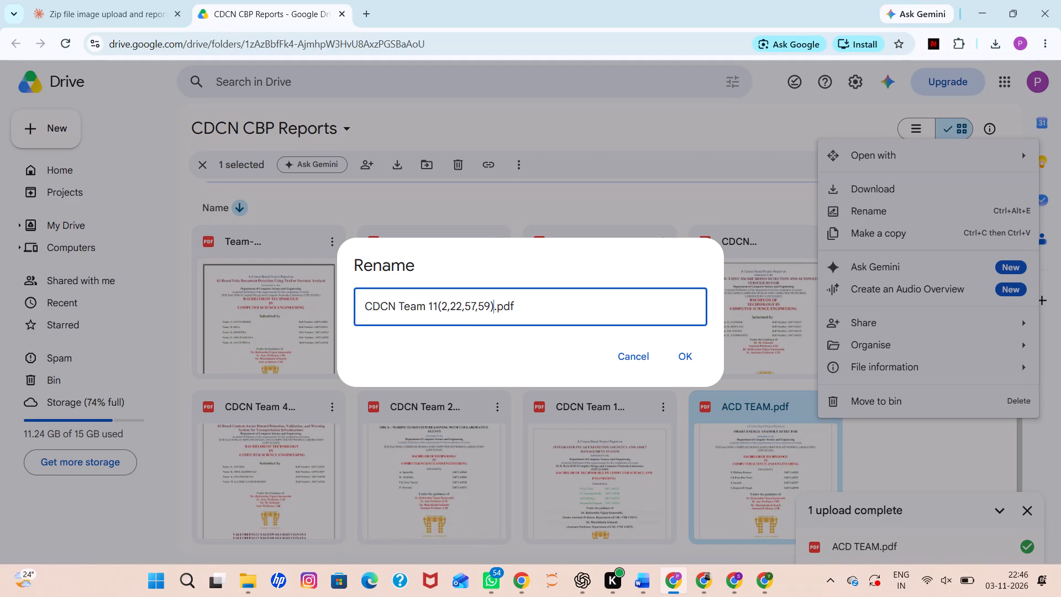
{"action": "key", "text": "Return"}
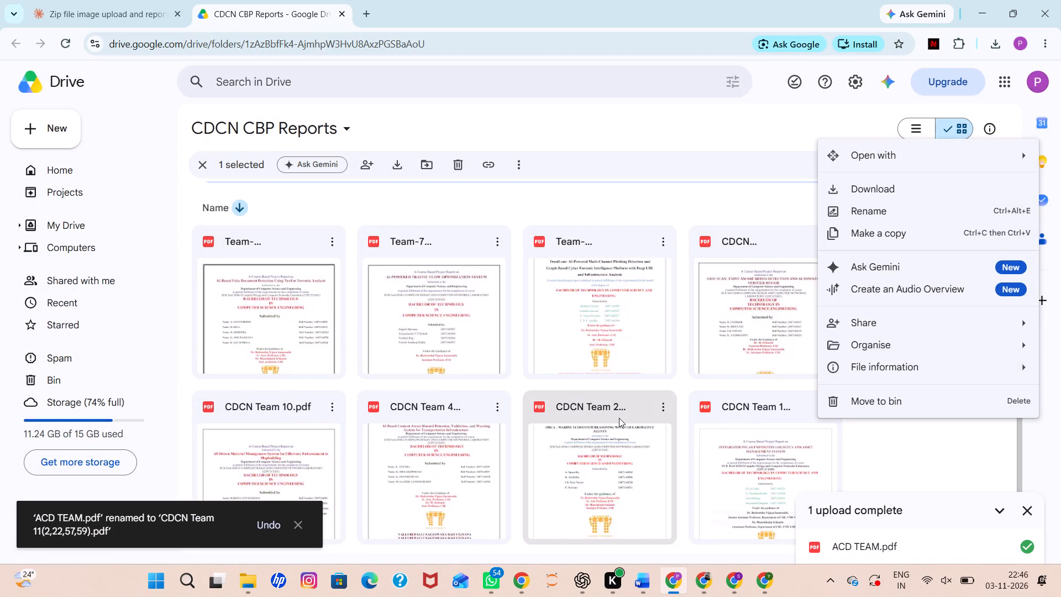
{"action": "scroll", "coordinate": [619, 418], "scroll_direction": "down", "scroll_amount": 2}
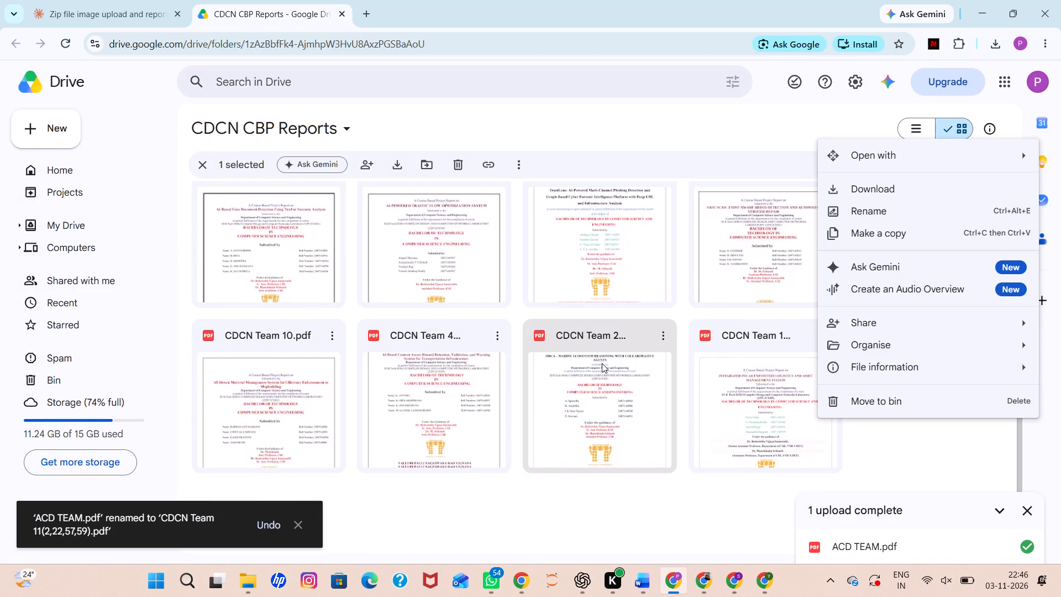
{"action": "left_click", "coordinate": [665, 501]}
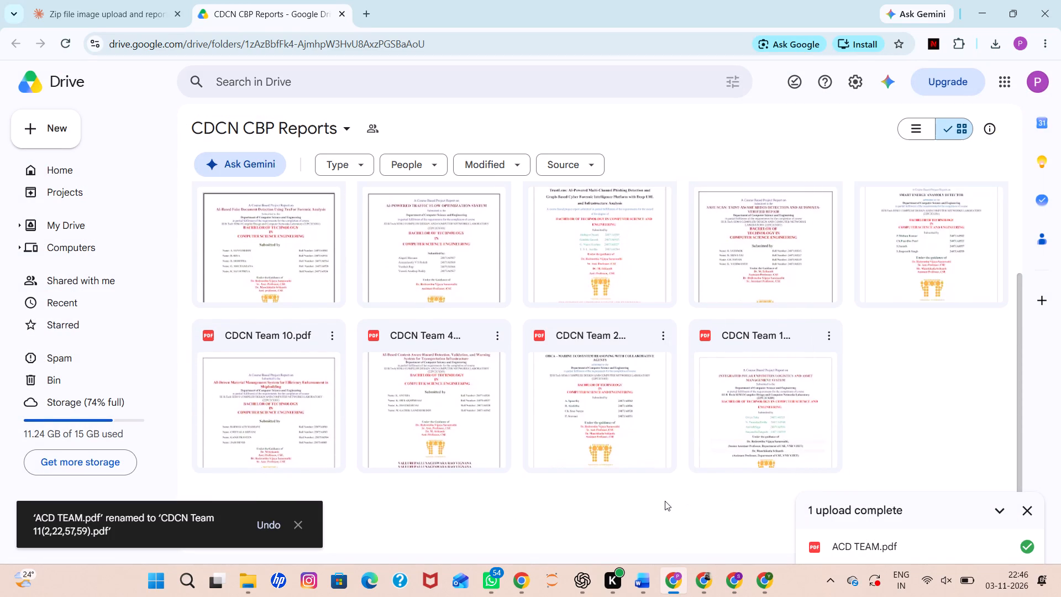
Open the renamed CDCN Team 11 report and compare its cover page and file name with the neighbouring team reports.
{"action": "scroll", "coordinate": [665, 501], "scroll_direction": "up", "scroll_amount": 2}
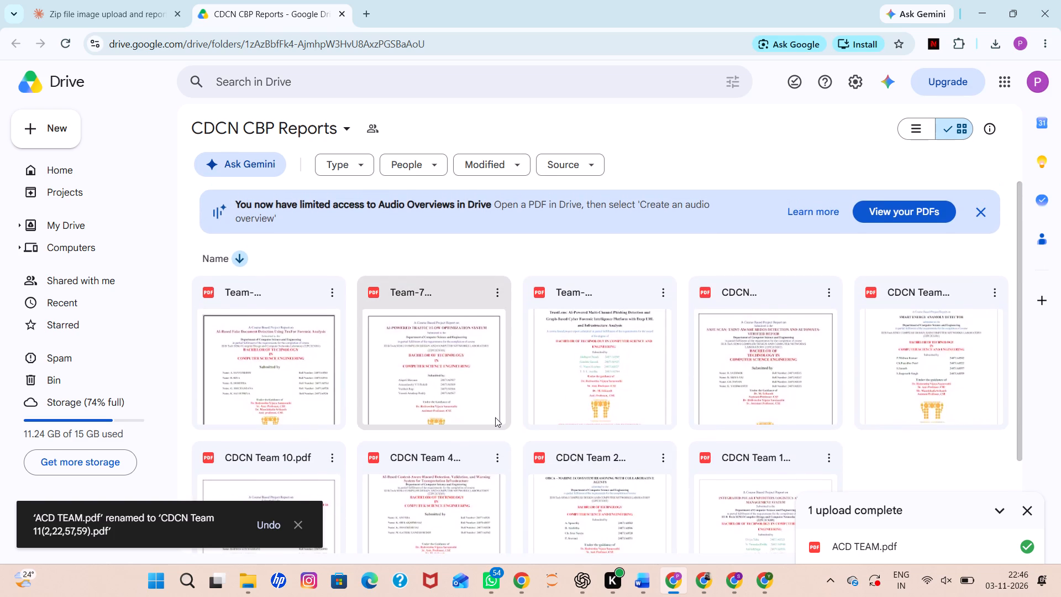
{"action": "scroll", "coordinate": [495, 417], "scroll_direction": "right", "scroll_amount": 1}
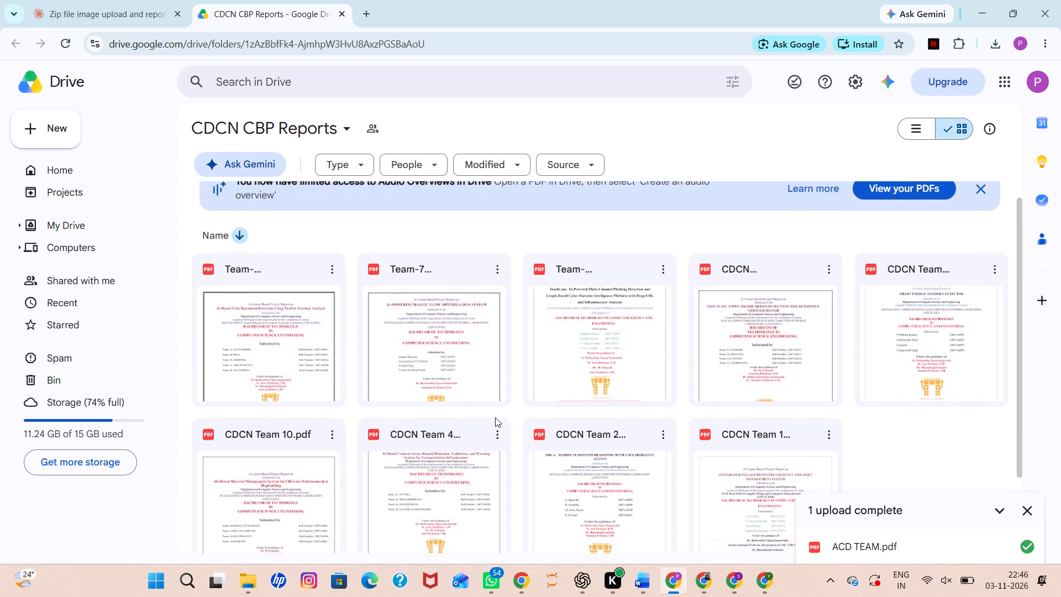
{"action": "scroll", "coordinate": [495, 417], "scroll_direction": "right", "scroll_amount": 1}
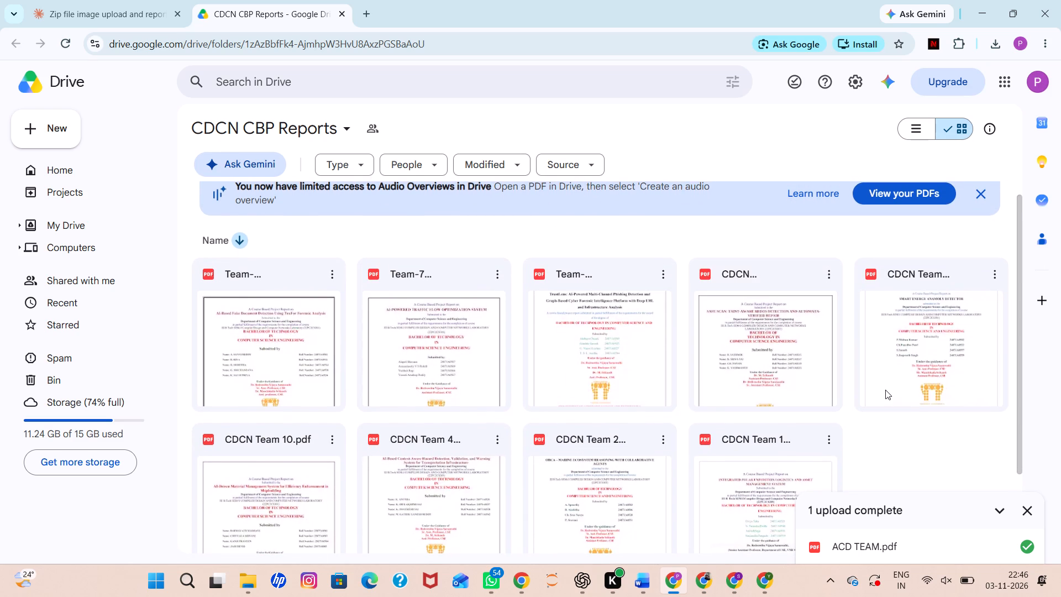
{"action": "left_click", "coordinate": [885, 390]}
{"action": "double_click", "coordinate": [885, 390]}
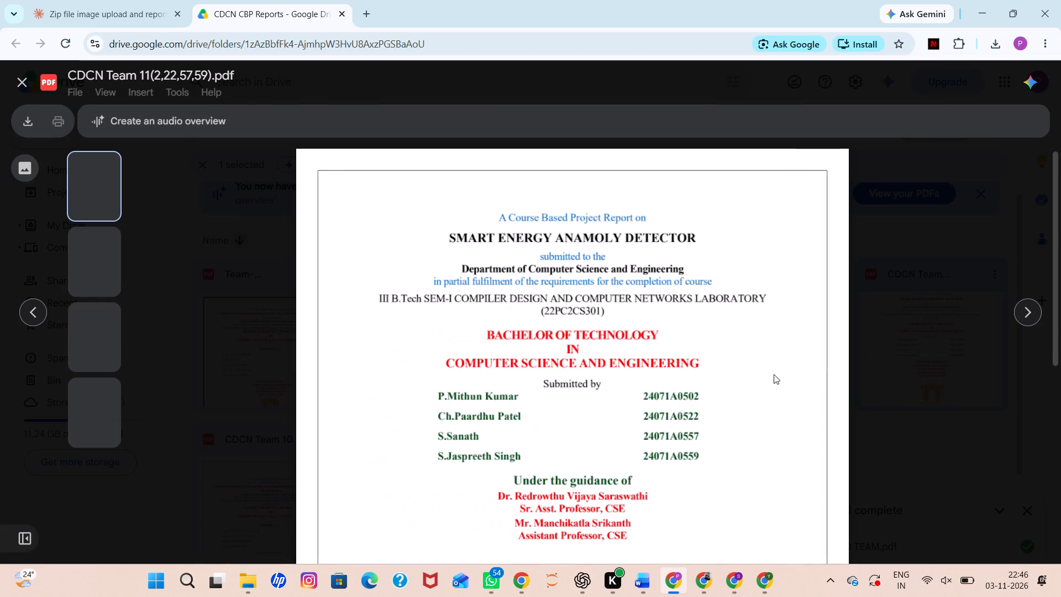
{"action": "scroll", "coordinate": [727, 378], "scroll_direction": "up", "scroll_amount": 1}
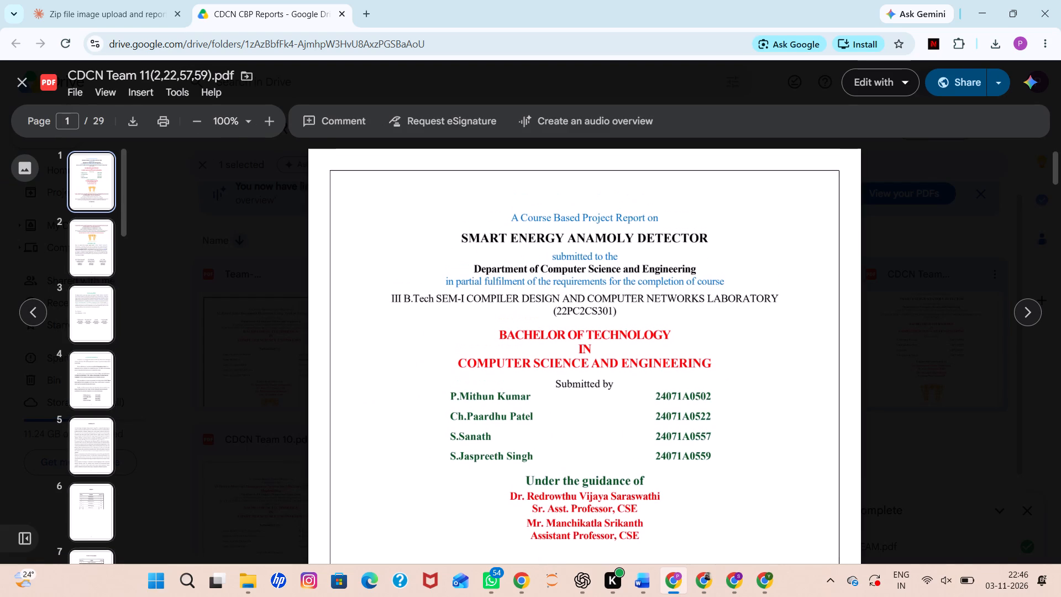
{"action": "key", "text": "Right"}
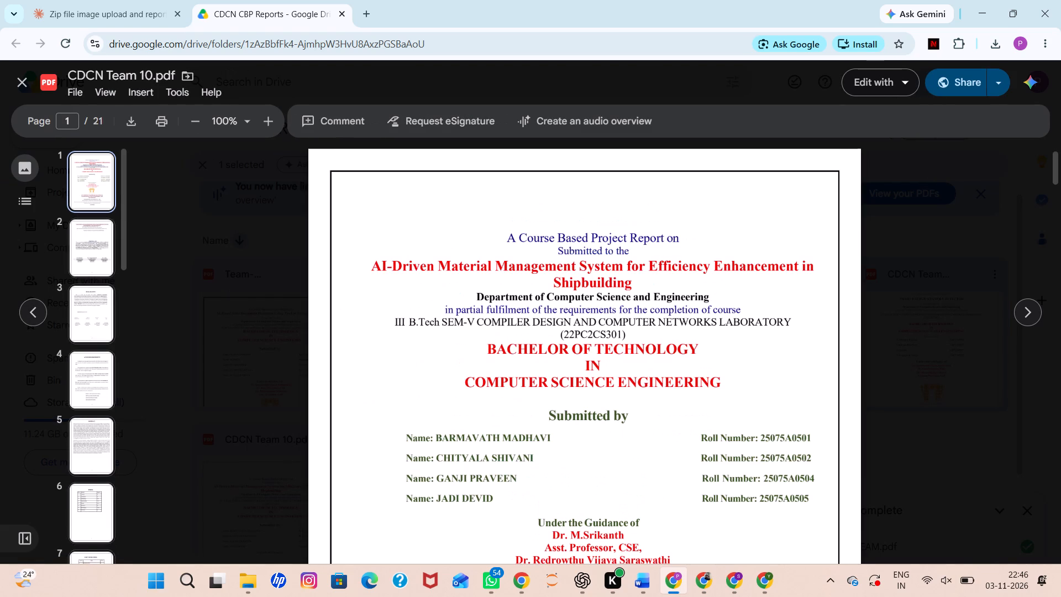
{"action": "key", "text": "Left"}
{"action": "key", "text": "Right"}
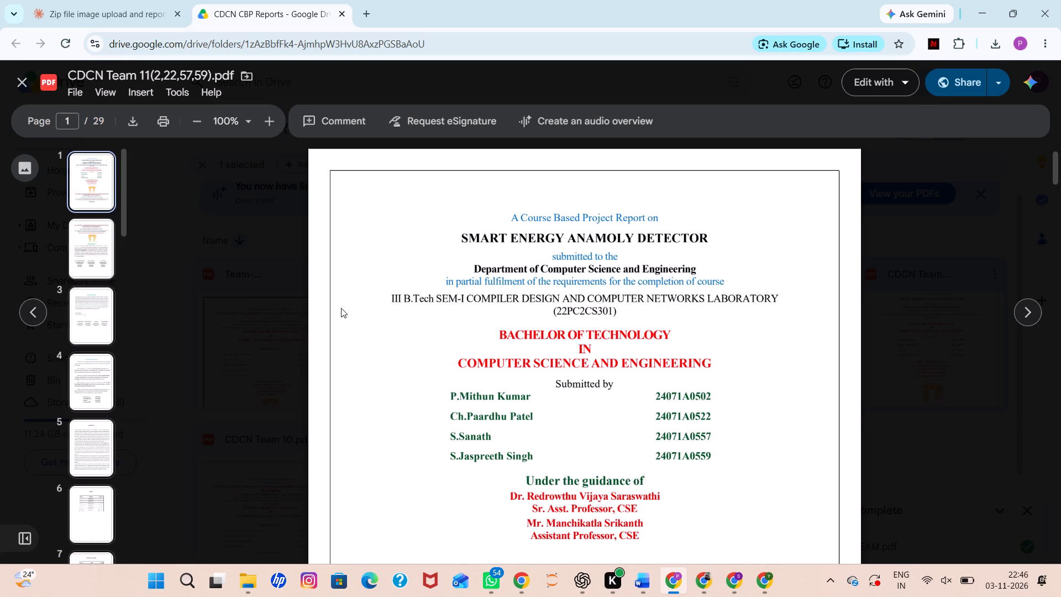
{"action": "key", "text": "Left"}
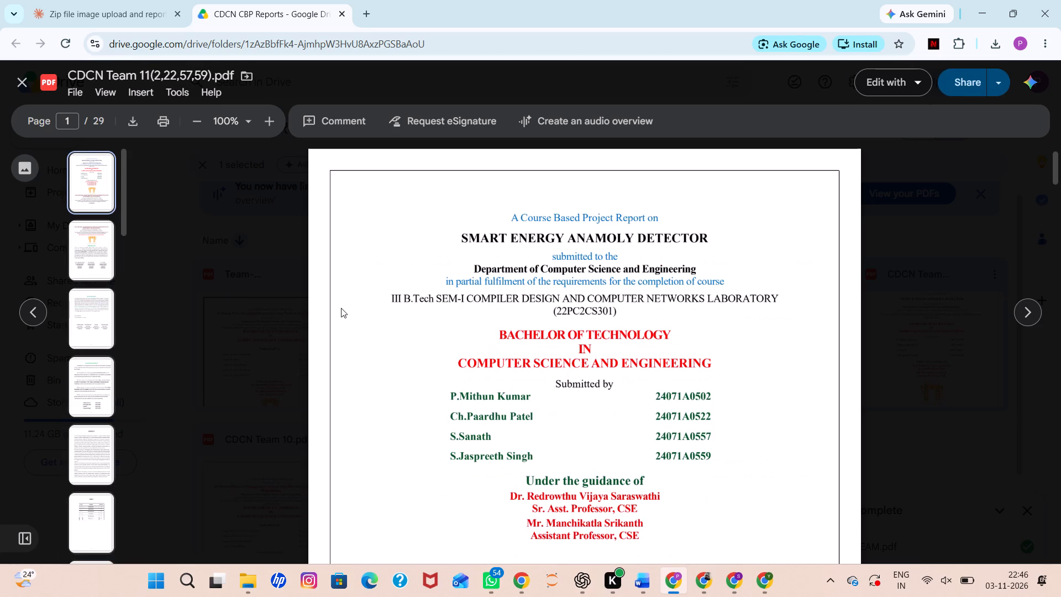
{"action": "key", "text": "Right"}
{"action": "key", "text": "Right"}
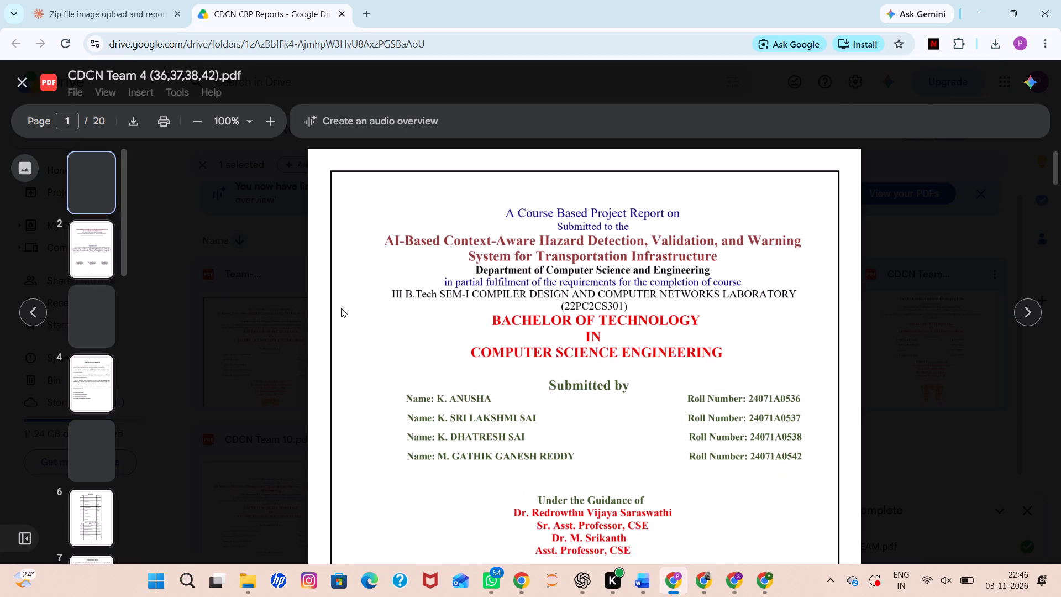
{"action": "key", "text": "Right"}
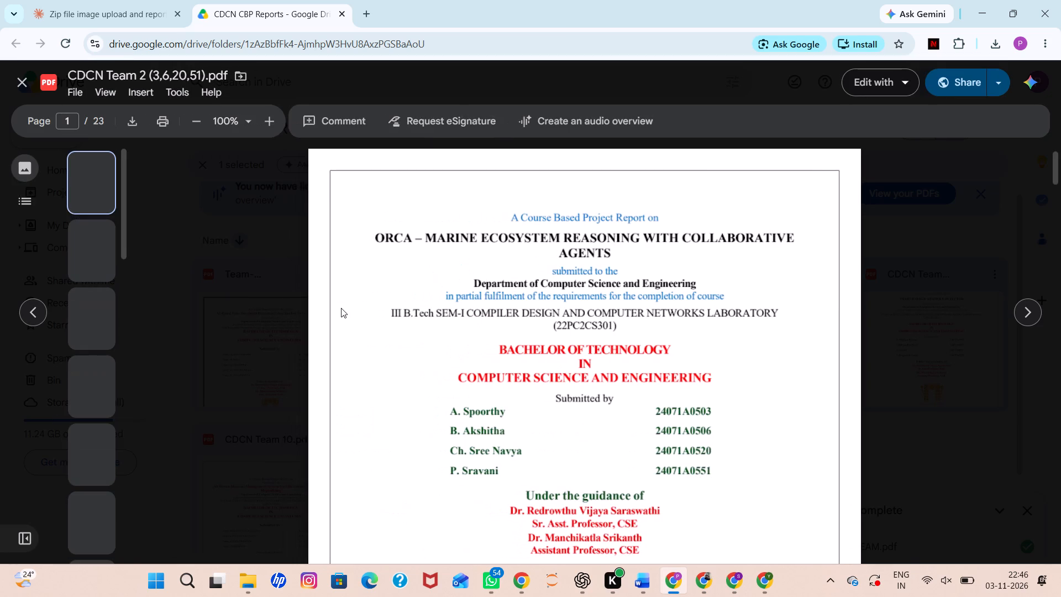
{"action": "key", "text": "Right"}
{"action": "key", "text": "Left"}
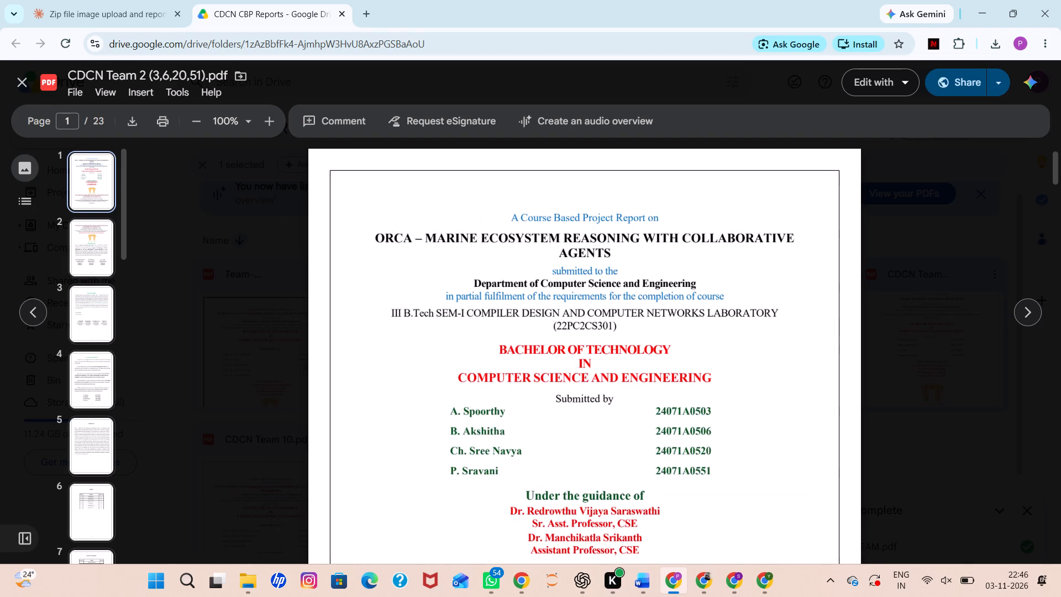
{"action": "key", "text": "Left"}
{"action": "key", "text": "Left"}
{"action": "key", "text": "Left"}
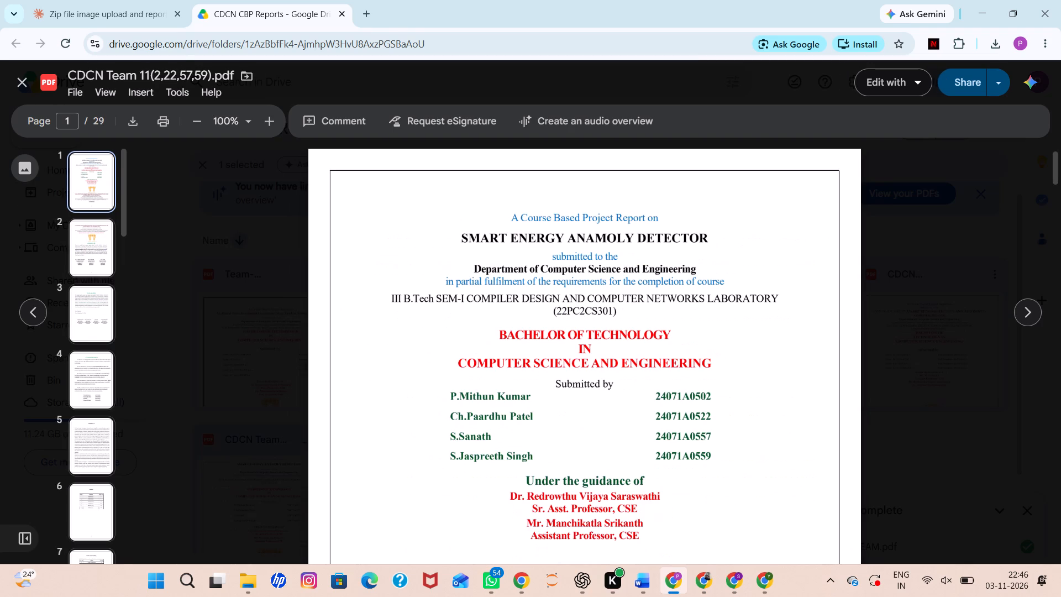
{"action": "key", "text": "Left"}
{"action": "key", "text": "Right"}
Read through the opening pages of the CDCN Team 11 report, from the cover through the acknowledgement and abstract.
{"action": "scroll", "coordinate": [341, 308], "scroll_direction": "down", "scroll_amount": 1}
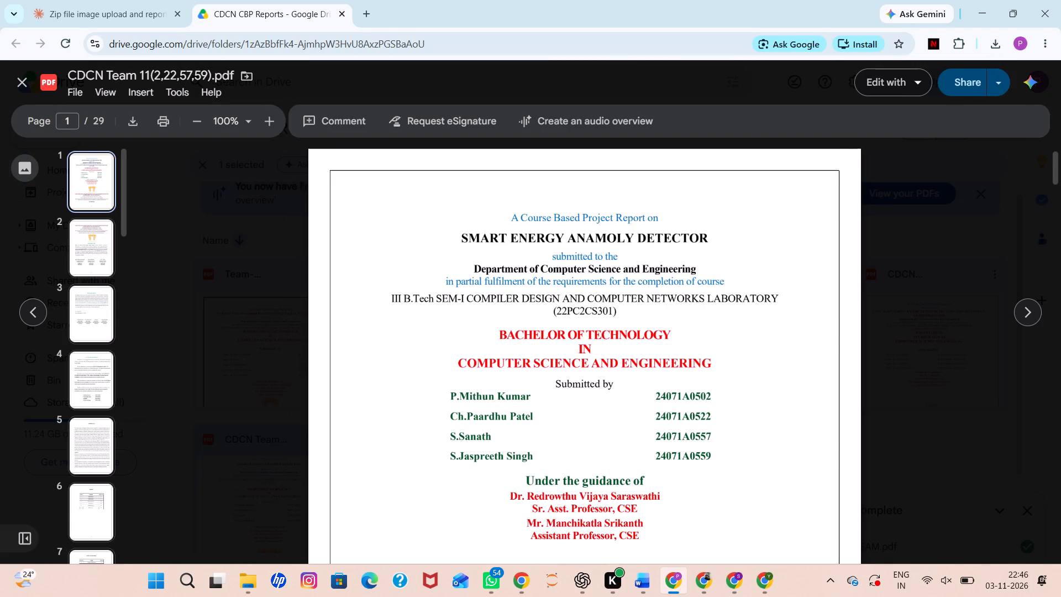
{"action": "scroll", "coordinate": [341, 308], "scroll_direction": "down", "scroll_amount": 4}
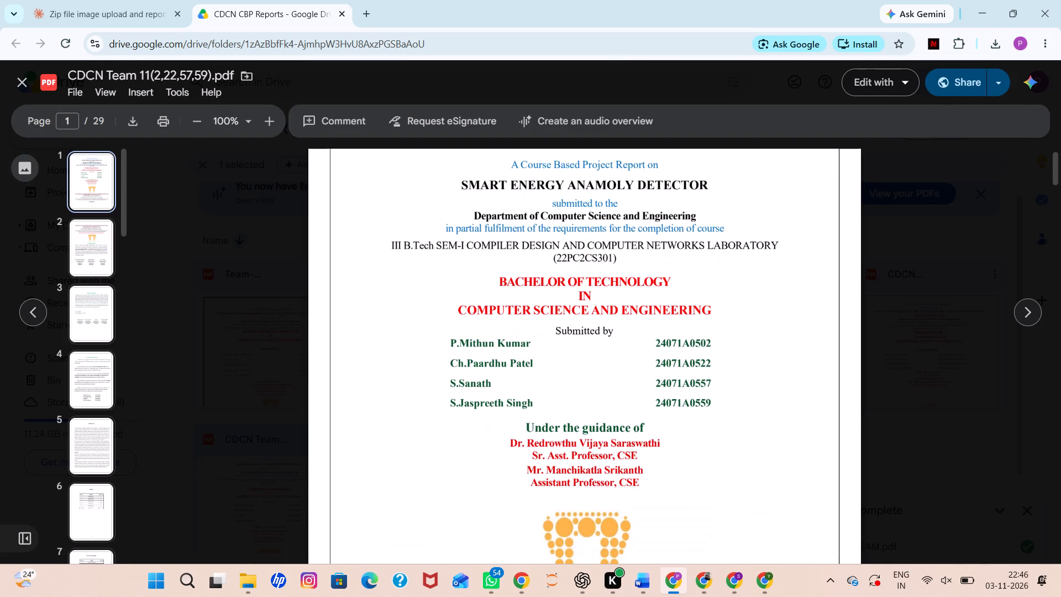
{"action": "scroll", "coordinate": [341, 308], "scroll_direction": "down", "scroll_amount": 4}
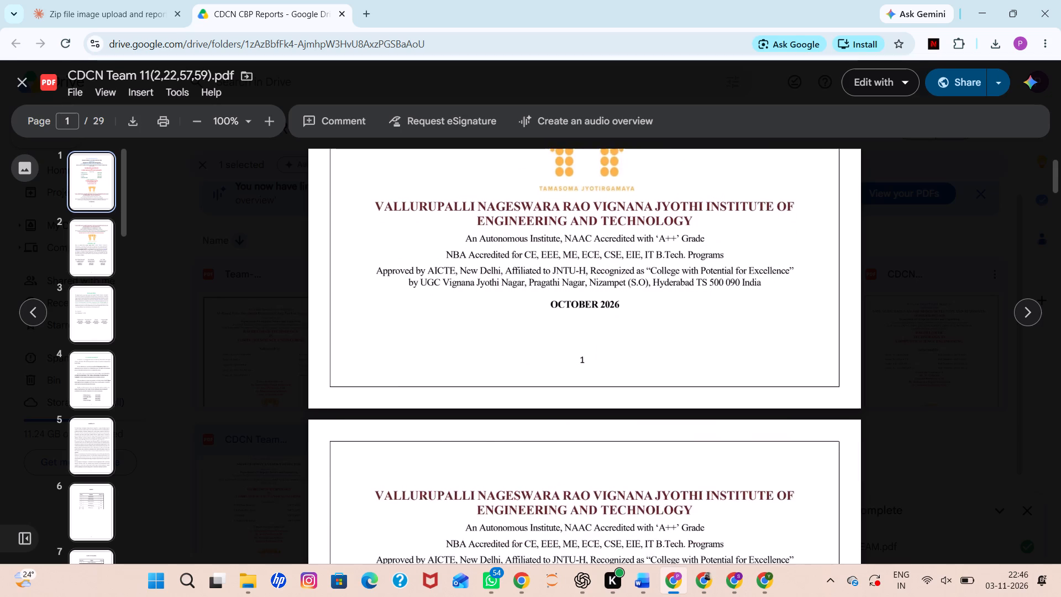
{"action": "scroll", "coordinate": [341, 308], "scroll_direction": "down", "scroll_amount": 7}
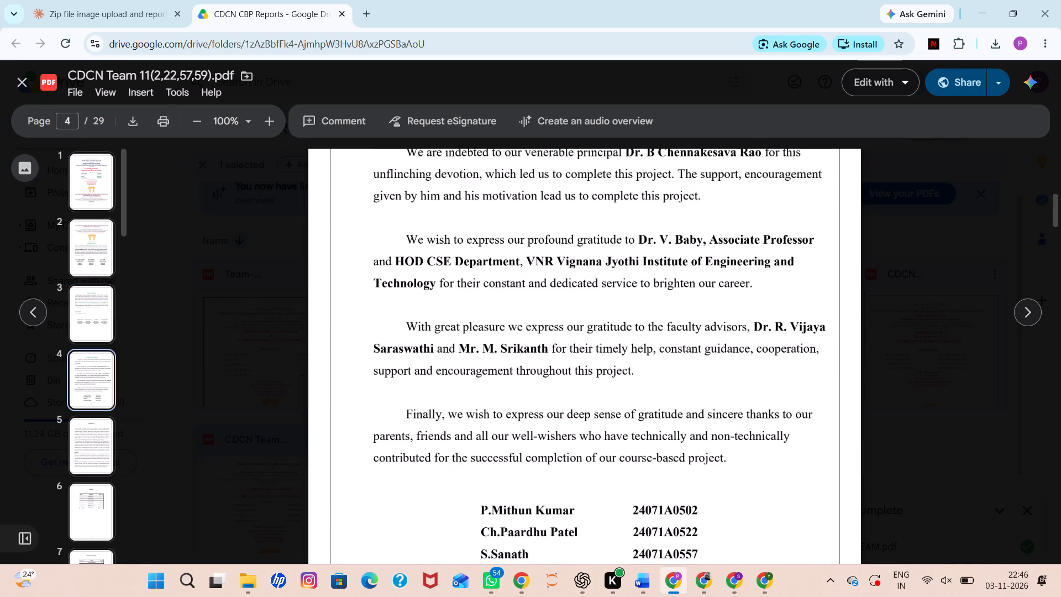
{"action": "scroll", "coordinate": [341, 308], "scroll_direction": "down", "scroll_amount": 5}
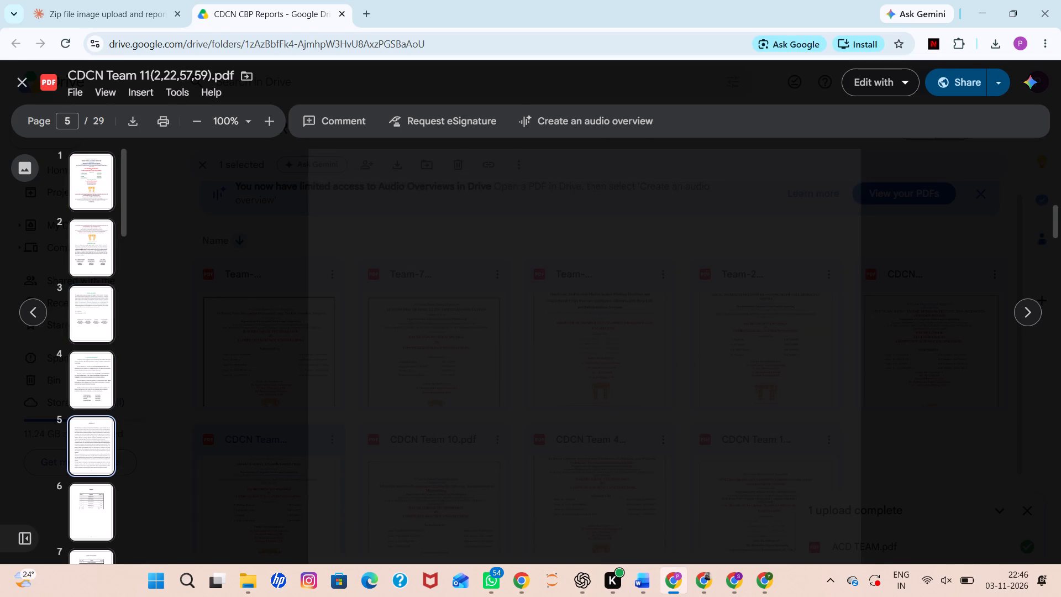
{"action": "scroll", "coordinate": [341, 308], "scroll_direction": "up", "scroll_amount": 1}
{"action": "scroll", "coordinate": [341, 308], "scroll_direction": "down", "scroll_amount": 1}
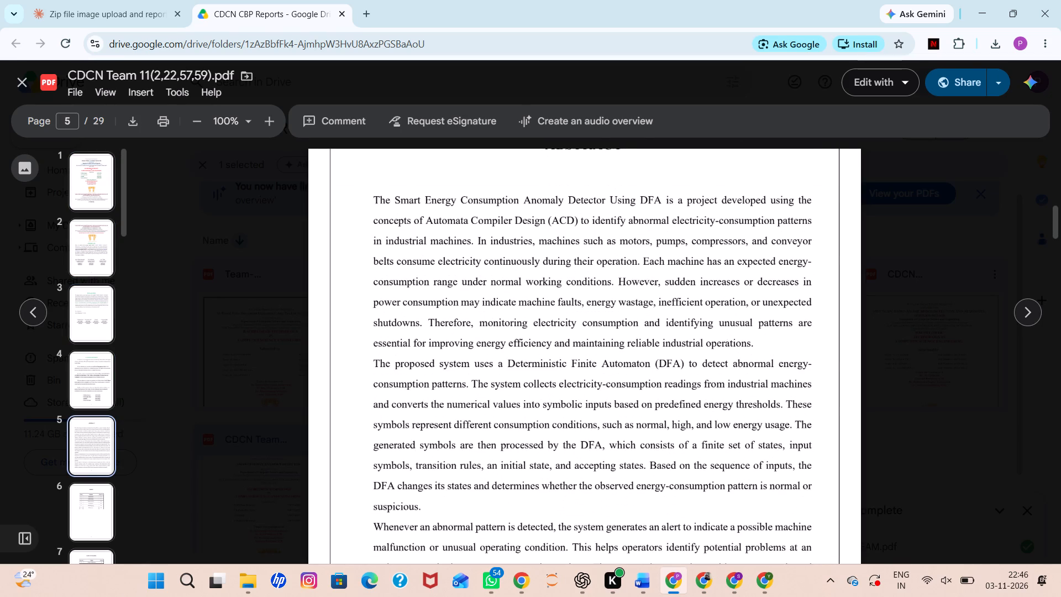
{"action": "scroll", "coordinate": [352, 266], "scroll_direction": "down", "scroll_amount": 3}
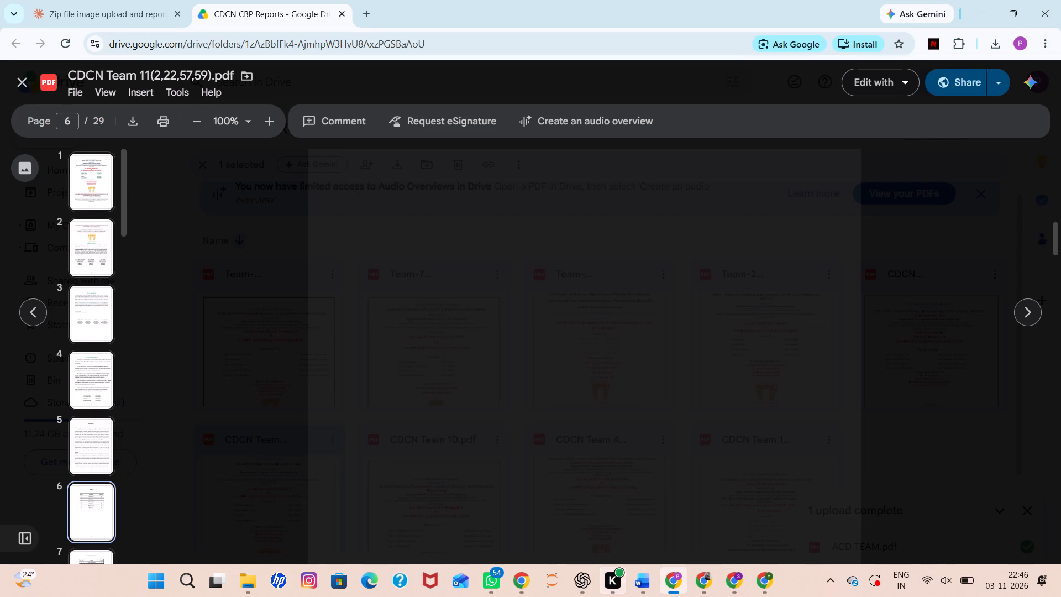
Bring up the previews of the other open Chrome windows, the Claude sign-in and the DS document, for switching.
{"action": "left_click", "coordinate": [517, 585]}
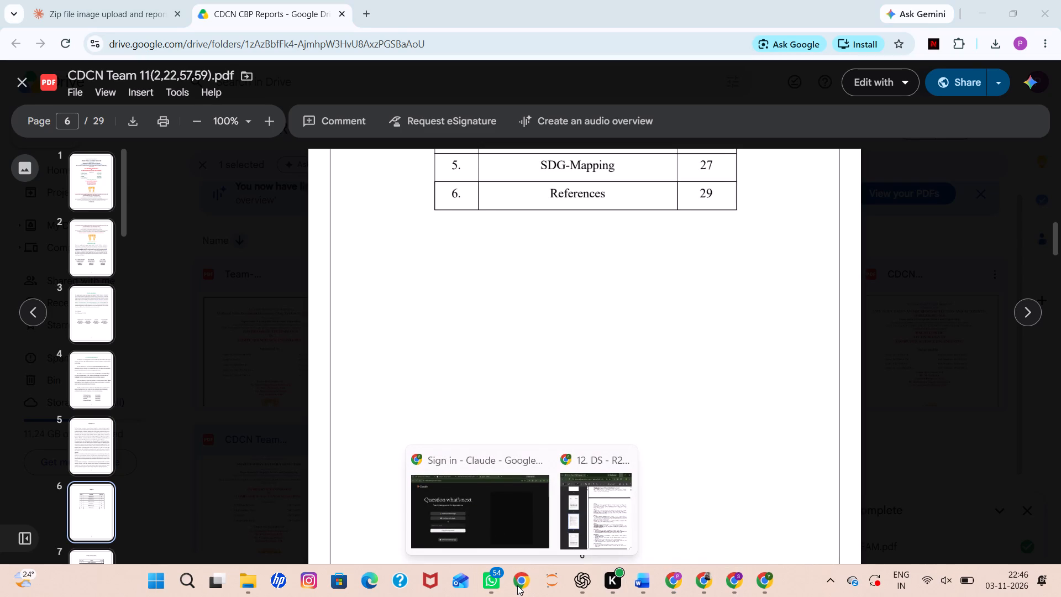